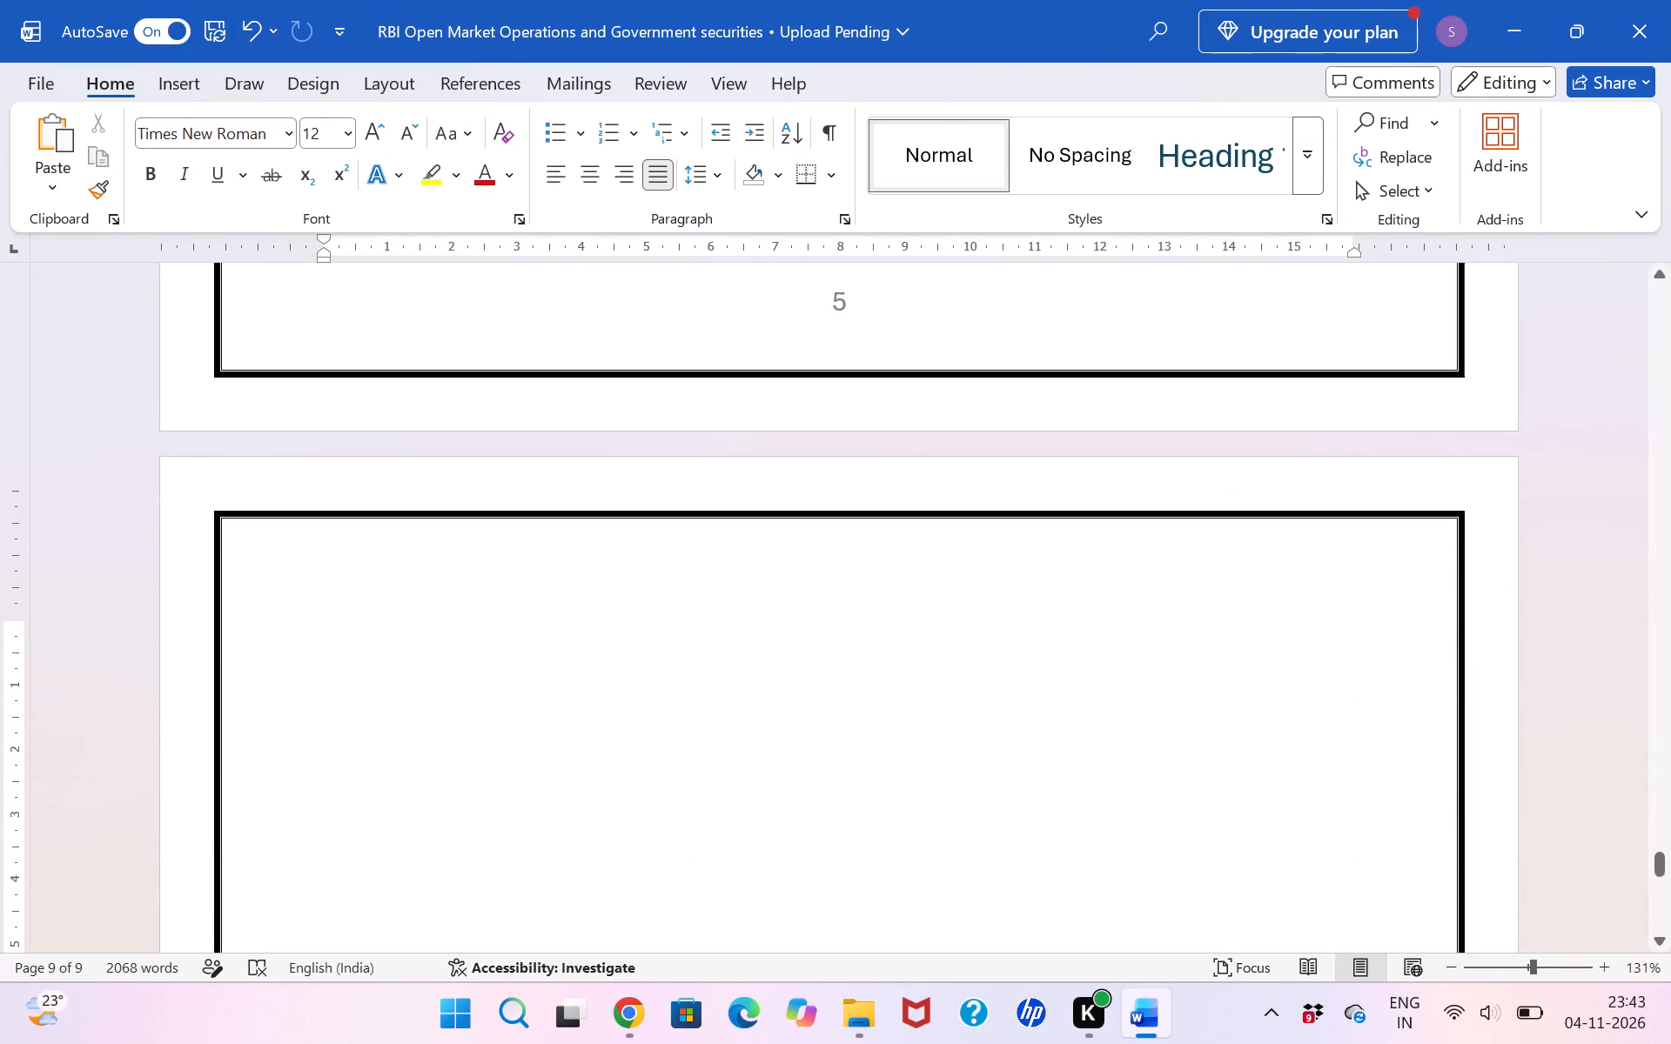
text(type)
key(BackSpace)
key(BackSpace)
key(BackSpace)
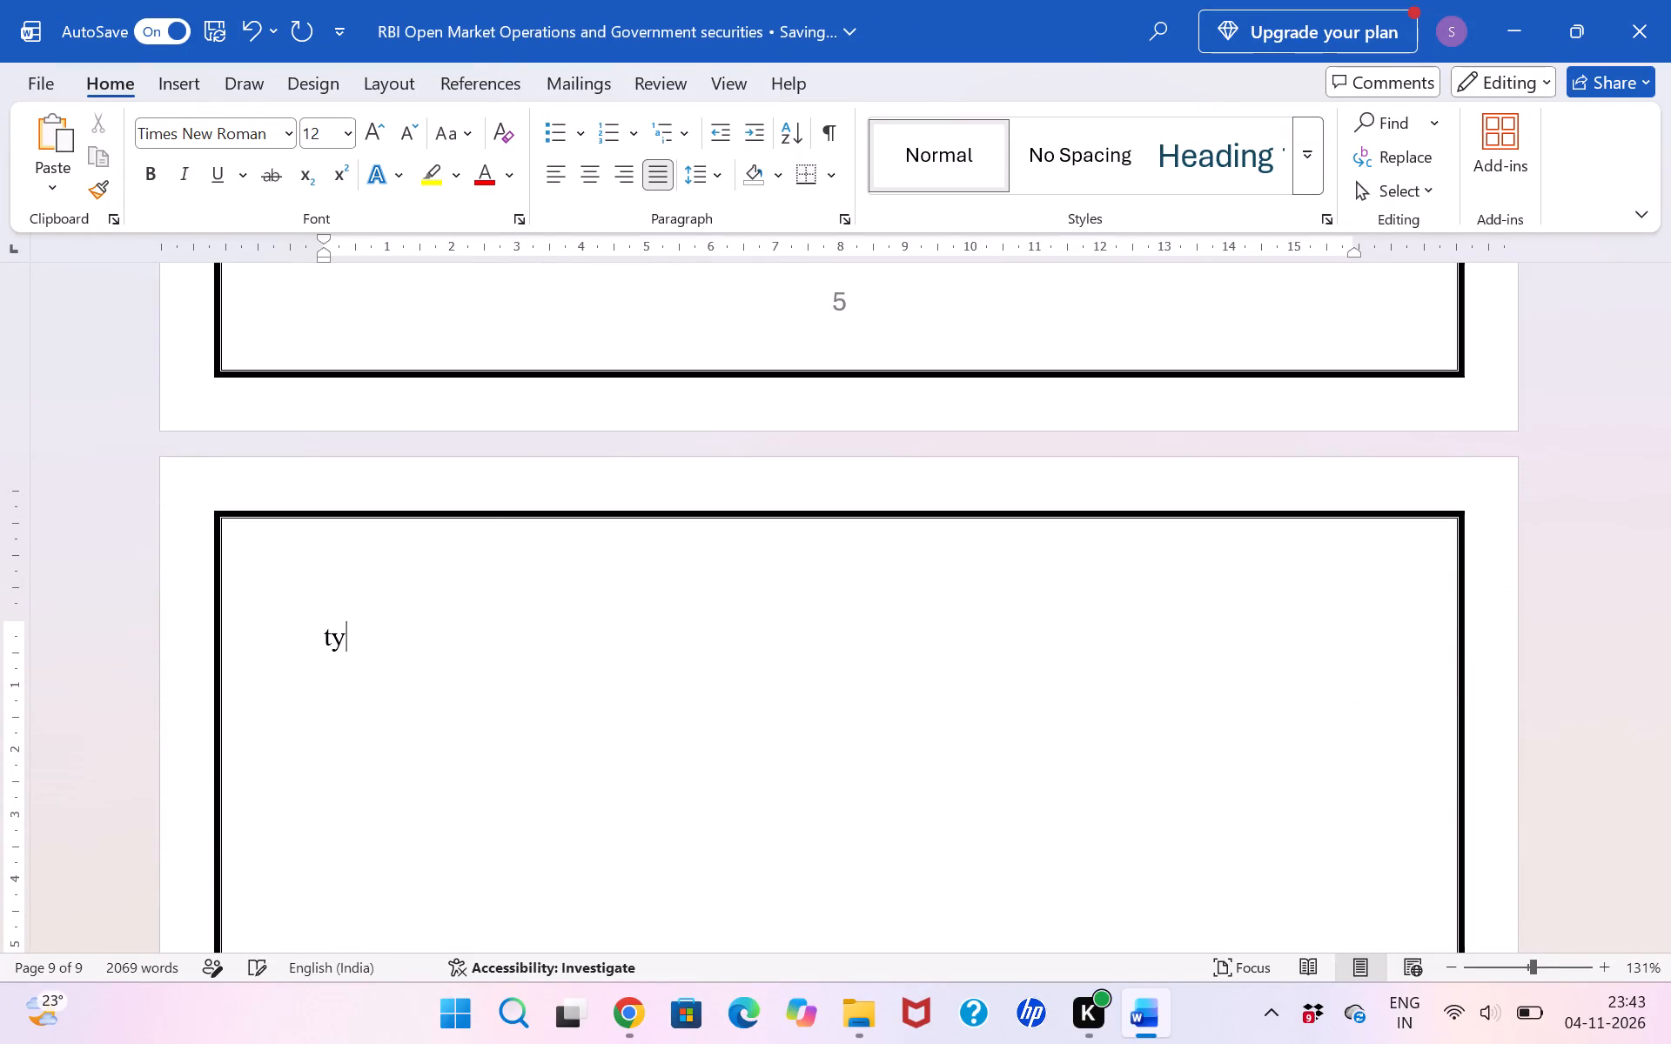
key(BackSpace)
Add the heading "TYPES OF GOVERNMENT SECURITES" at the top of the blank page, centred, bold, underlined, 14 pt, followed by a line break.
click(346, 141)
scroll(335, 251, up, 1)
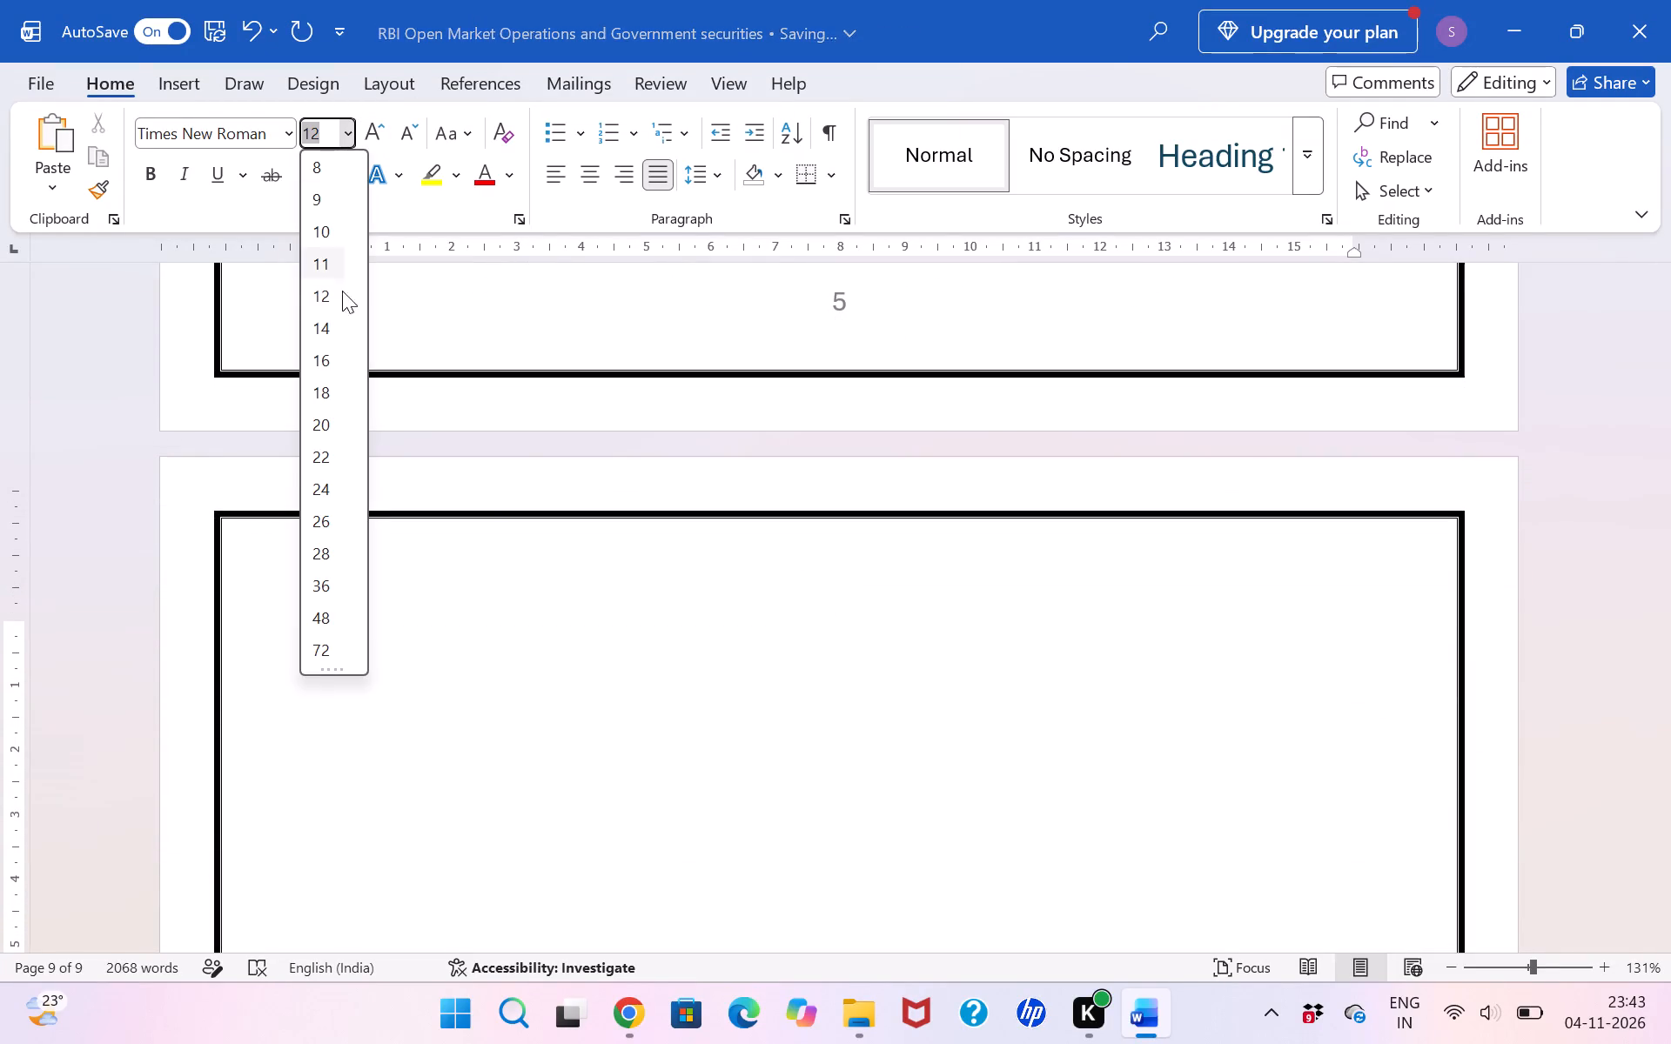
scroll(342, 291, up, 1)
click(326, 332)
click(225, 176)
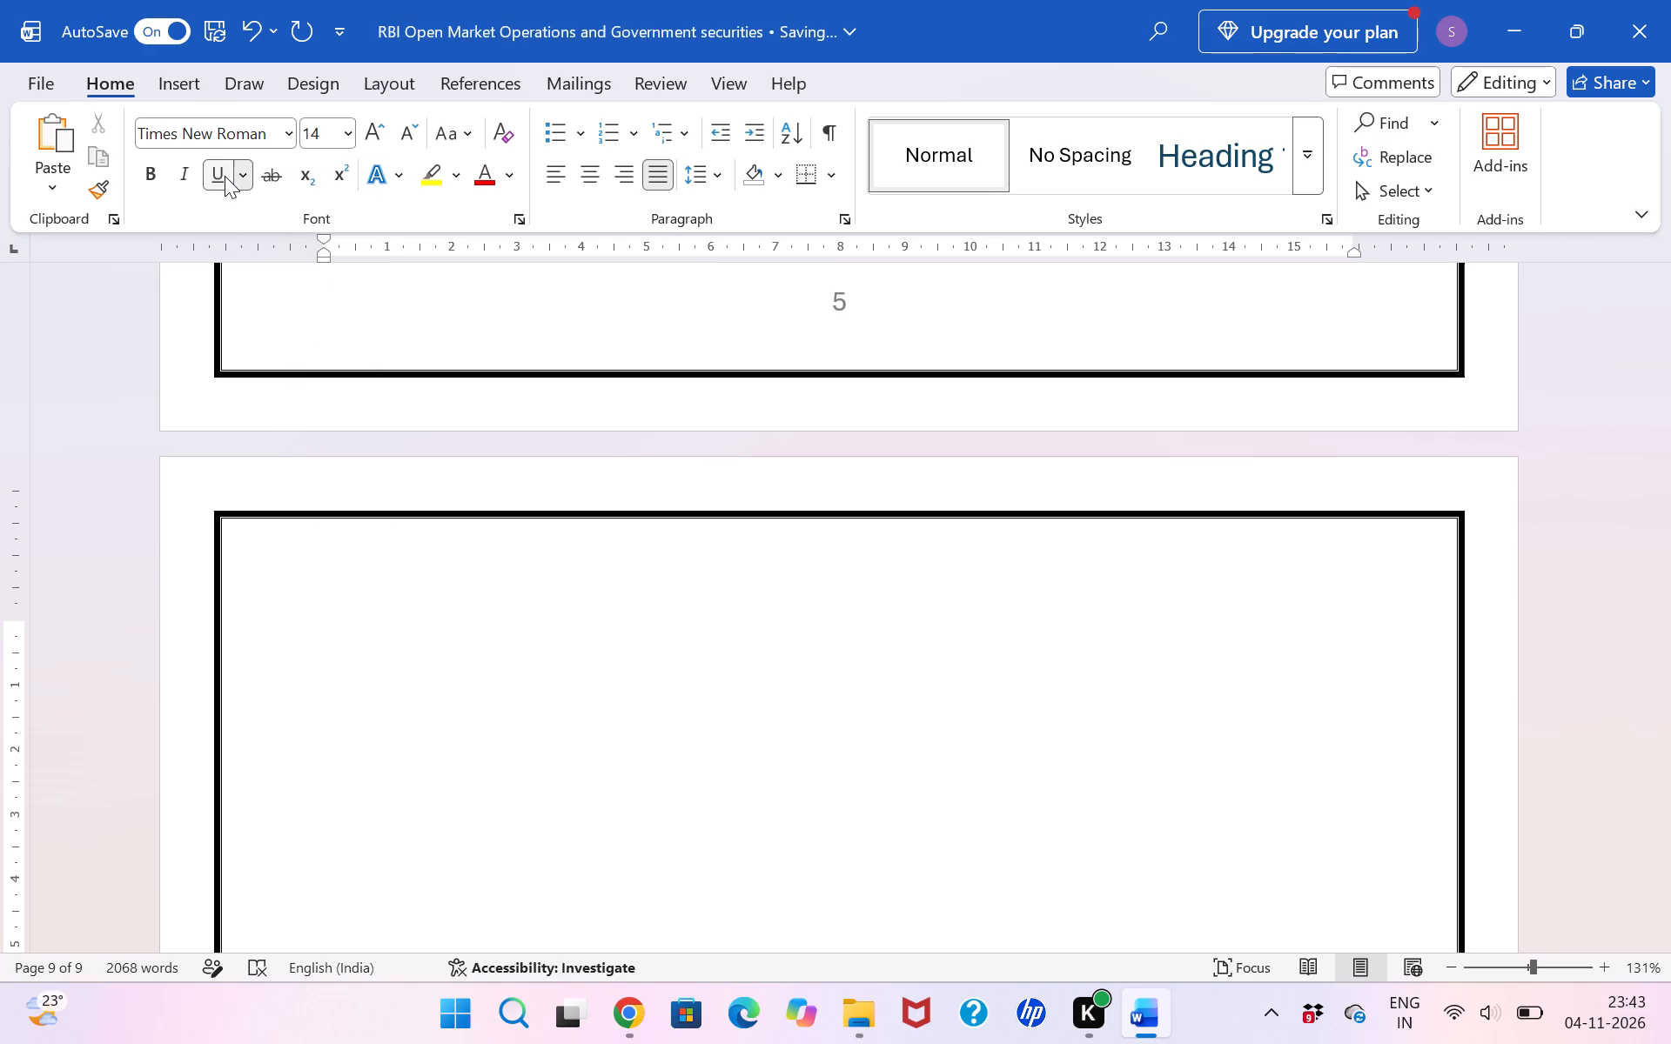
click(140, 177)
click(584, 187)
text(Type)
key(BackSpace)
key(BackSpace)
key(BackSpace)
key(shift+u)
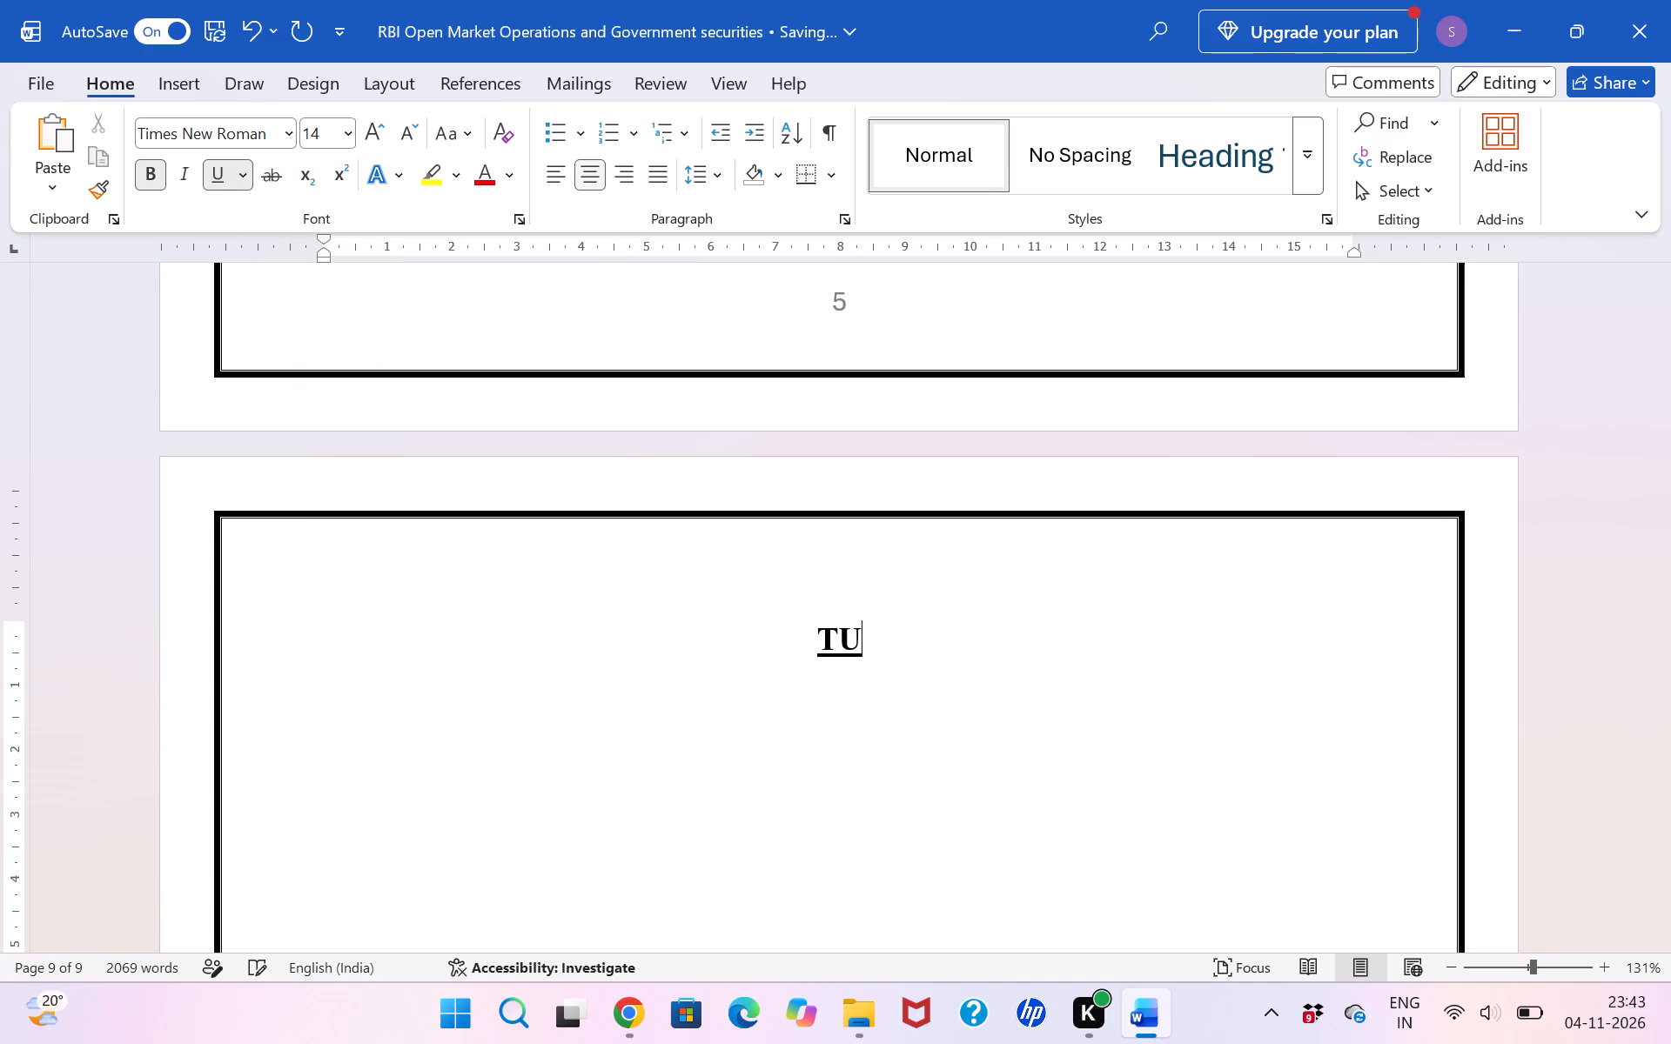
key(shift+BackSpace)
text(YPES OF GOVERNMENT SECURITES)
key(shift+Return)
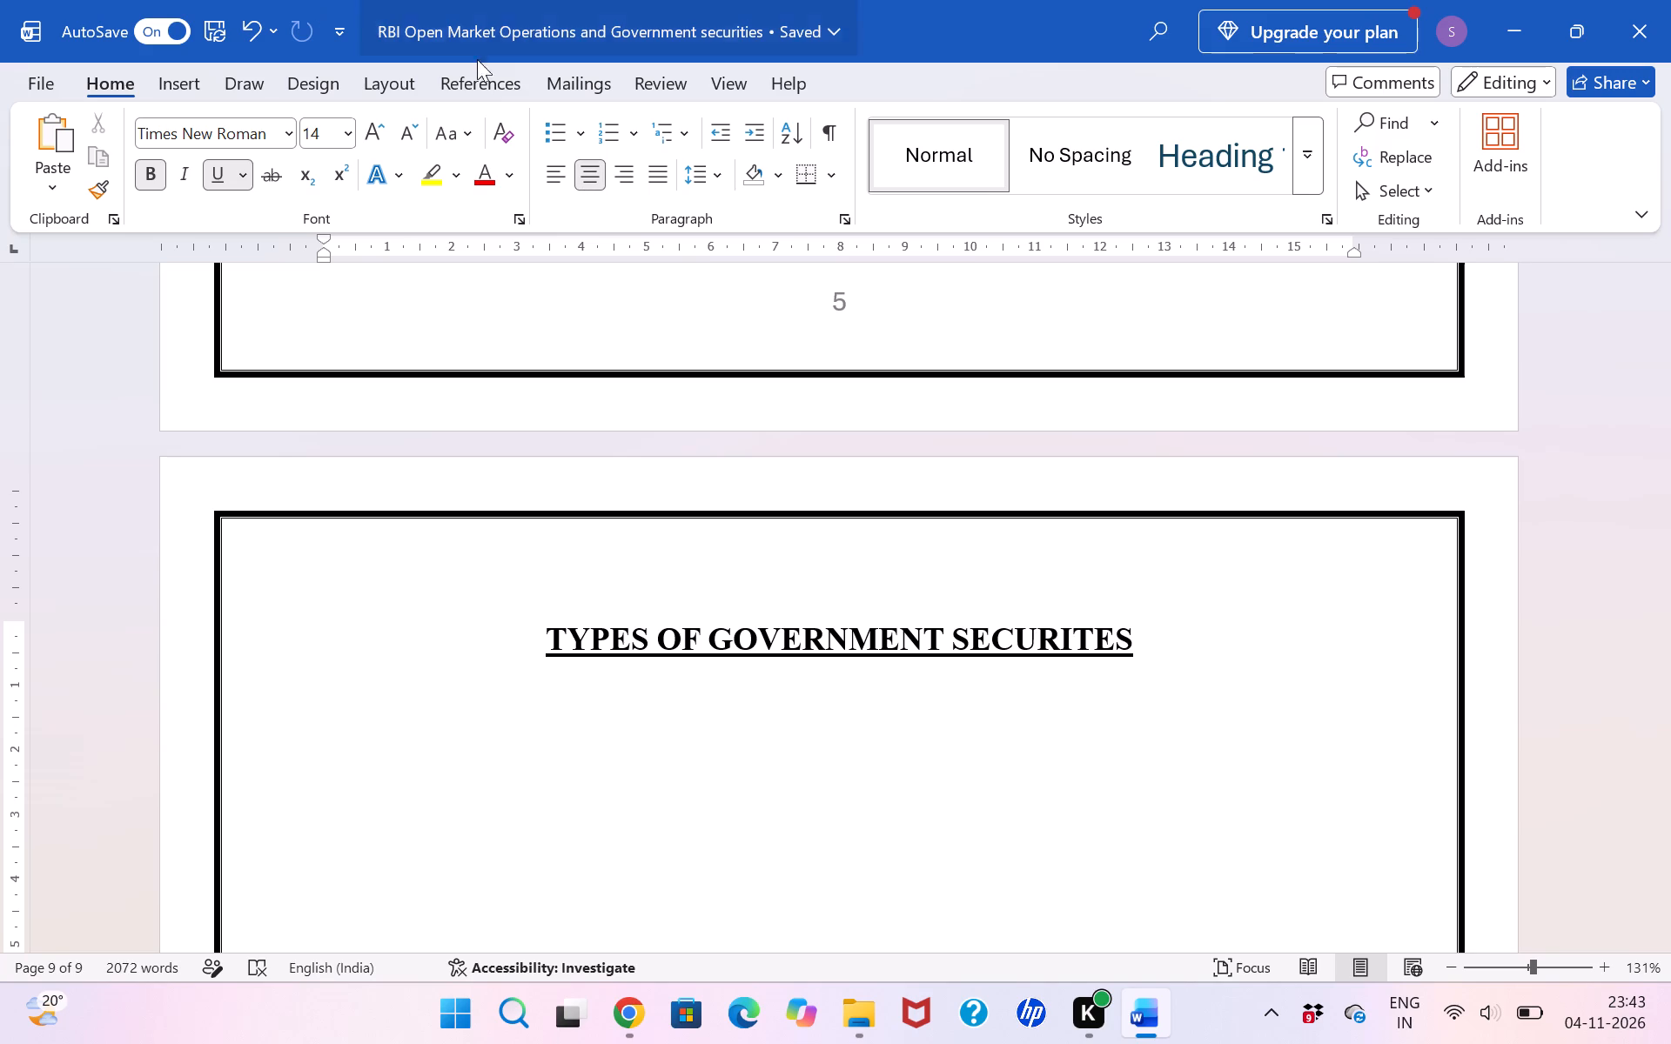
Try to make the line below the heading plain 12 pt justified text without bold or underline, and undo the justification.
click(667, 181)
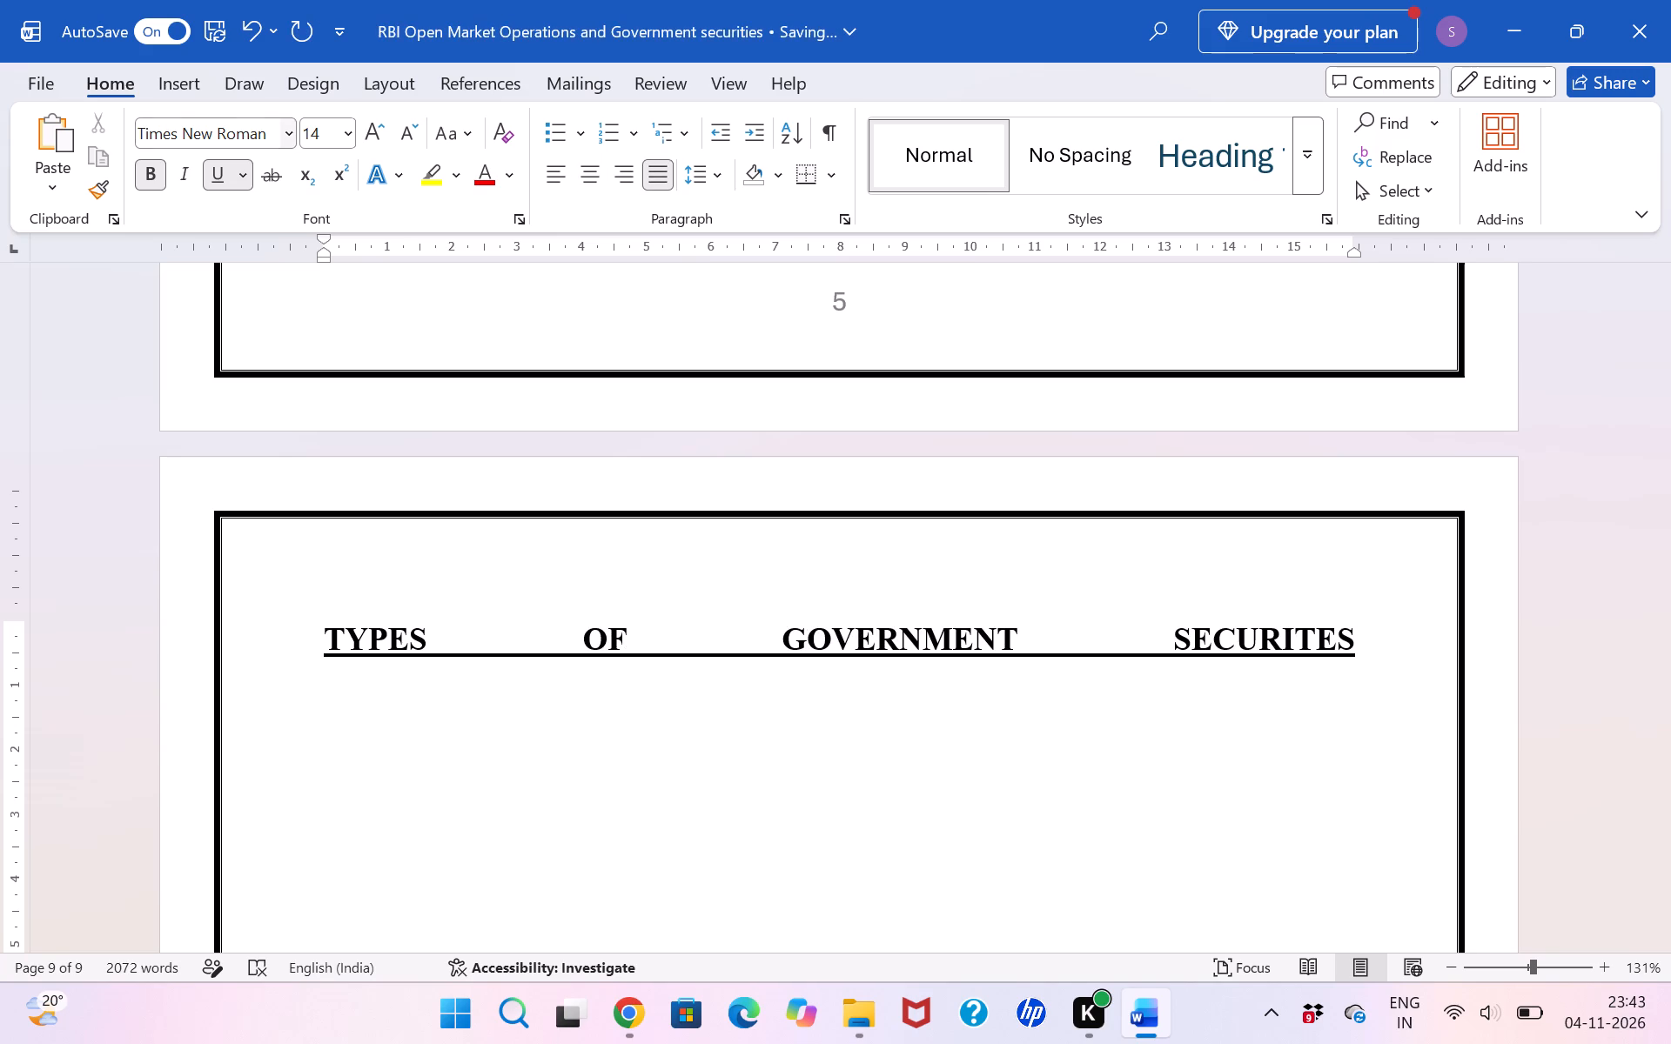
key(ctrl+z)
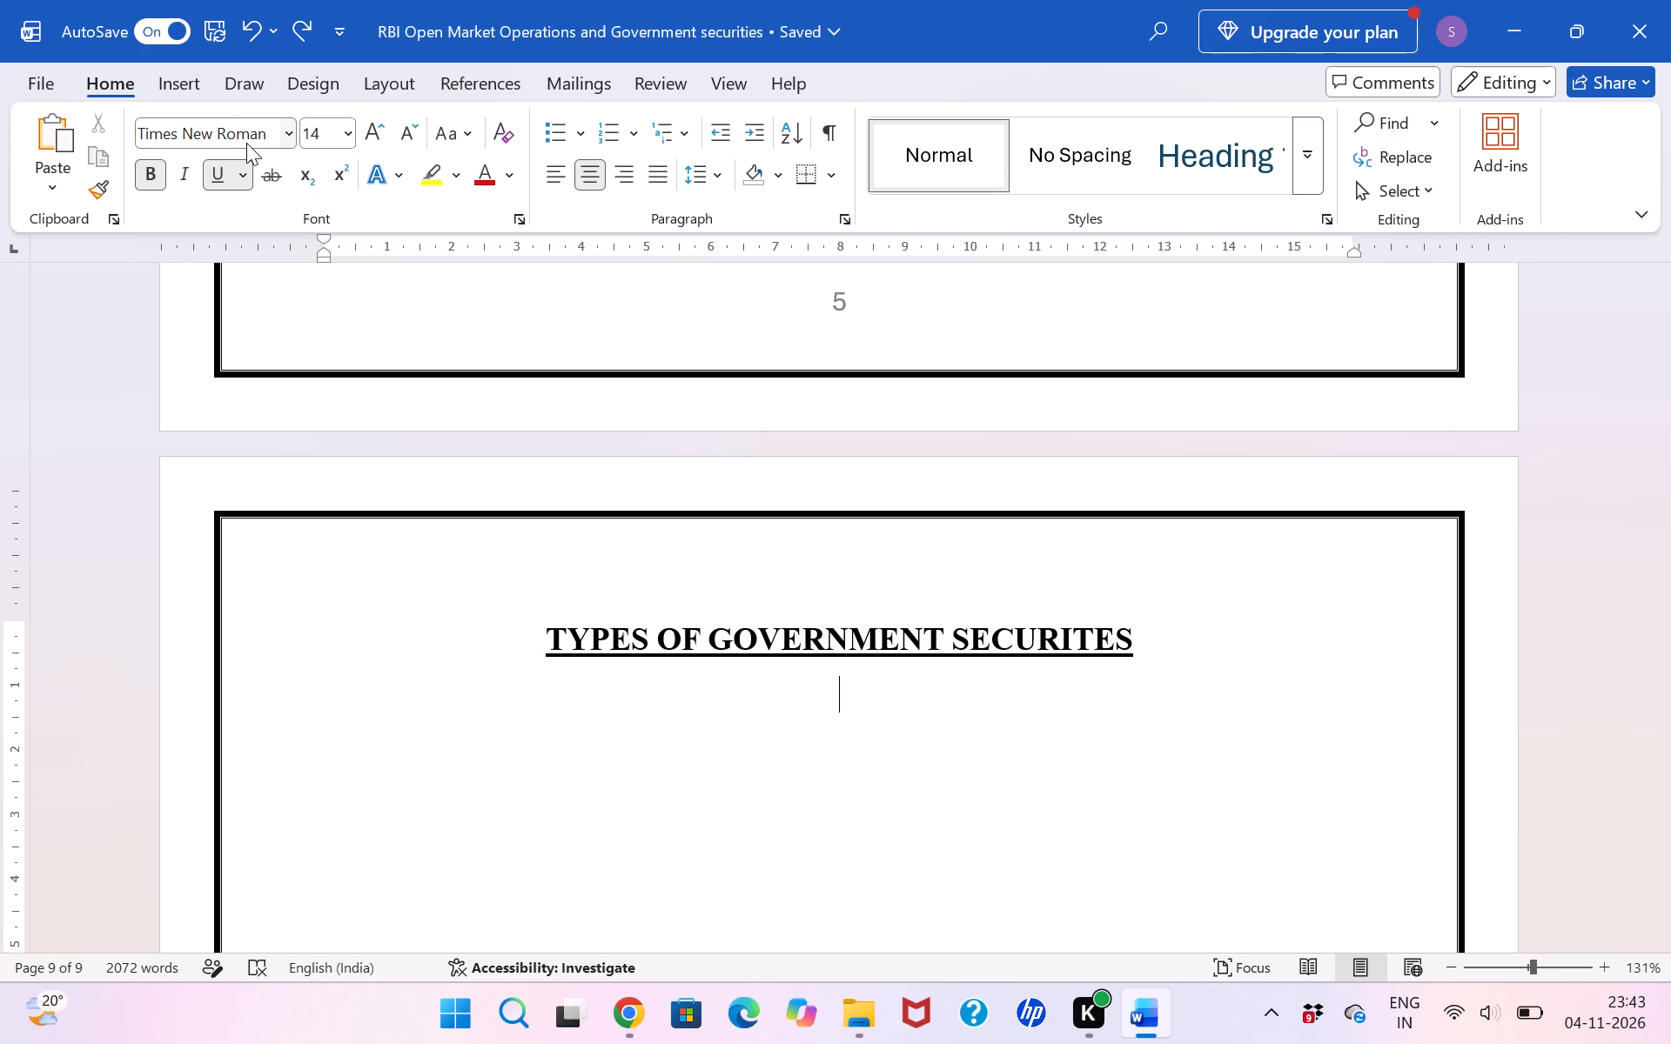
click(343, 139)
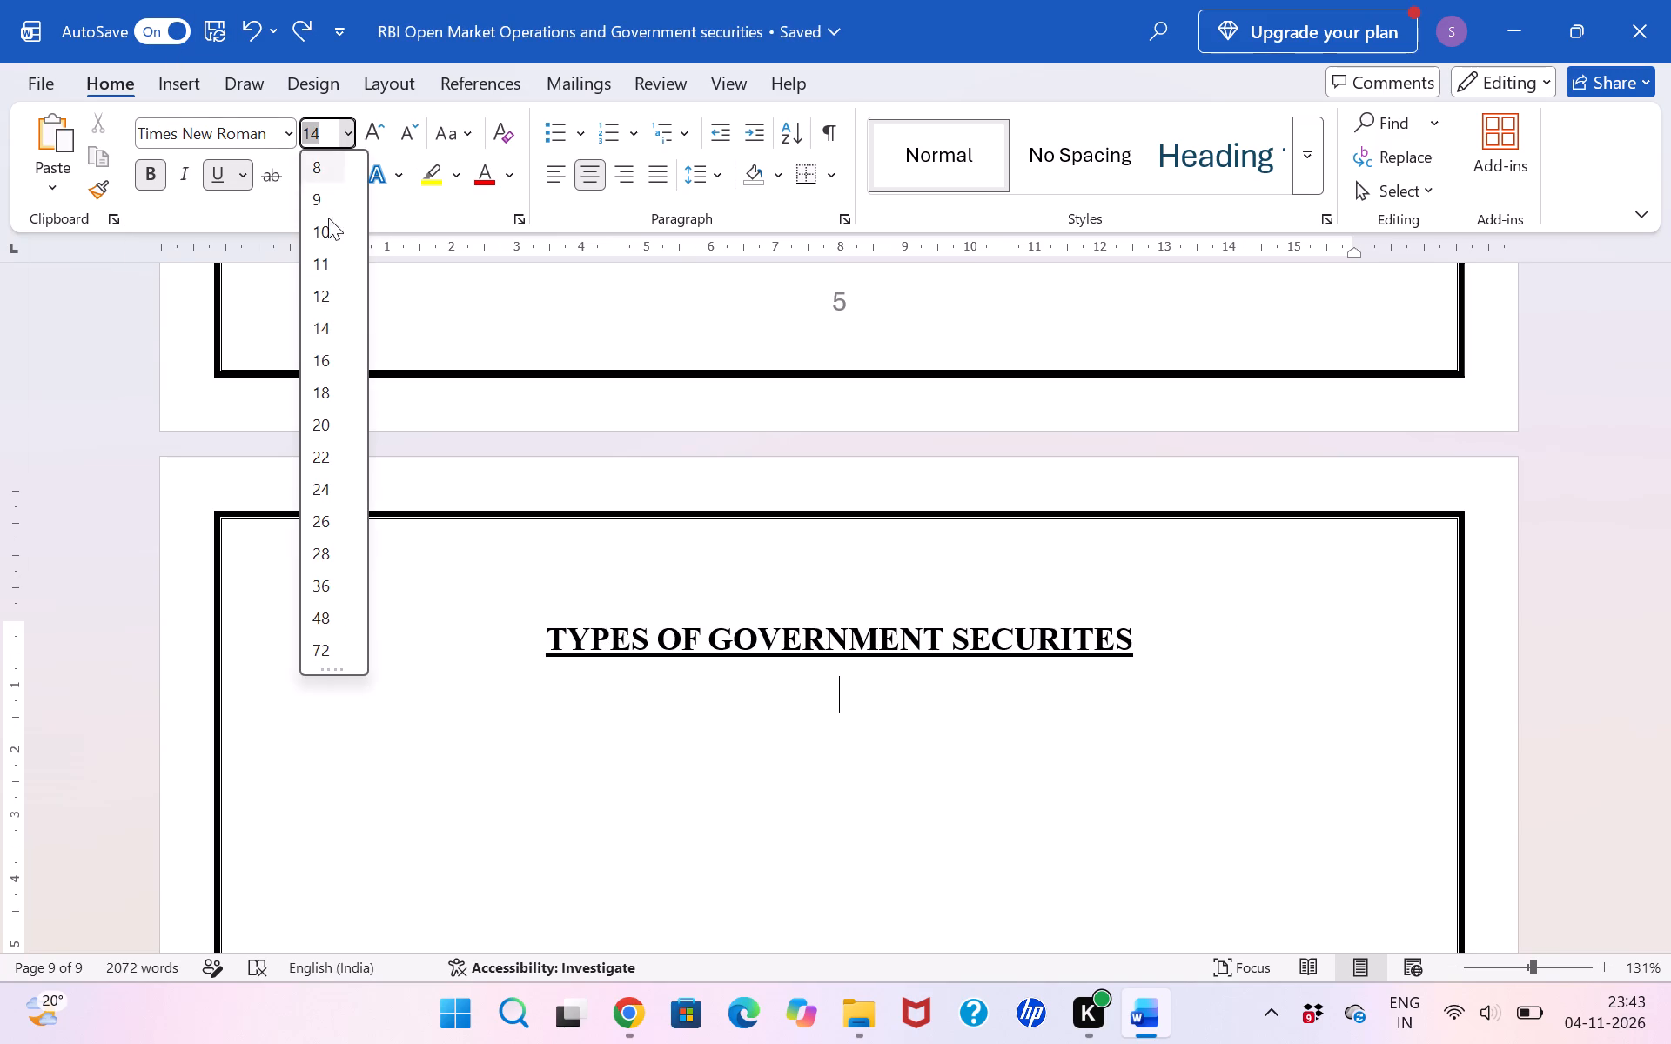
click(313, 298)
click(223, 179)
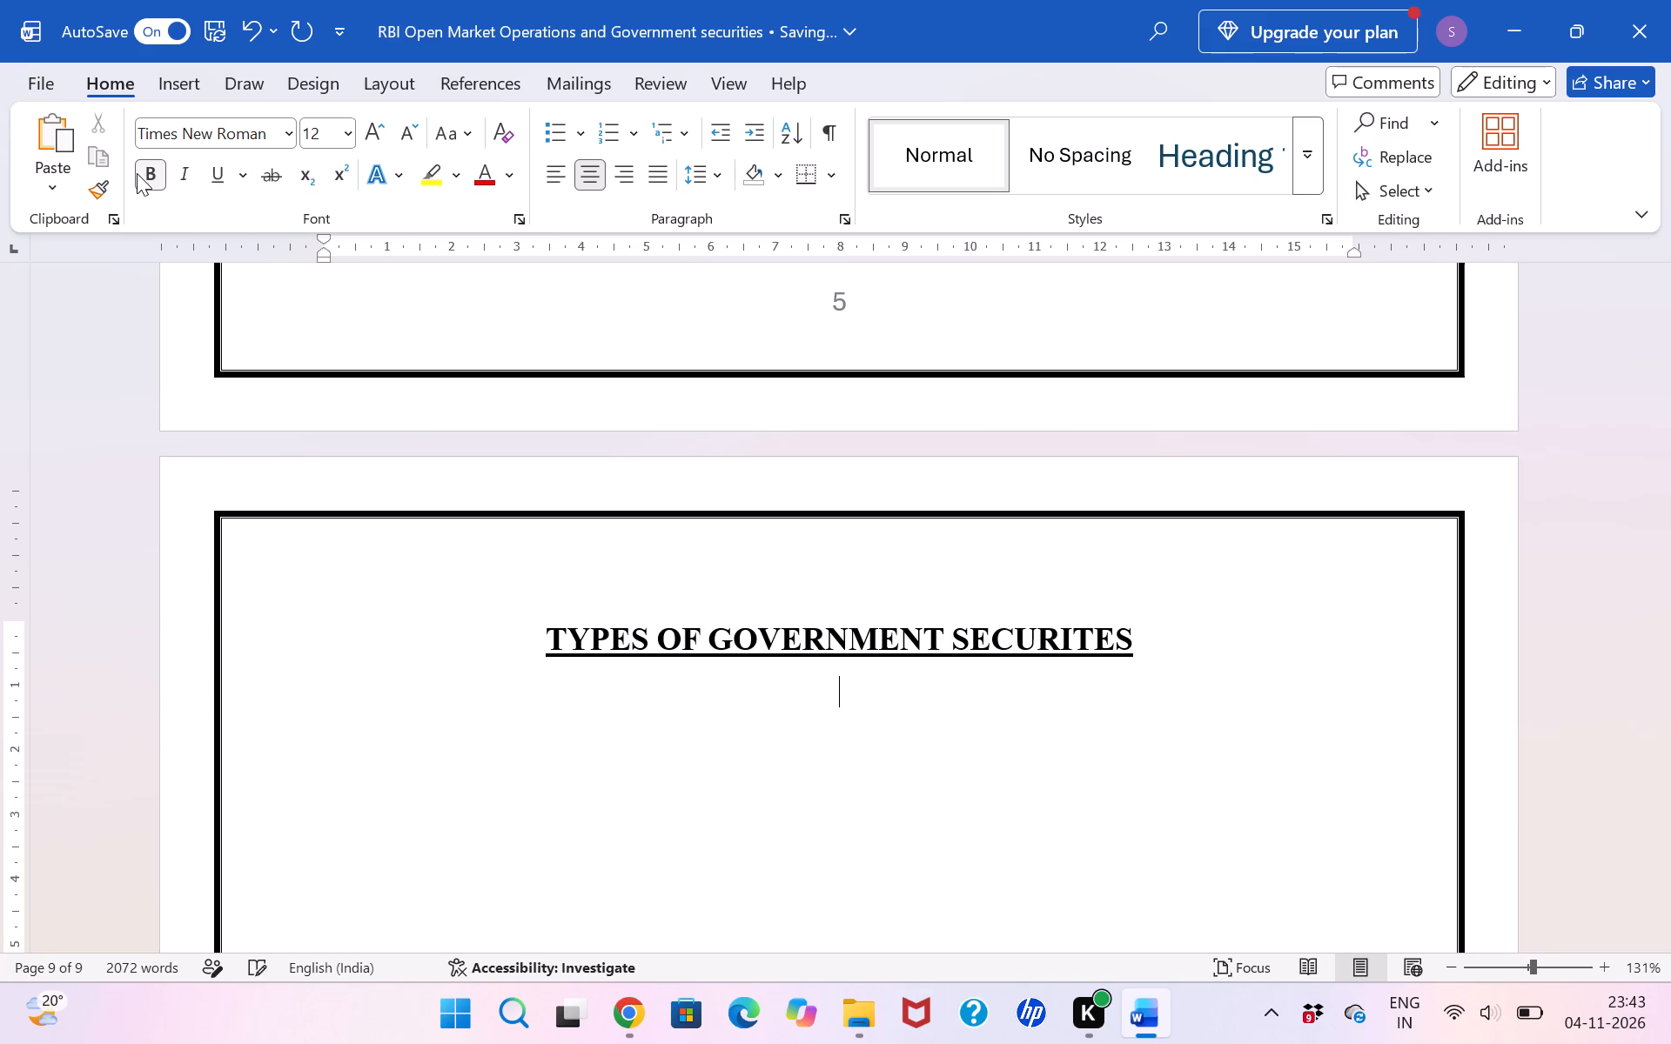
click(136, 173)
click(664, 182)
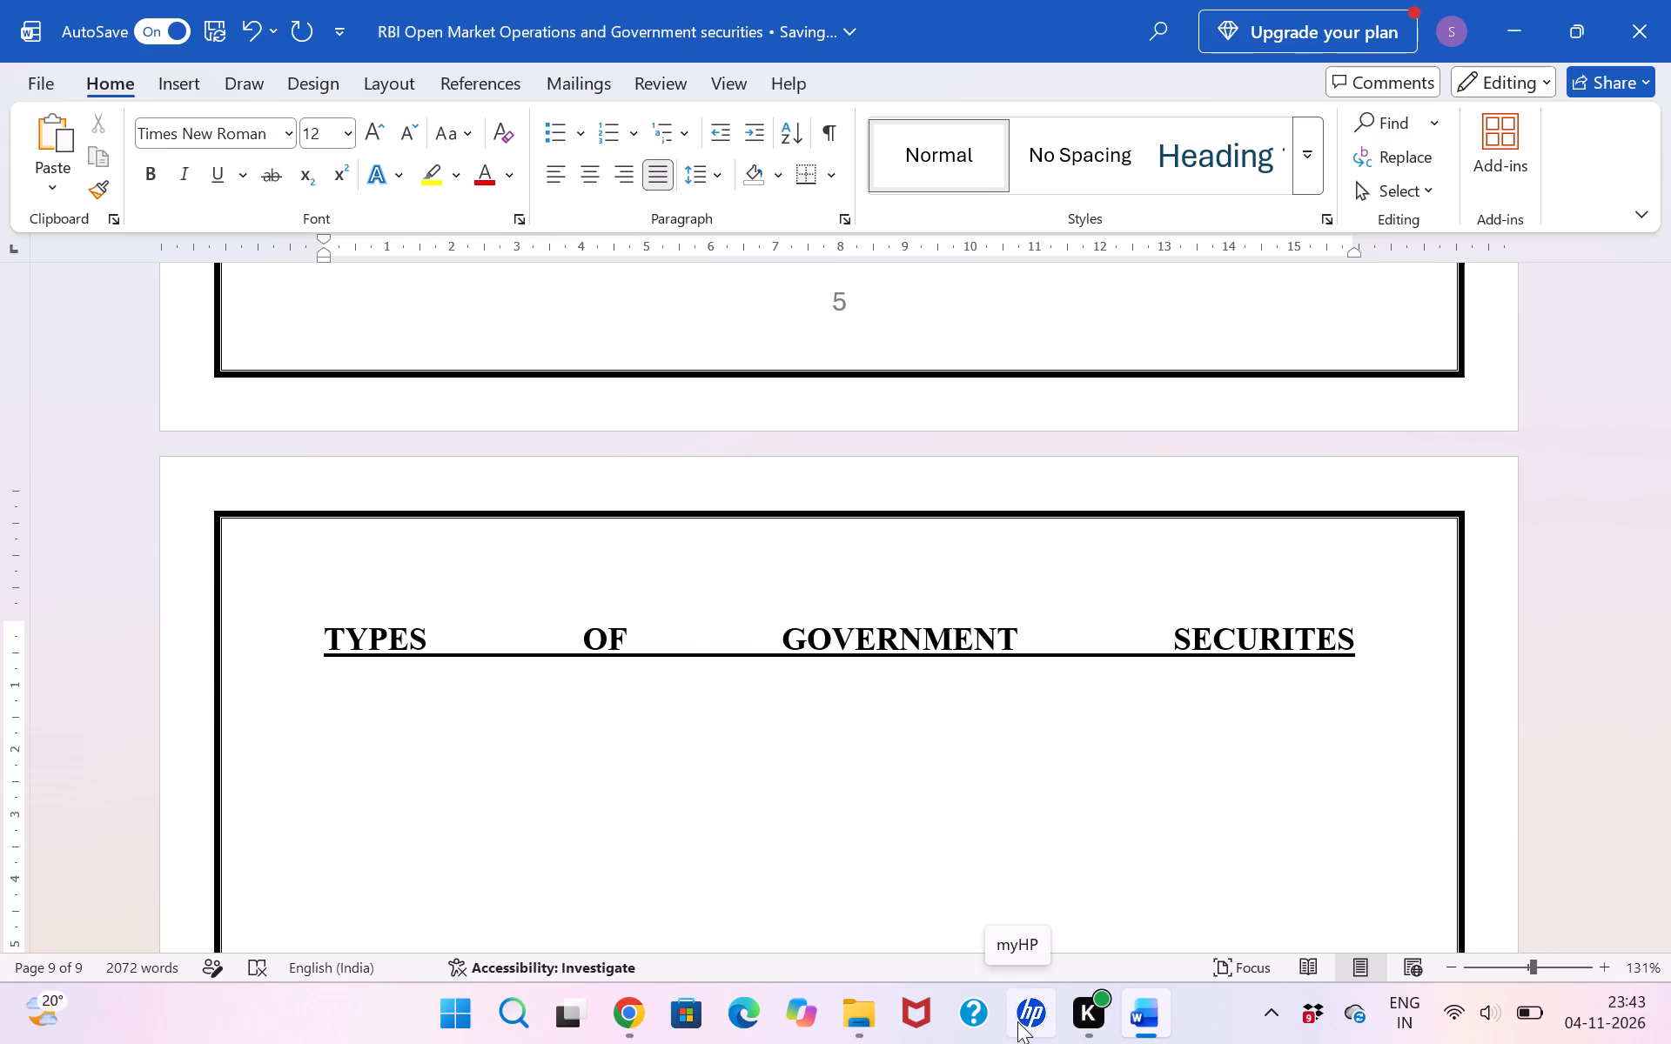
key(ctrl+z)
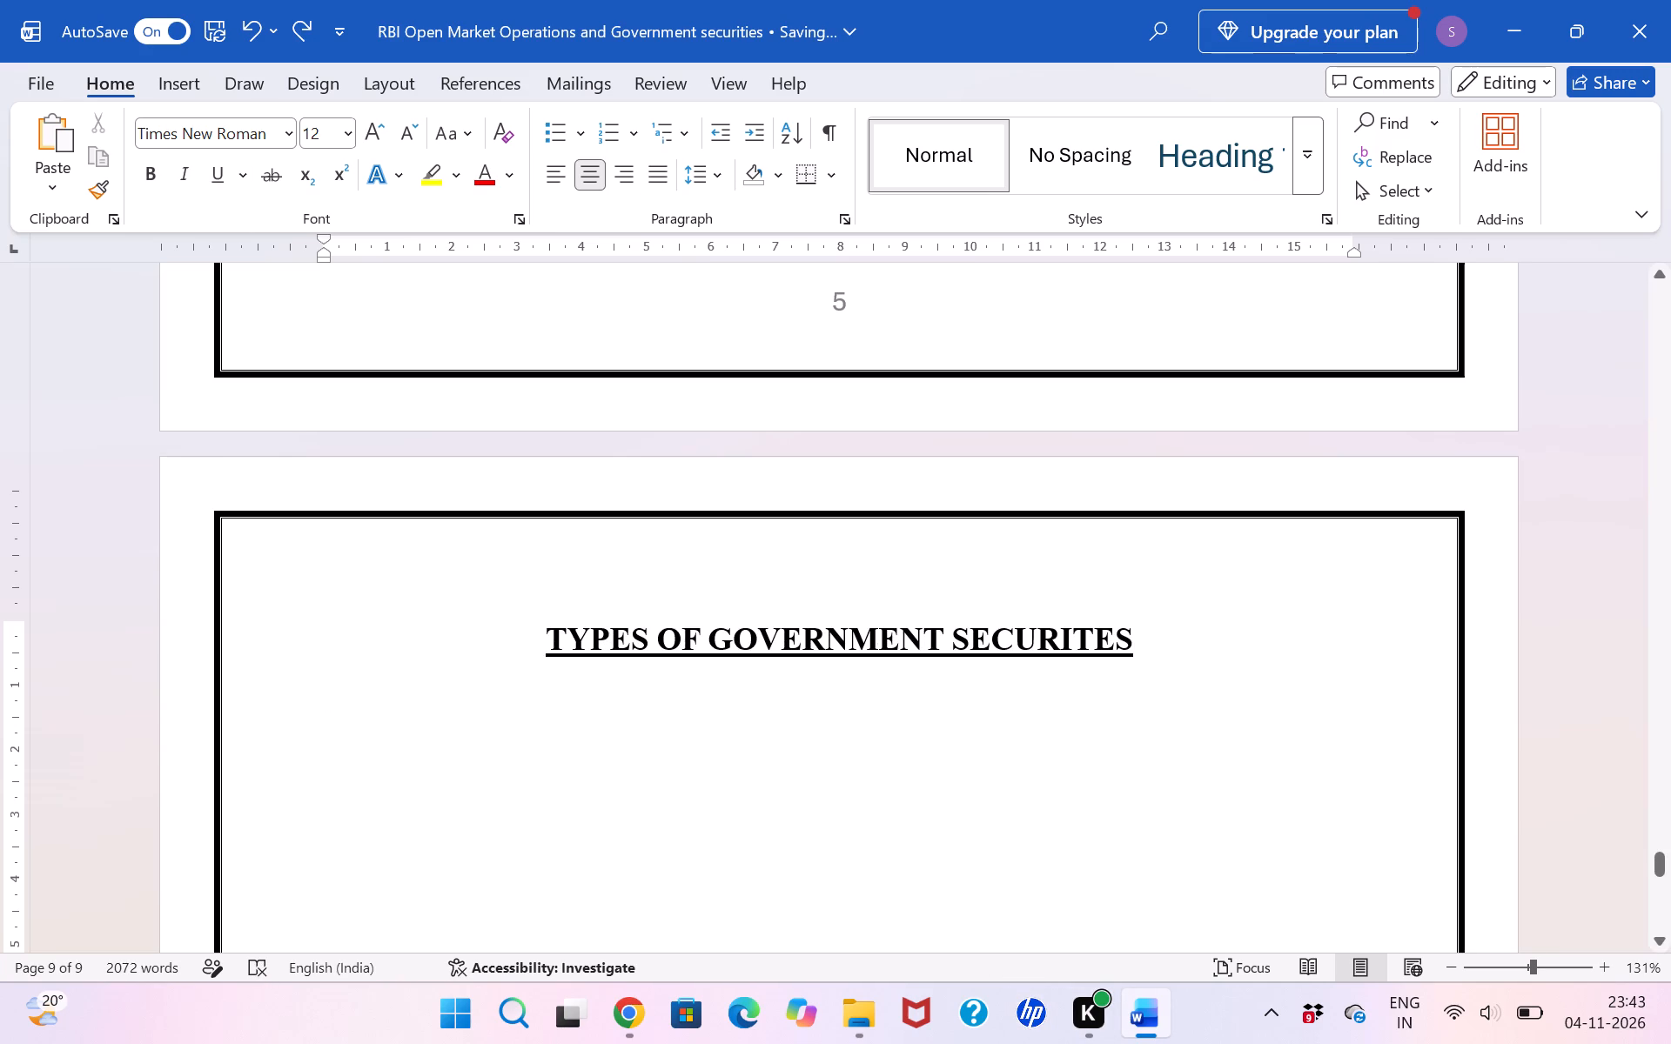
Start a separate paragraph below the heading and set it to 12 pt, justified, without bold or underline.
click(1163, 654)
key(Return)
key(BackSpace)
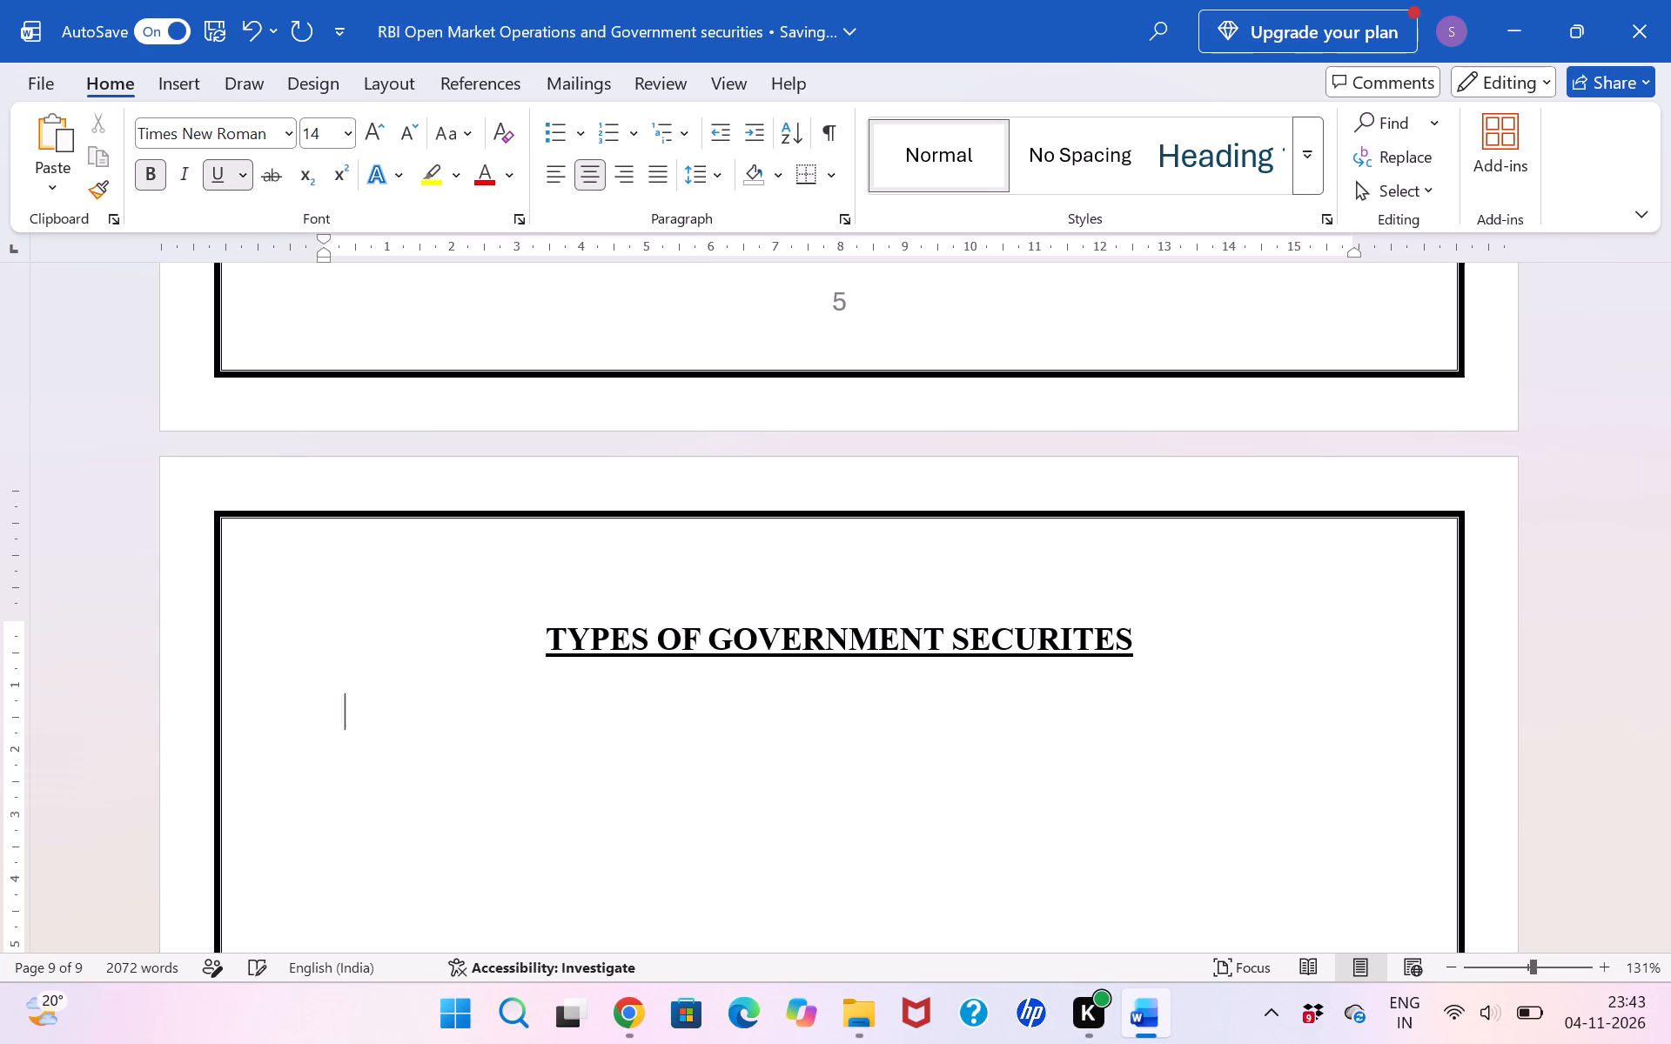
click(341, 137)
click(321, 304)
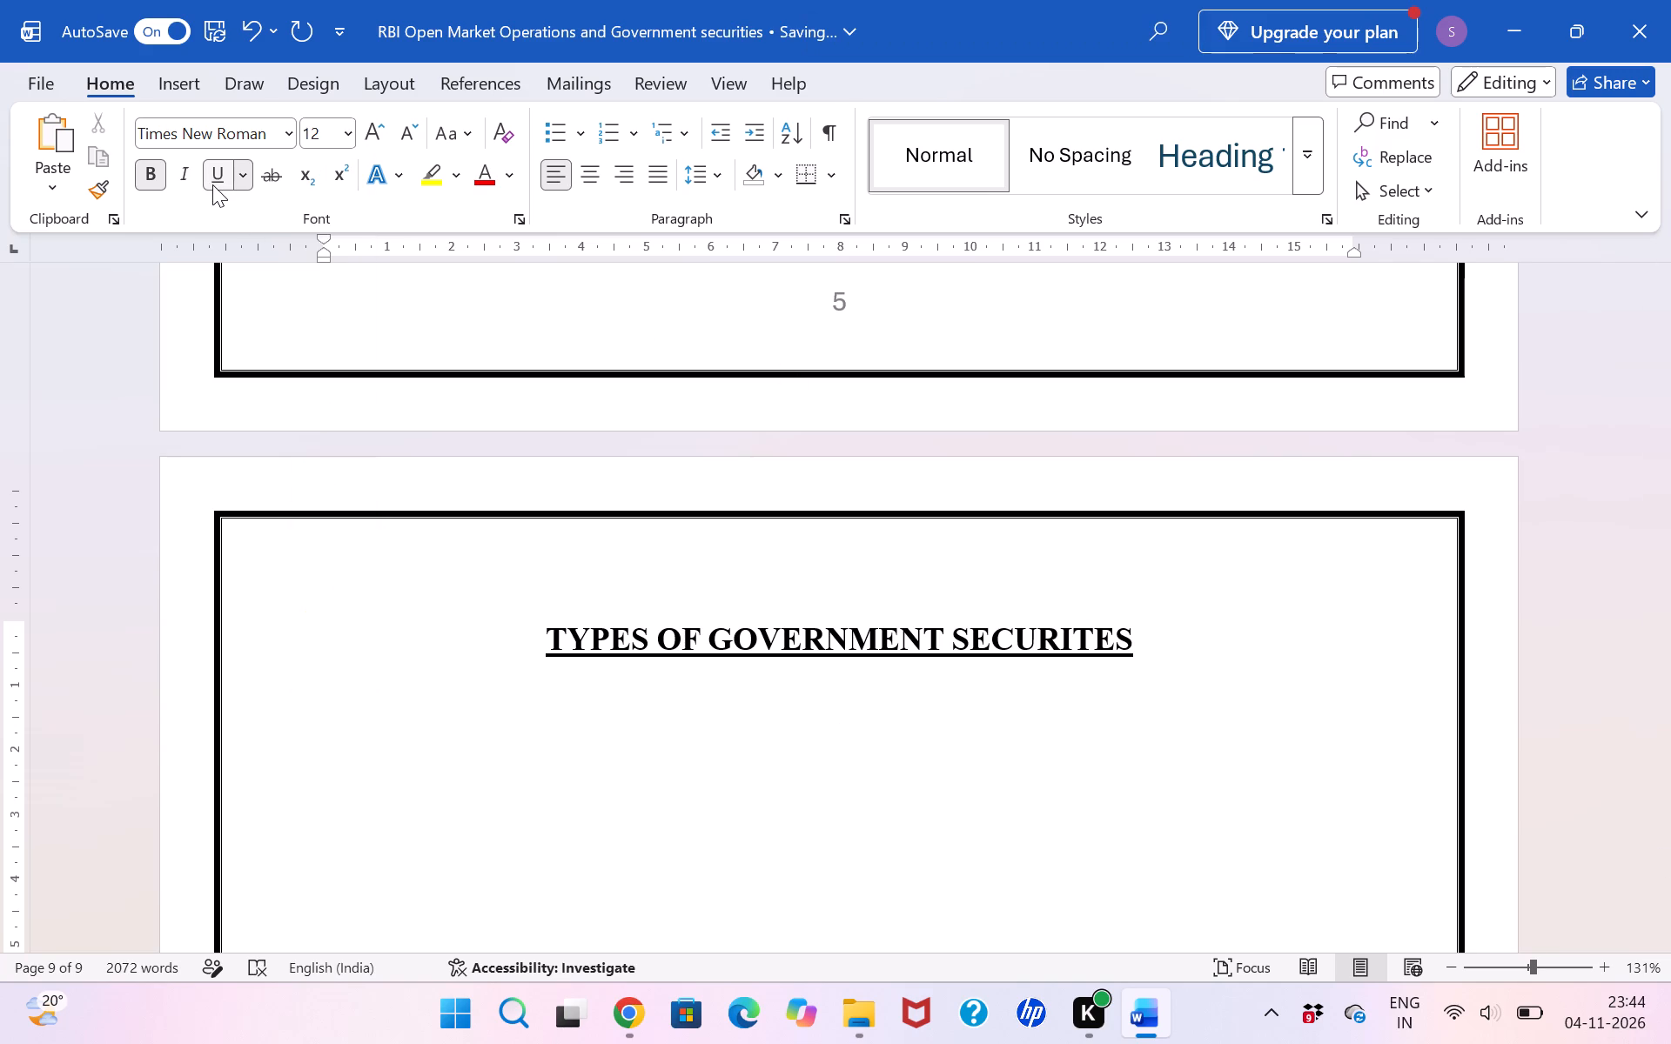
click(212, 184)
click(157, 165)
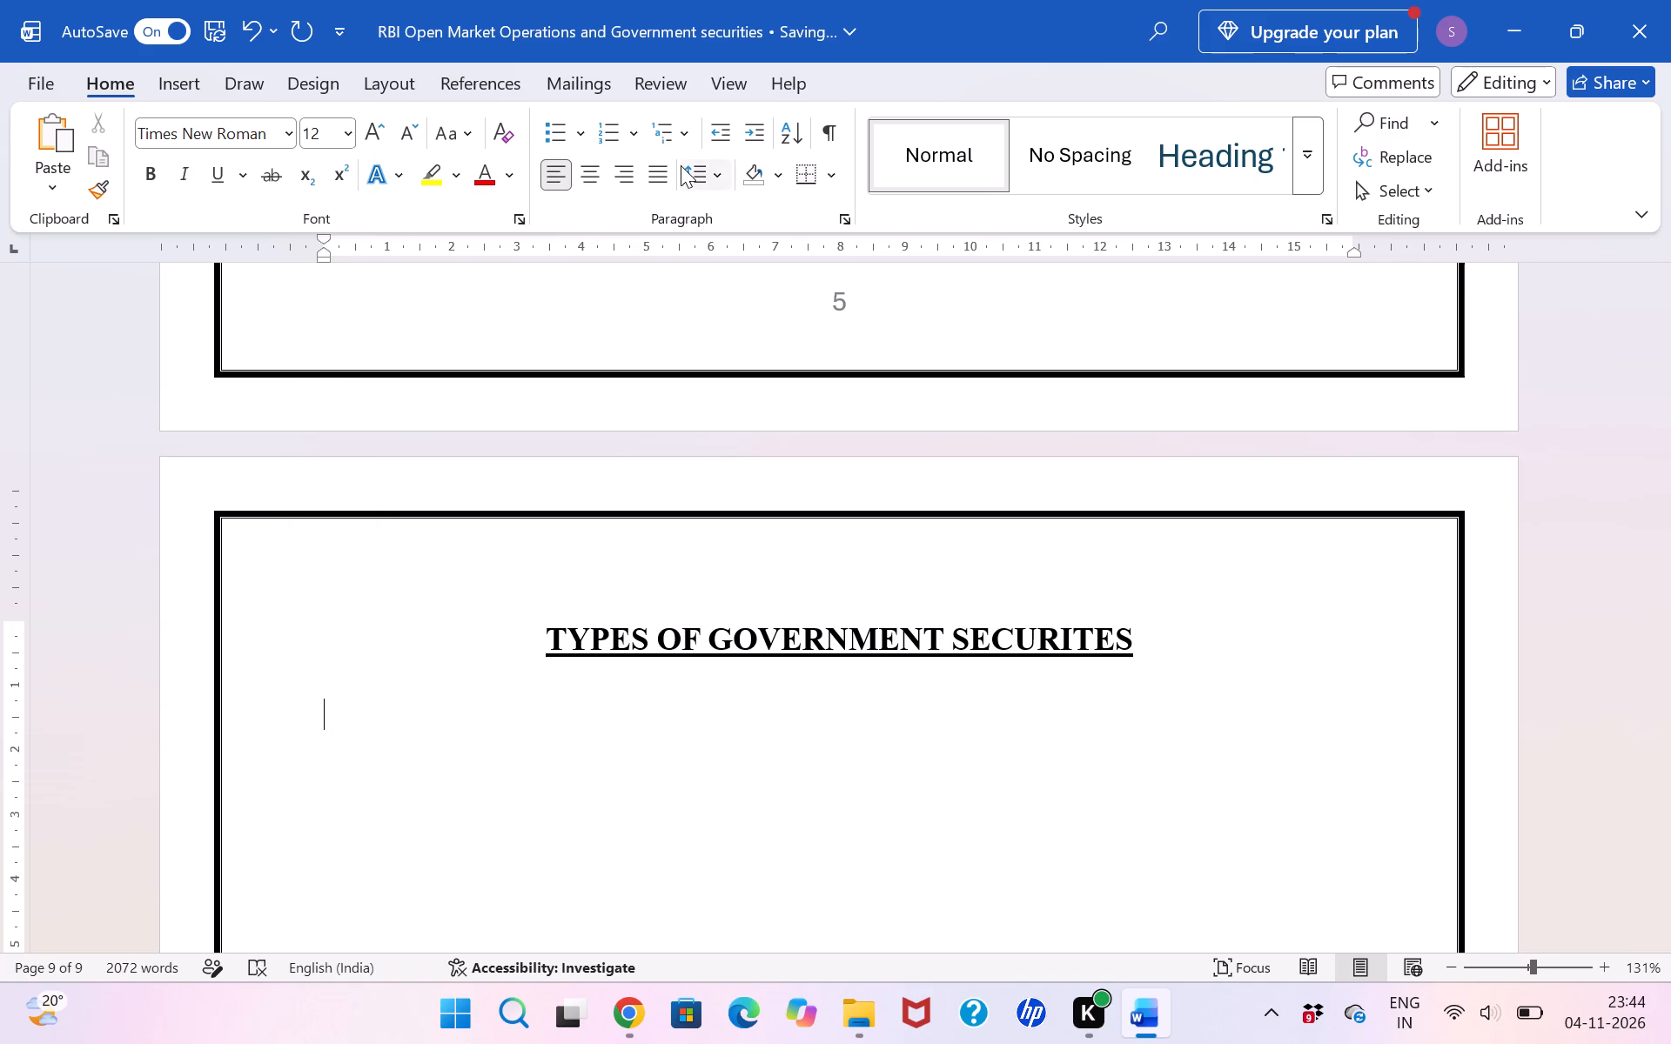
click(670, 167)
click(645, 1007)
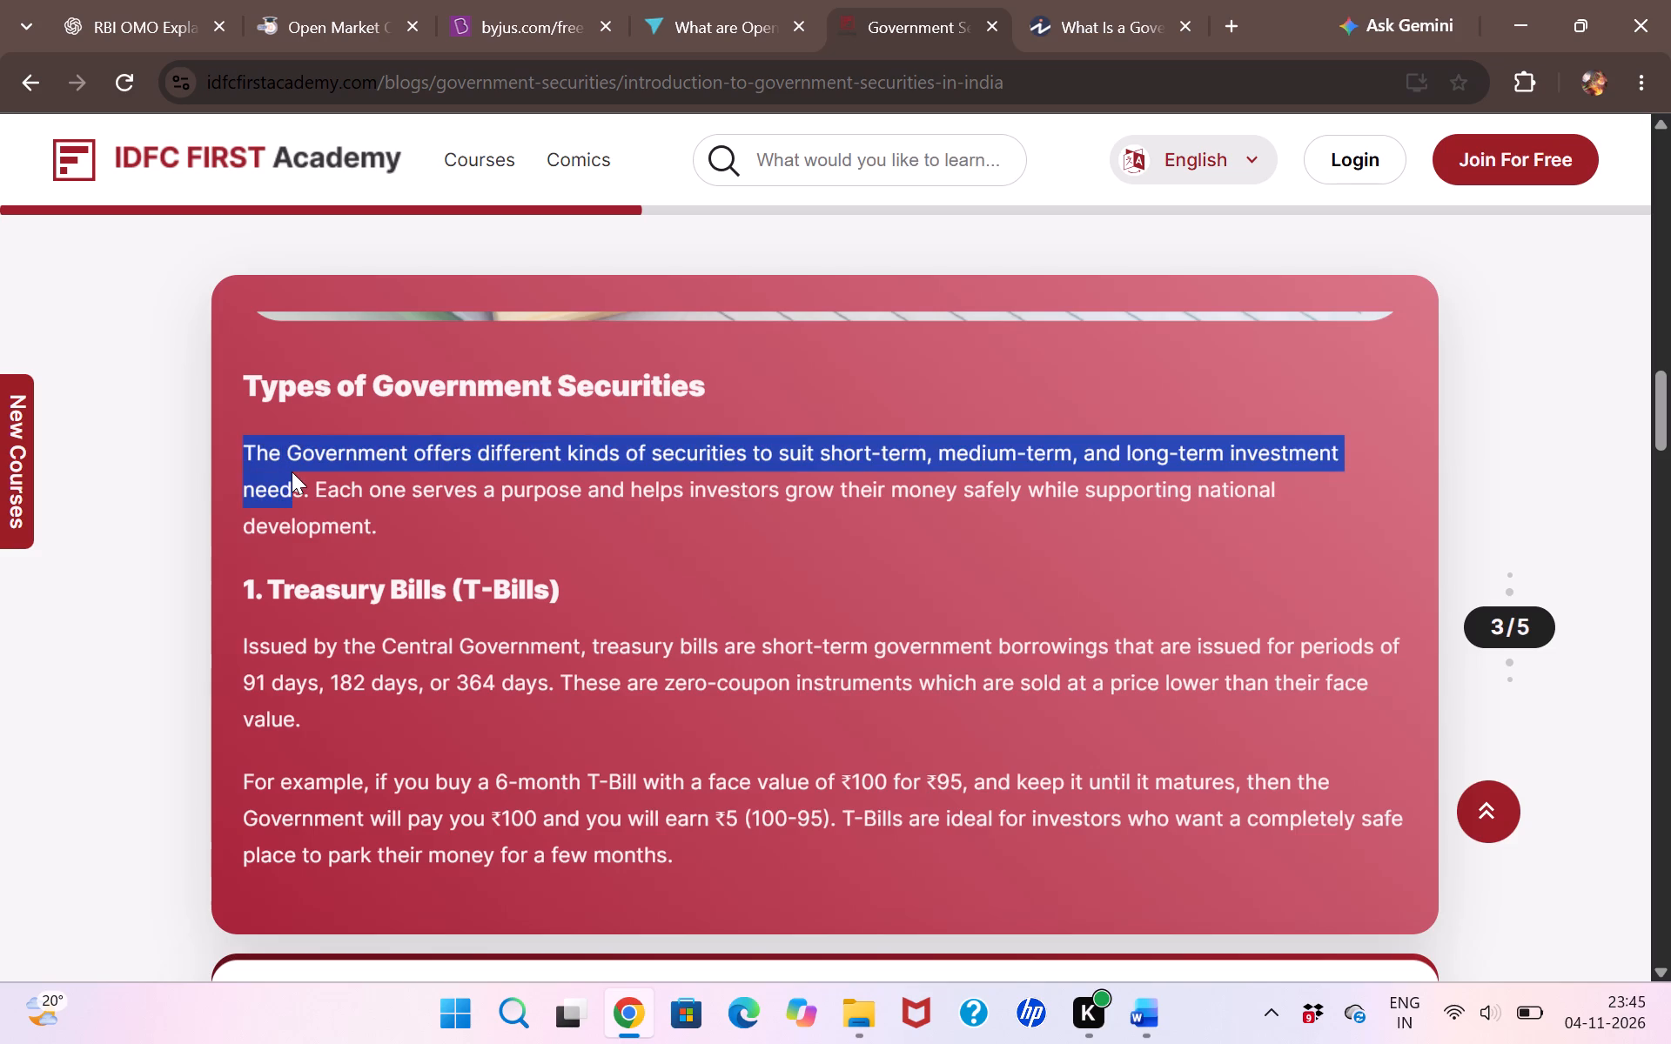
drag(292, 472, 333, 482)
drag(333, 482, 386, 509)
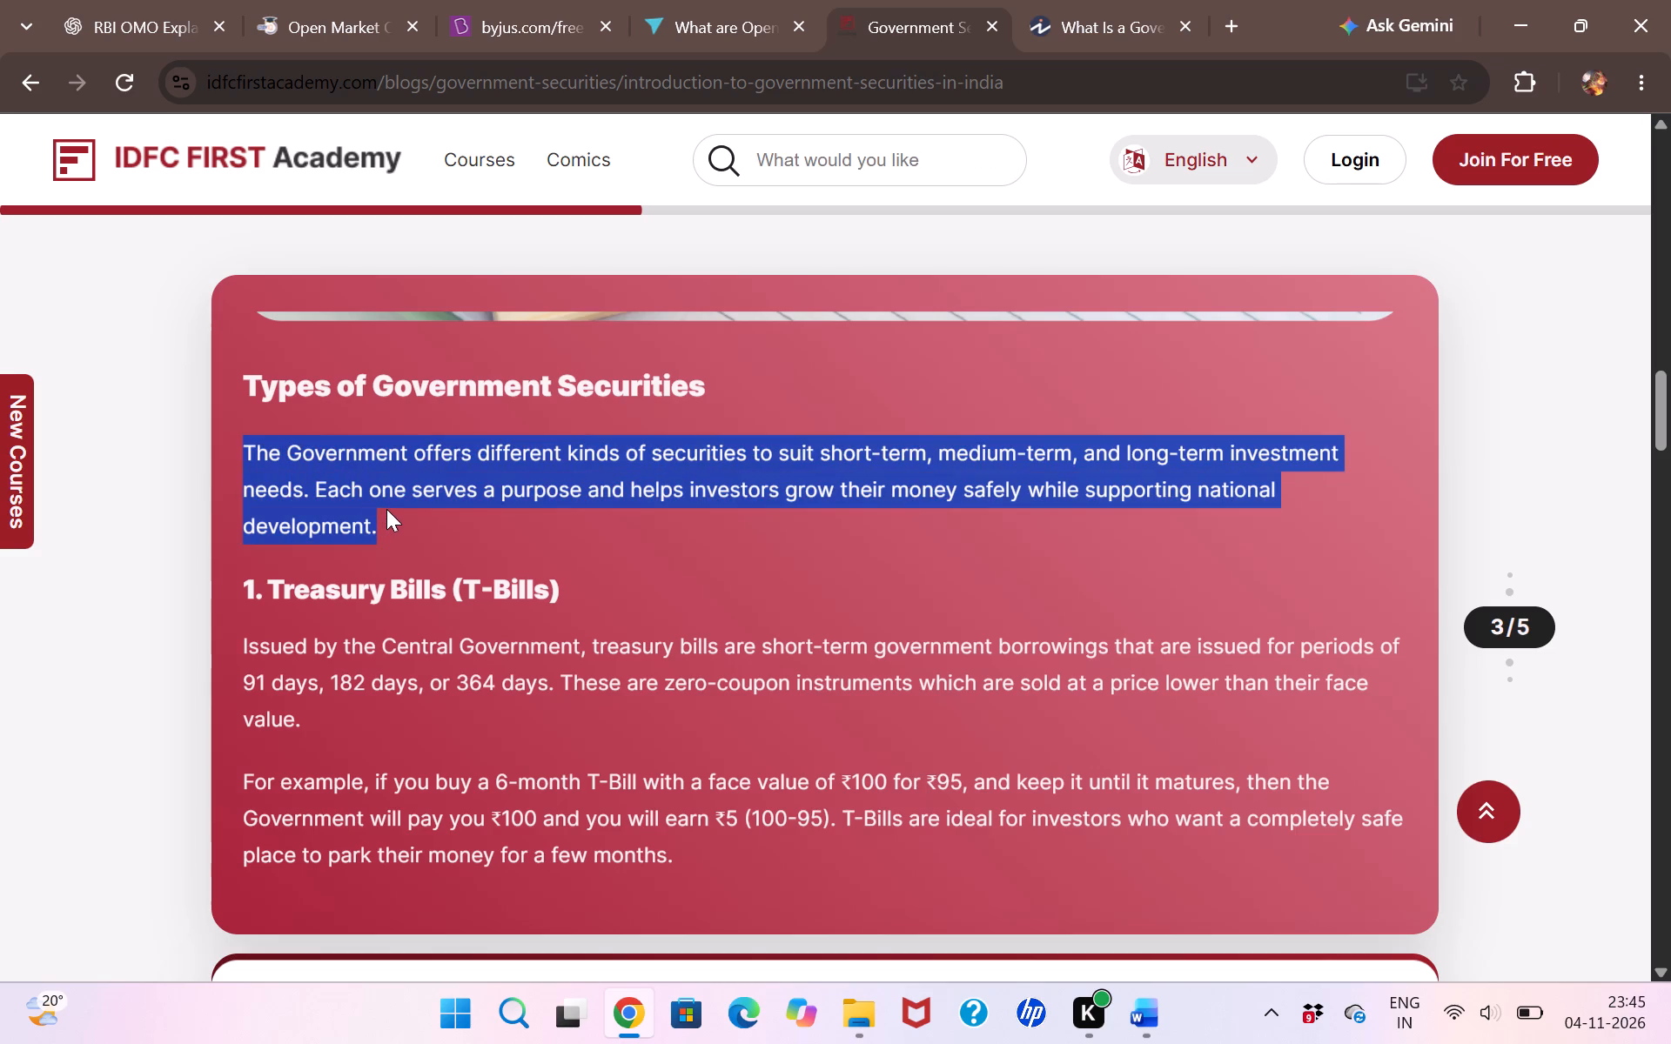
key(ctrl+c)
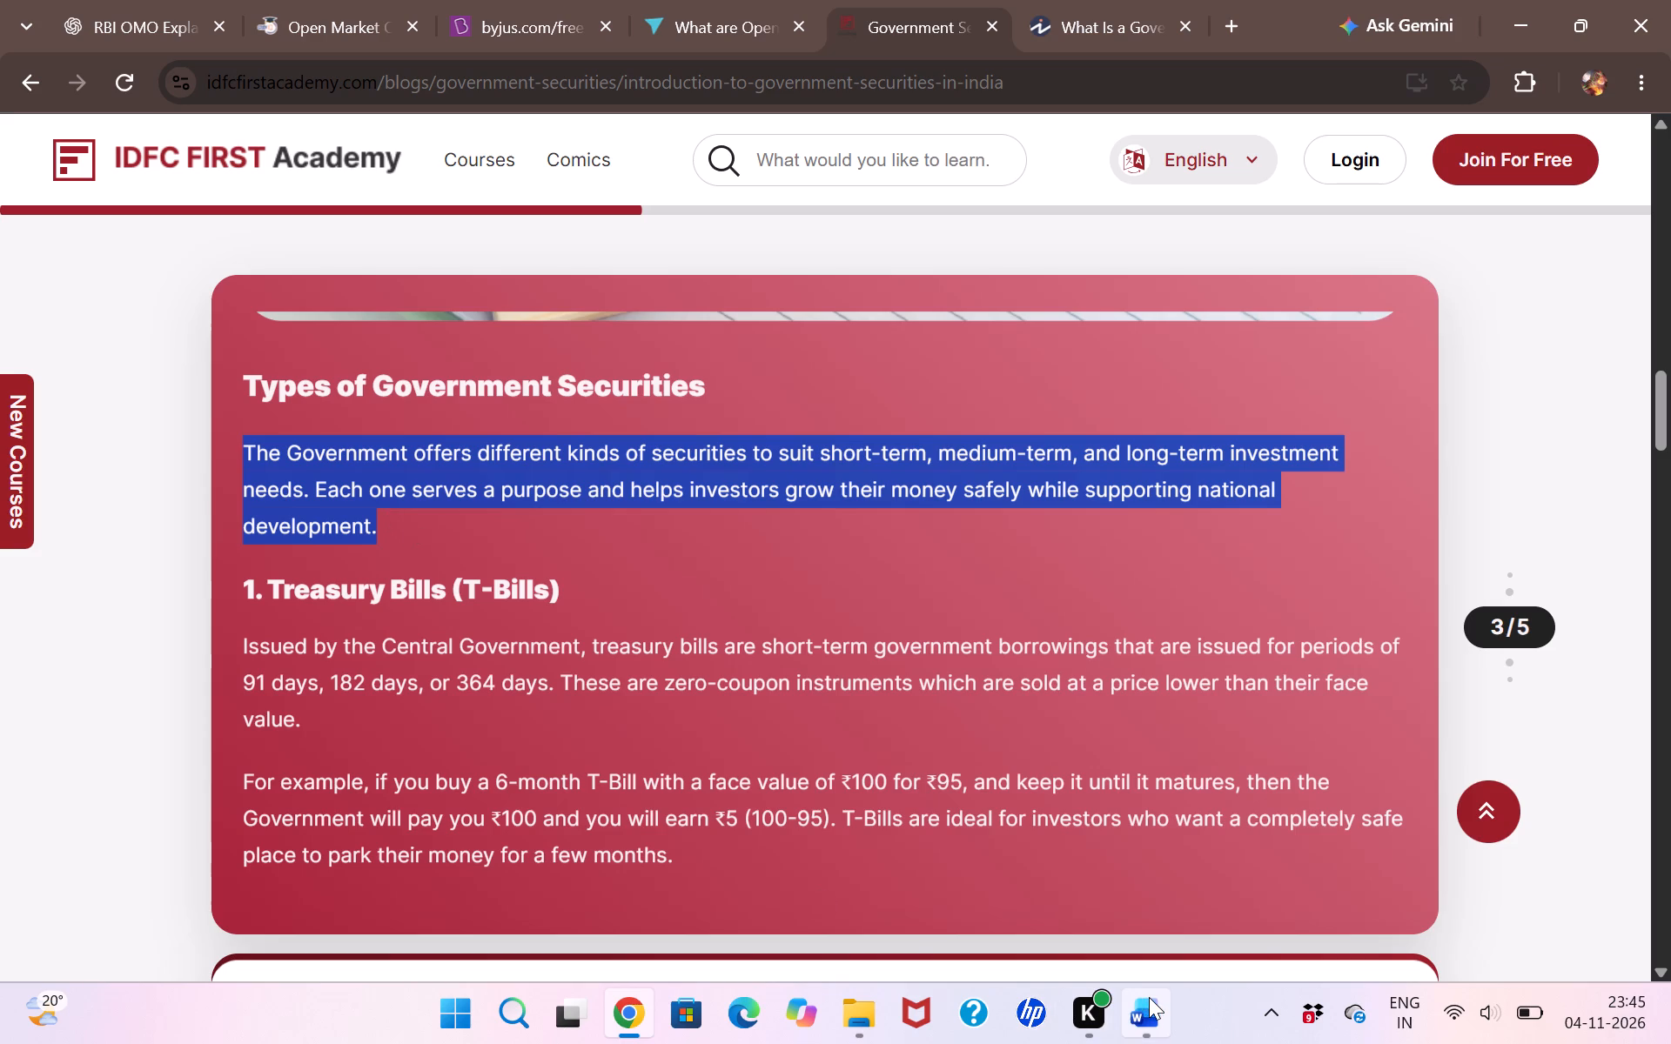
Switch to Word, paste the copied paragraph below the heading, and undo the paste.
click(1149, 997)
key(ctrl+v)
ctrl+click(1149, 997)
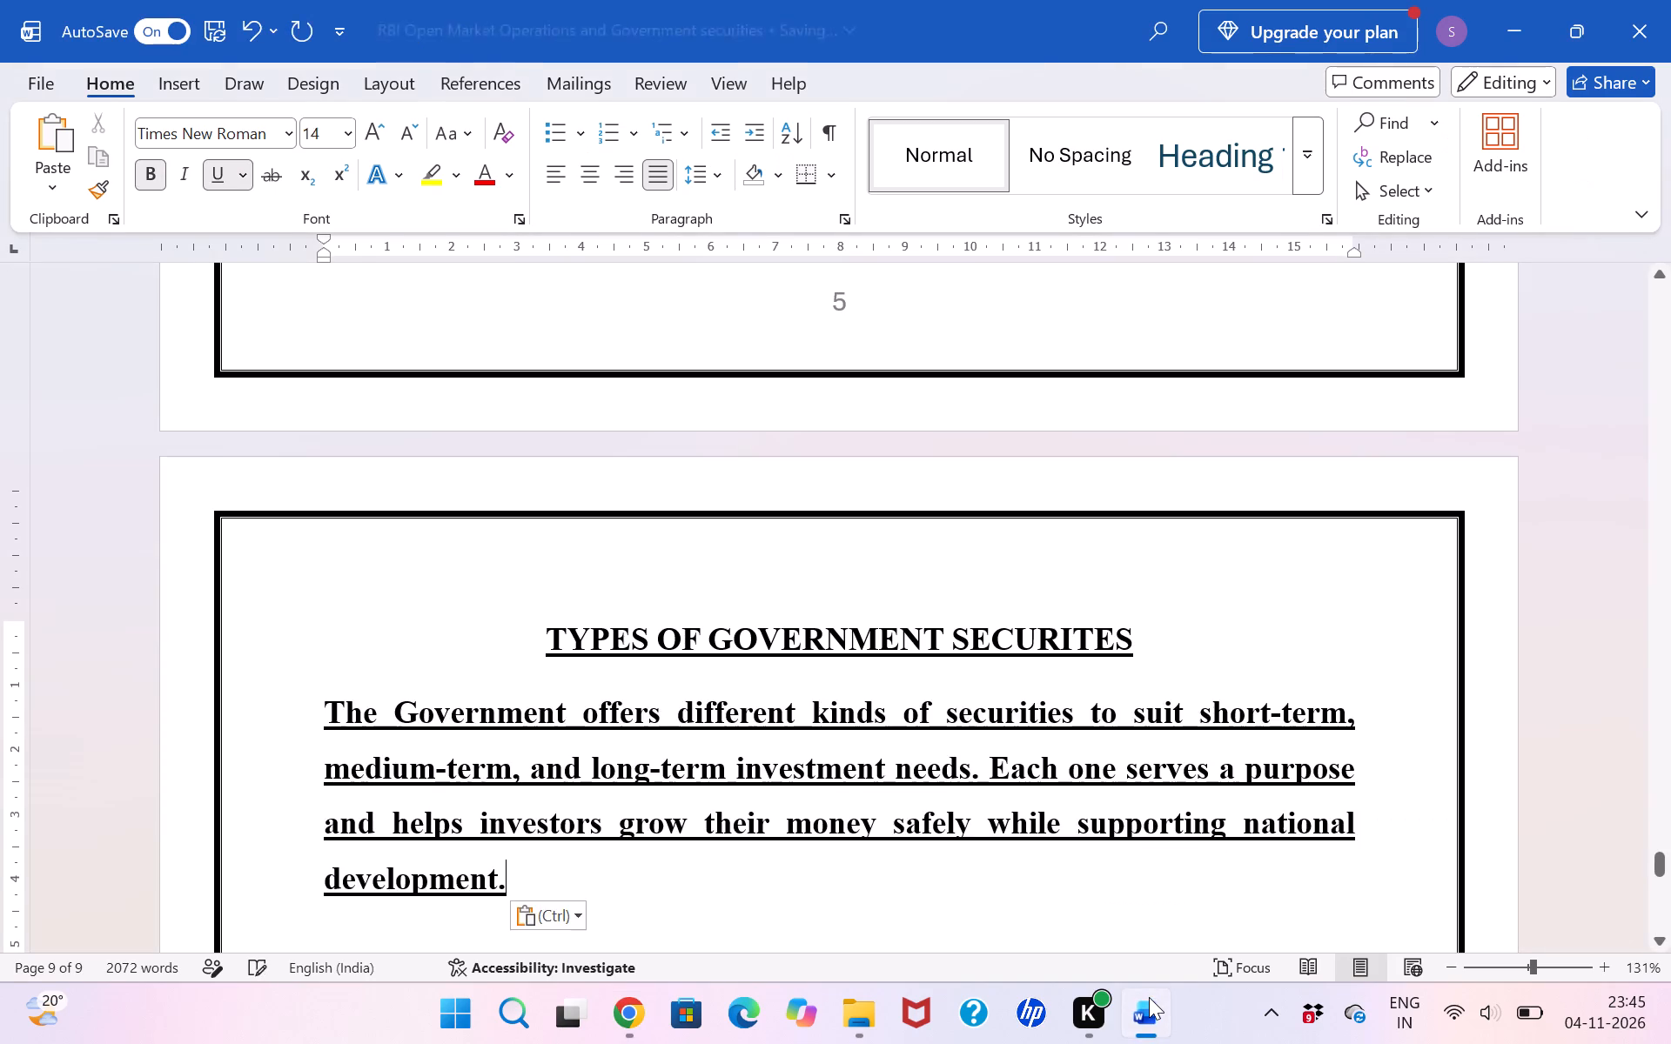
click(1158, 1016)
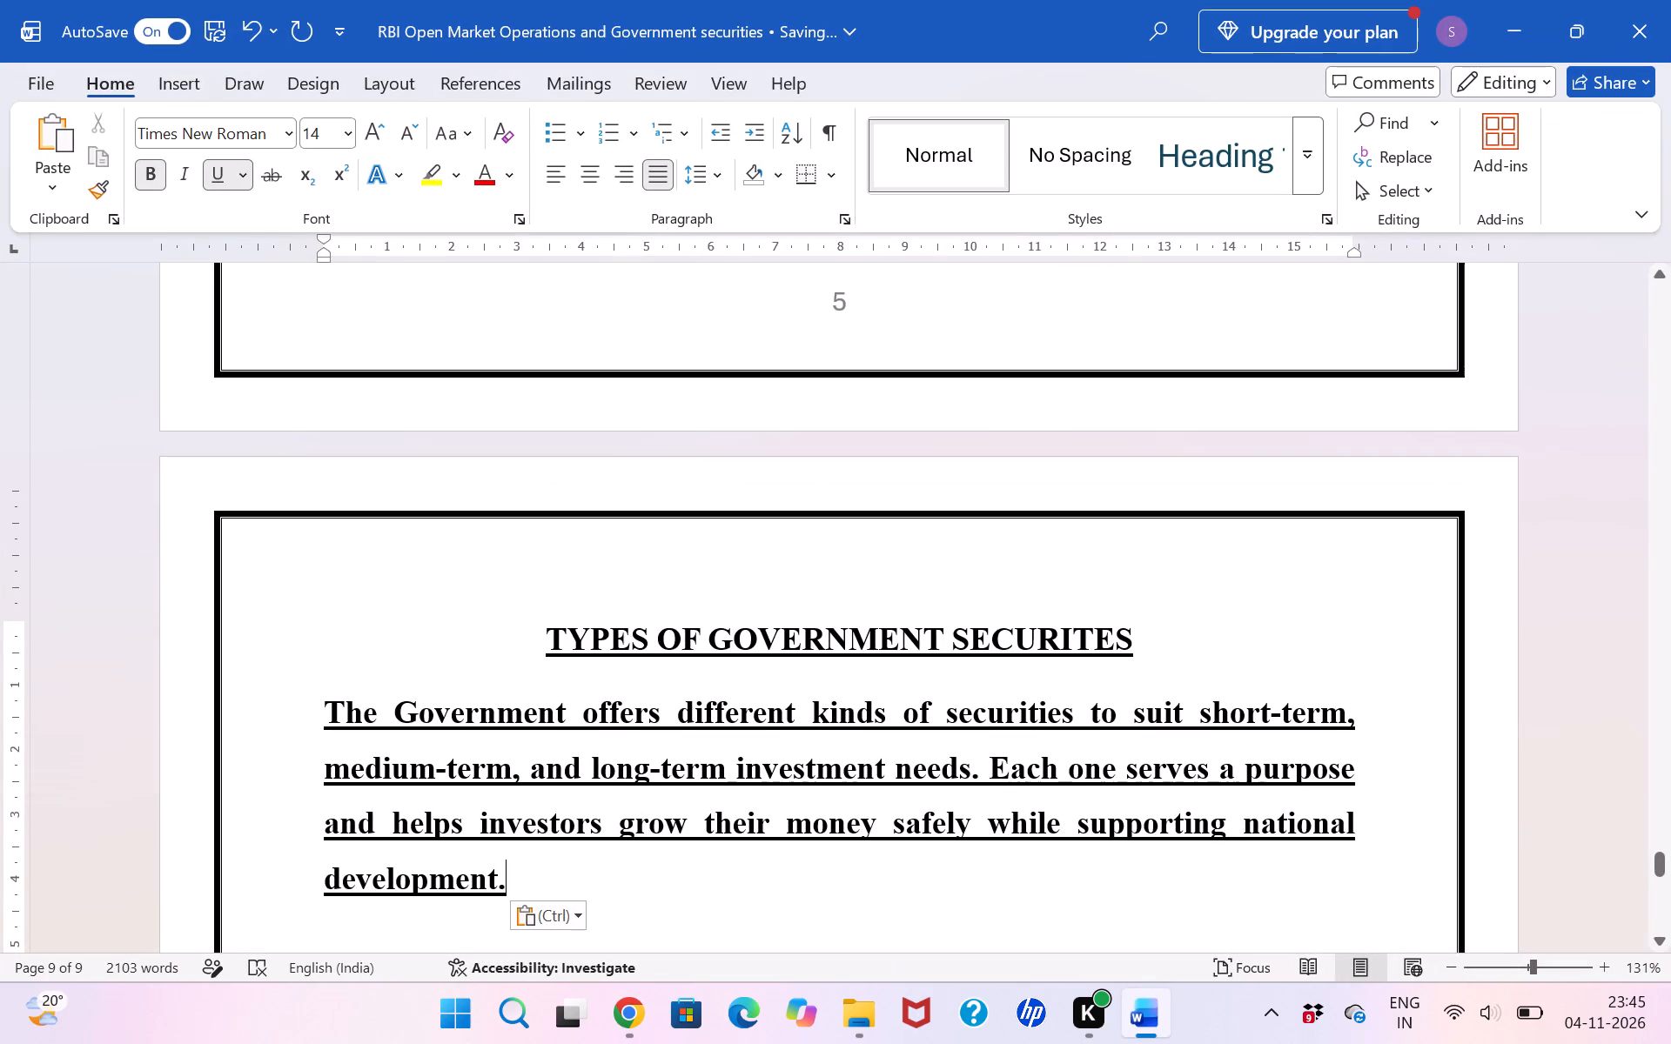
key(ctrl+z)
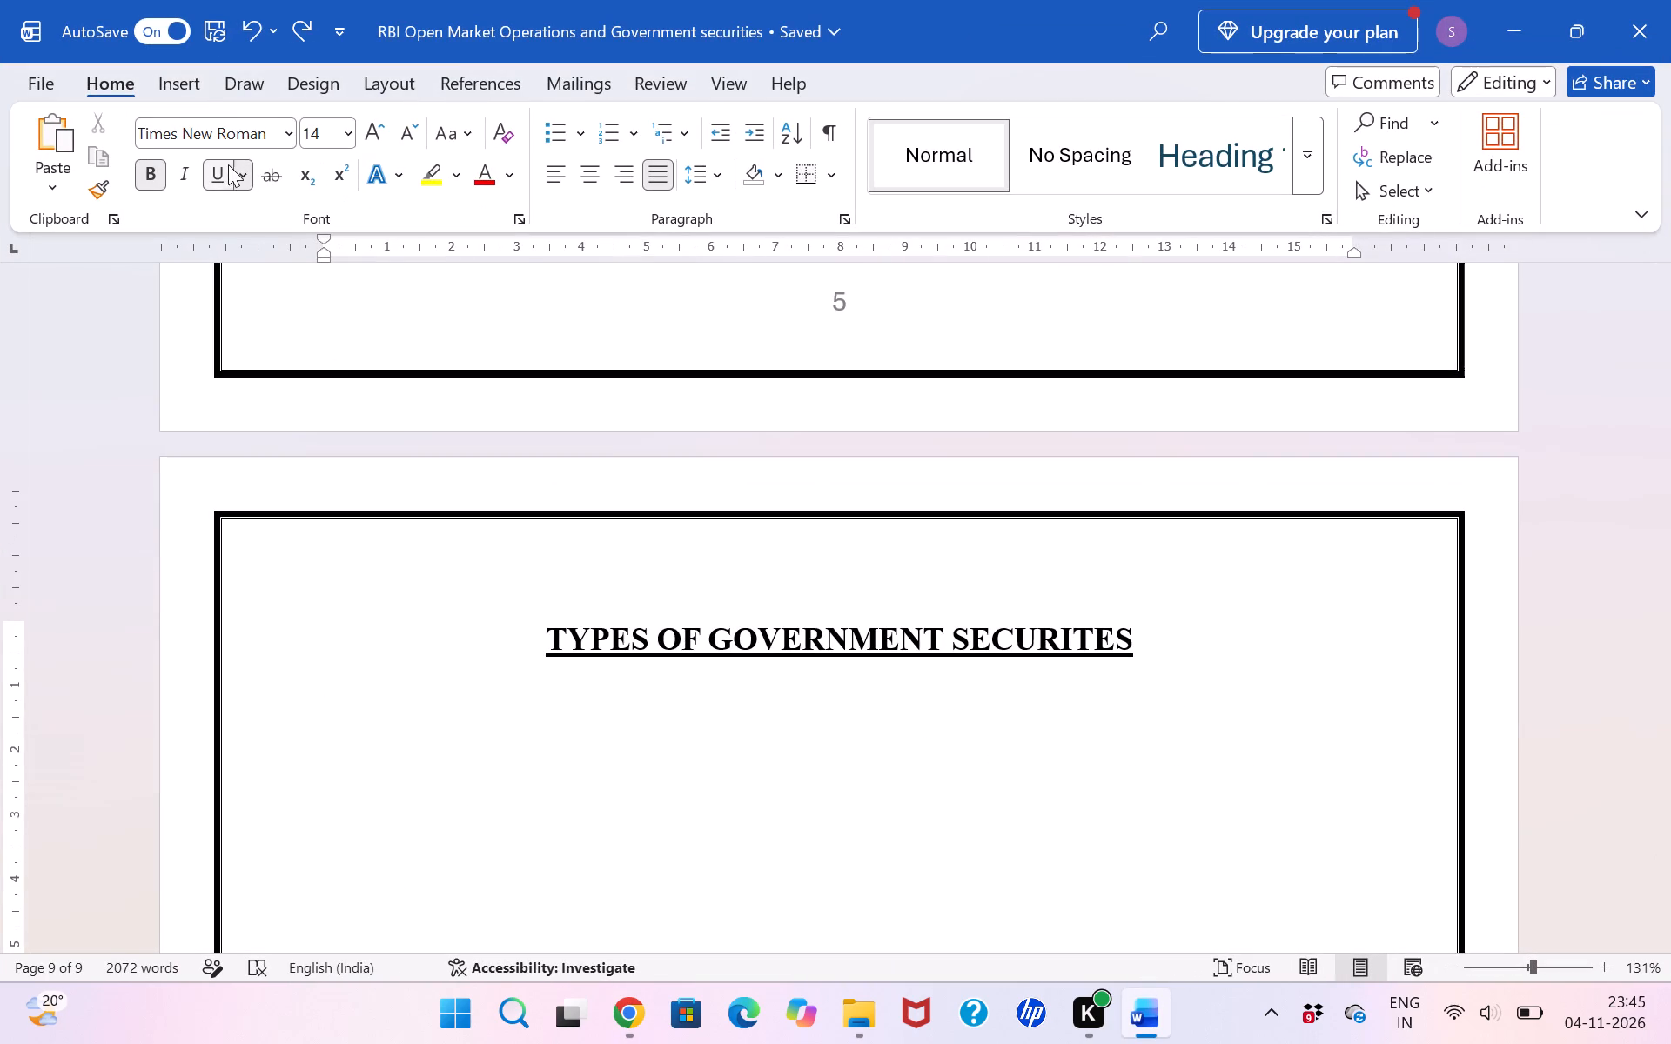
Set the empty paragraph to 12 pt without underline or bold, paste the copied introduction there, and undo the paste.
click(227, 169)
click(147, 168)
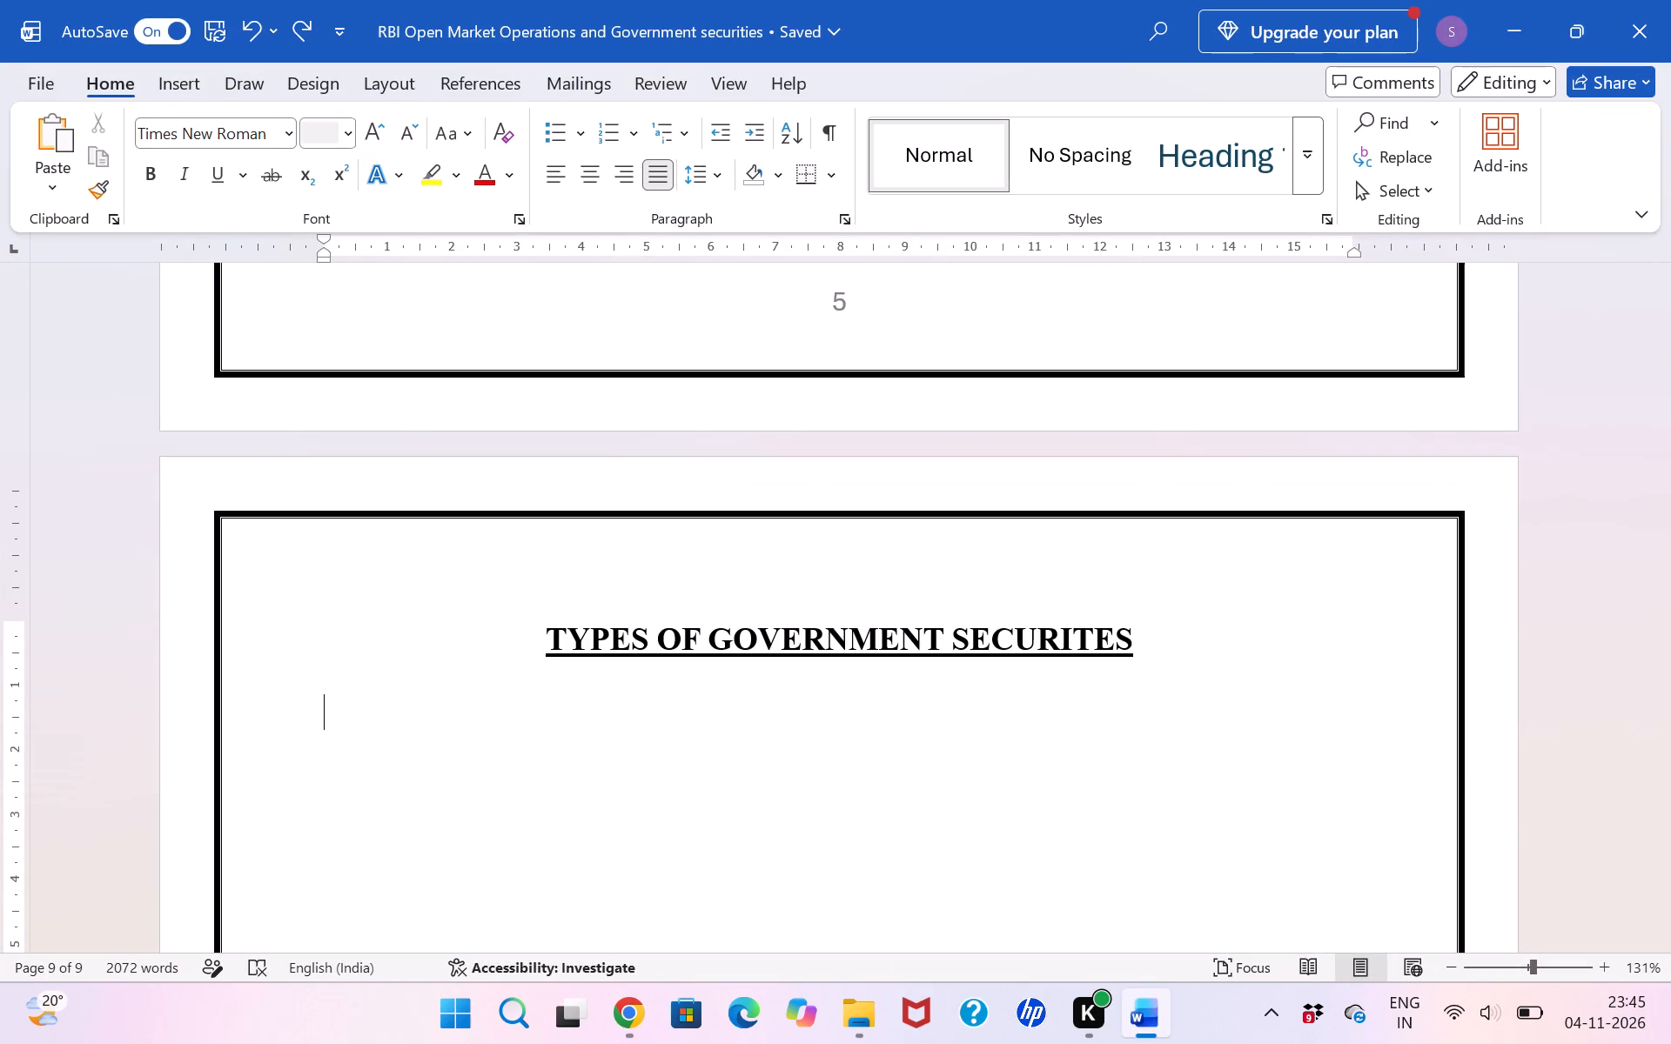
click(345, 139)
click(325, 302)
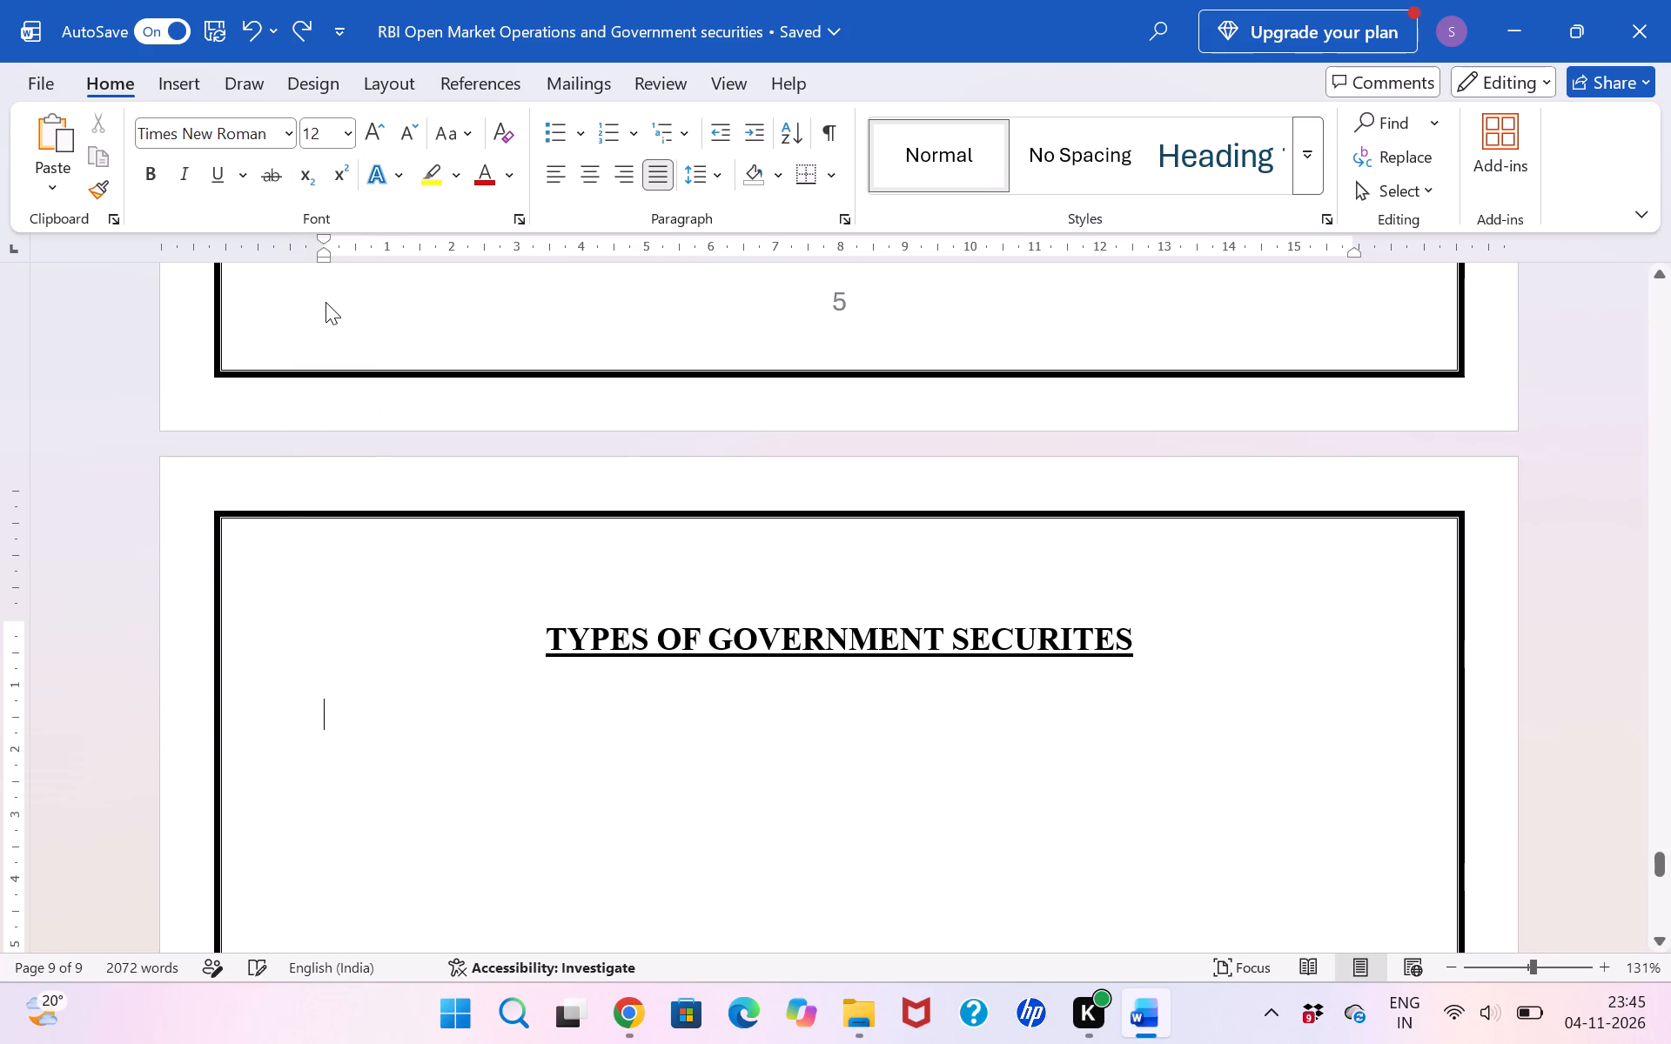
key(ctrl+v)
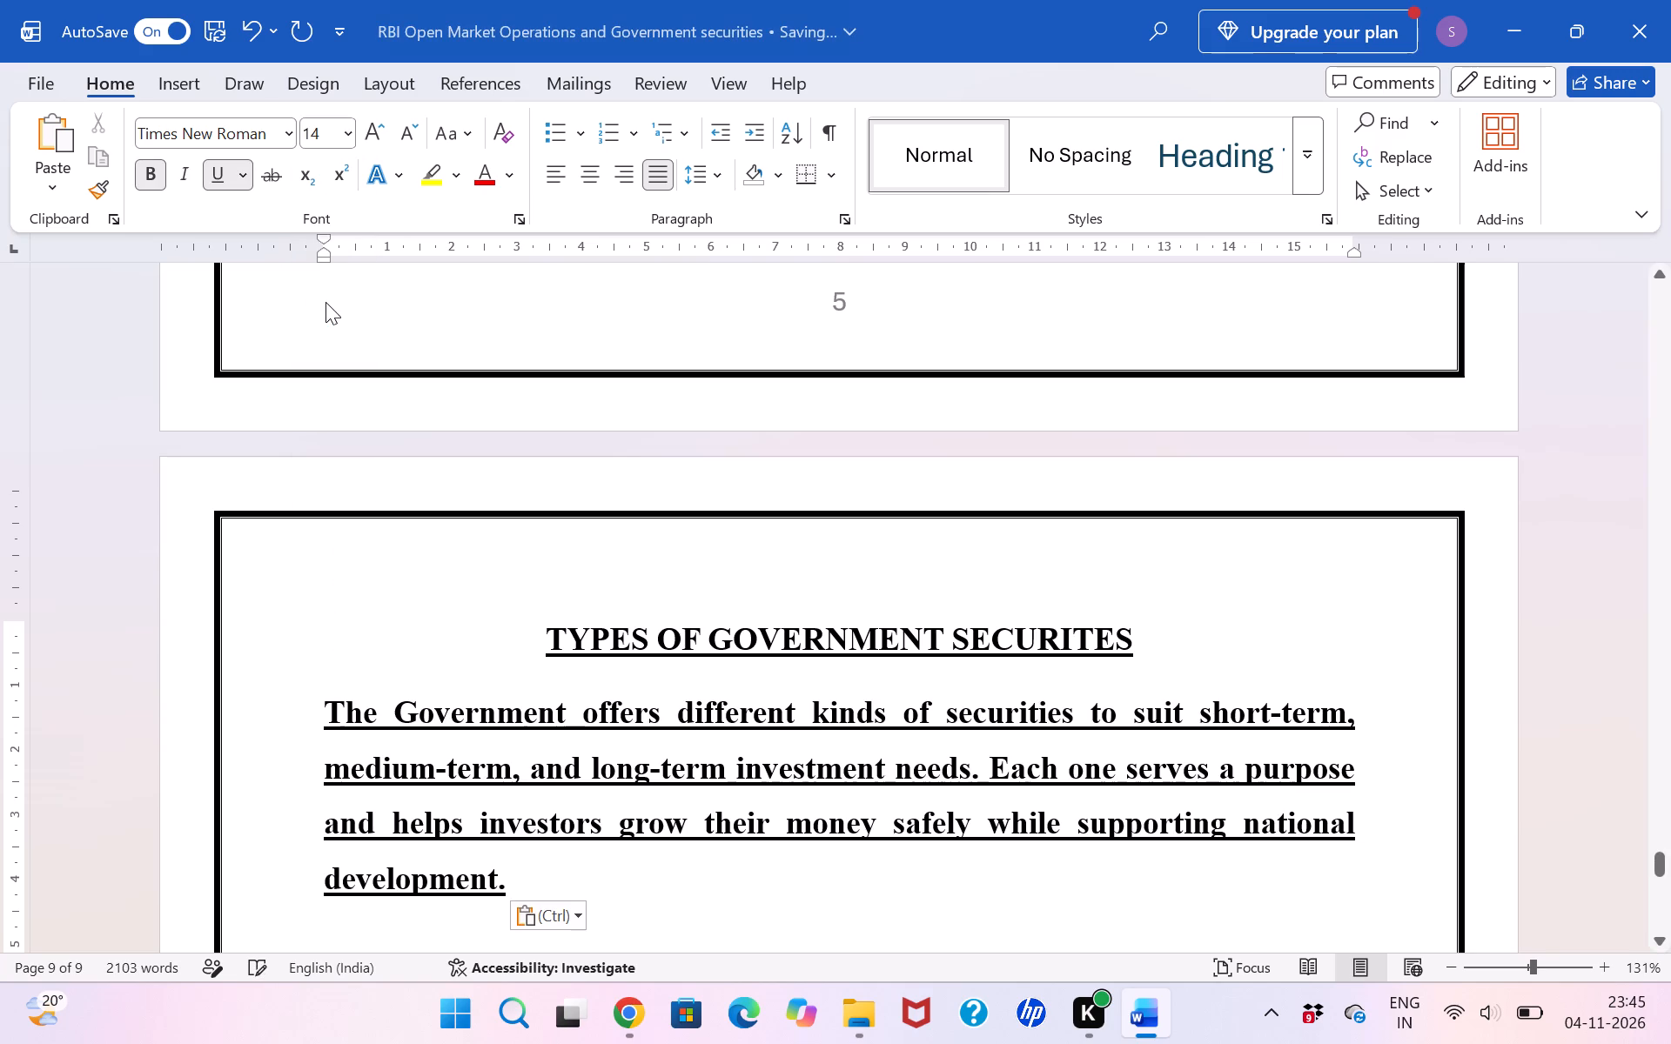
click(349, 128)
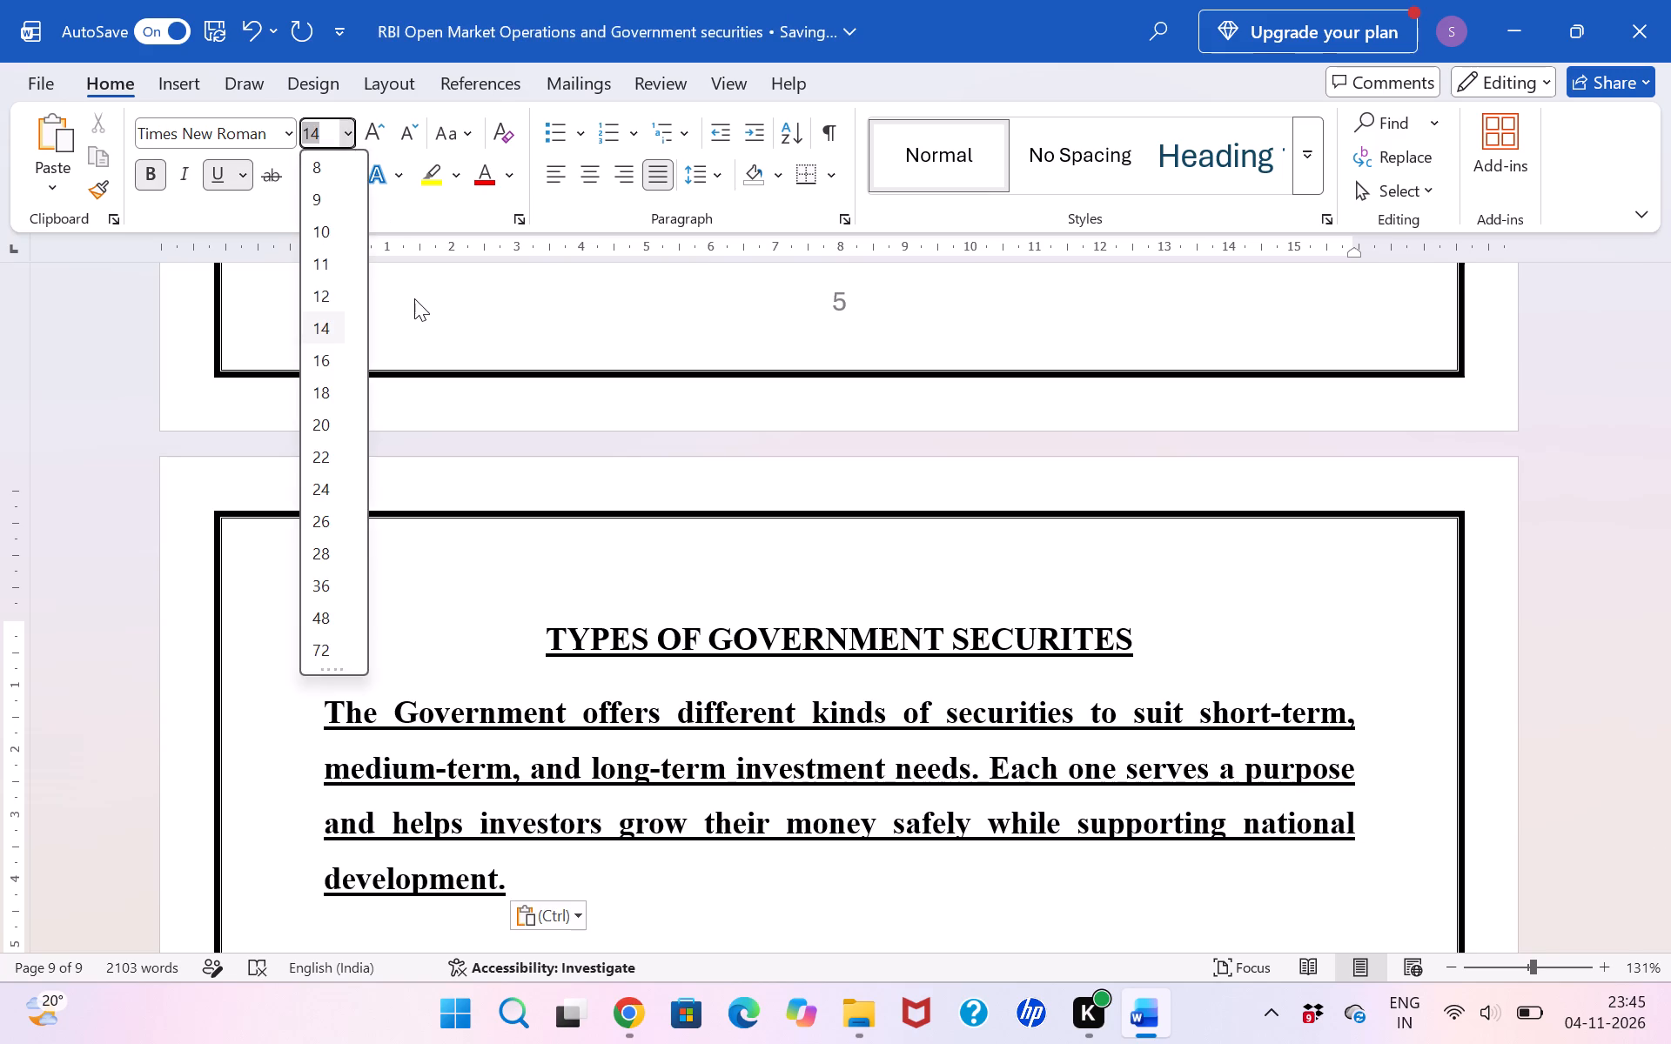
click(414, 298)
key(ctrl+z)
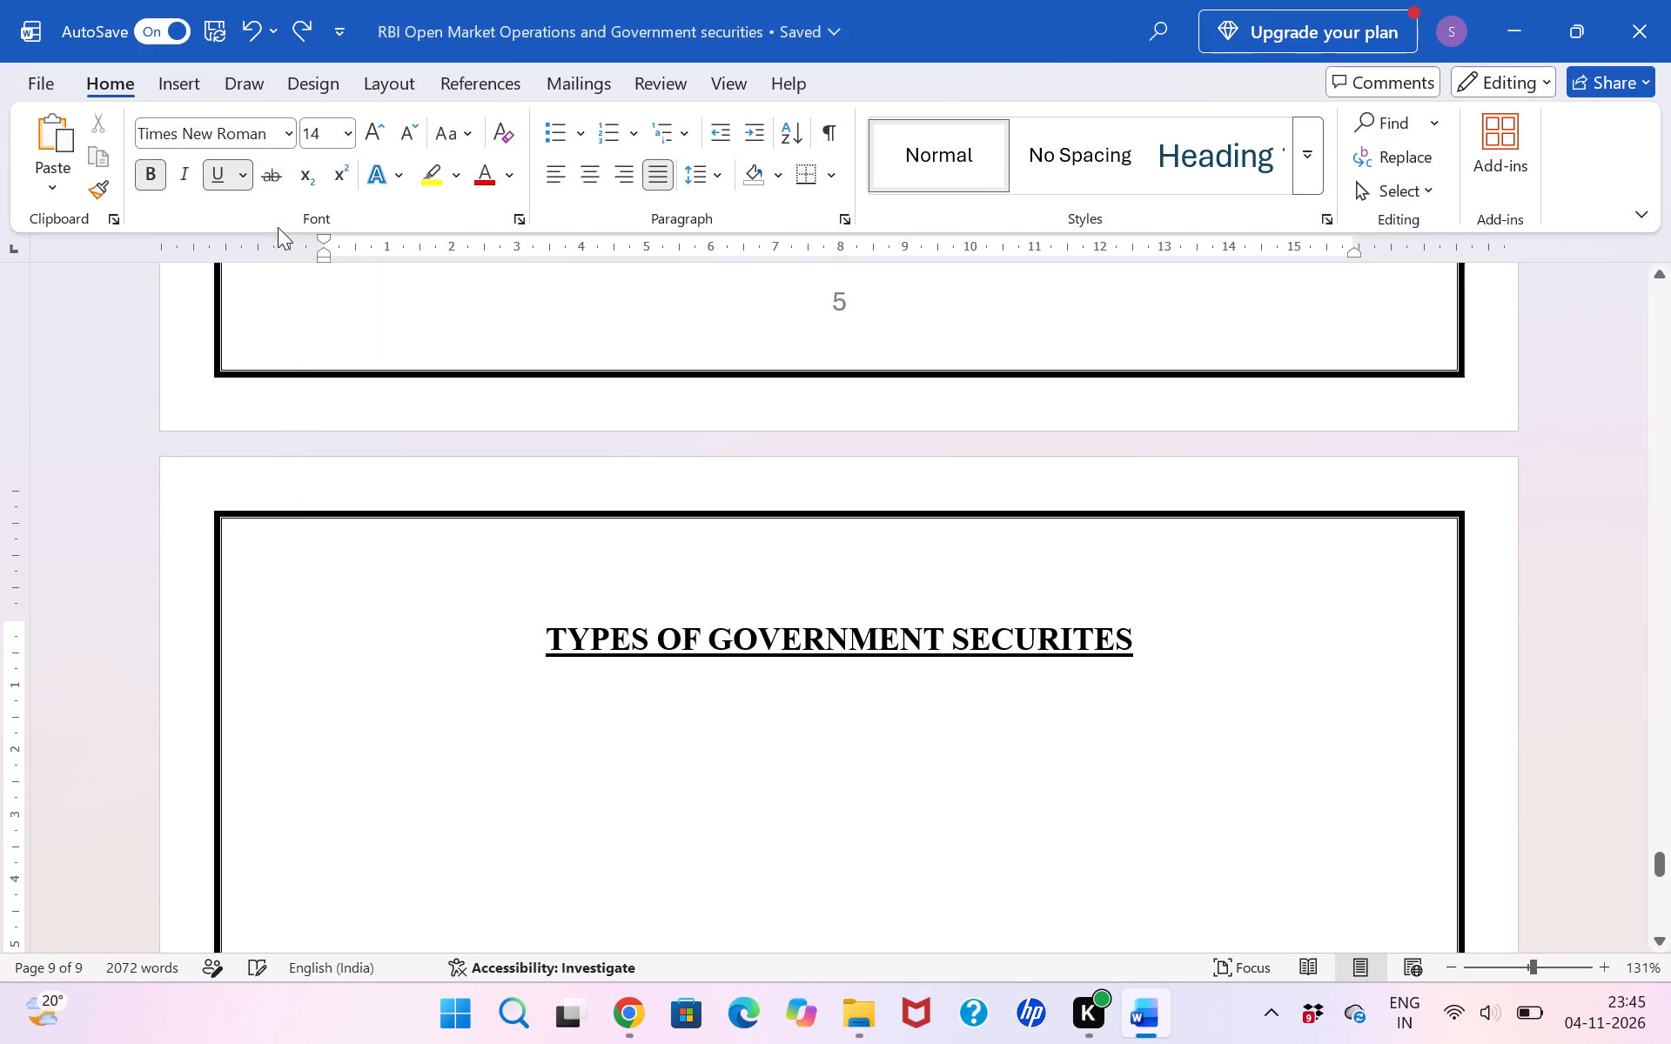
Set the empty paragraph below the heading to 12 pt without underline or bold and paste the copied introduction into it.
click(342, 123)
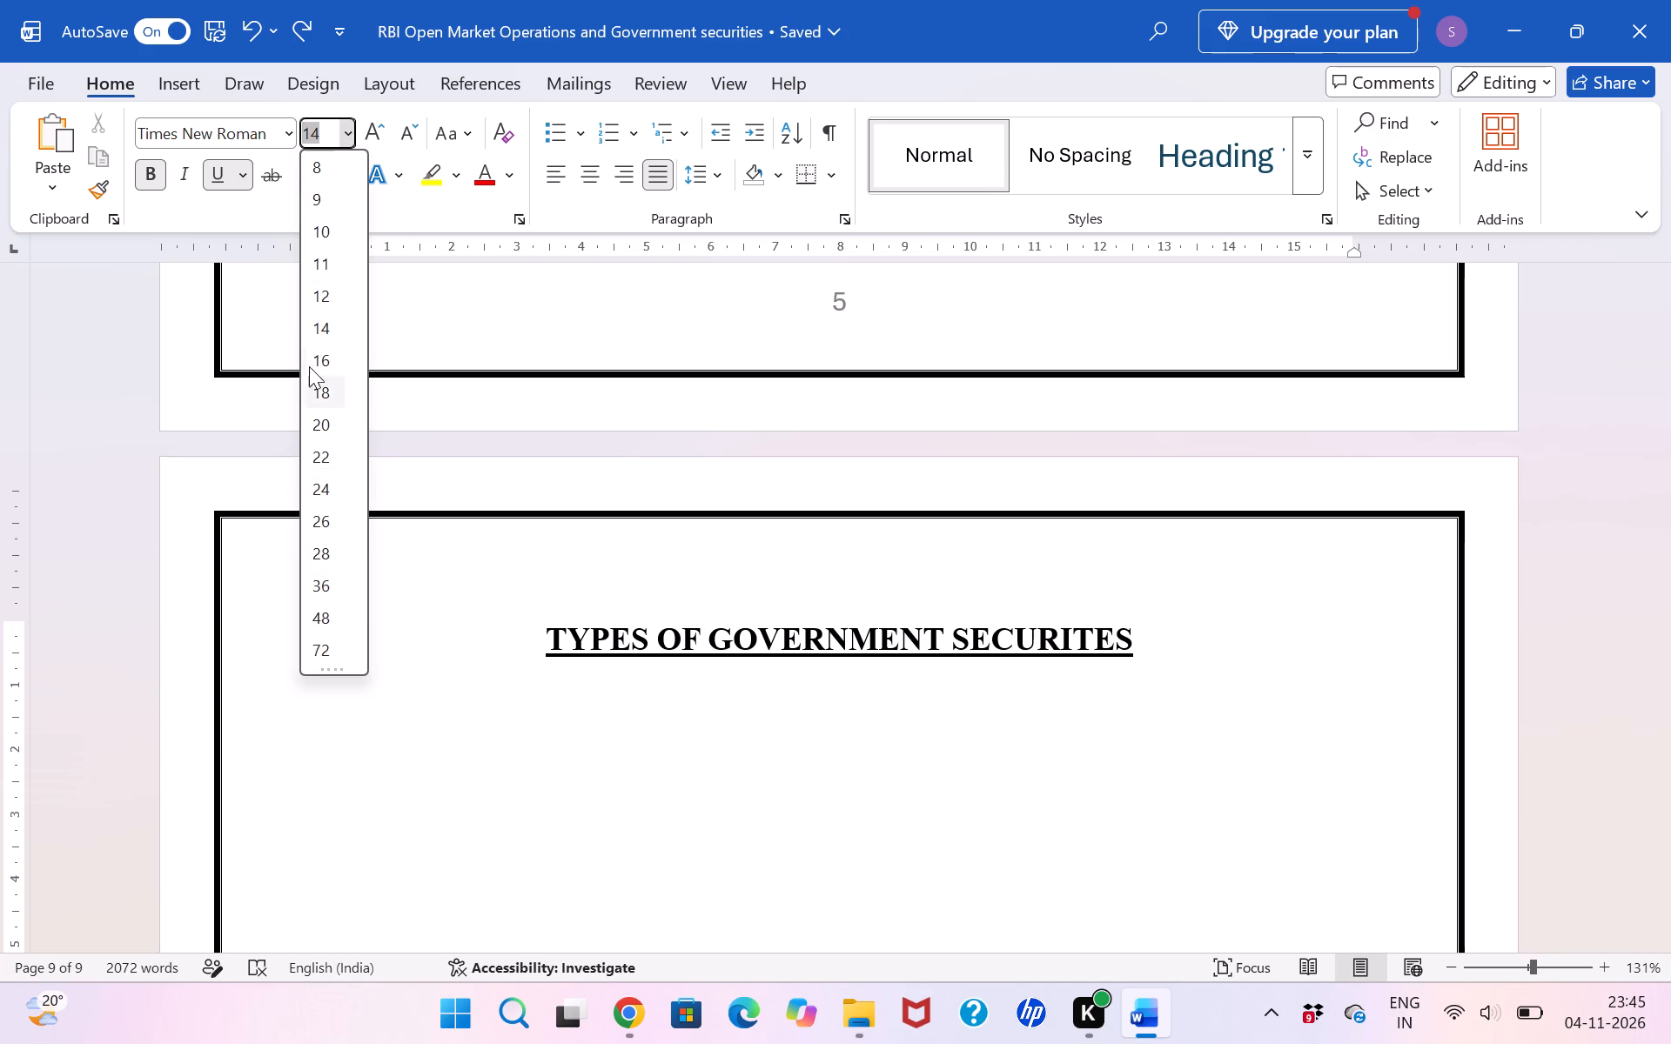
click(327, 295)
click(207, 170)
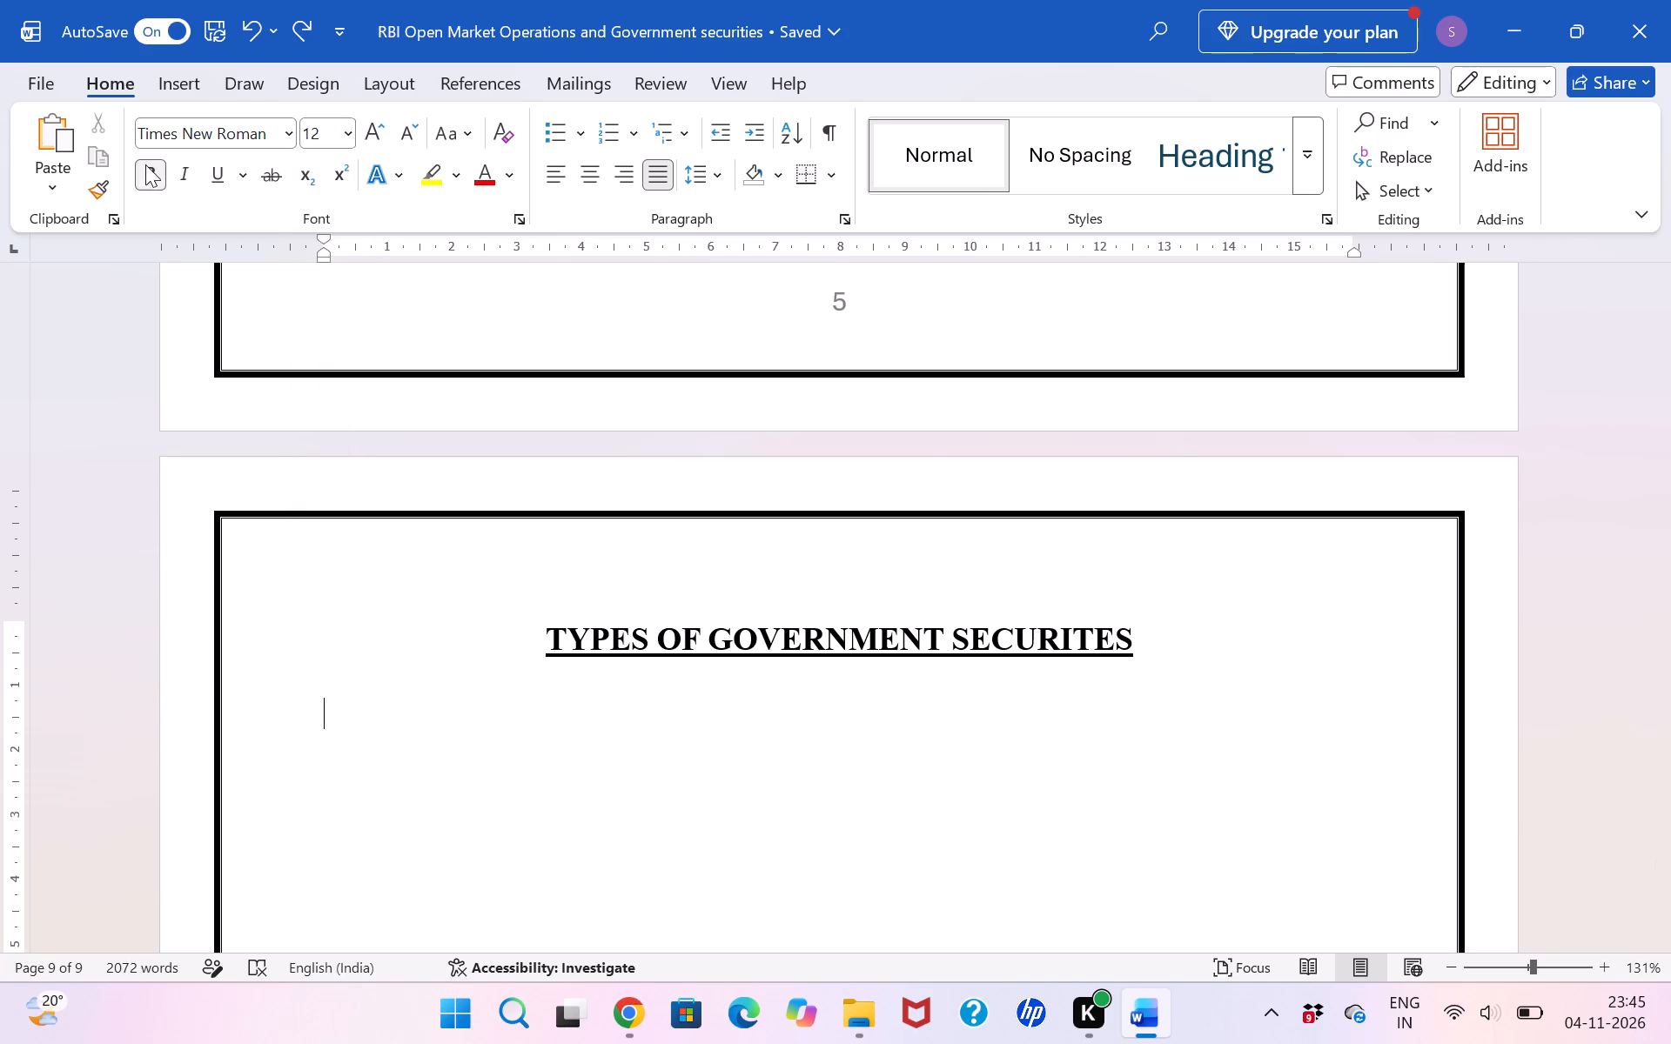
click(133, 166)
click(147, 177)
key(ctrl+v)
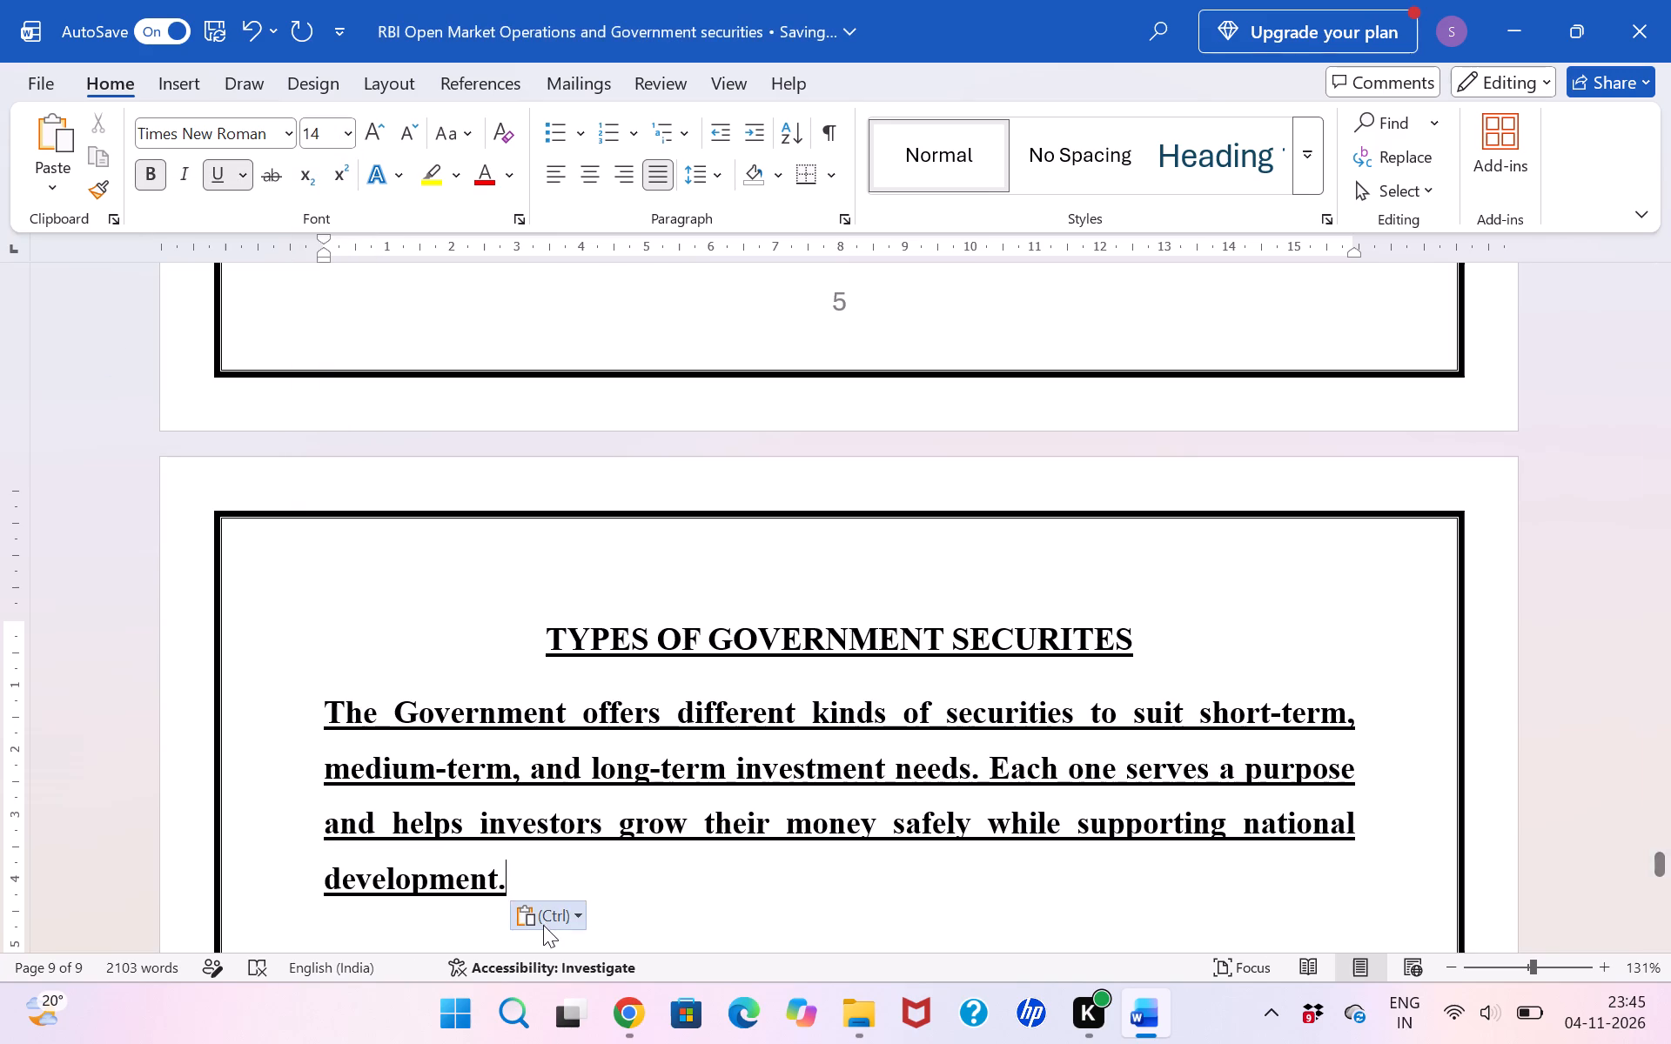
click(543, 924)
click(604, 842)
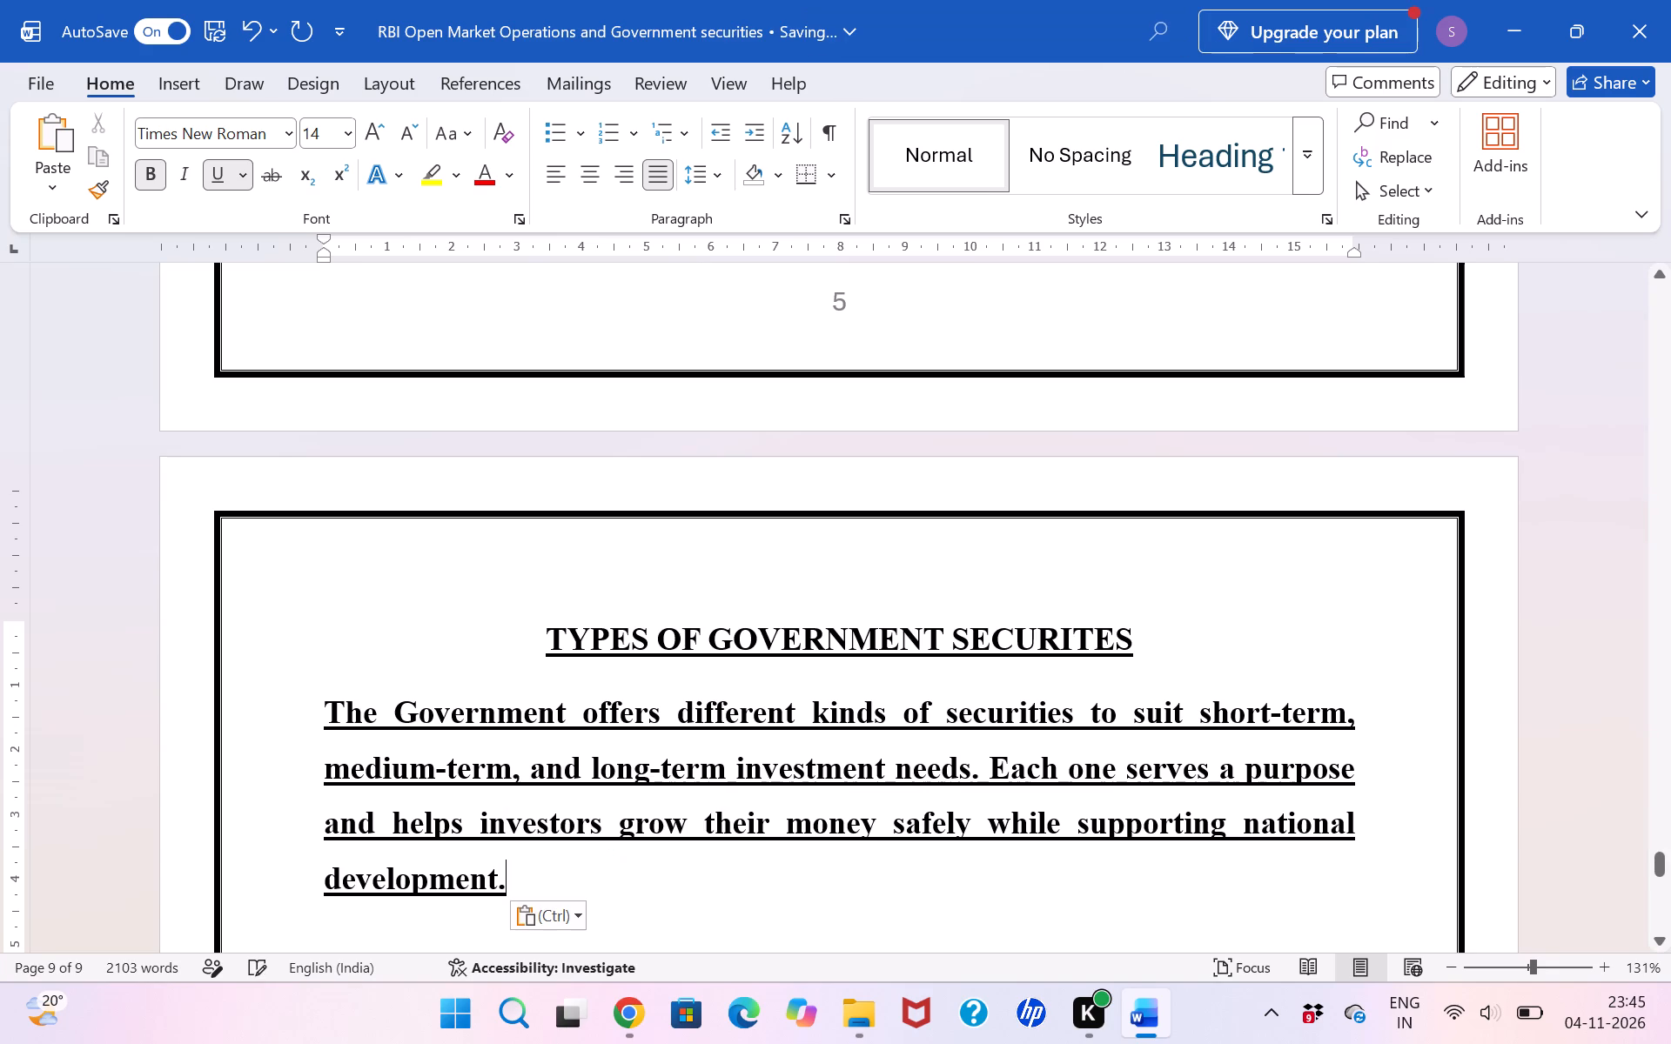
Format the whole pasted introductory paragraph at 12 pt and remove its underline and bold.
drag(322, 705, 537, 822)
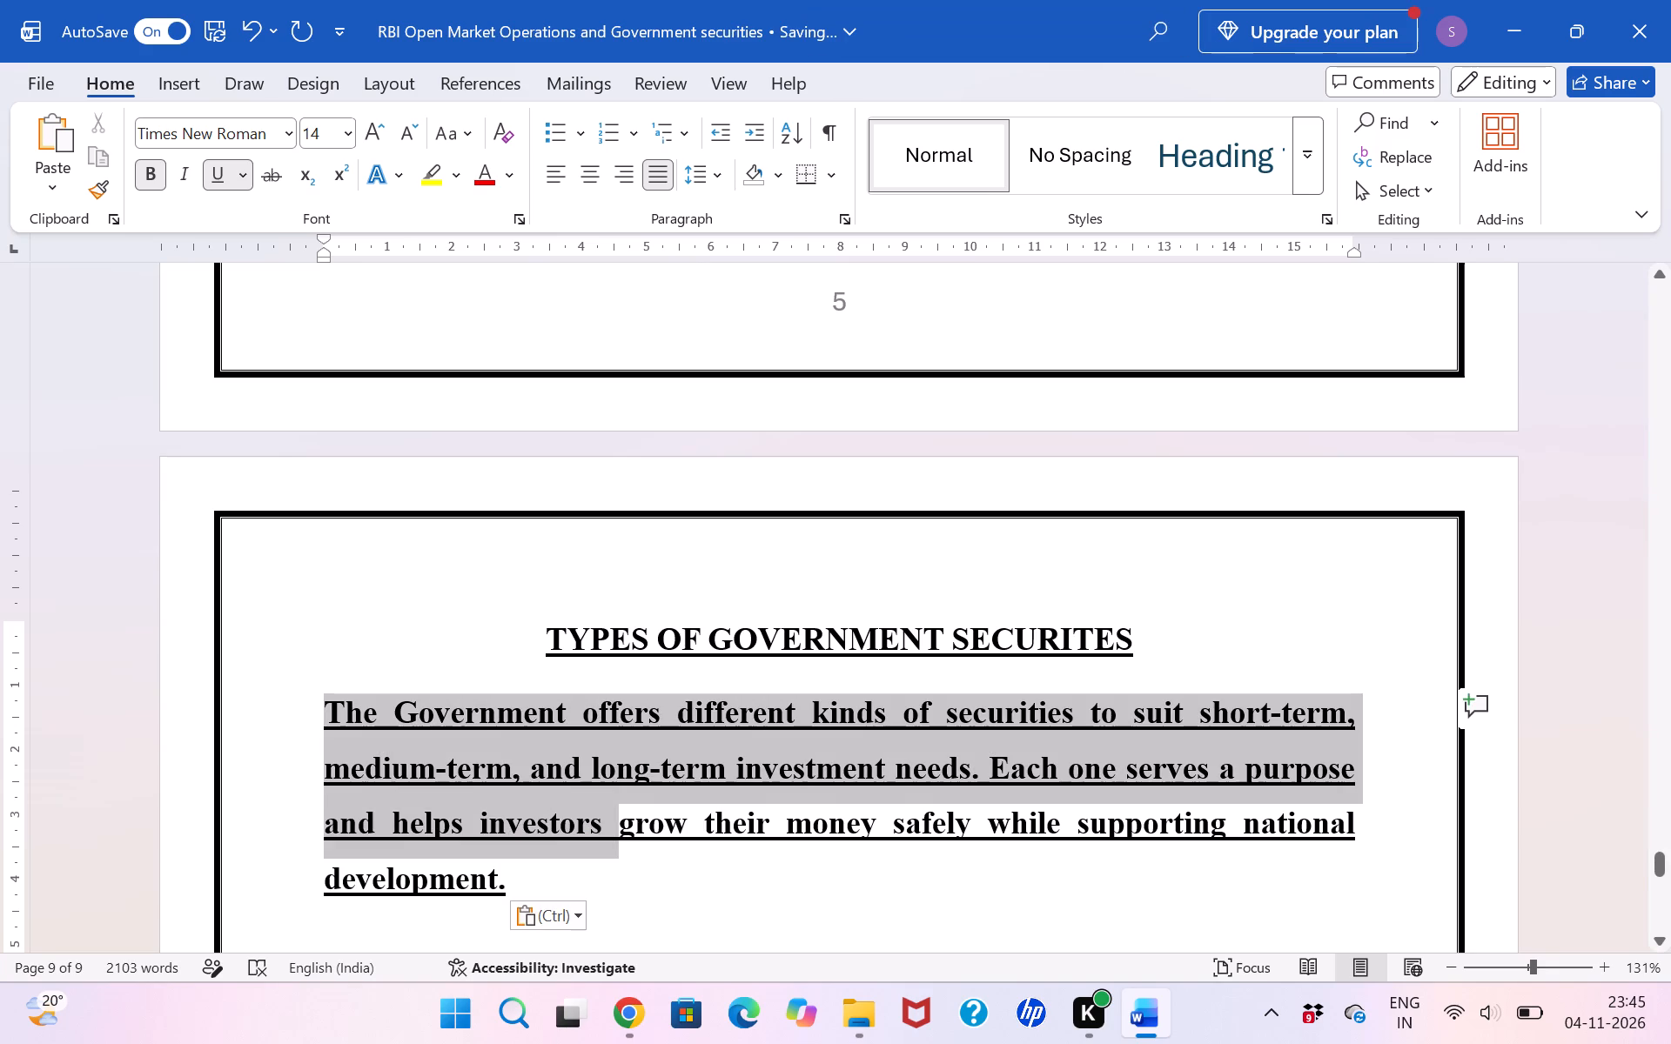
drag(537, 822, 558, 877)
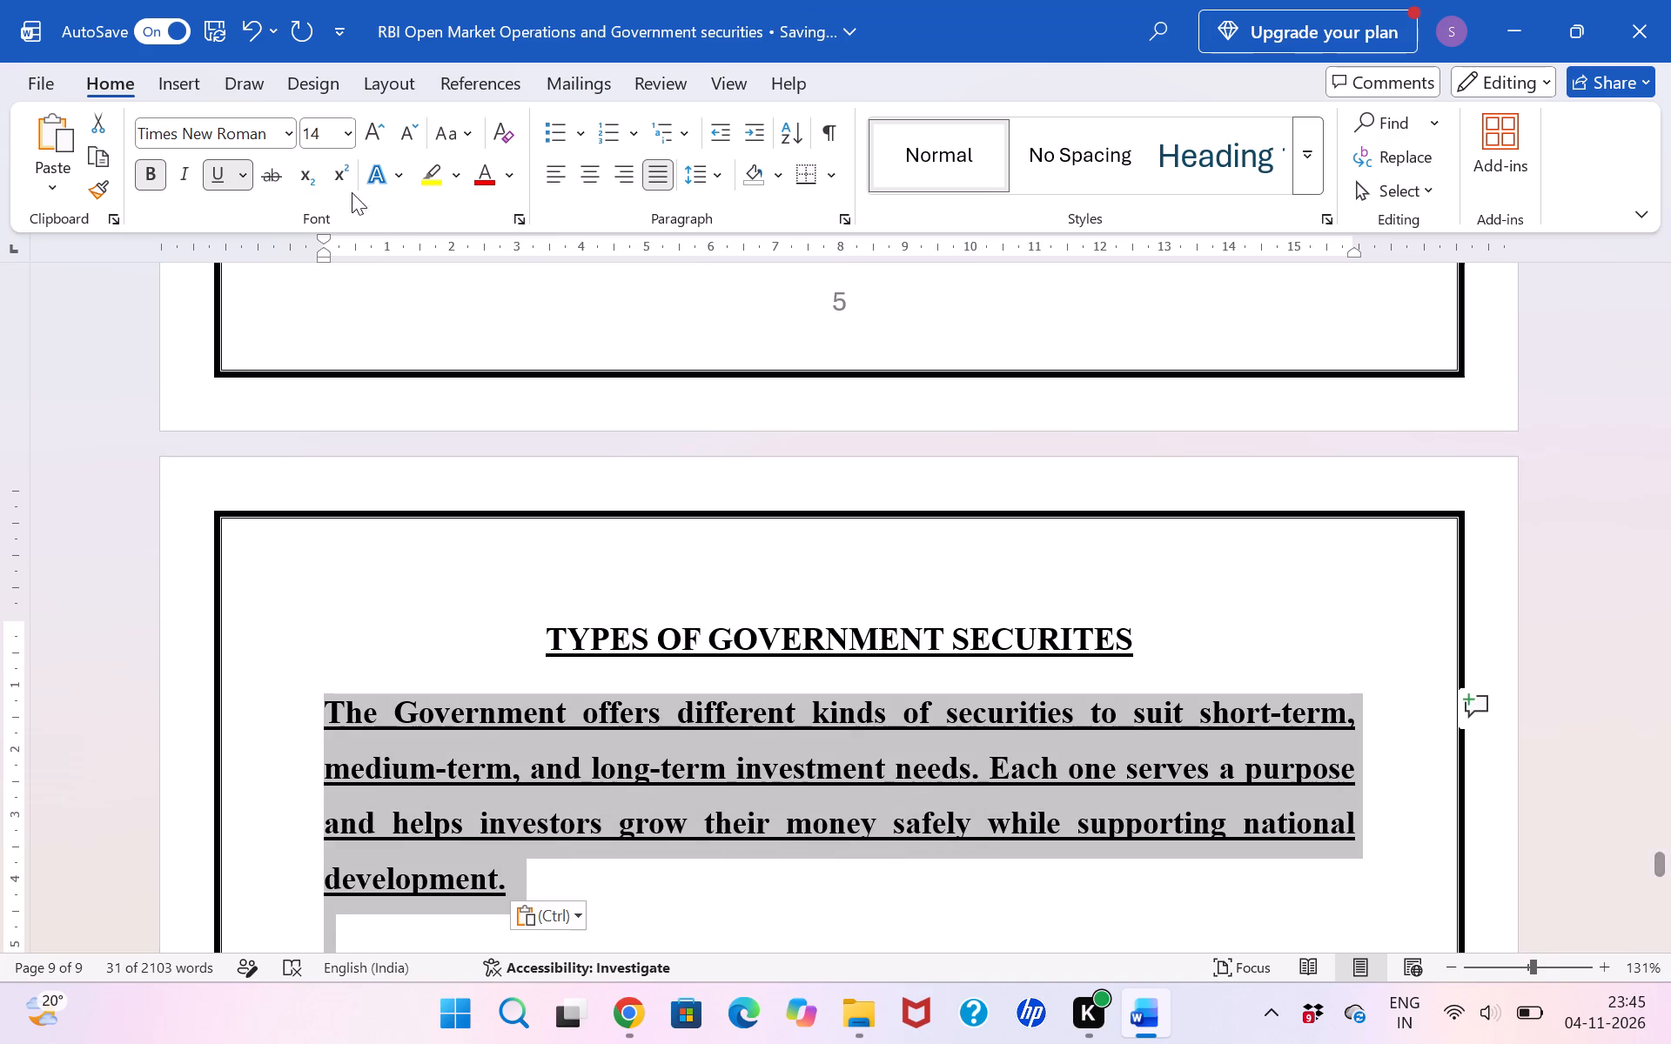
click(346, 137)
click(320, 291)
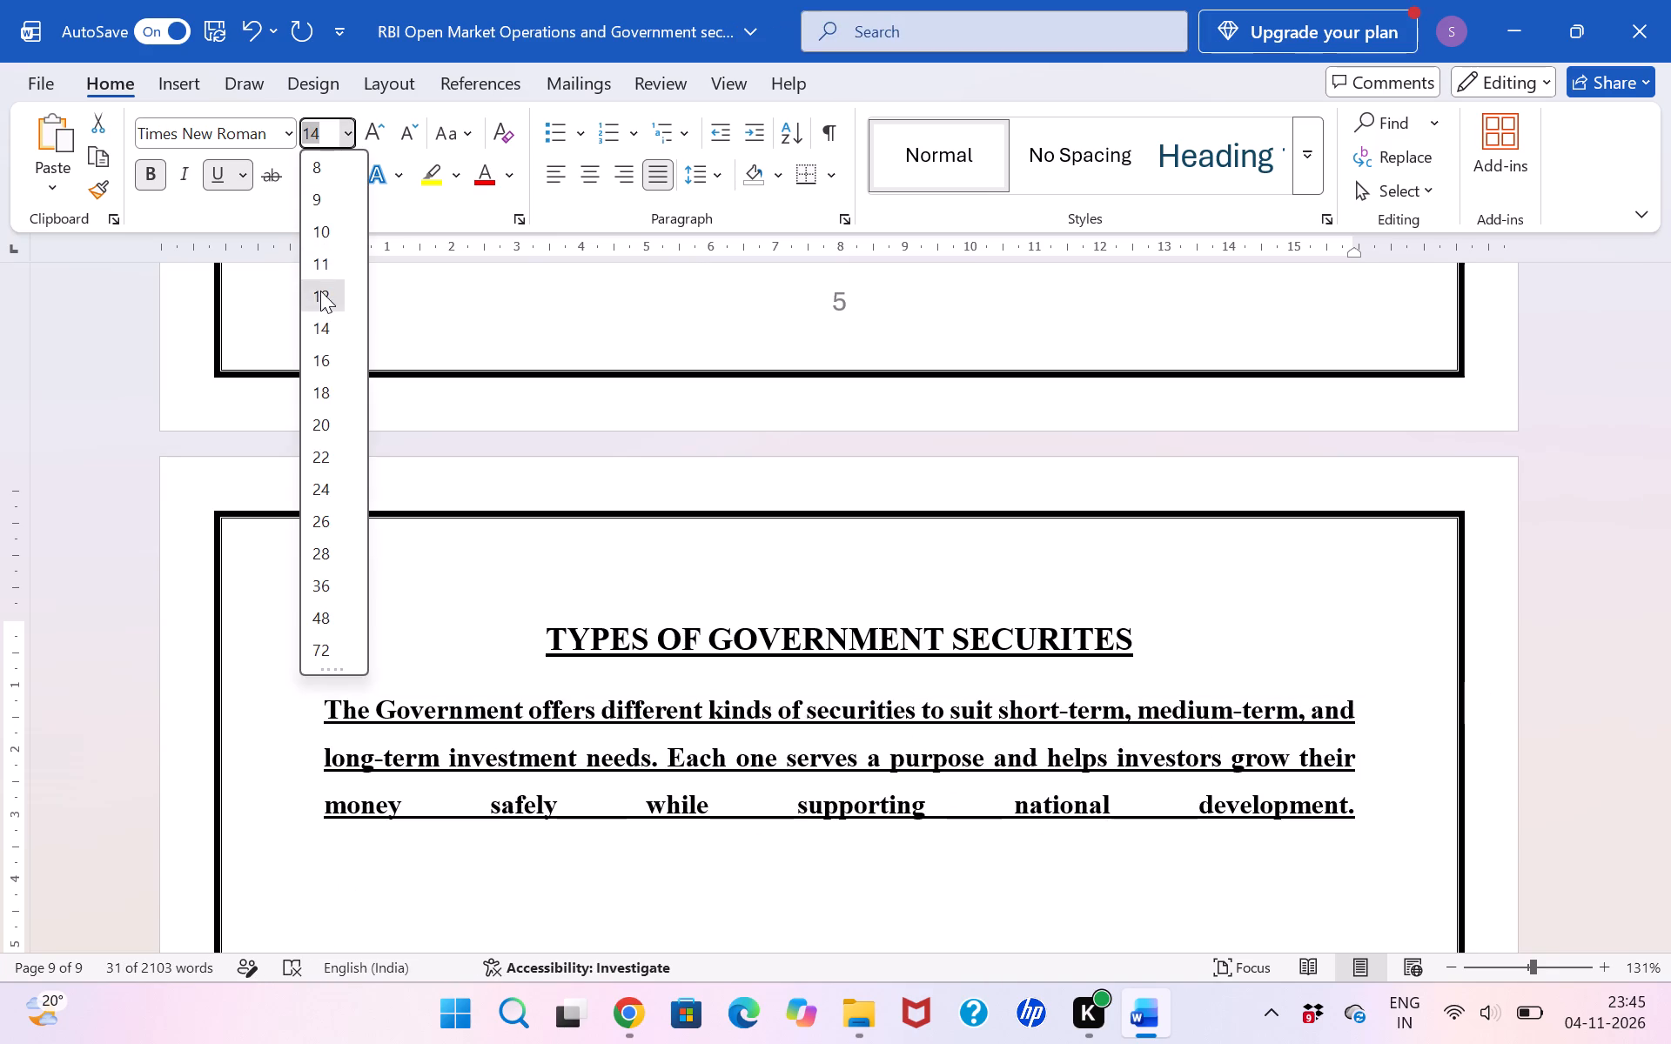
click(226, 175)
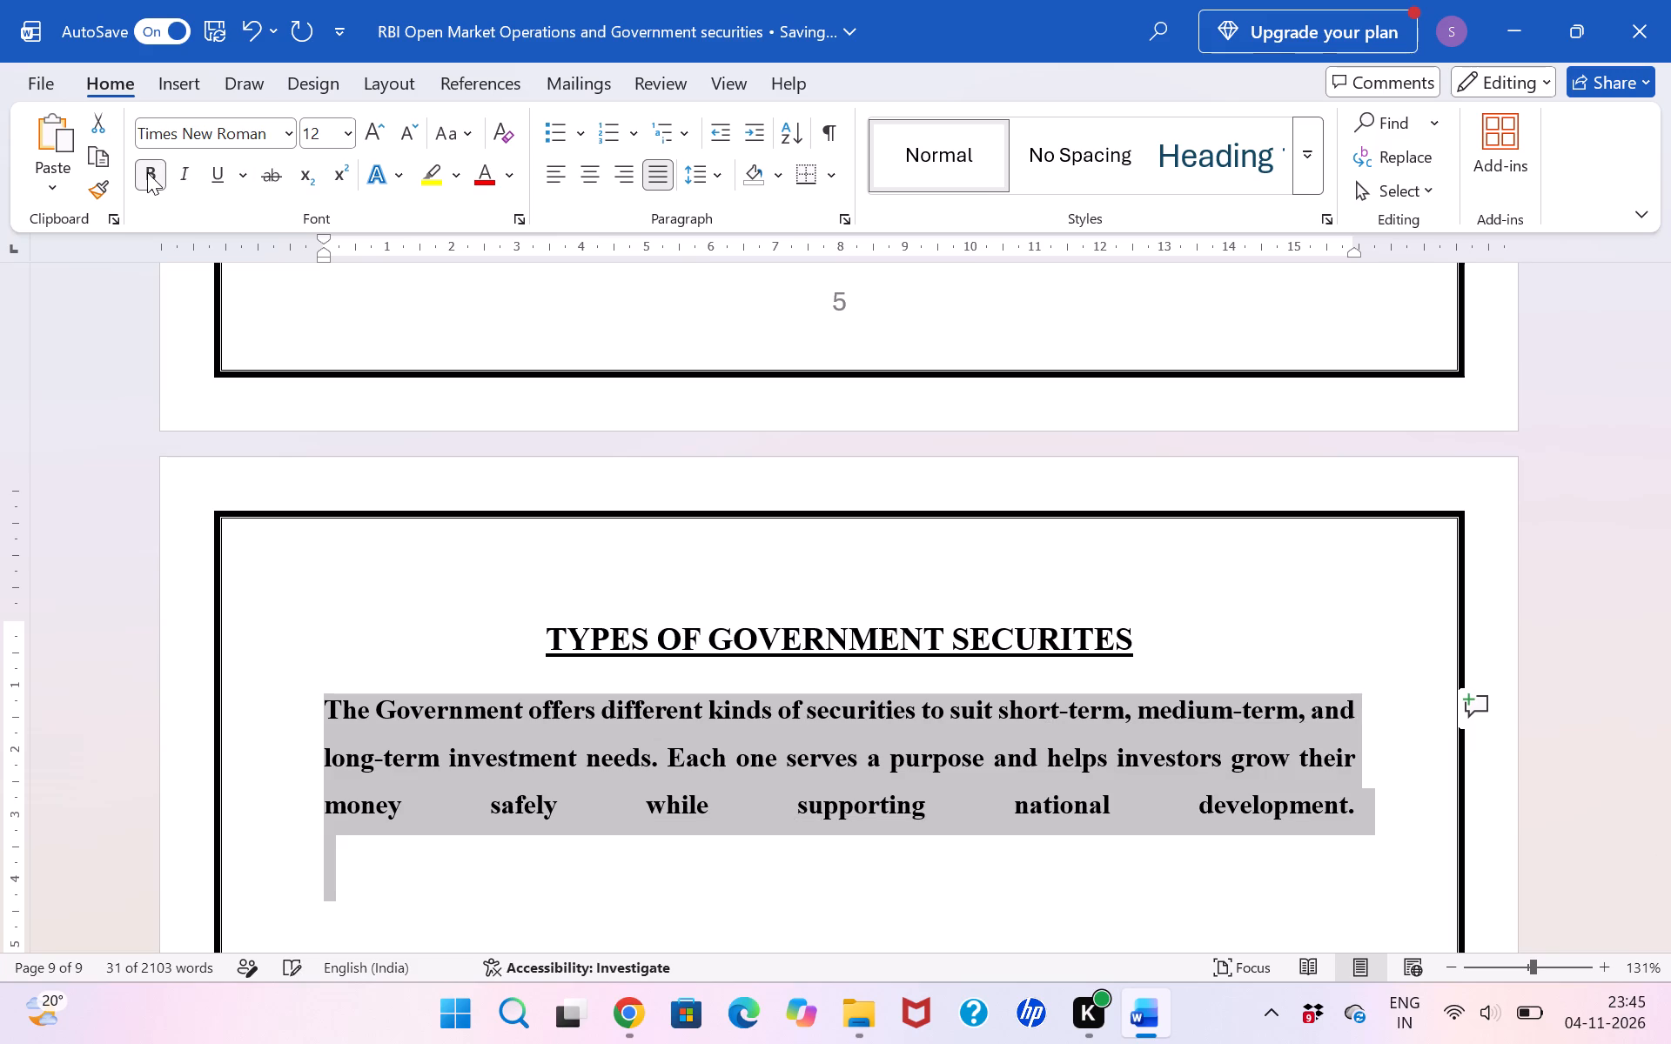
click(146, 174)
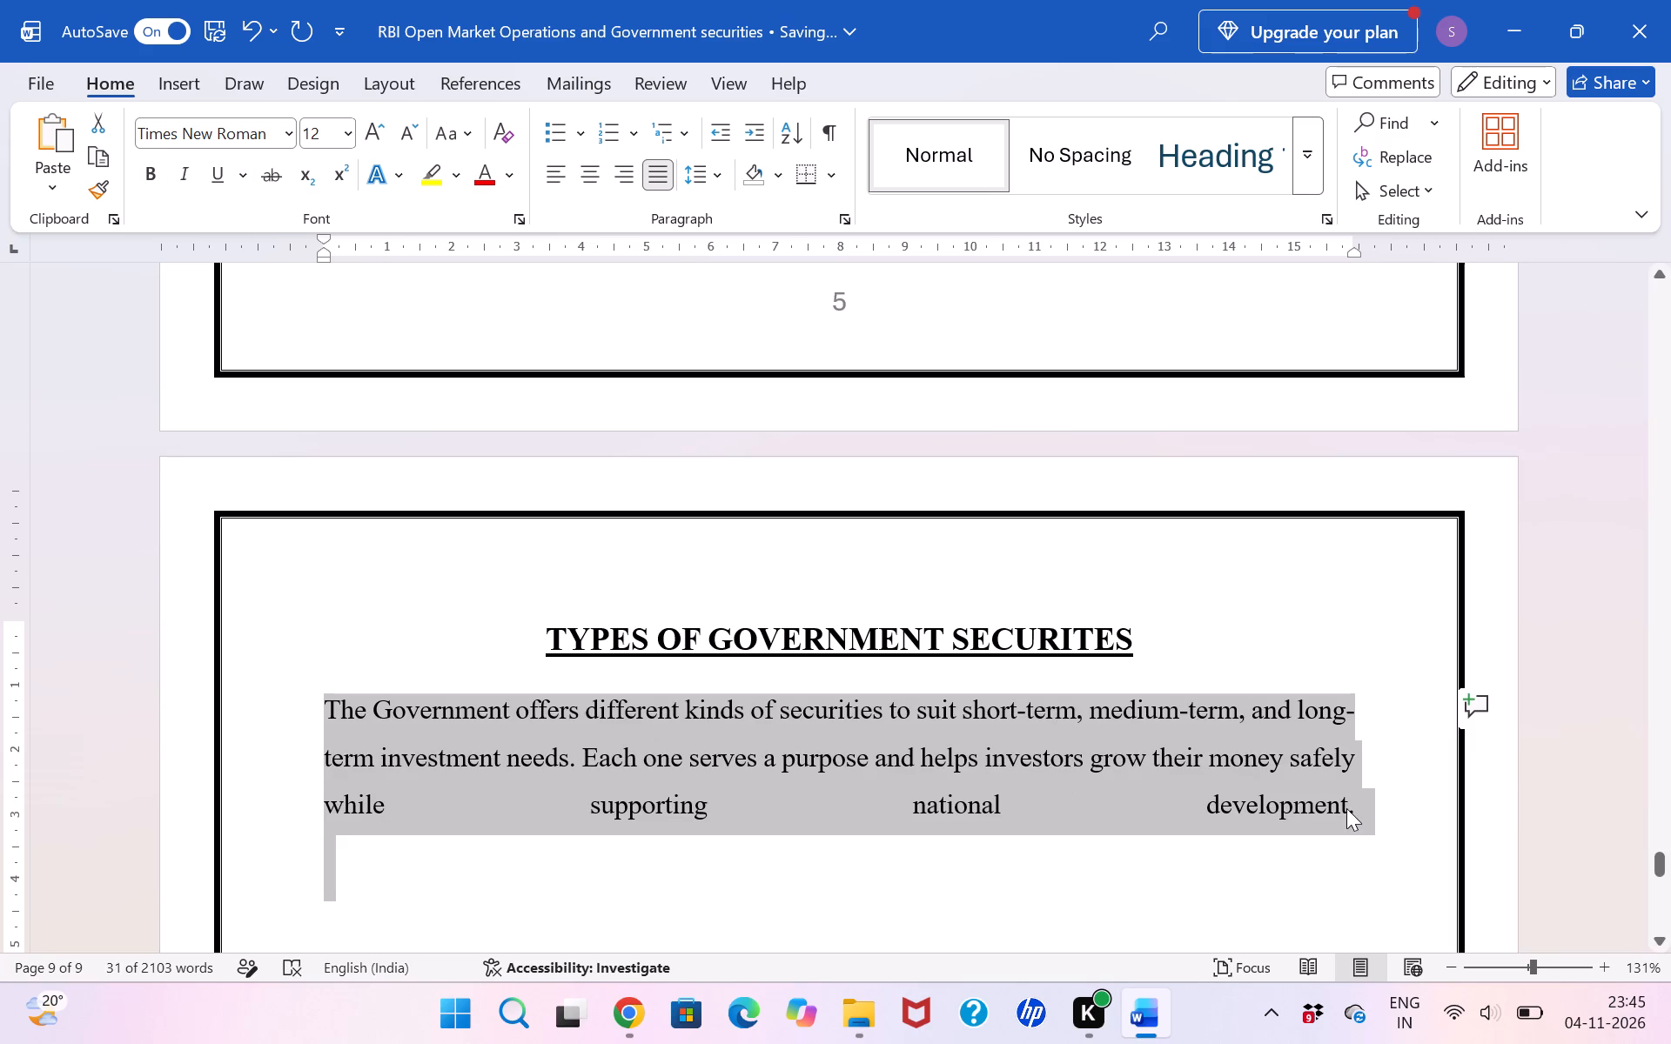
Delete the end of the introductory paragraph, from its last words back to "grow their mone".
click(1350, 807)
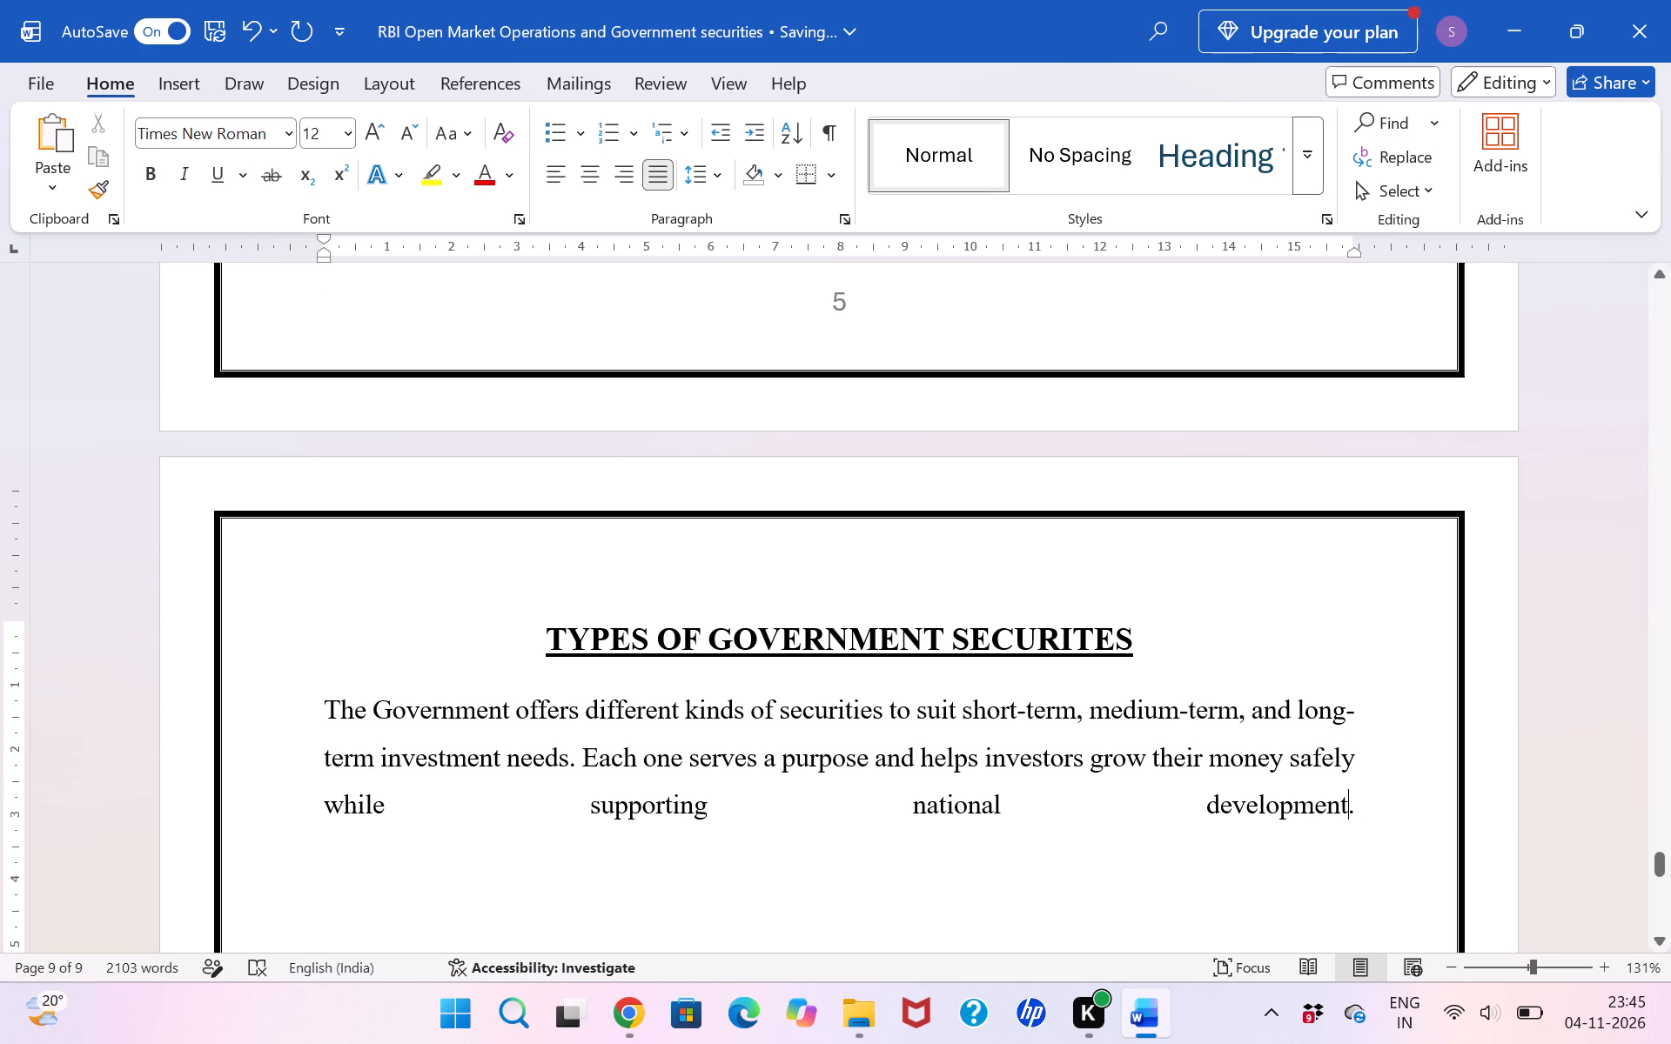
click(1219, 826)
click(1205, 822)
key(BackSpace)
key(BackSpace)
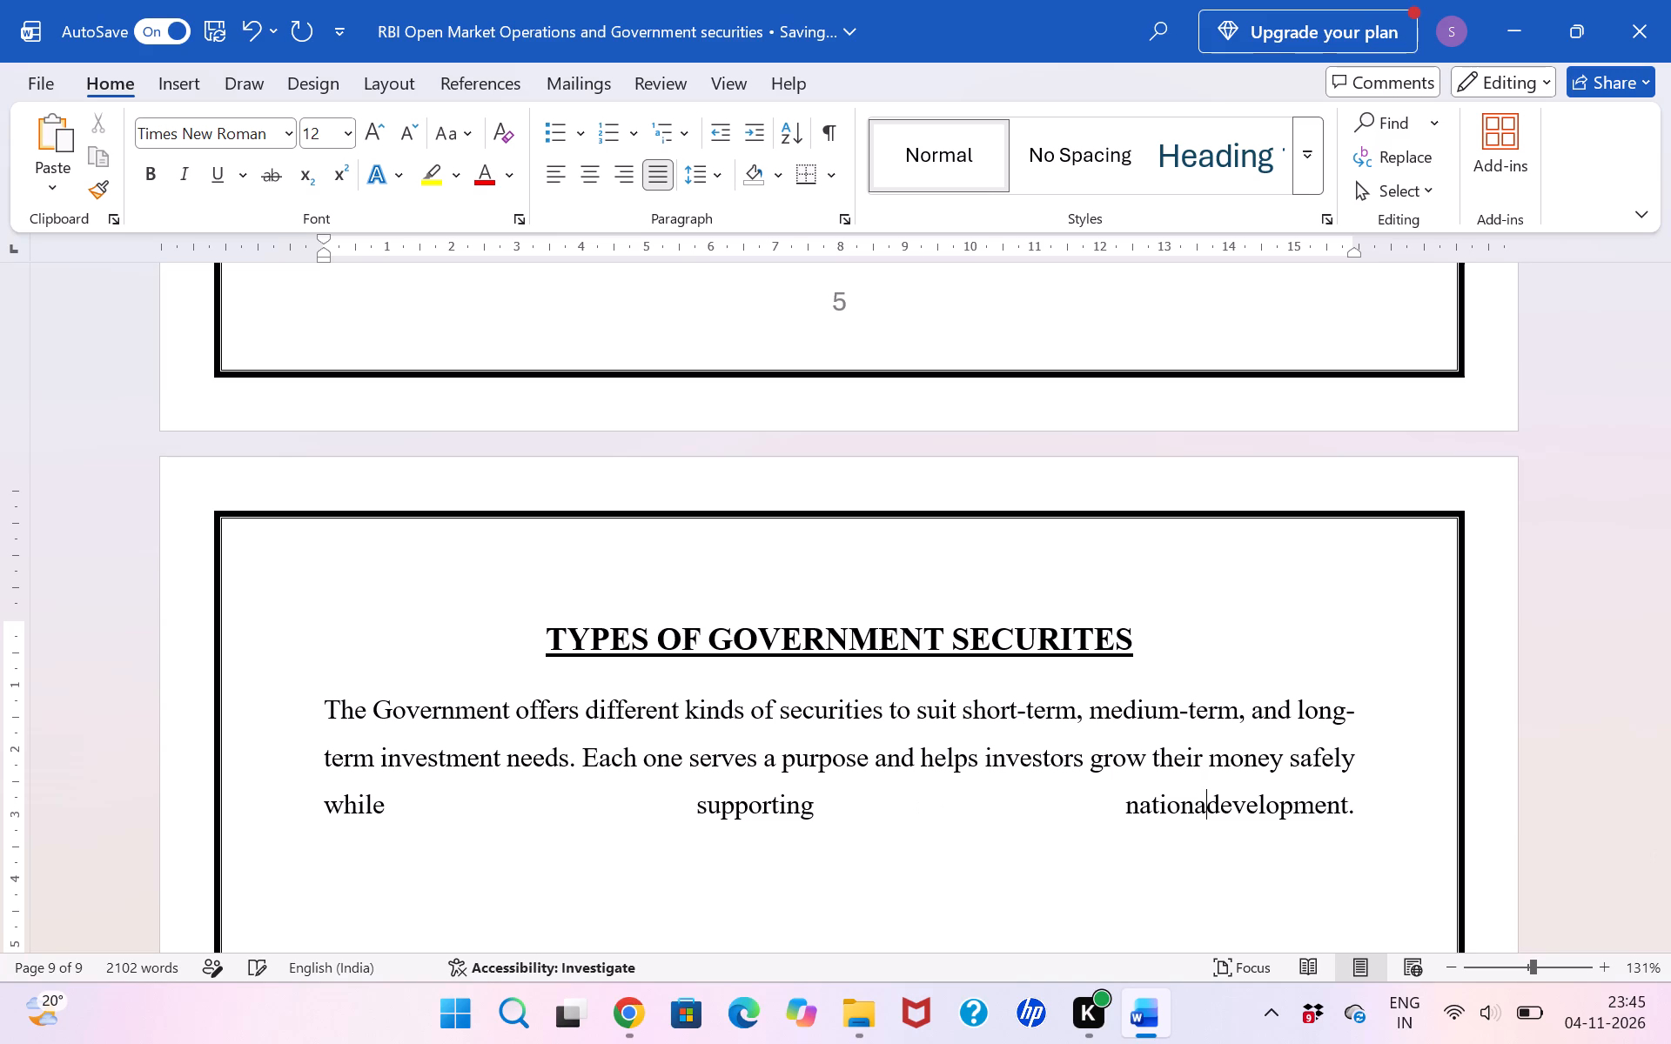
click(1363, 813)
key(BackSpace)
key(BackSpace)
key(BackSpace)
key(BackSpace)
key(BackSpace)
key(BackSpace)
key(BackSpace)
key(BackSpace)
key(BackSpace)
key(BackSpace)
key(BackSpace)
key(BackSpace)
key(BackSpace)
key(BackSpace)
key(BackSpace)
key(BackSpace)
key(BackSpace)
key(BackSpace)
key(BackSpace)
key(BackSpace)
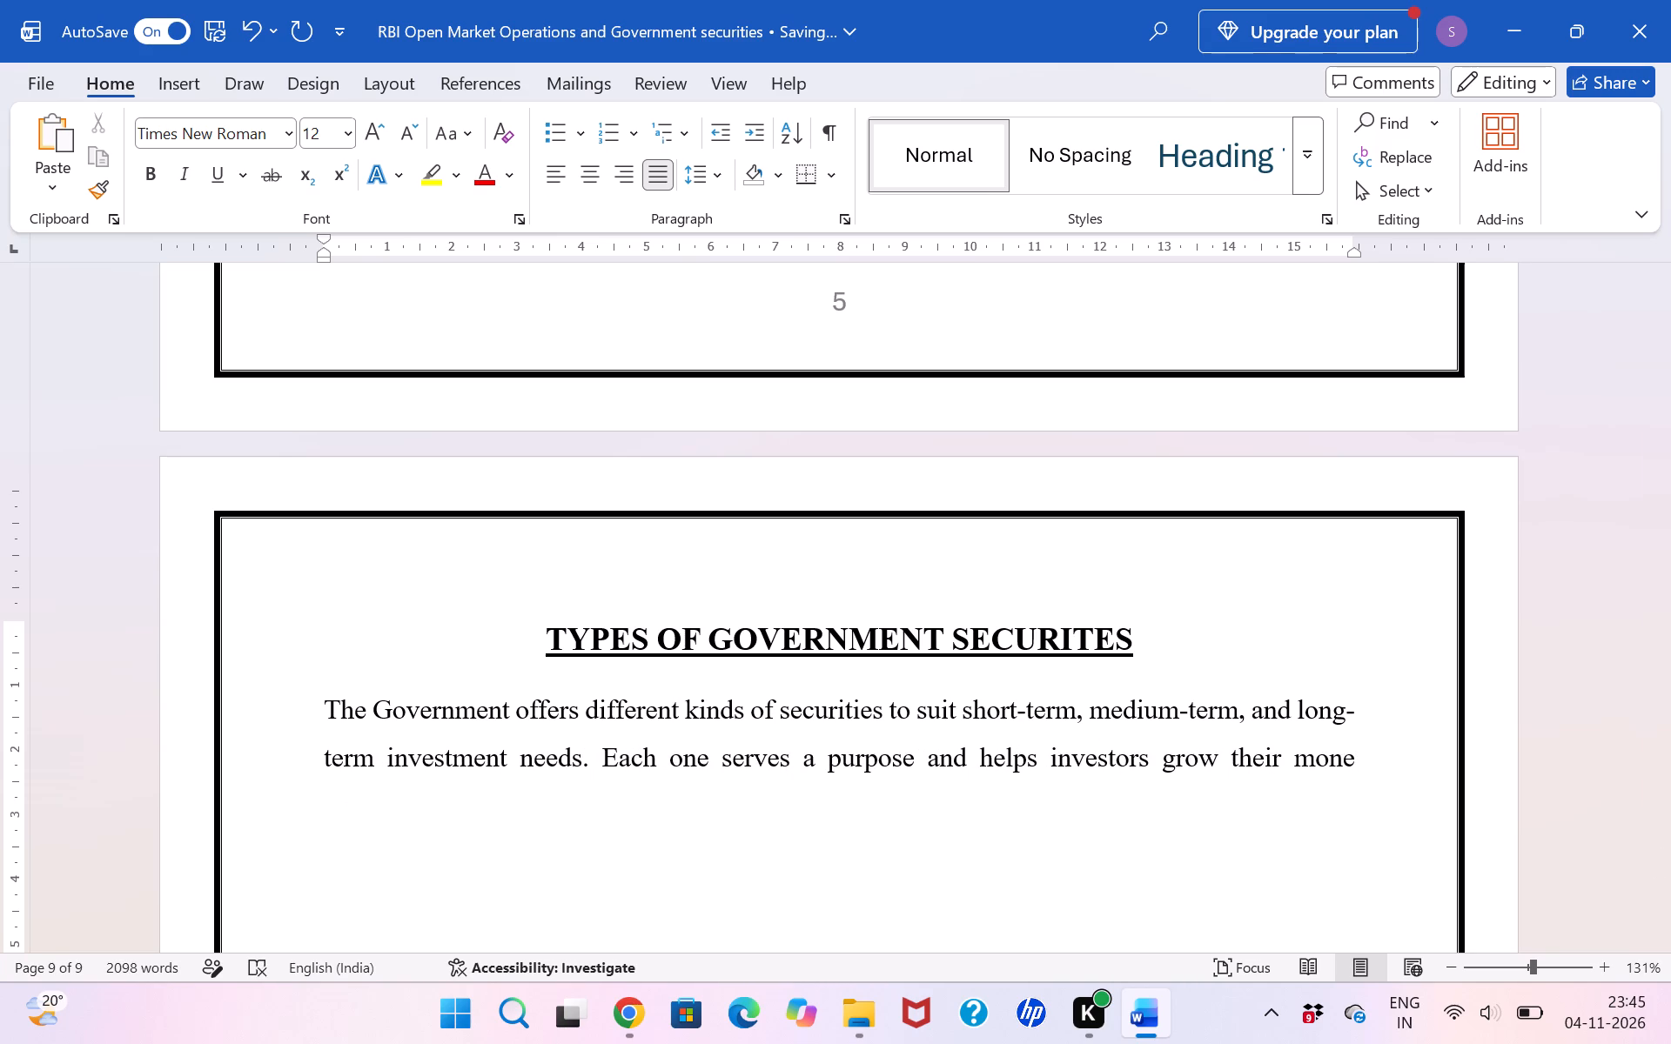
Continue the paragraph's last sentence after "mone" with "y safely while supp".
text(y saf)
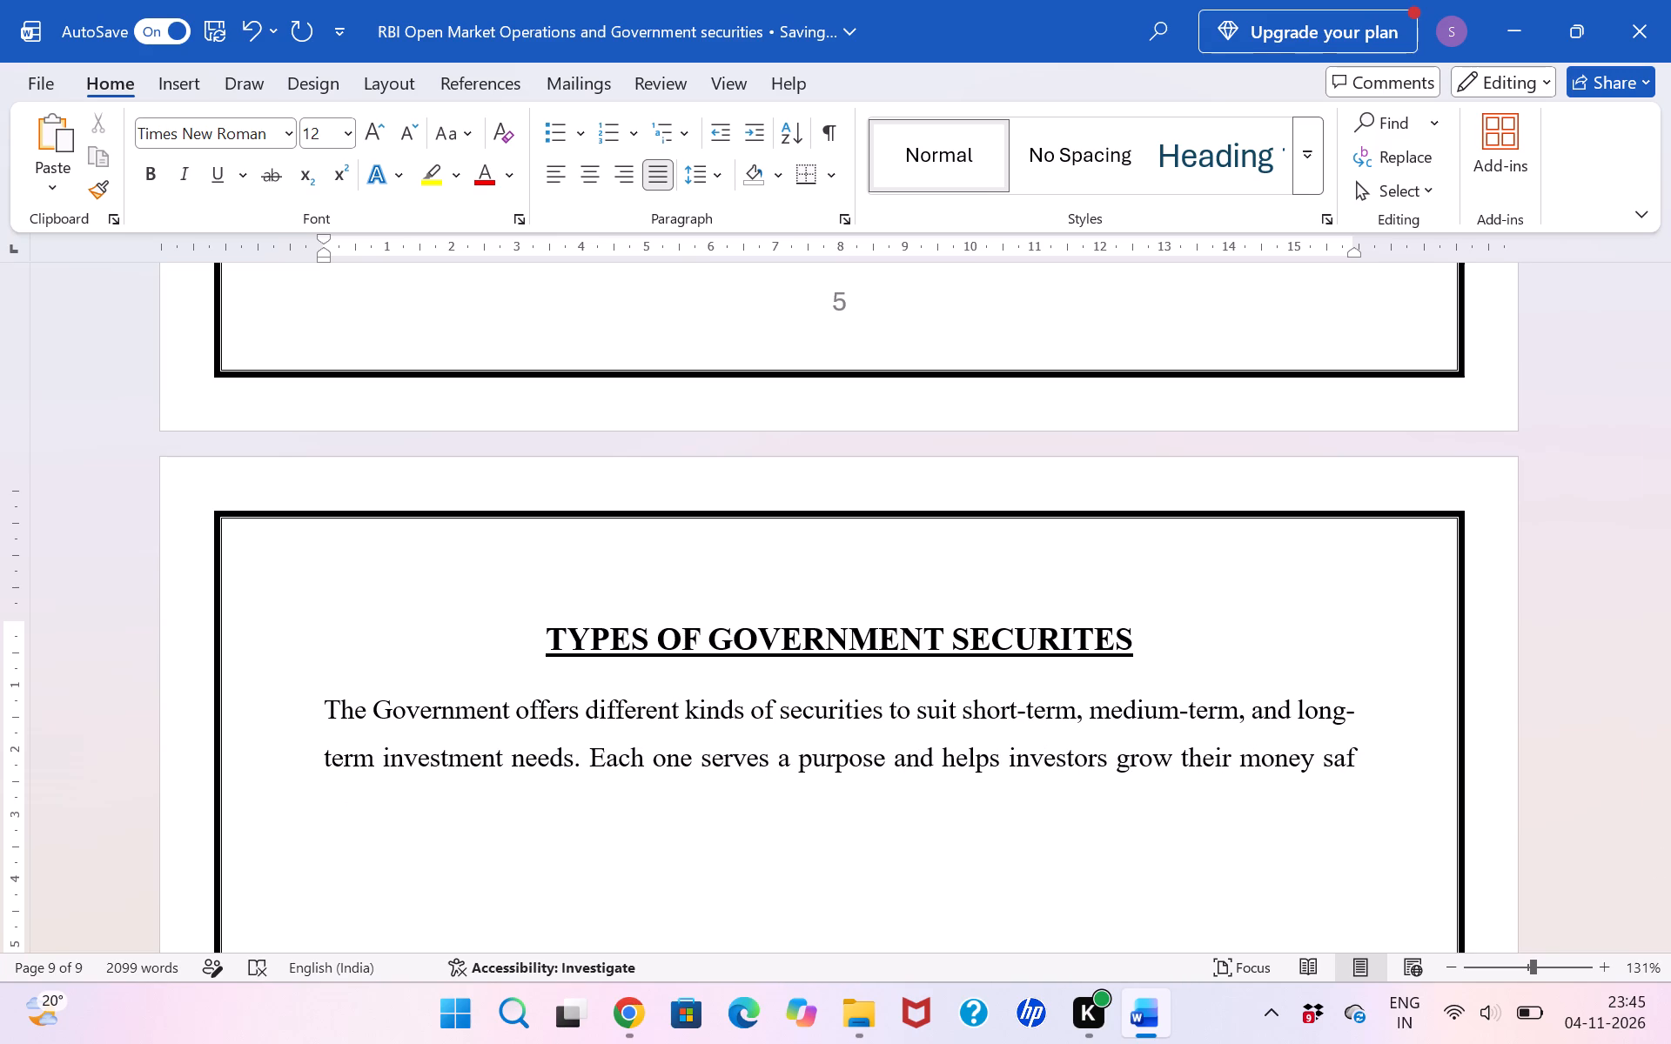
text(ely while supp)
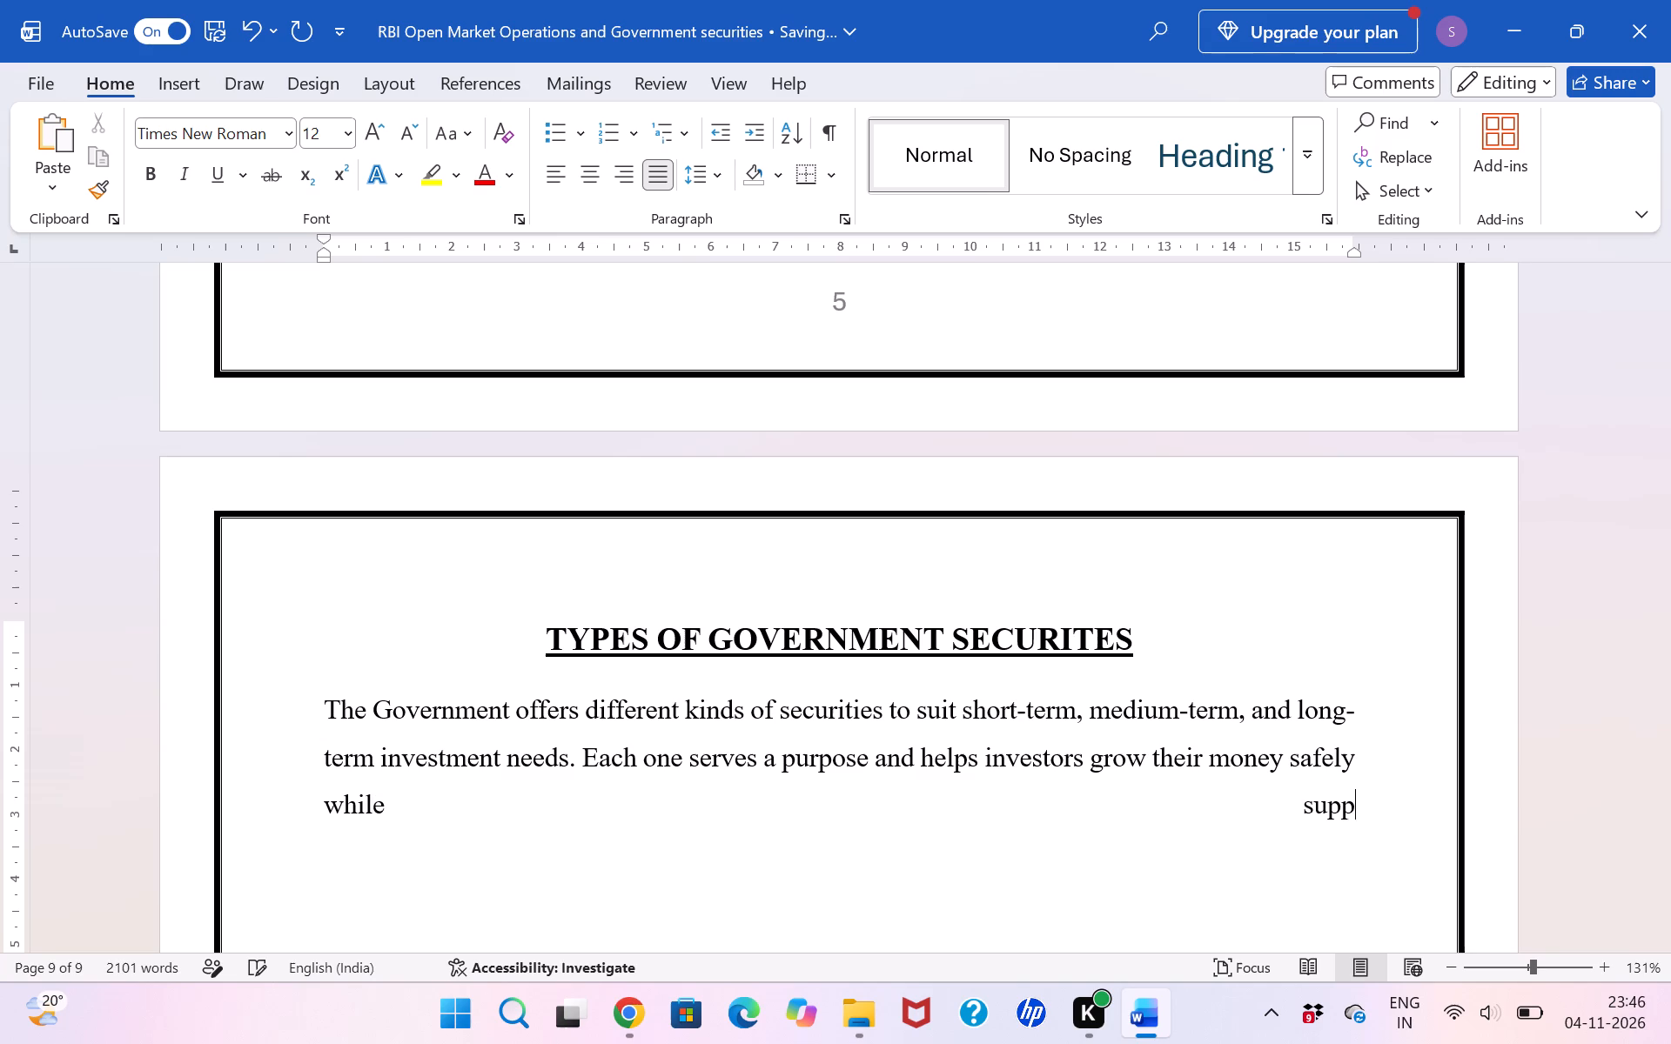
Cut the paragraph's ending back so that it finishes with "safely" and a space.
key(BackSpace)
key(BackSpace)
key(BackSpace)
key(BackSpace)
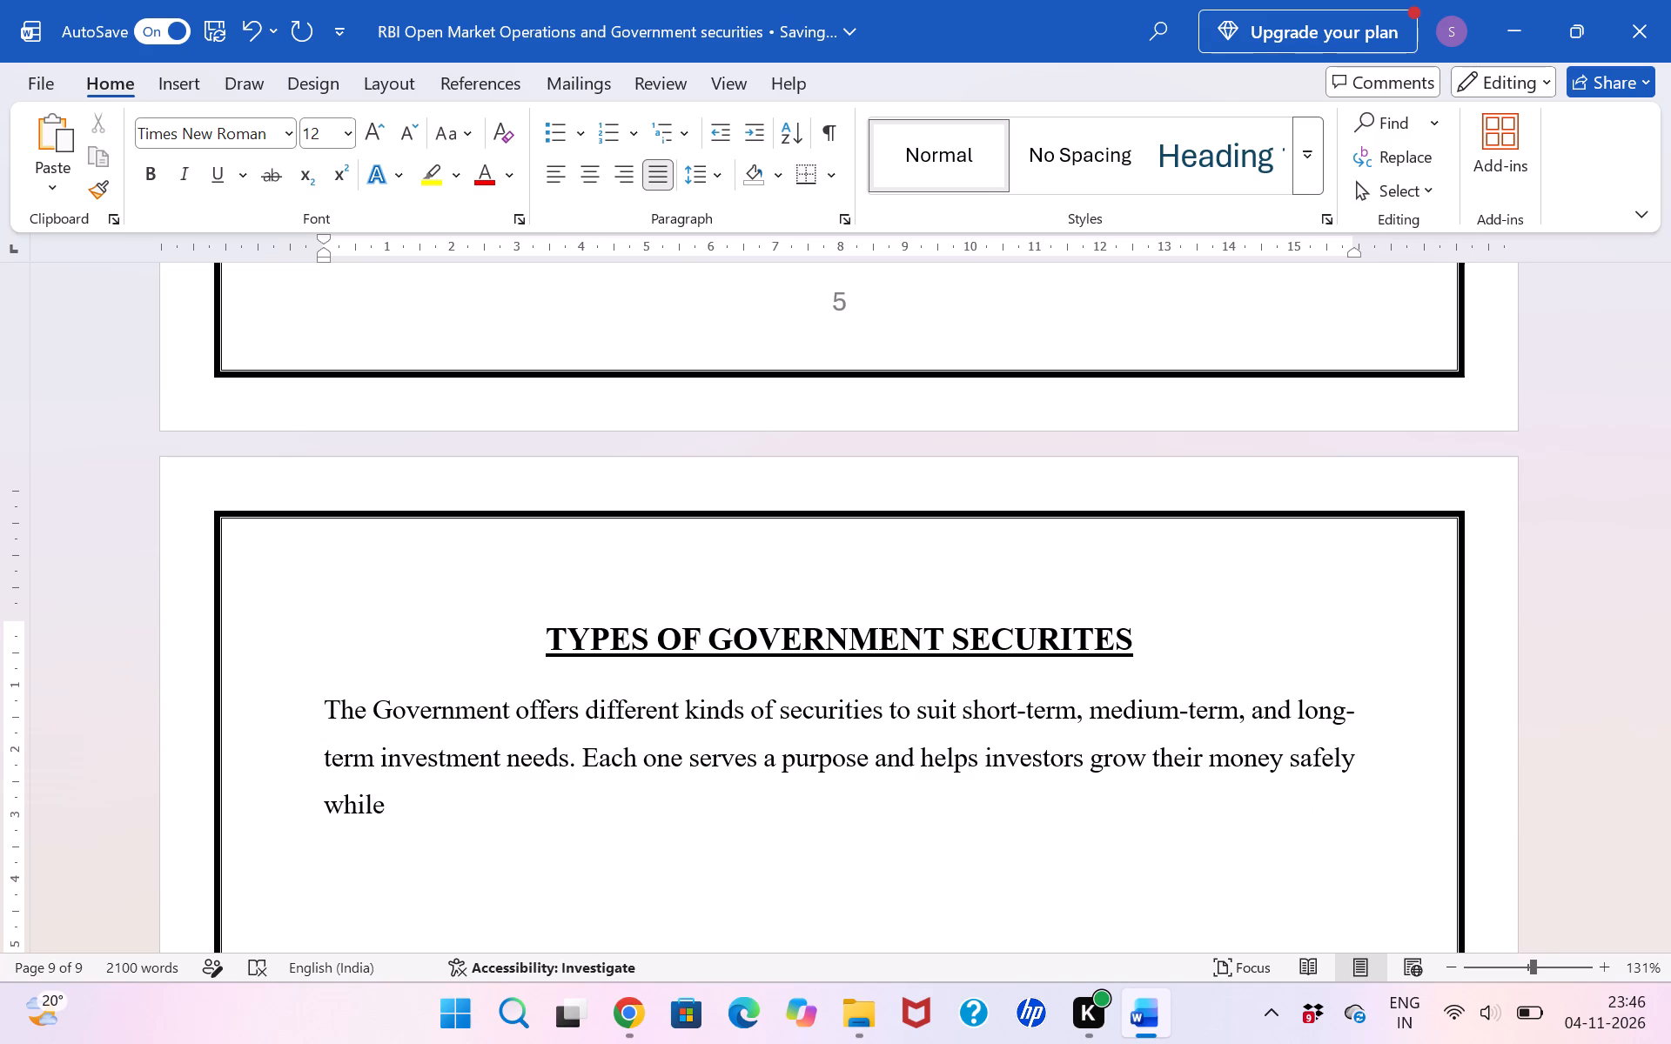
key(BackSpace)
key(BackSpace)
key(BackSpace)
key(BackSpace)
key(BackSpace)
key(BackSpace)
key(BackSpace)
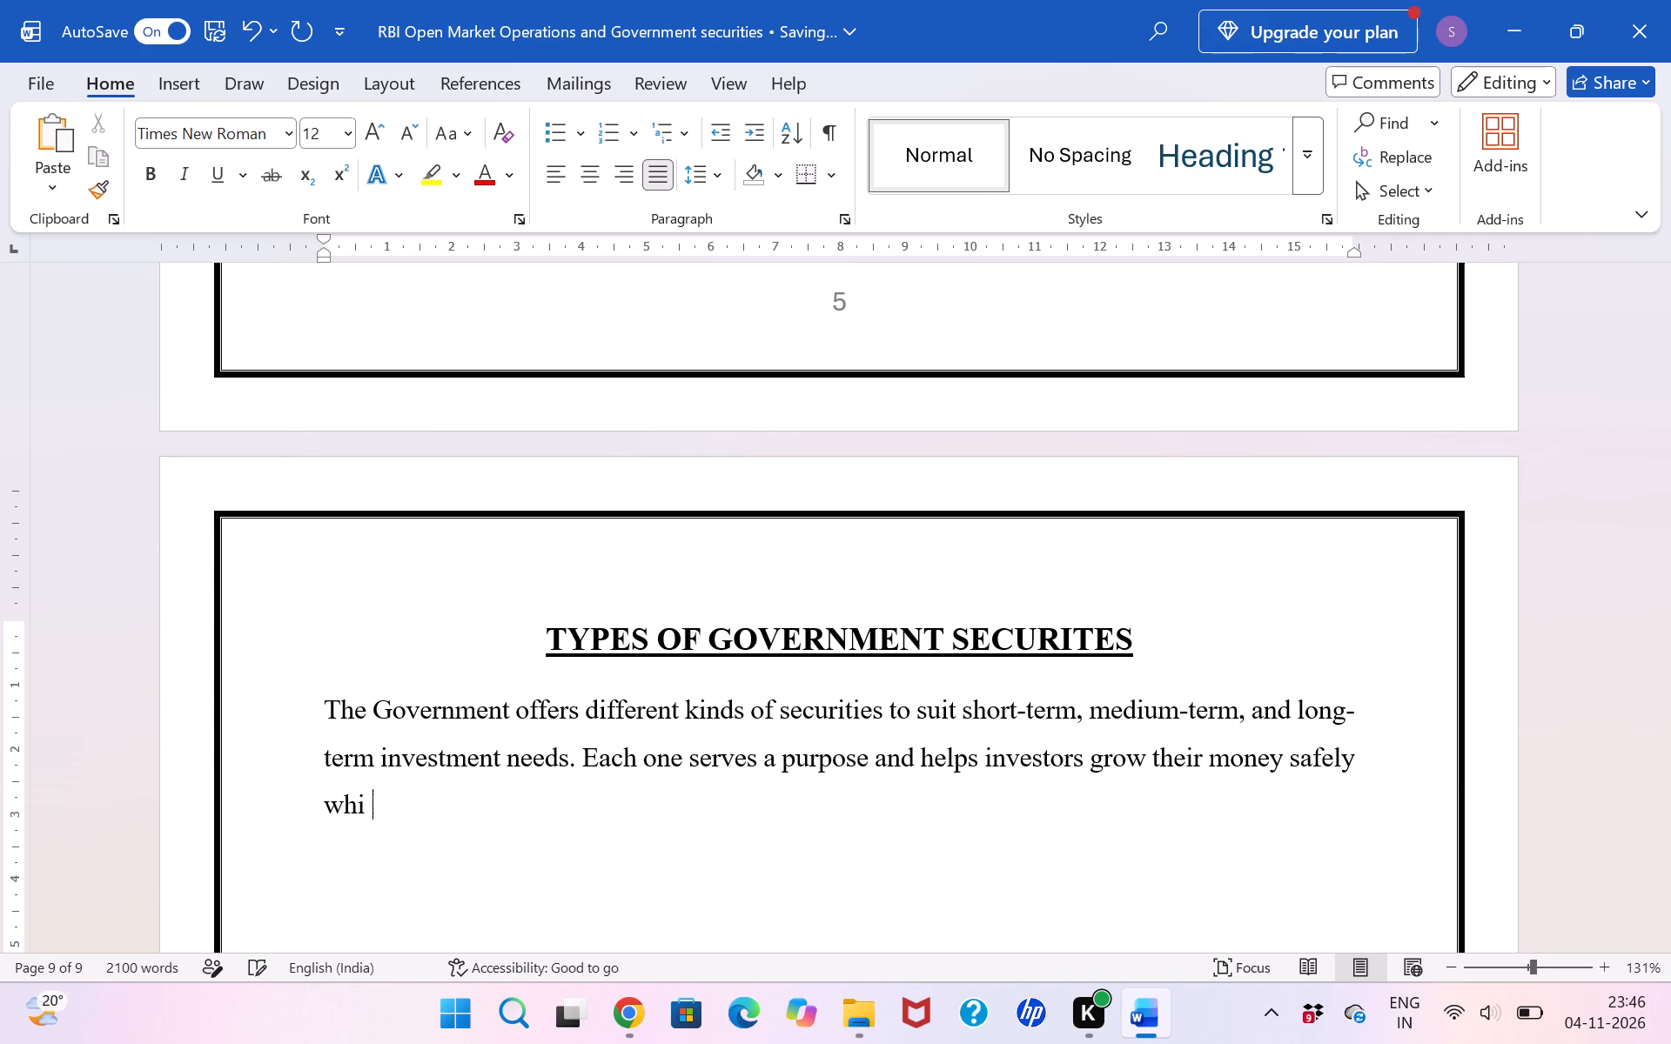
key(BackSpace)
text(y)
key(space)
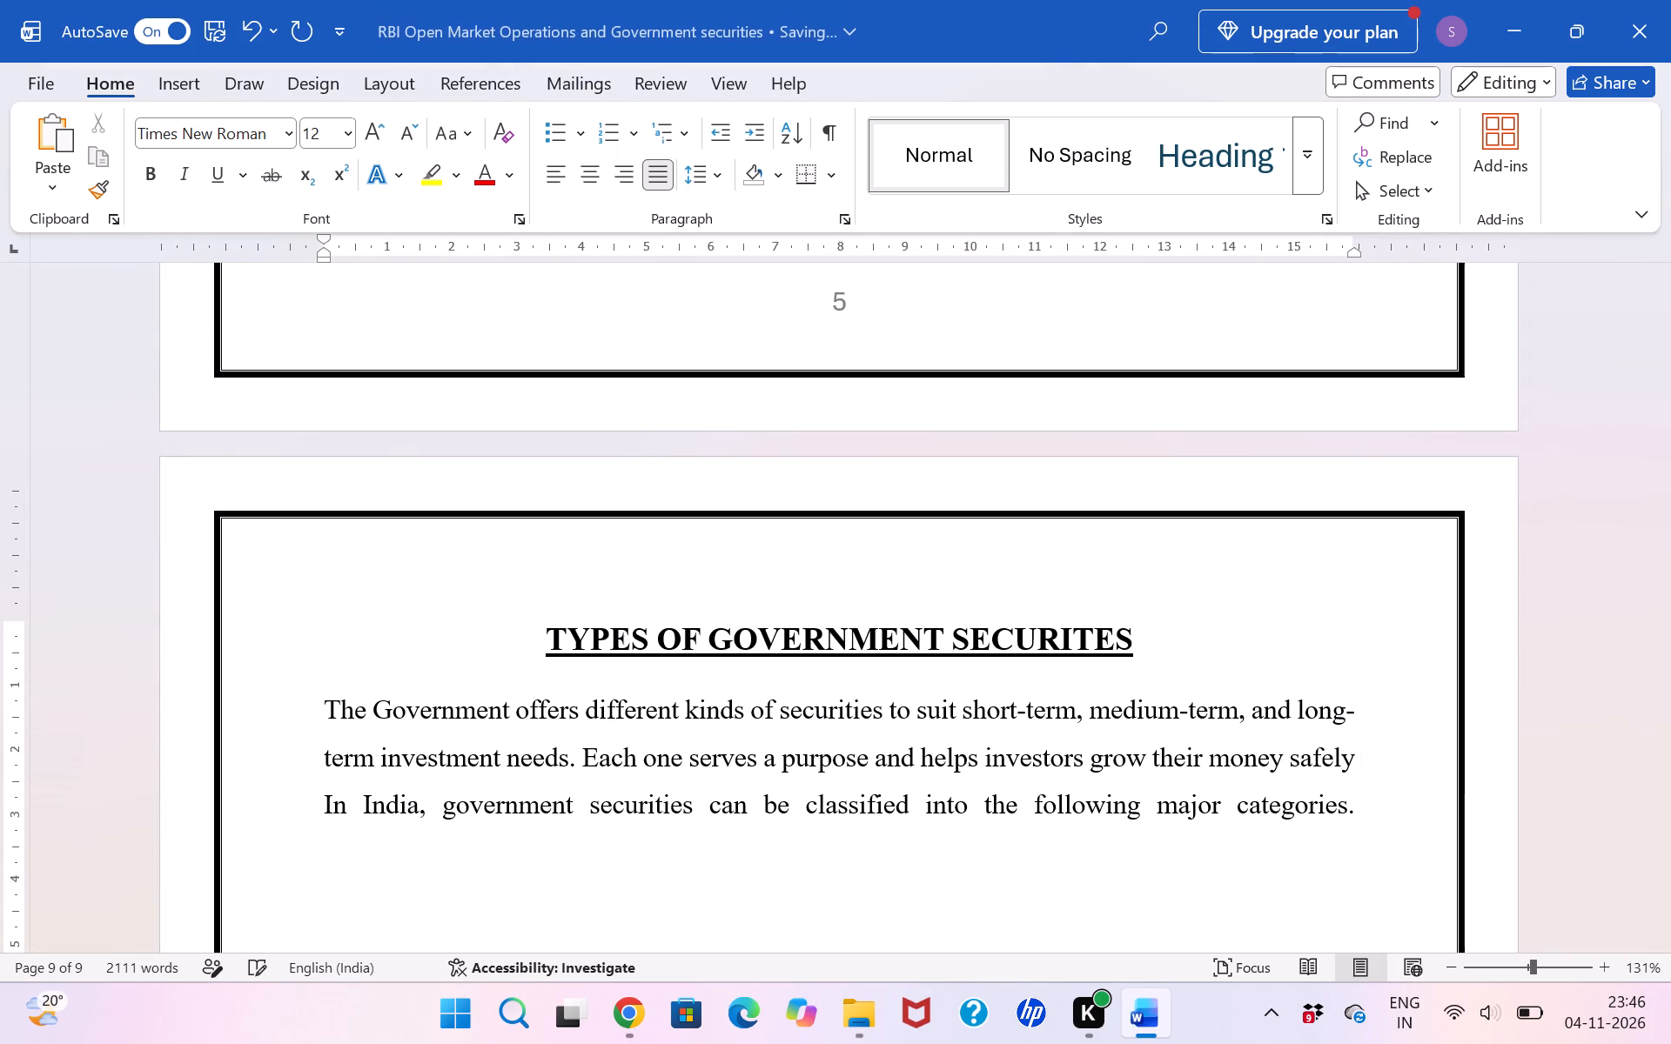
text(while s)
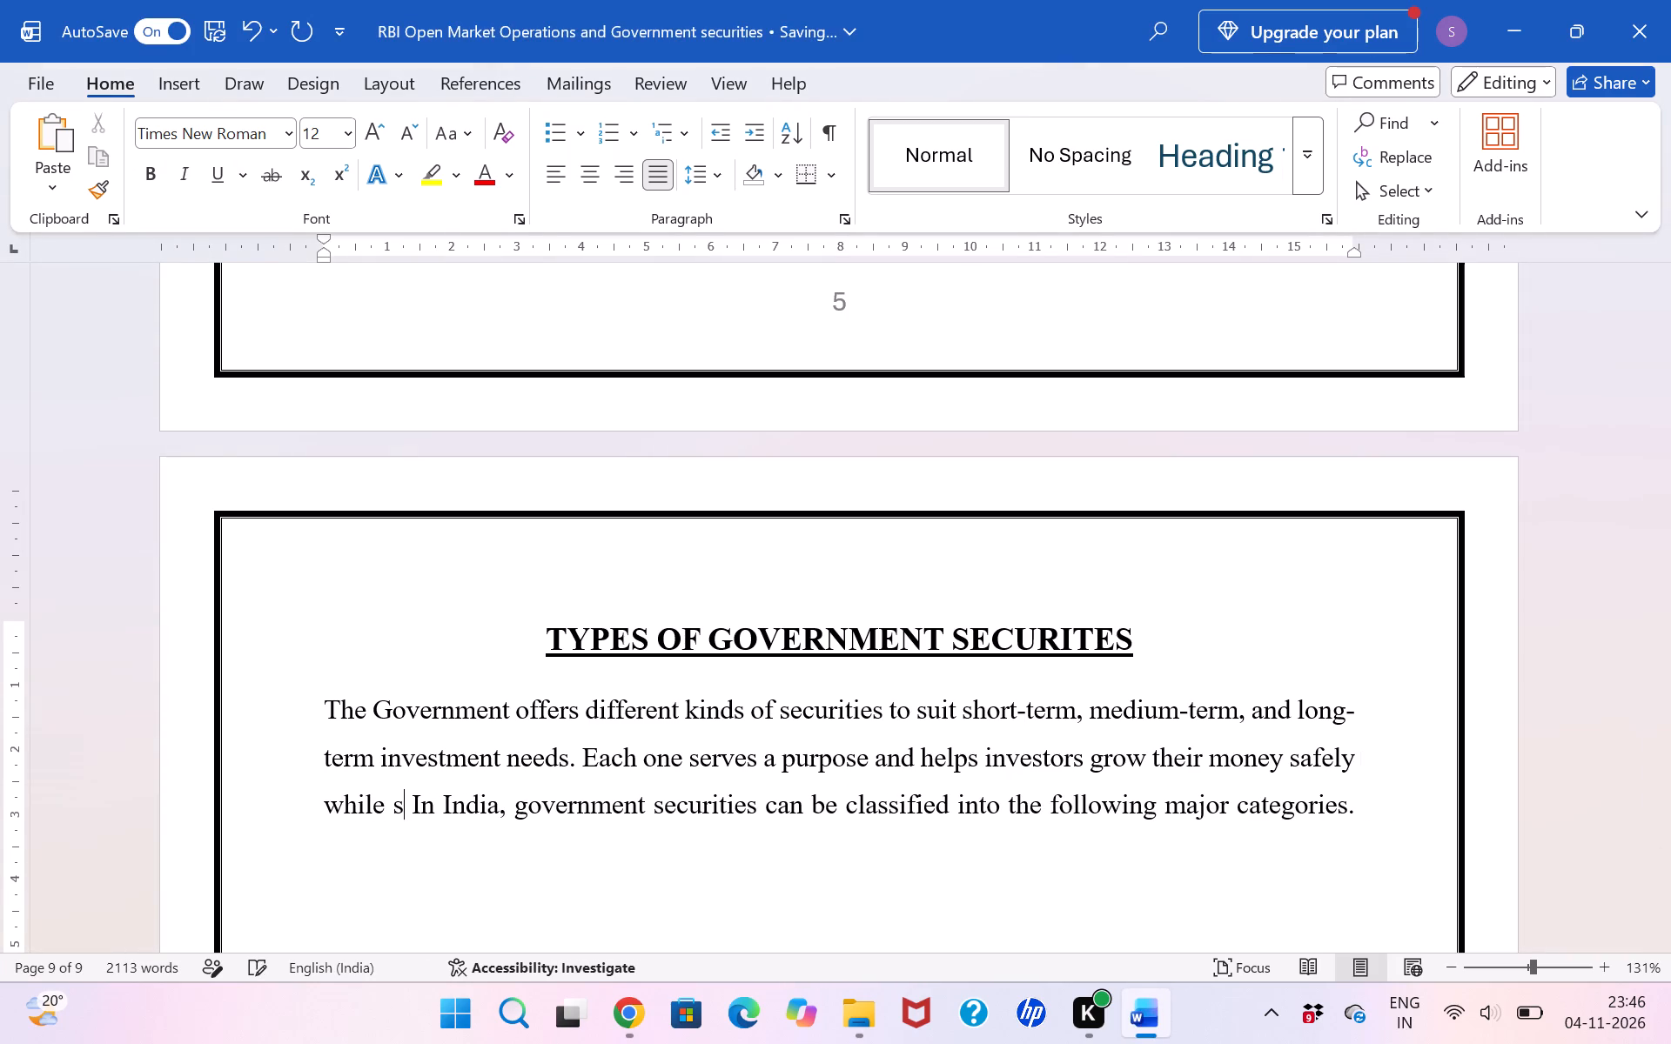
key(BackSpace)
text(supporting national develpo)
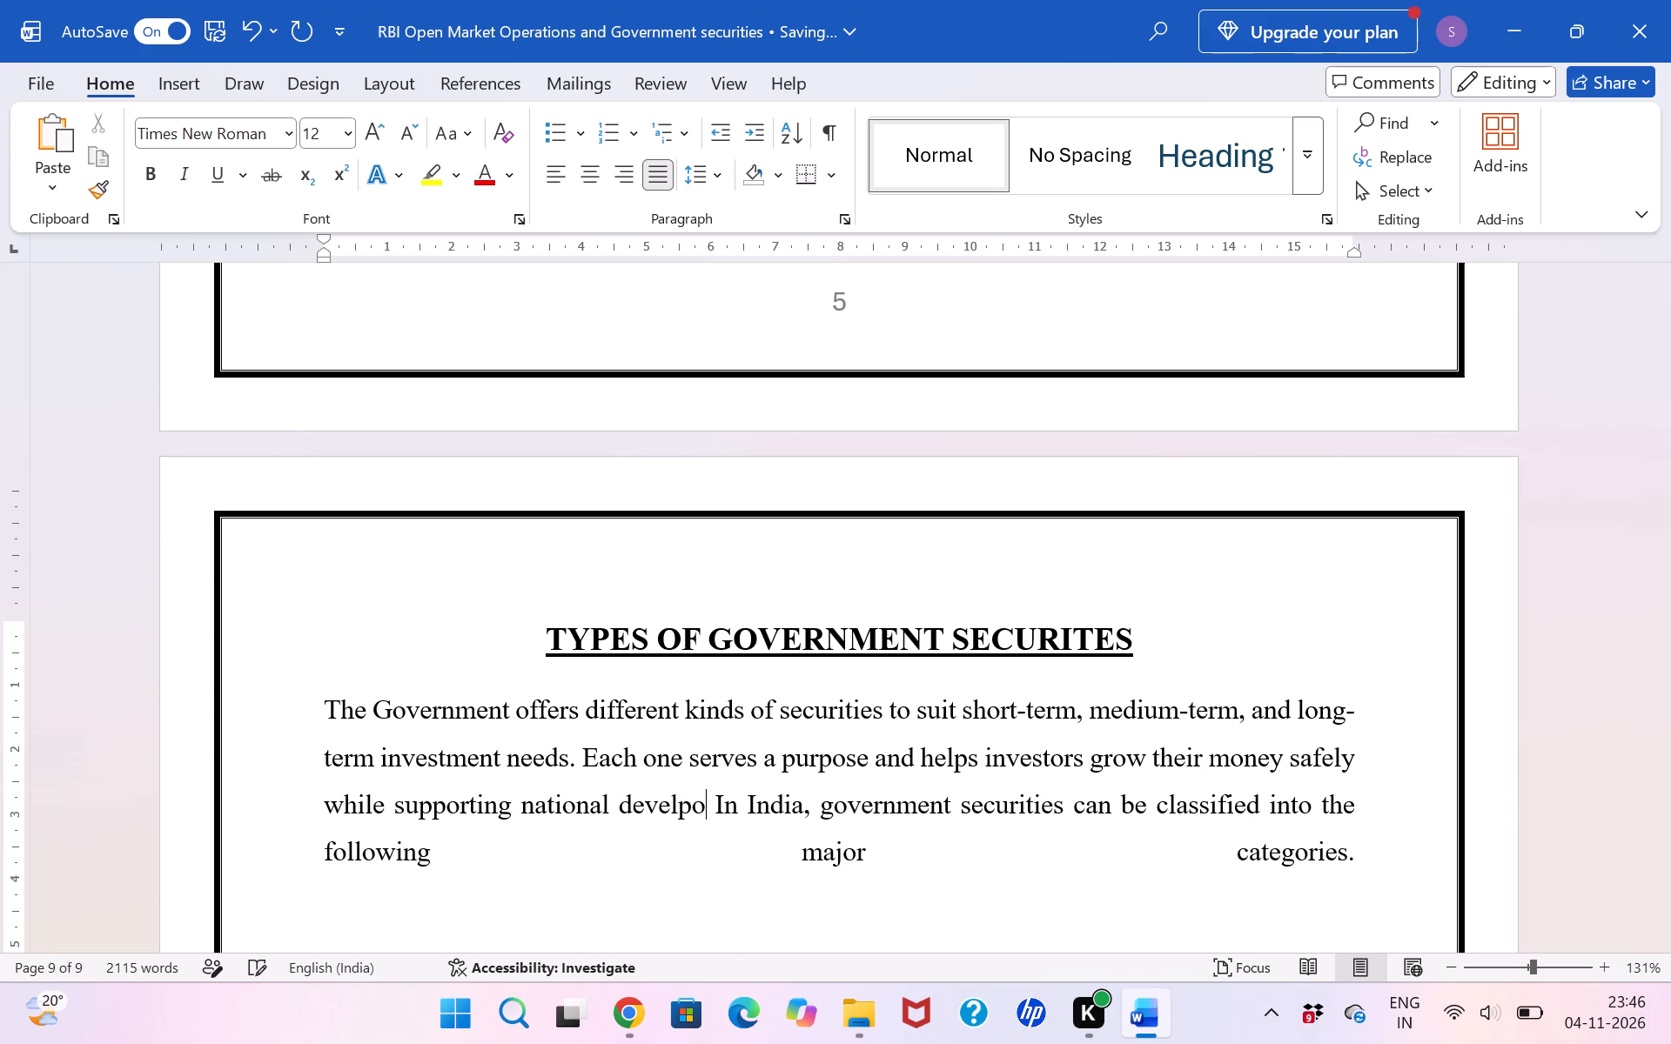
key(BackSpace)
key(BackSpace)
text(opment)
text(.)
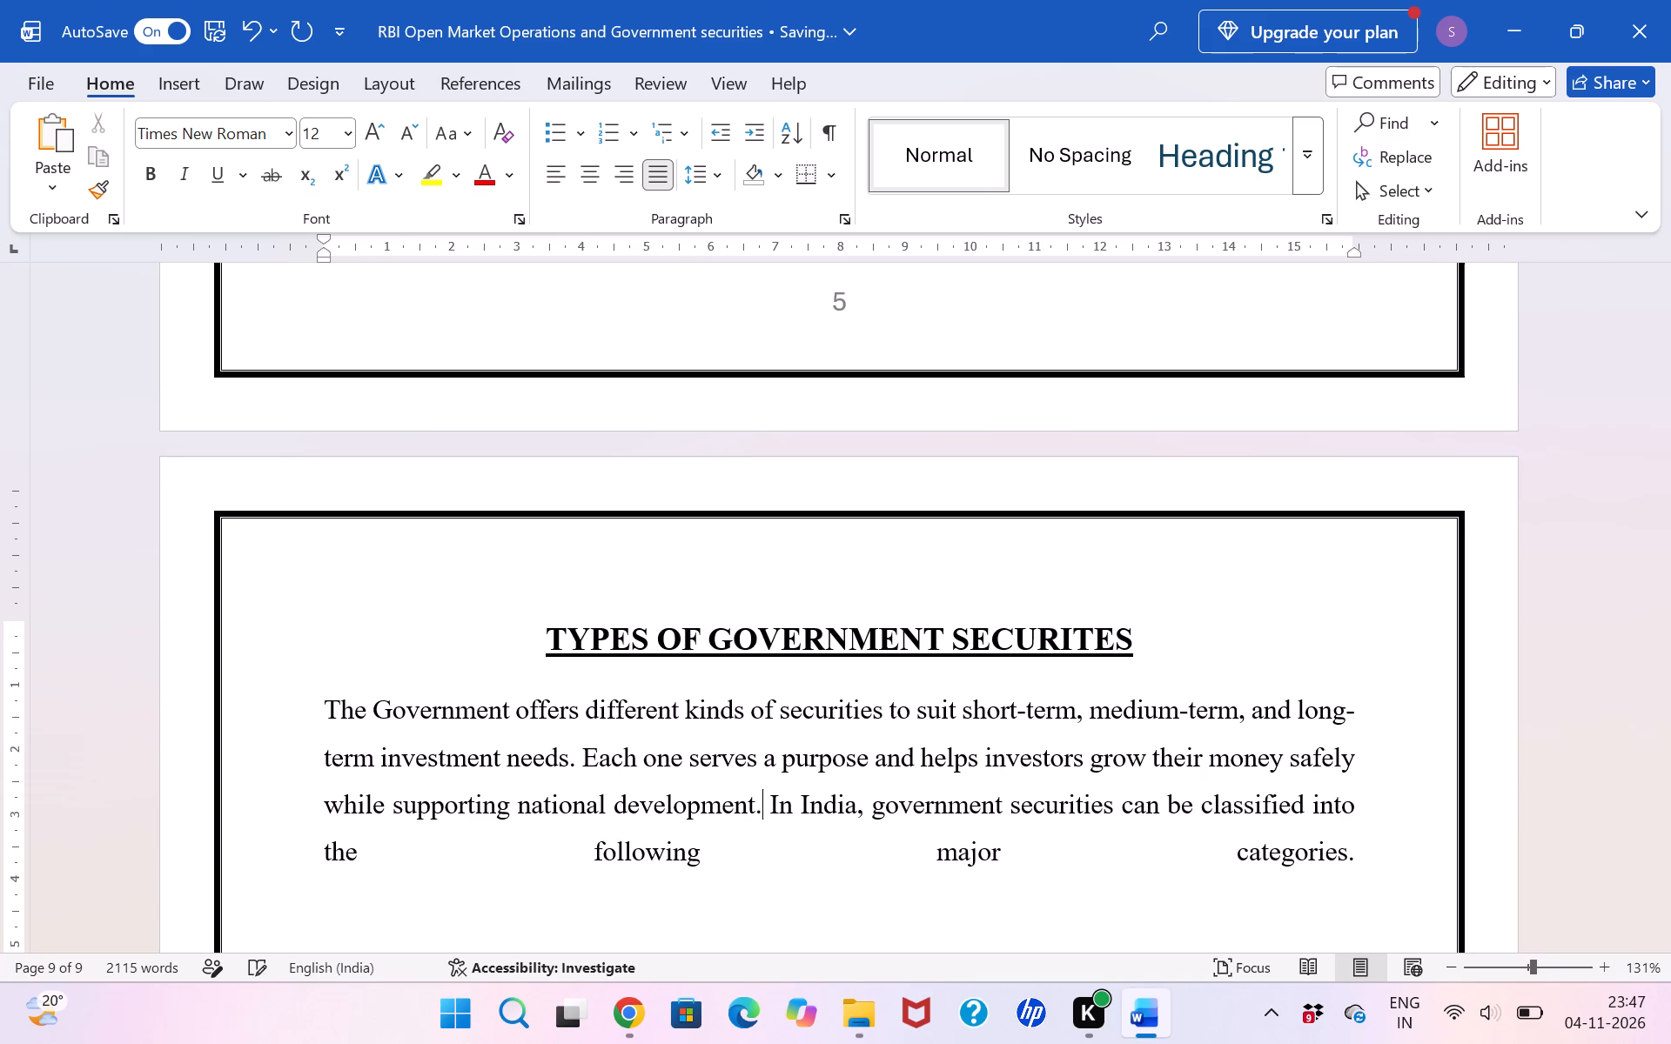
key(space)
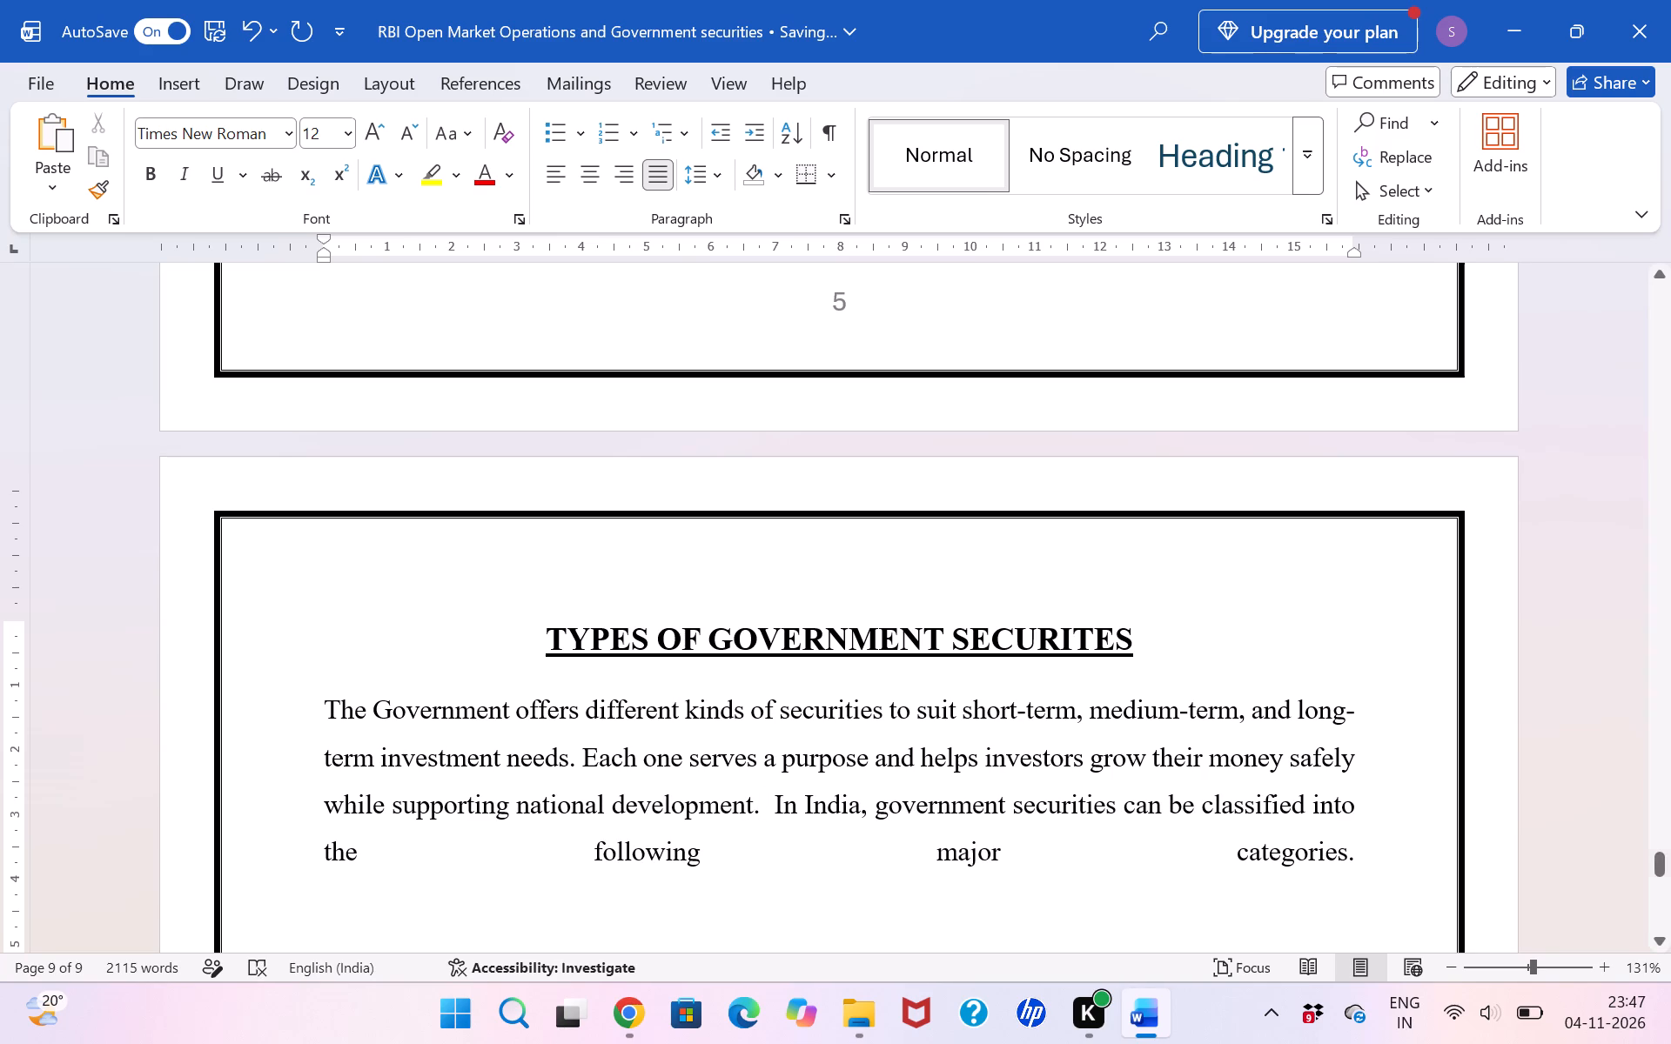
Delete "while supporting national development." from the introductory paragraph and end the sentence at "safely" with a full stop.
key(BackSpace)
key(BackSpace)
key(BackSpace)
key(BackSpace)
key(BackSpace)
key(BackSpace)
key(BackSpace)
key(BackSpace)
key(BackSpace)
key(BackSpace)
key(BackSpace)
key(BackSpace)
key(BackSpace)
key(BackSpace)
key(BackSpace)
key(BackSpace)
key(BackSpace)
key(BackSpace)
key(BackSpace)
key(BackSpace)
key(BackSpace)
key(BackSpace)
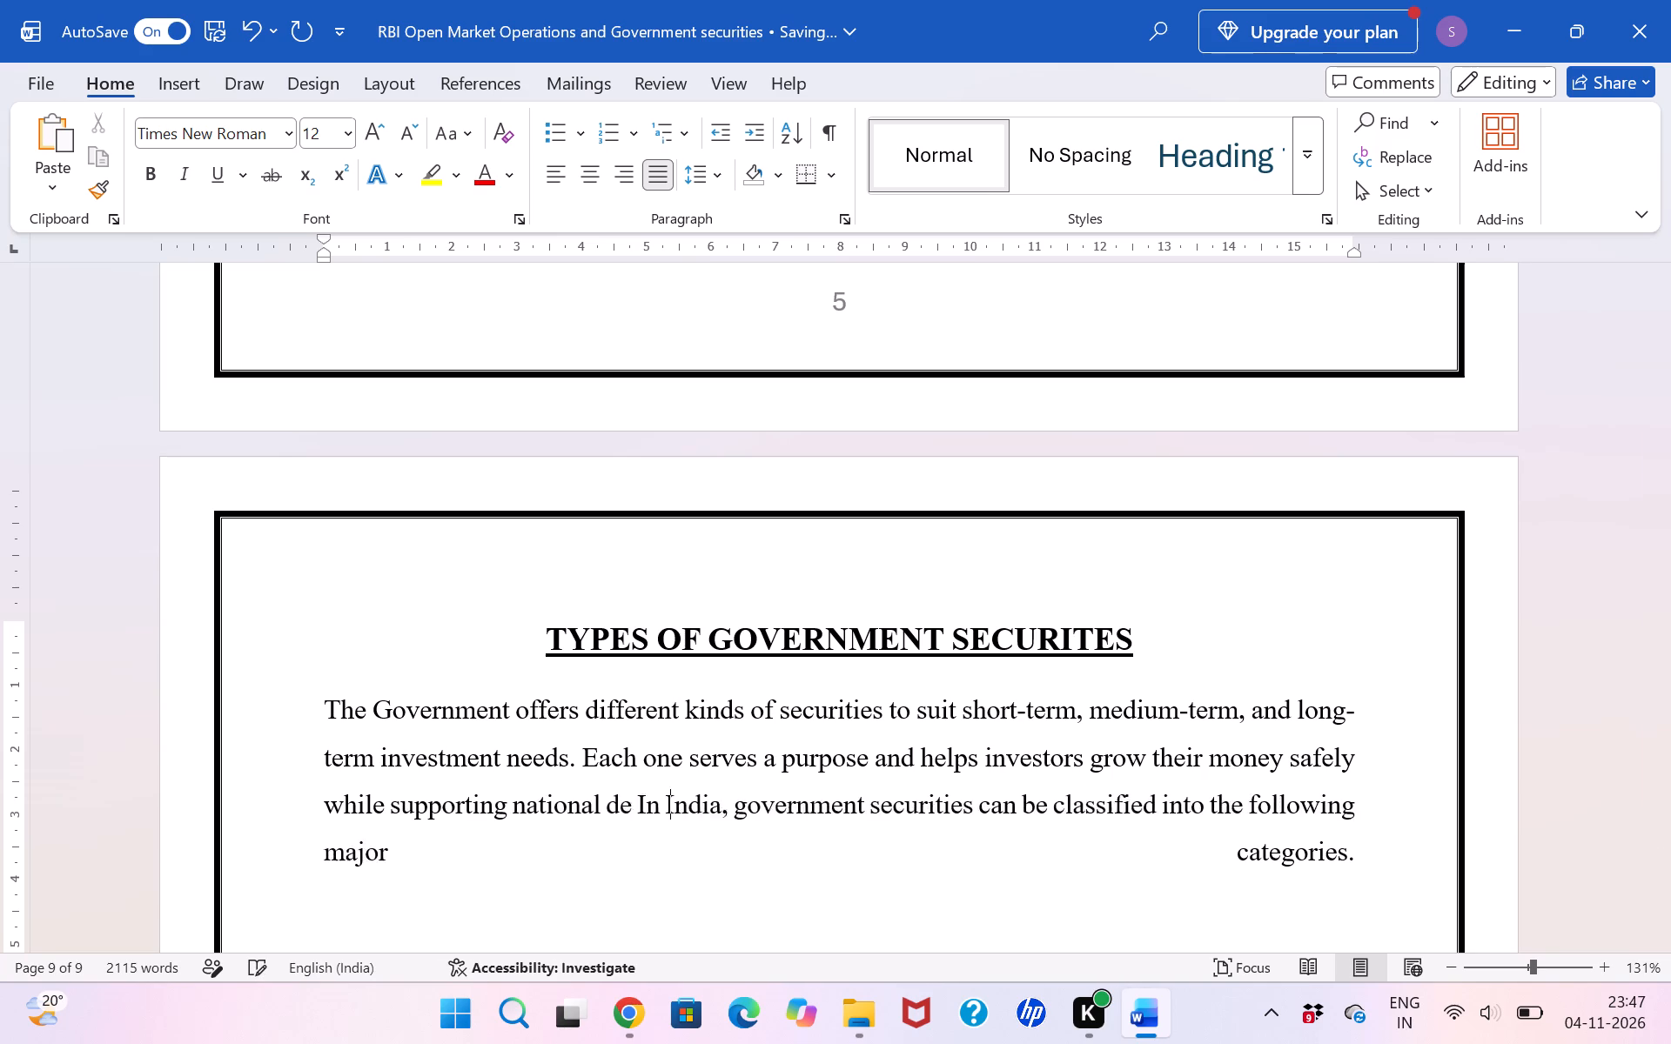
key(BackSpace)
key(BackSpace)
key(BackSpace)
key(BackSpace)
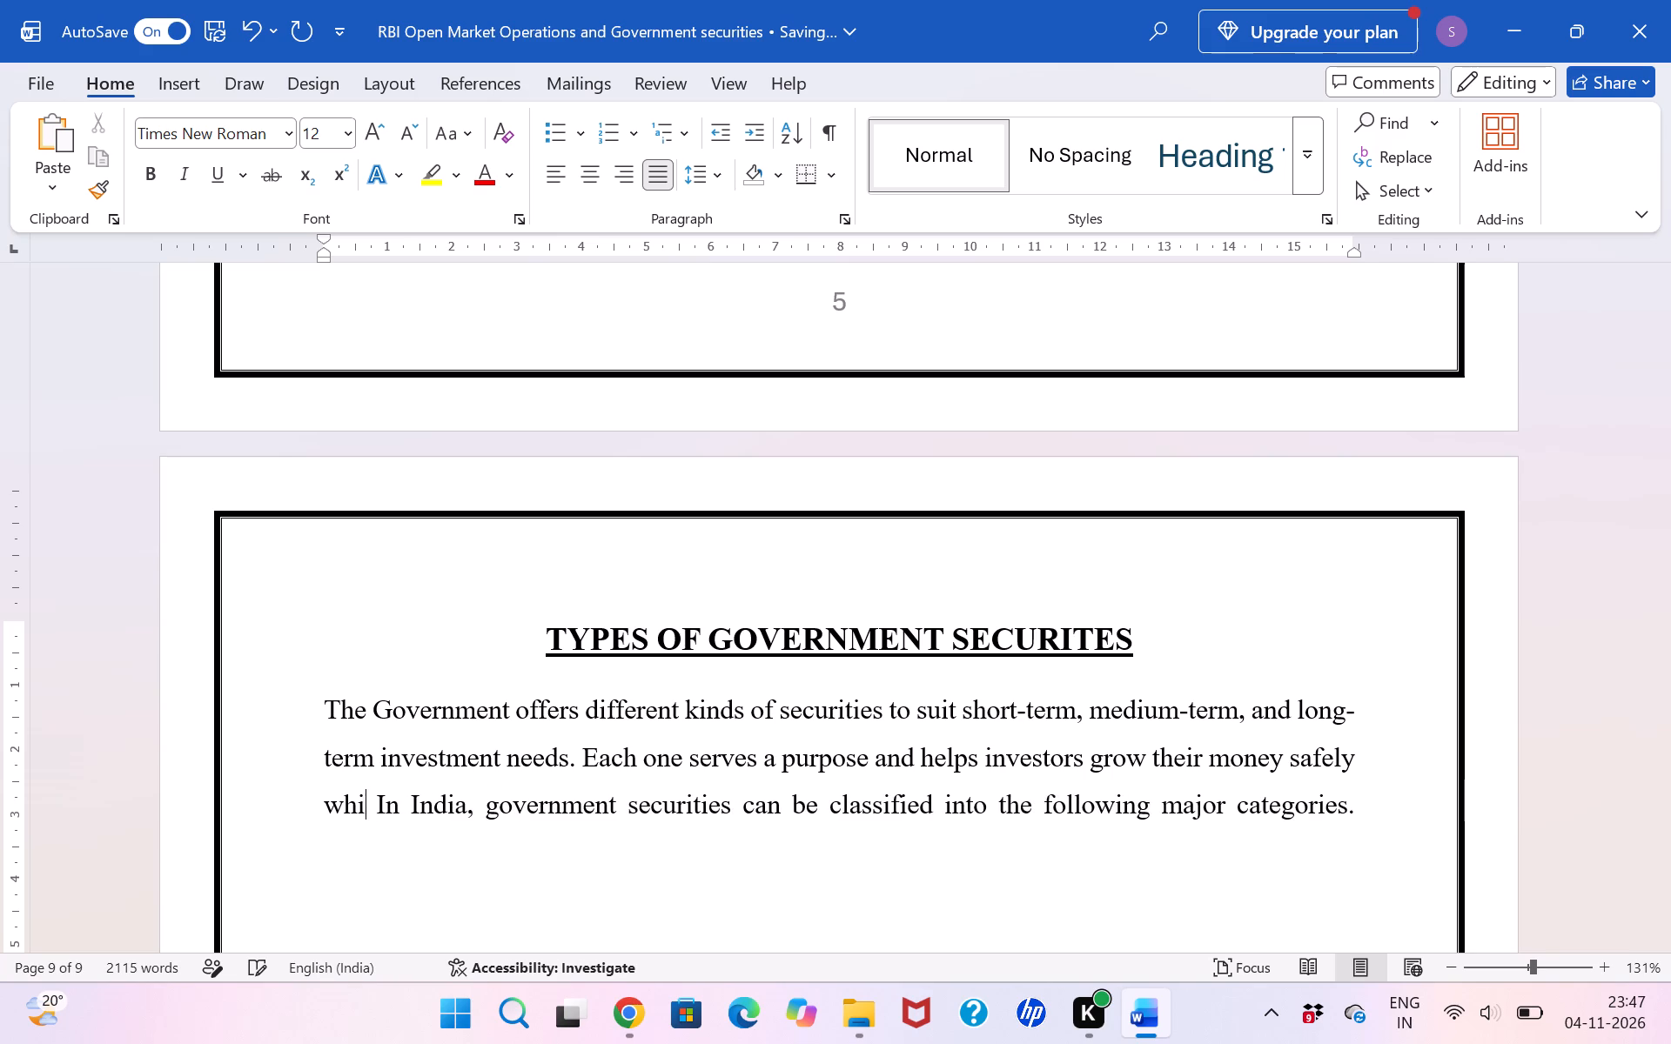
key(BackSpace)
key(BackSpace)
key(BackSpace)
key(BackSpace)
key(period)
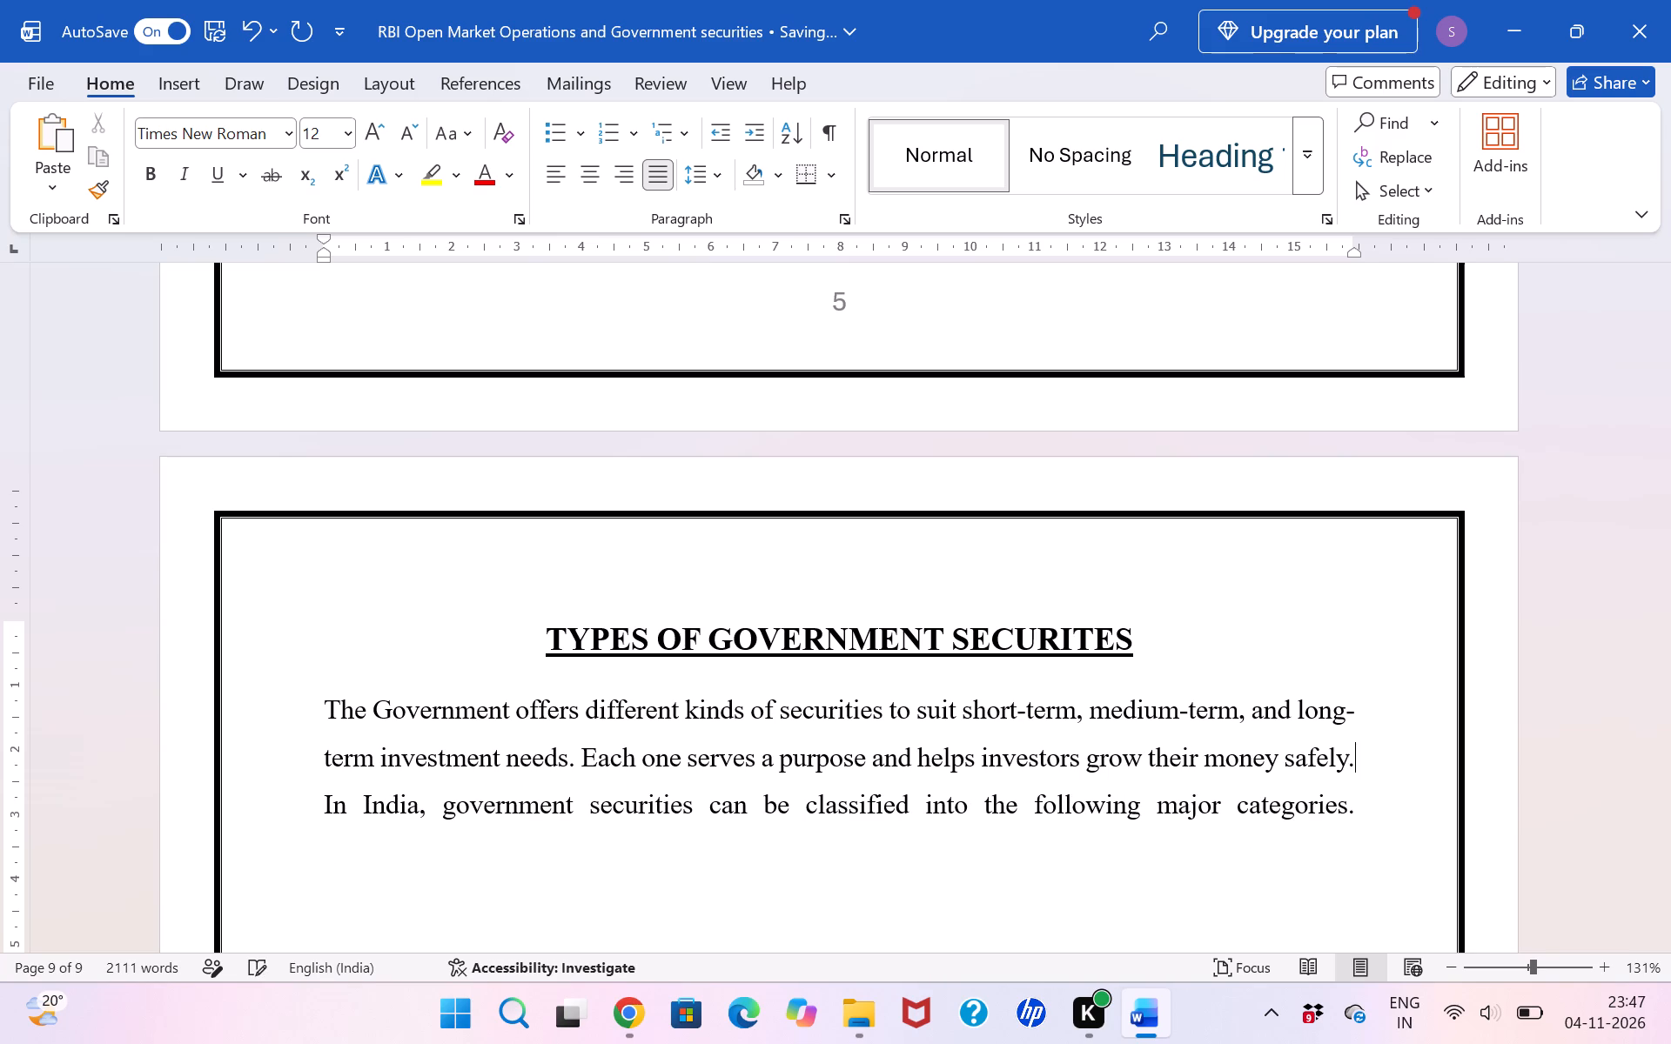
Replace the full stop after "following major categories" with a colon.
click(1370, 810)
key(BackSpace)
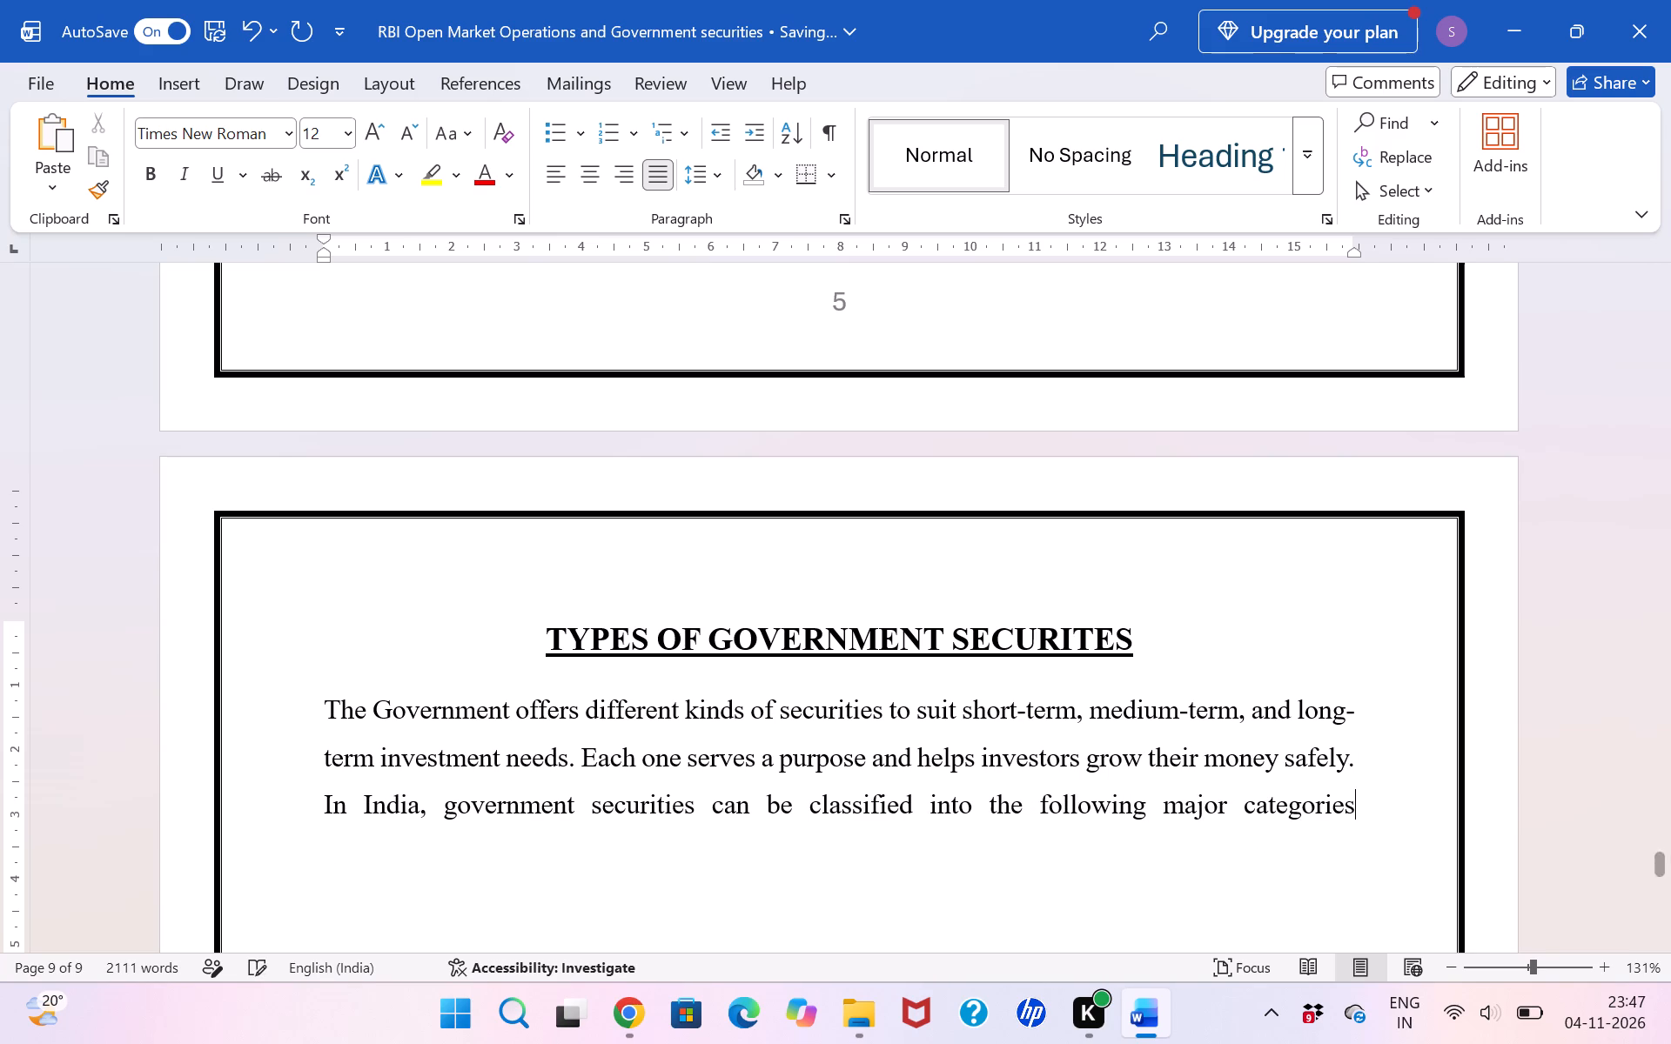
key(shift+colon)
Start a bulleted list with the four-diamond bullet on a new line below the introductory paragraph.
key(Return)
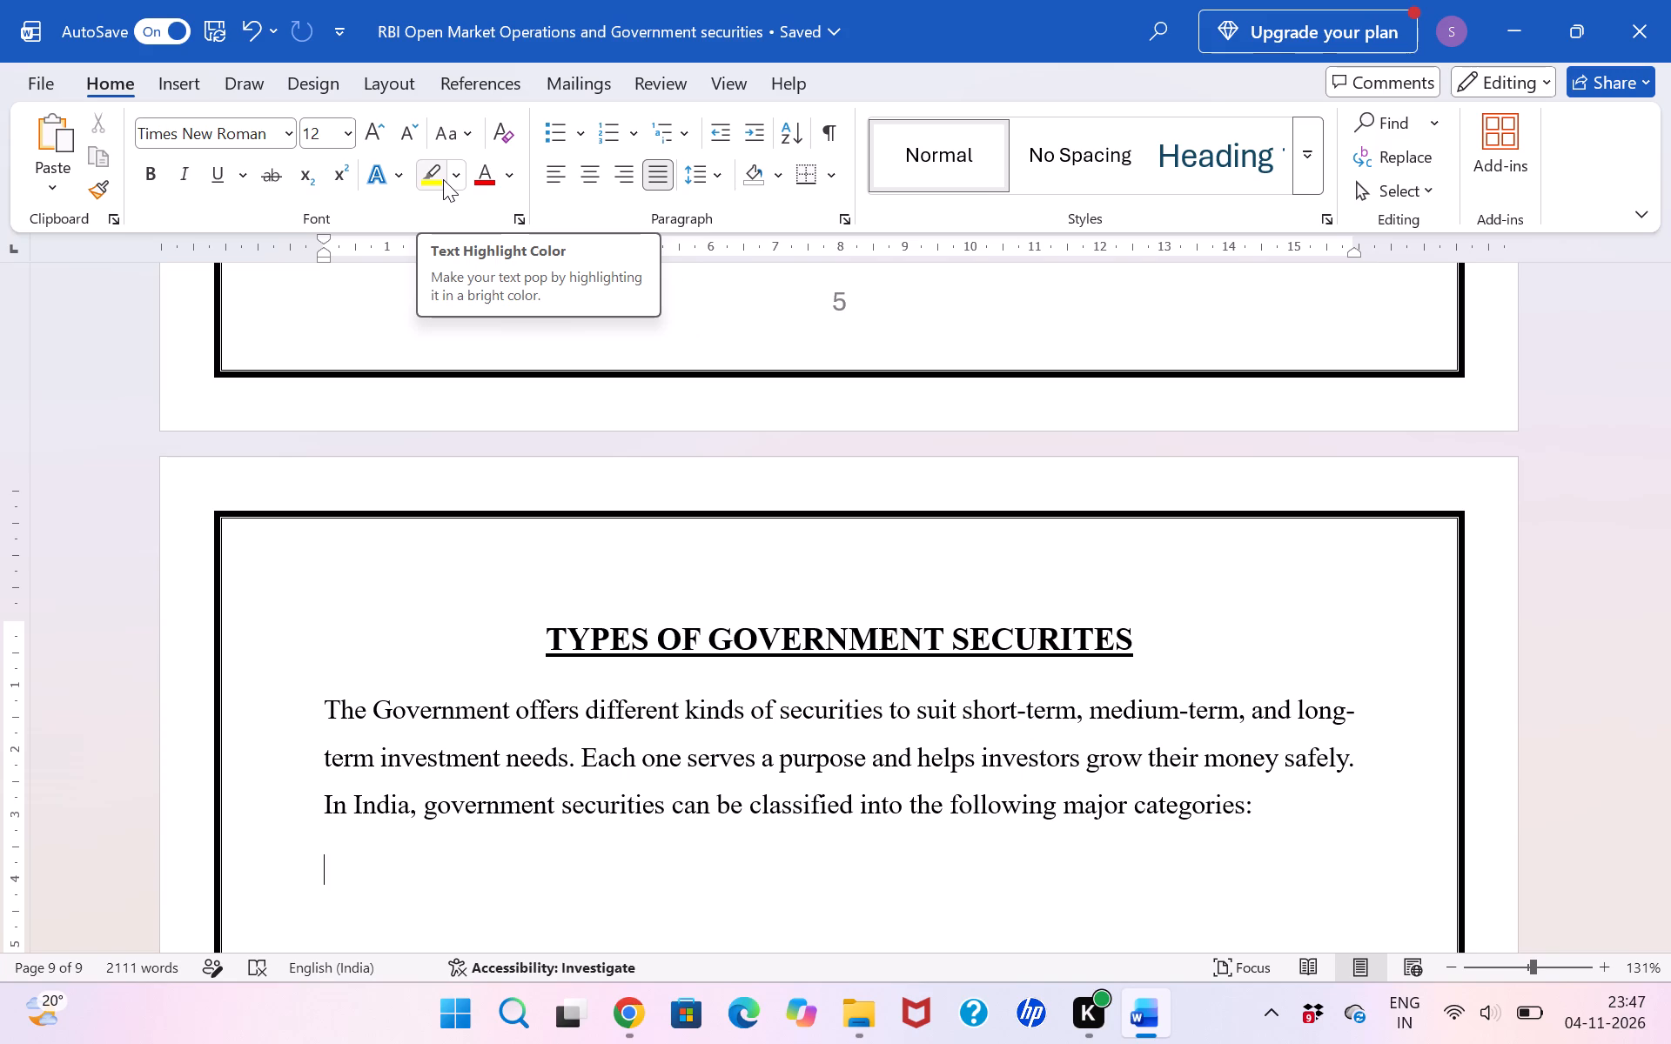
click(587, 130)
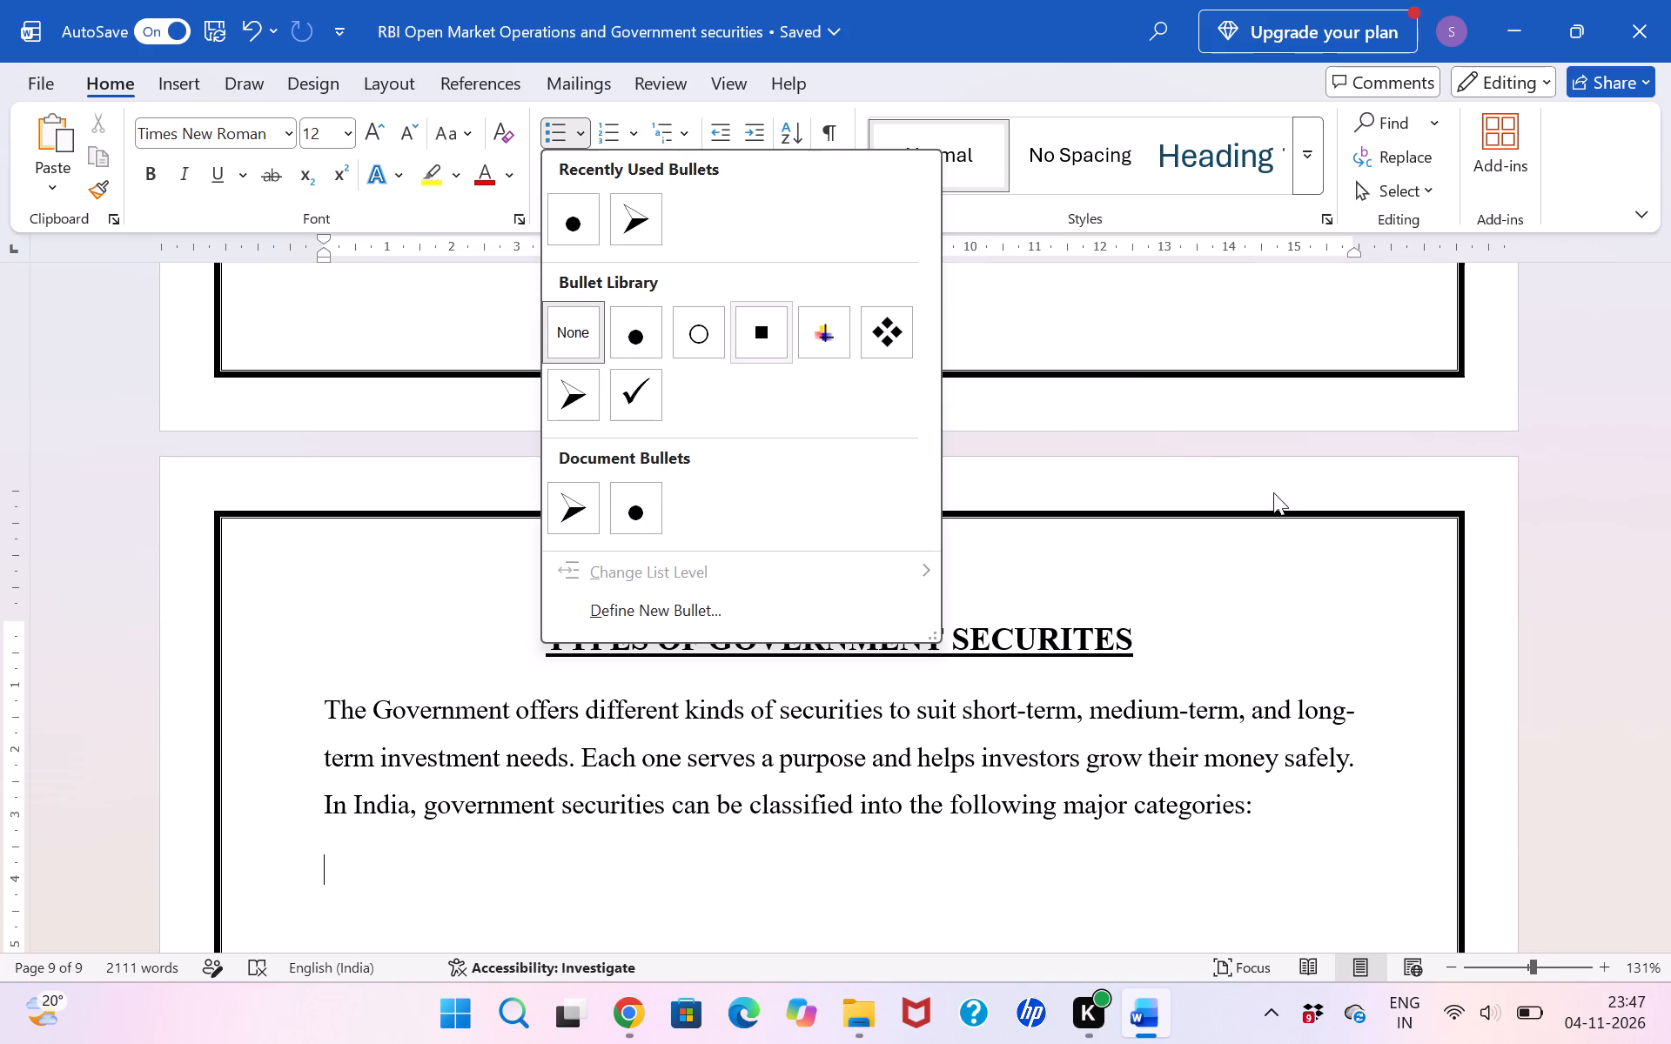
click(895, 304)
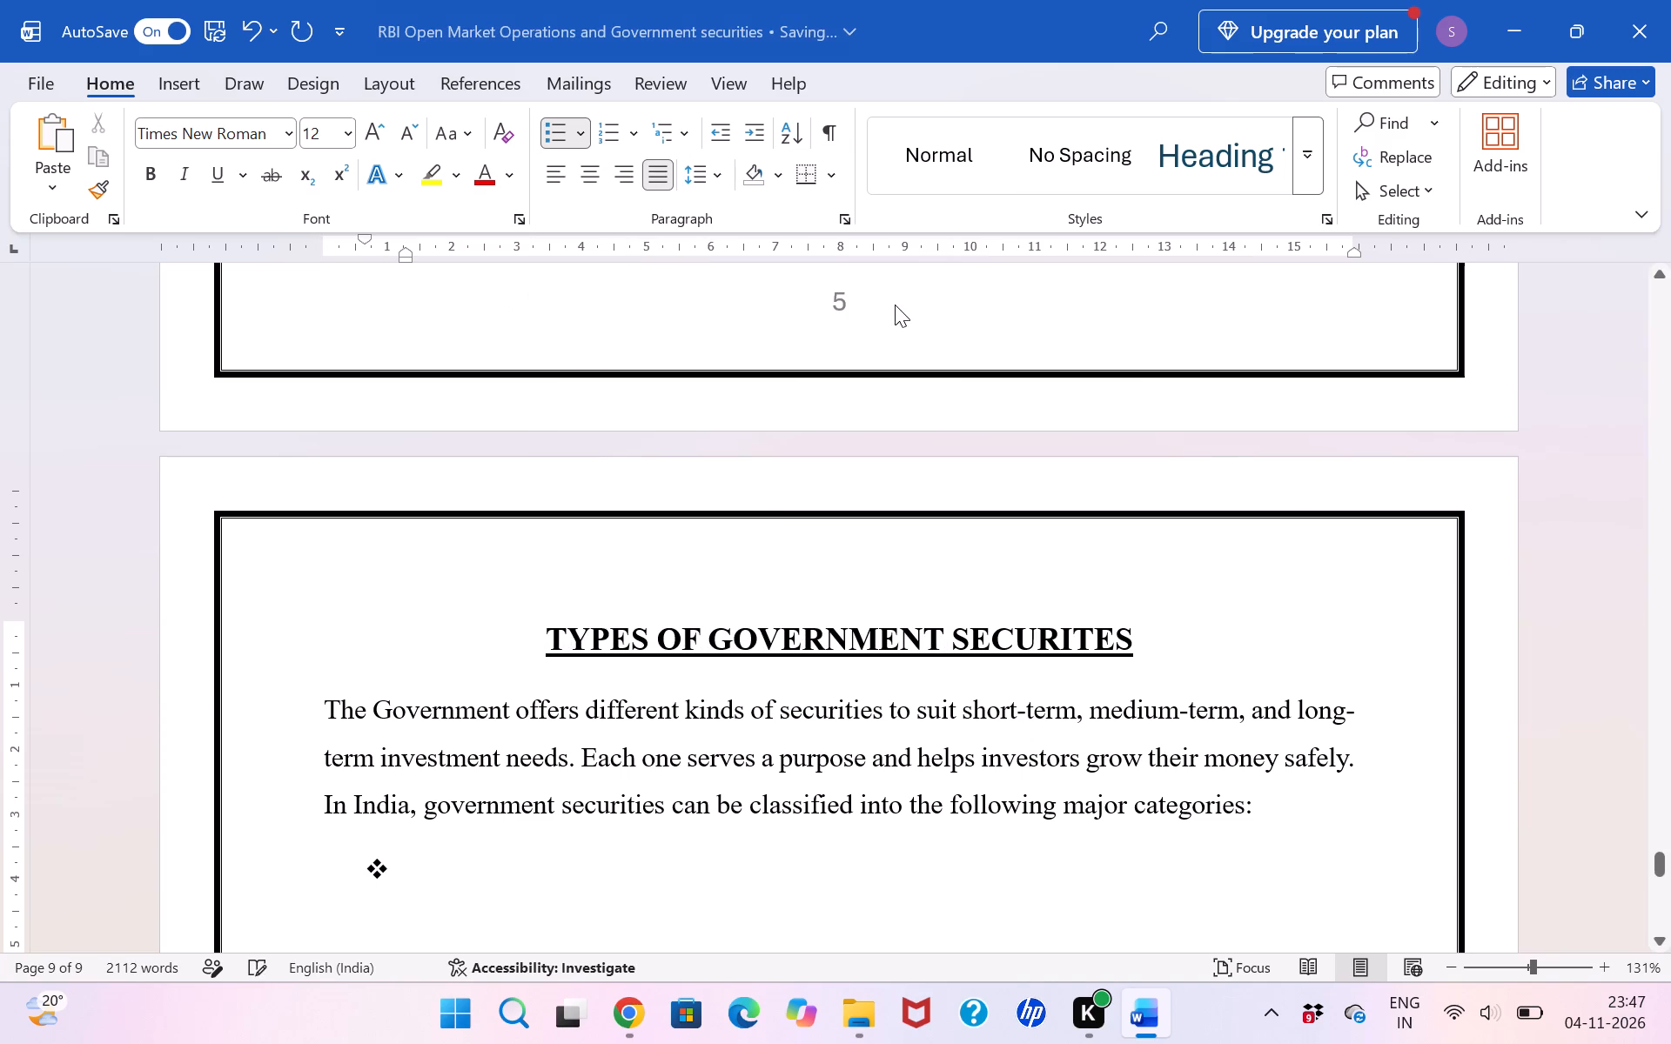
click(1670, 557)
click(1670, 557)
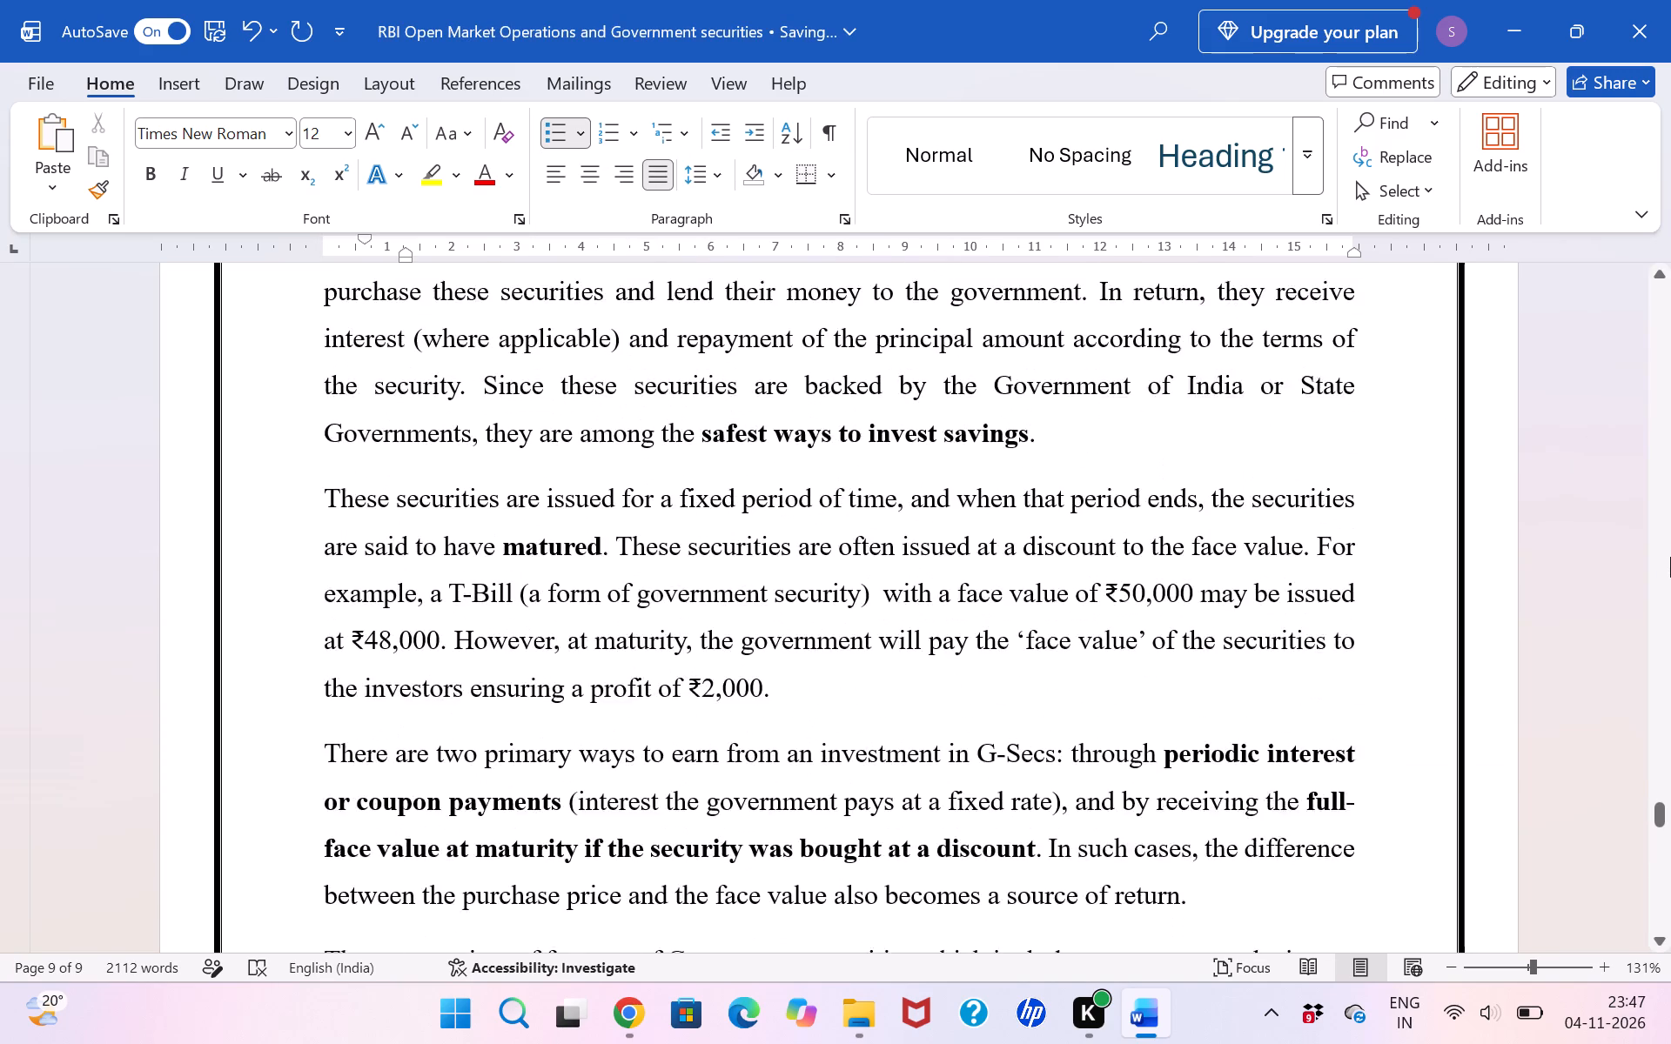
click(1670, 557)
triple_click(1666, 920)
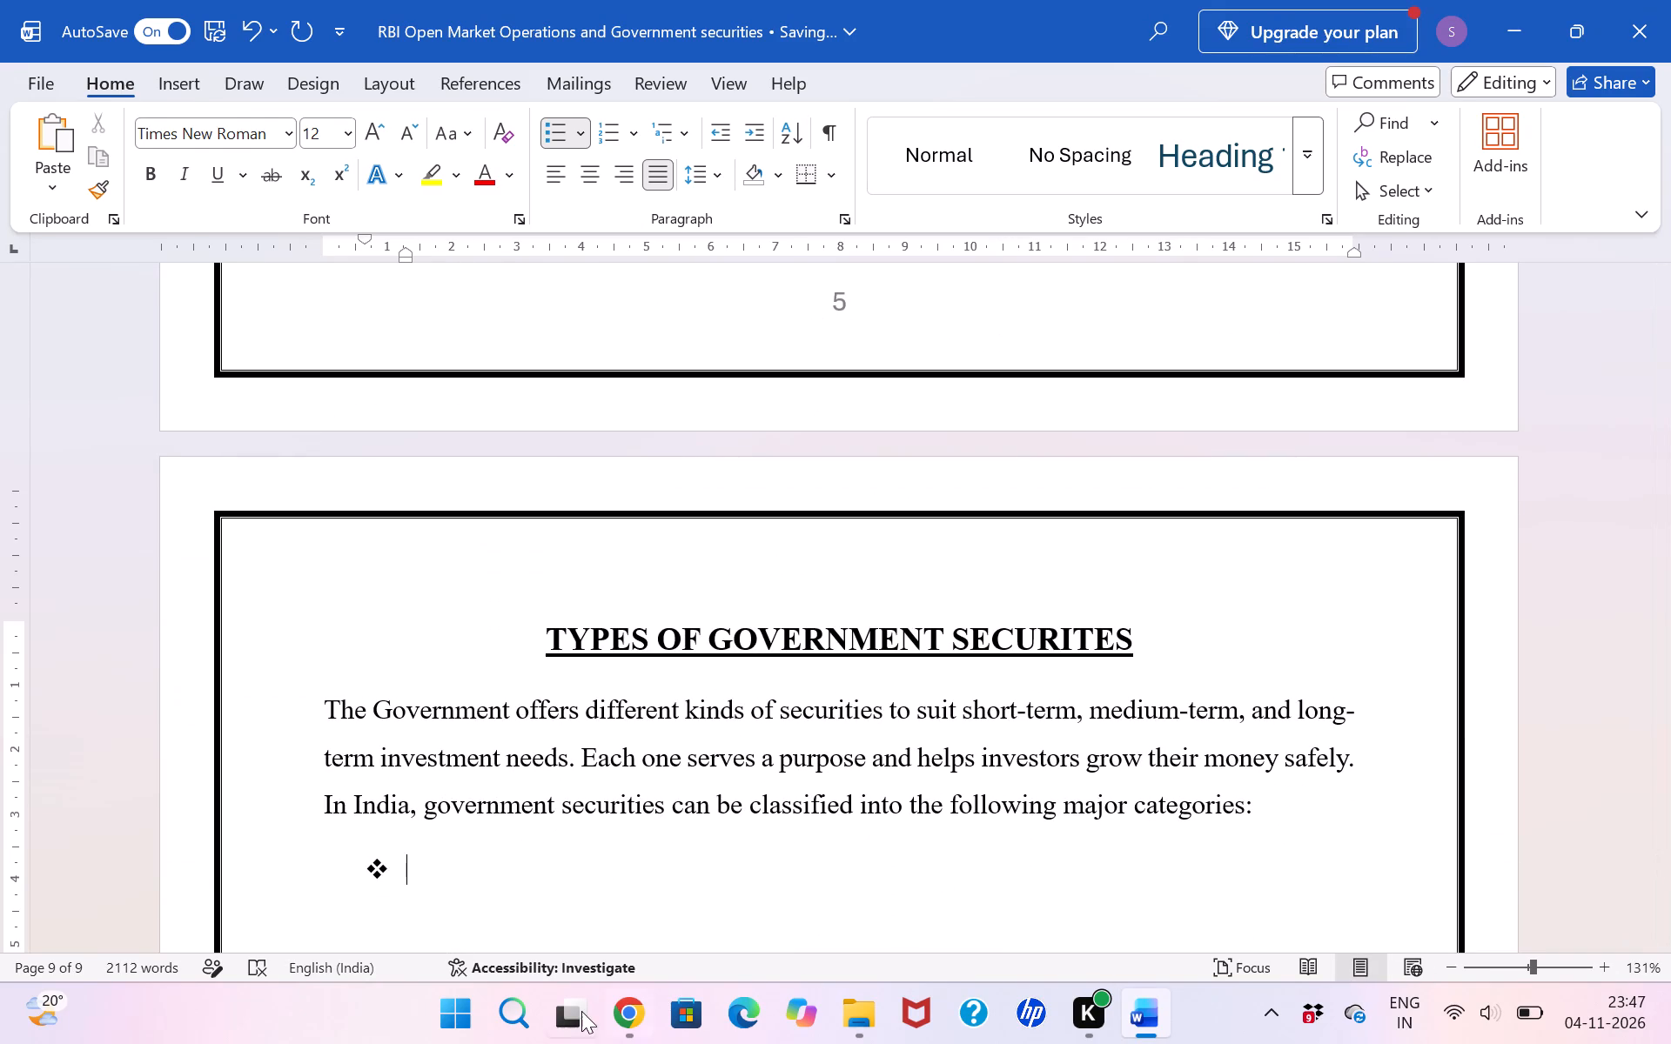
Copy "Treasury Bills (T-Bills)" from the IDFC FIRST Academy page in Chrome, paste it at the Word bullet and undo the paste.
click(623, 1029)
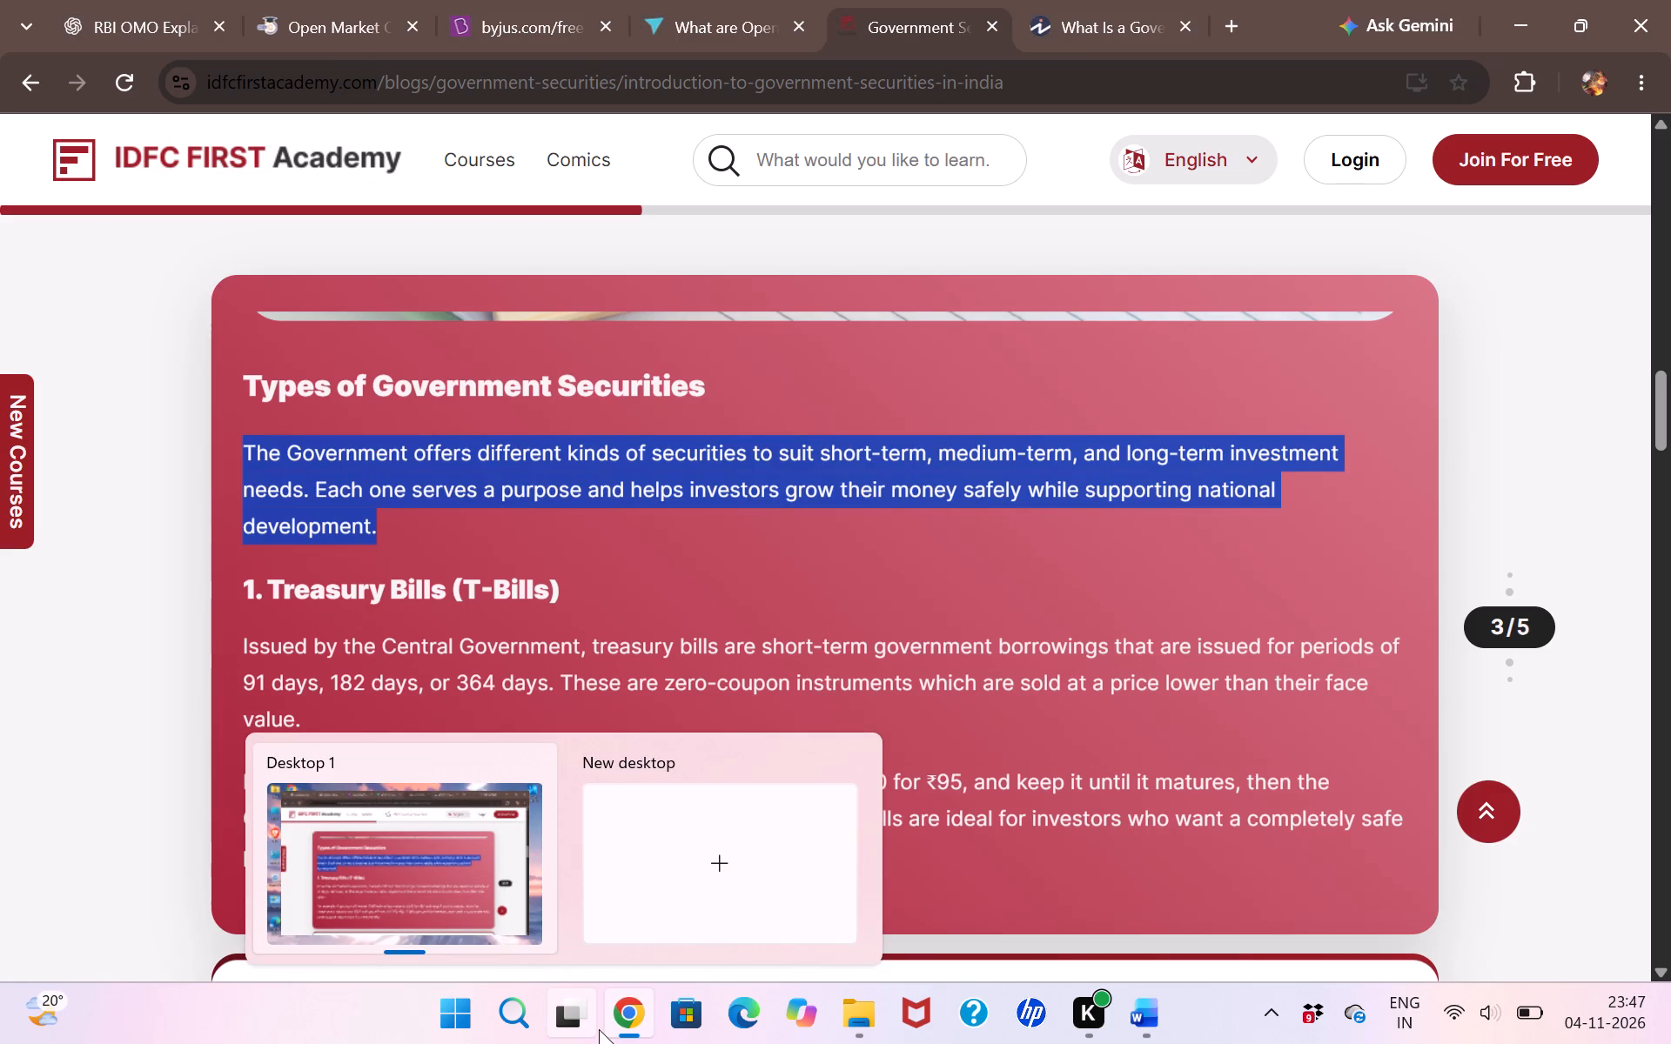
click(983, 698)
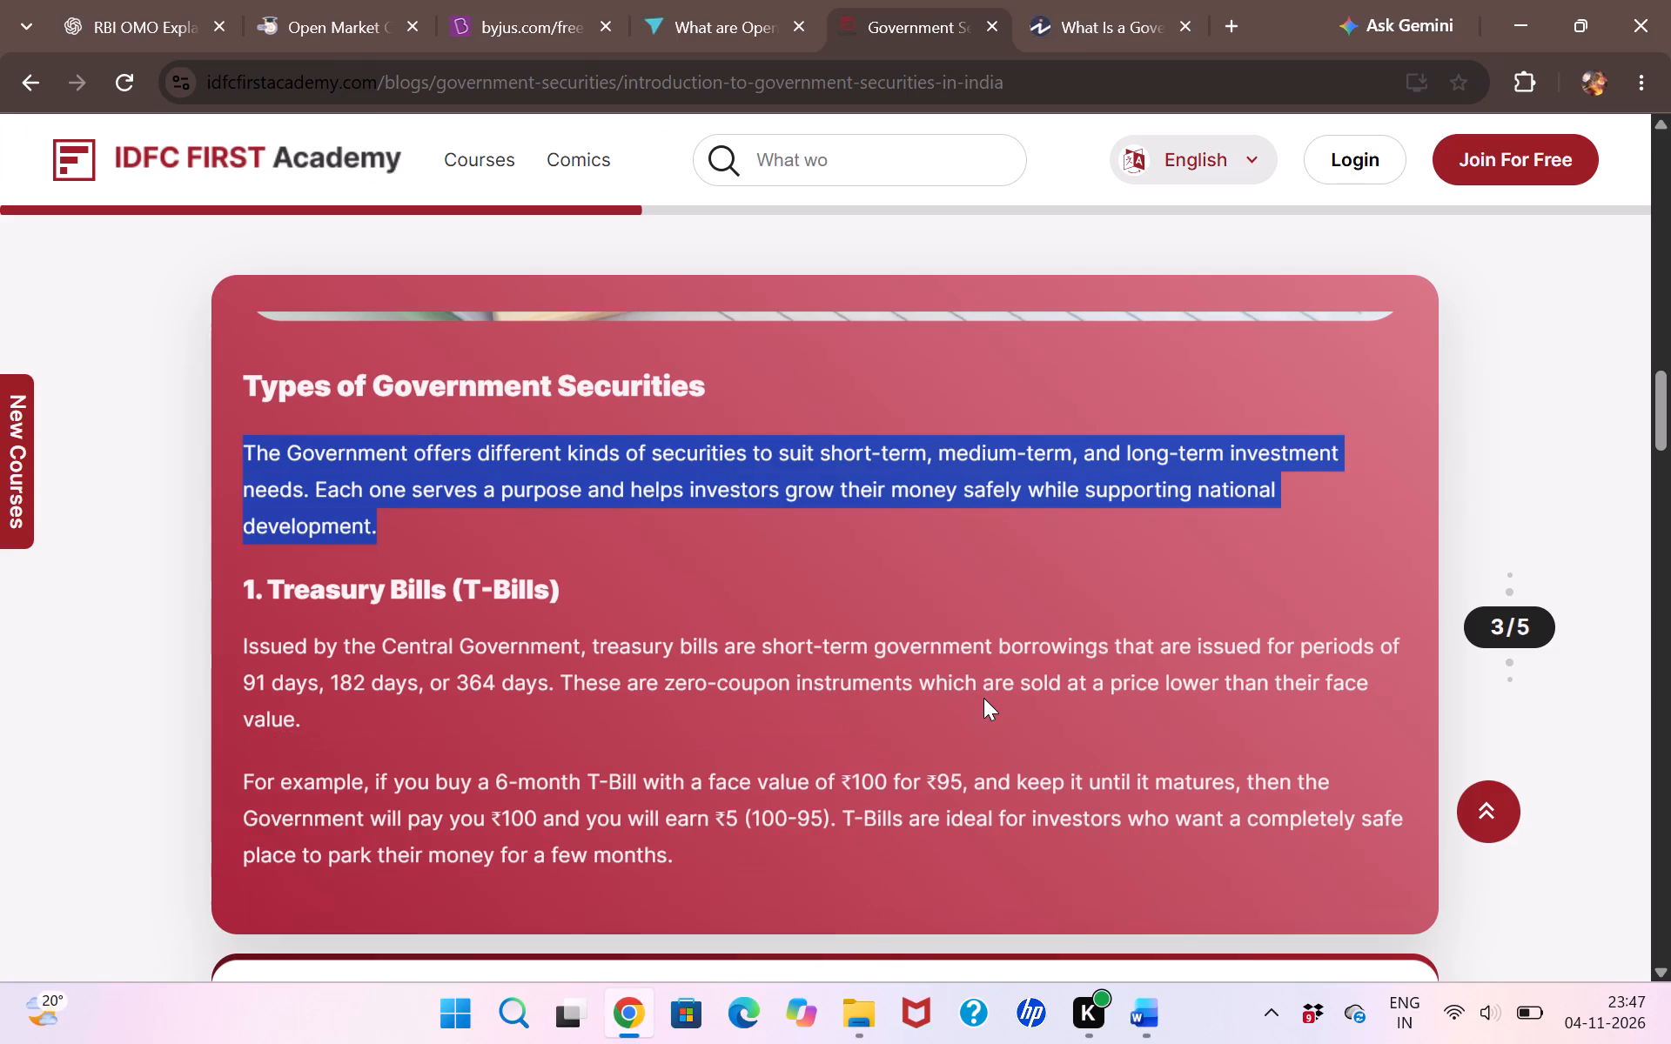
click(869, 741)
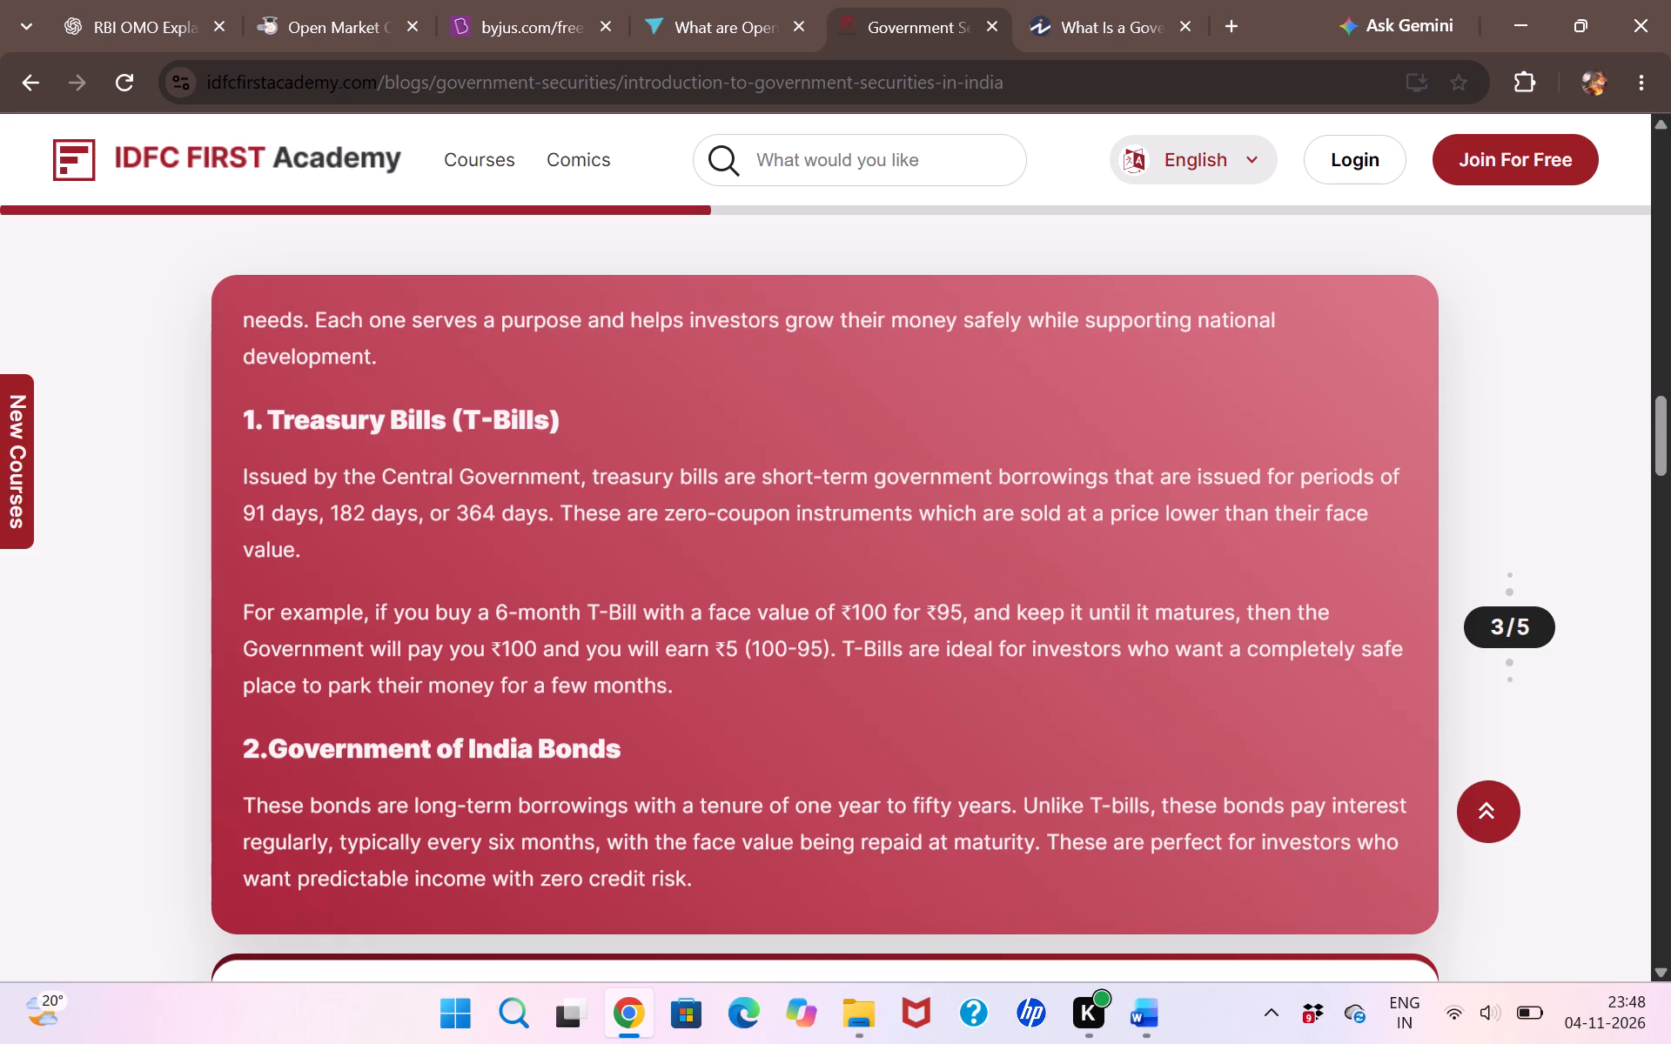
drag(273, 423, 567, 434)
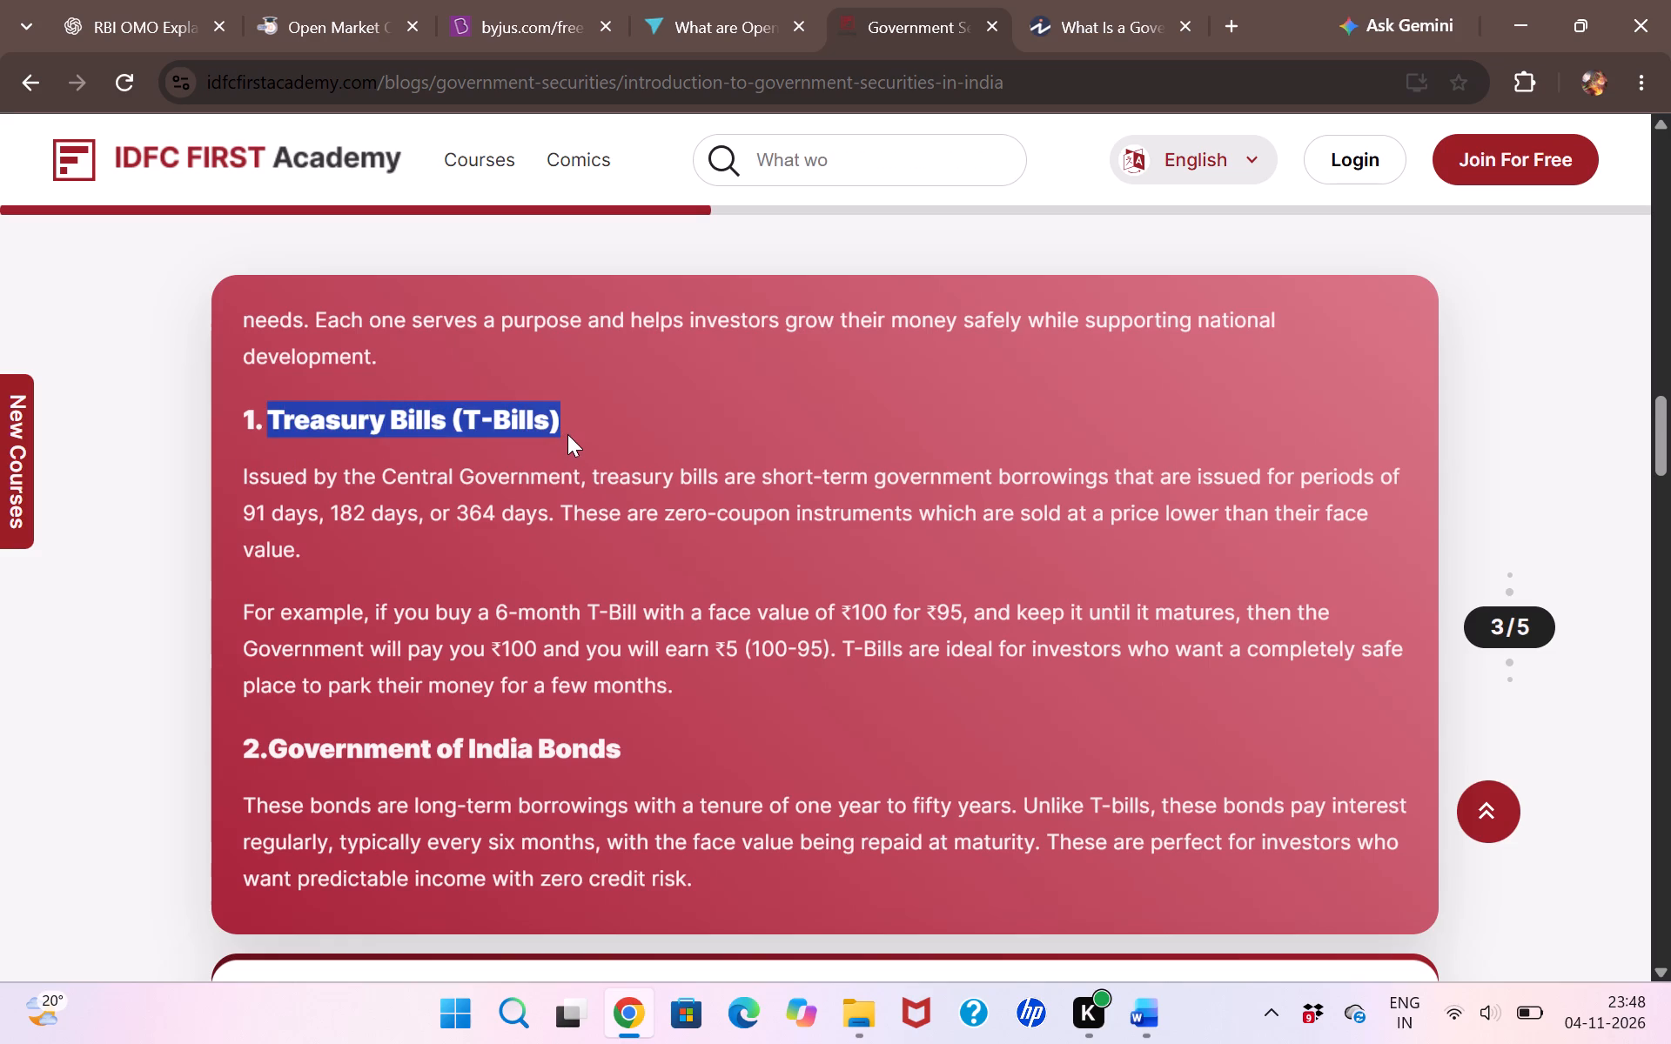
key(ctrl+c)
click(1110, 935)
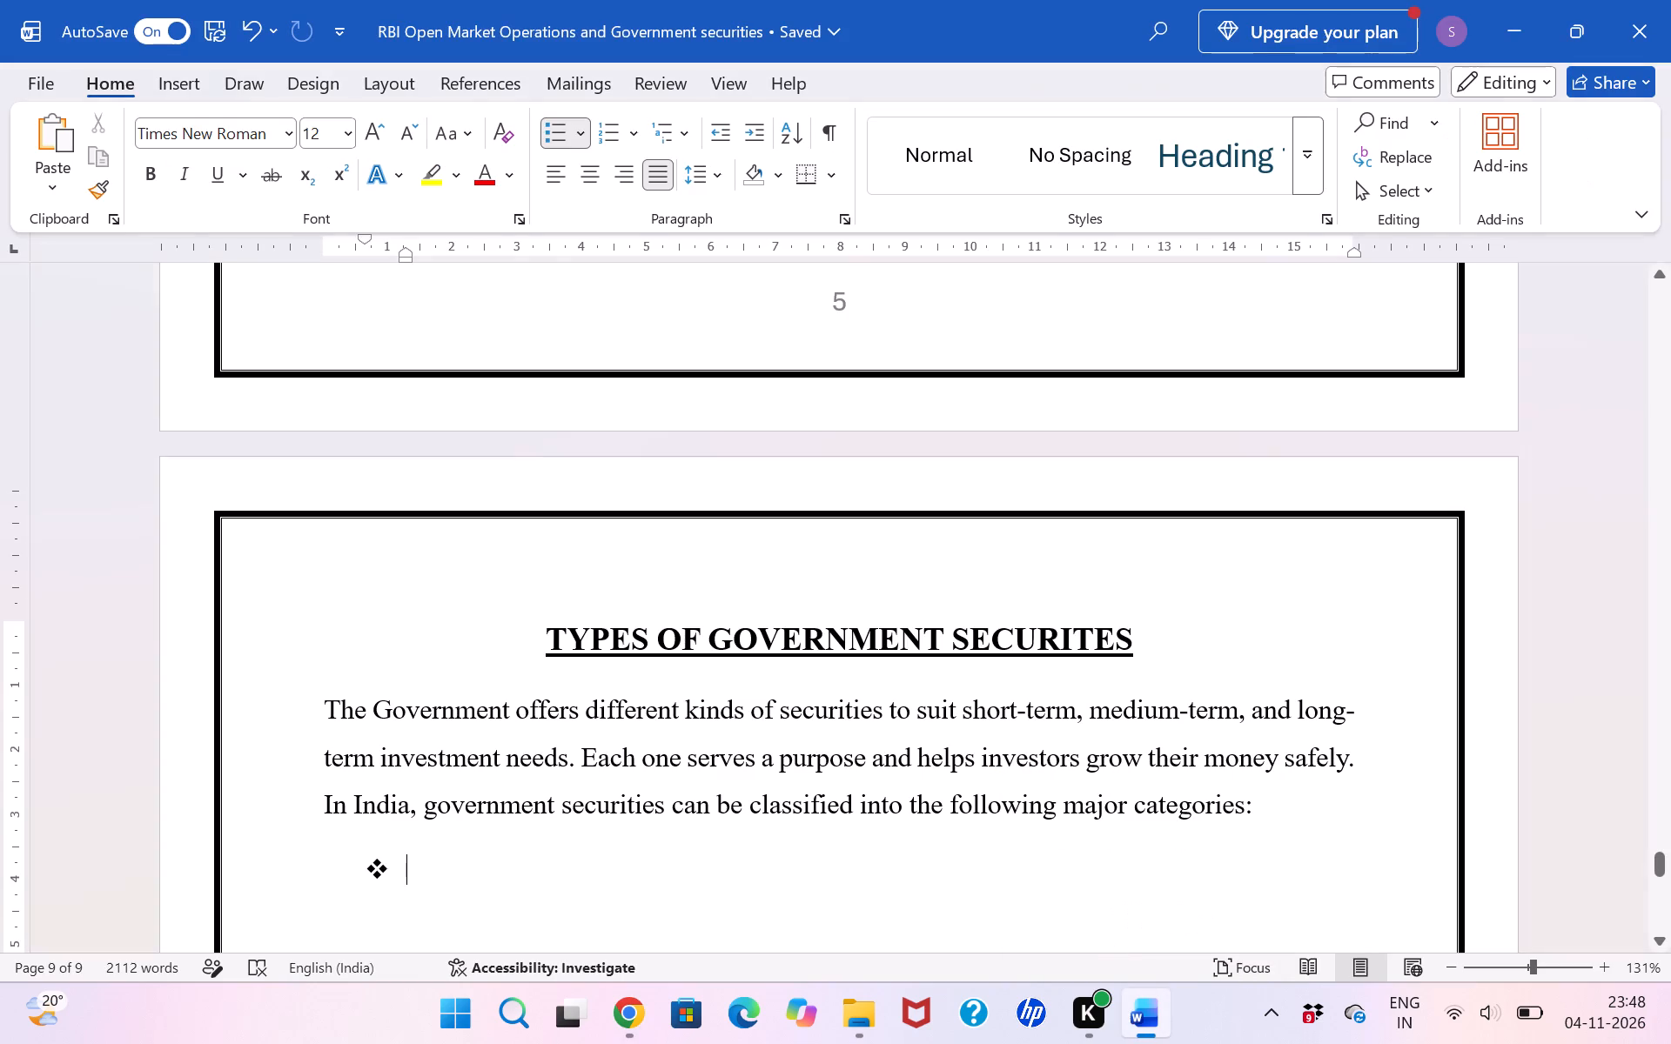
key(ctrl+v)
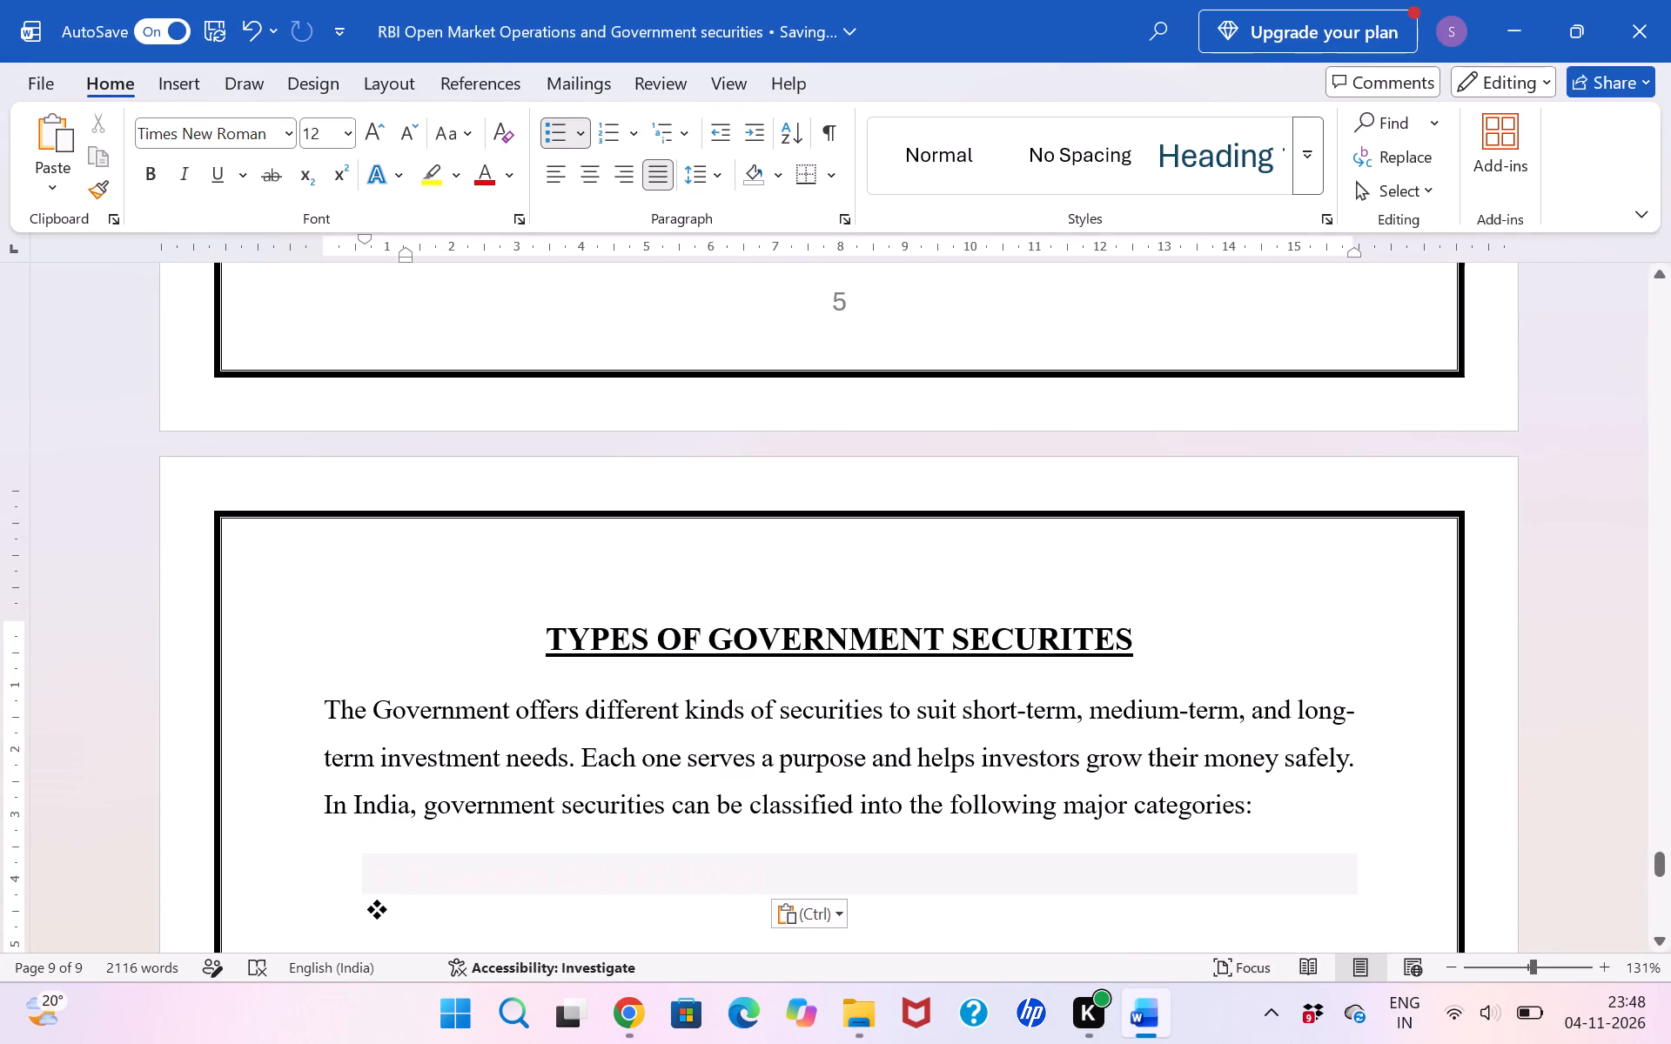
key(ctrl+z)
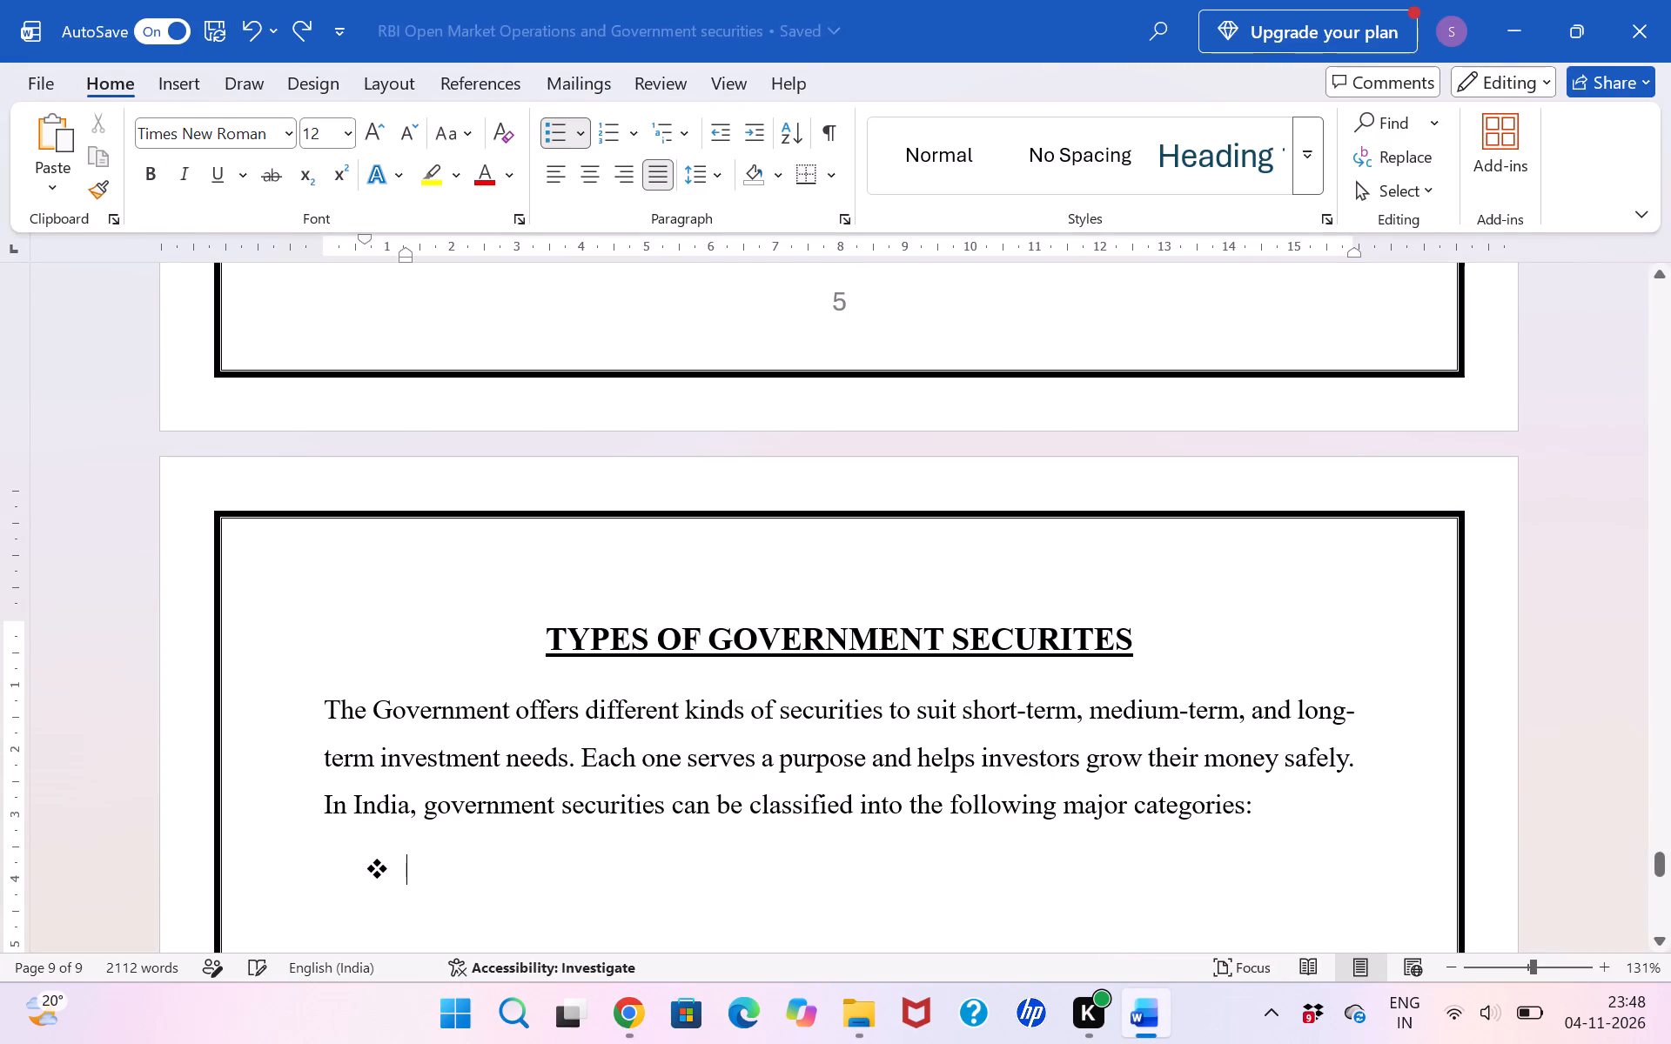
Enter "Treasury Bills" as the text of the first bullet.
text(Tresury)
key(space)
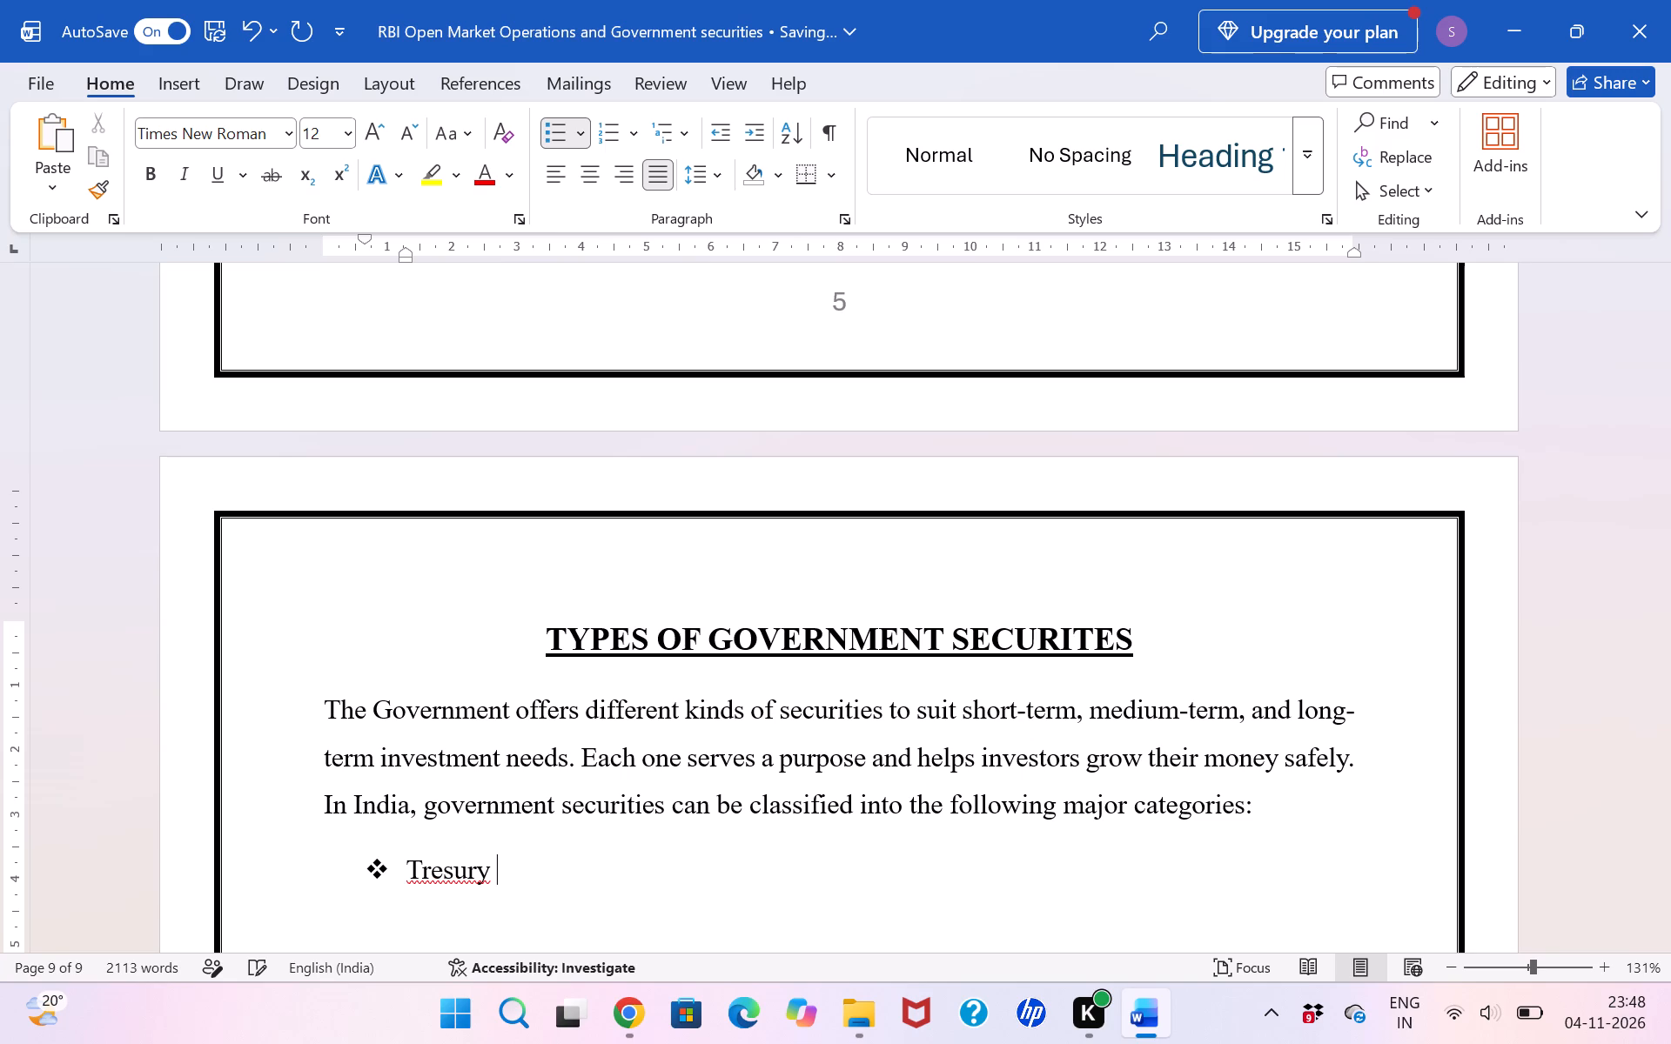
key(BackSpace)
key(BackSpace)
key(BackSpace)
key(BackSpace)
key(BackSpace)
key(s)
text(dury)
key(BackSpace)
key(BackSpace)
key(BackSpace)
key(BackSpace)
key(BackSpace)
text(asury Bil)
key(BackSpace)
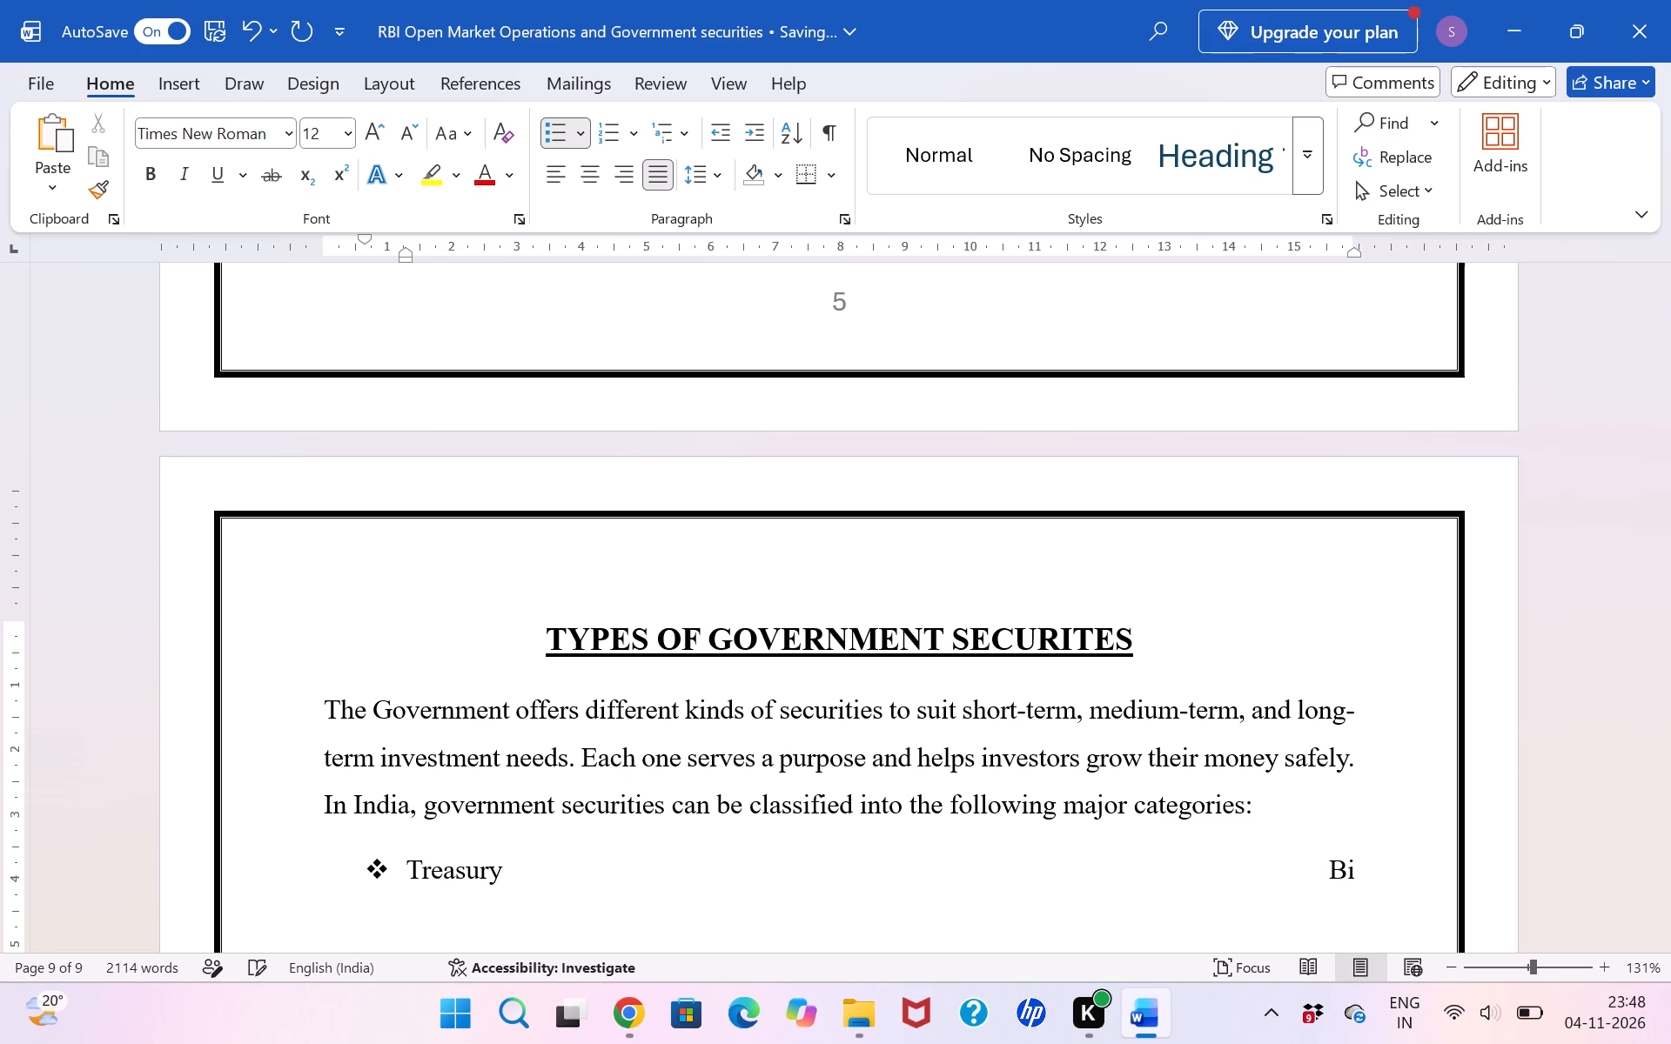
key(BackSpace)
key(BackSpace)
key(BackSpace)
key(space)
text(Bills)
Append "(T" after "Treasury Bills" in the first bullet.
key(space)
key(shift+parenleft)
key(shift+t)
key(shift+parenright)
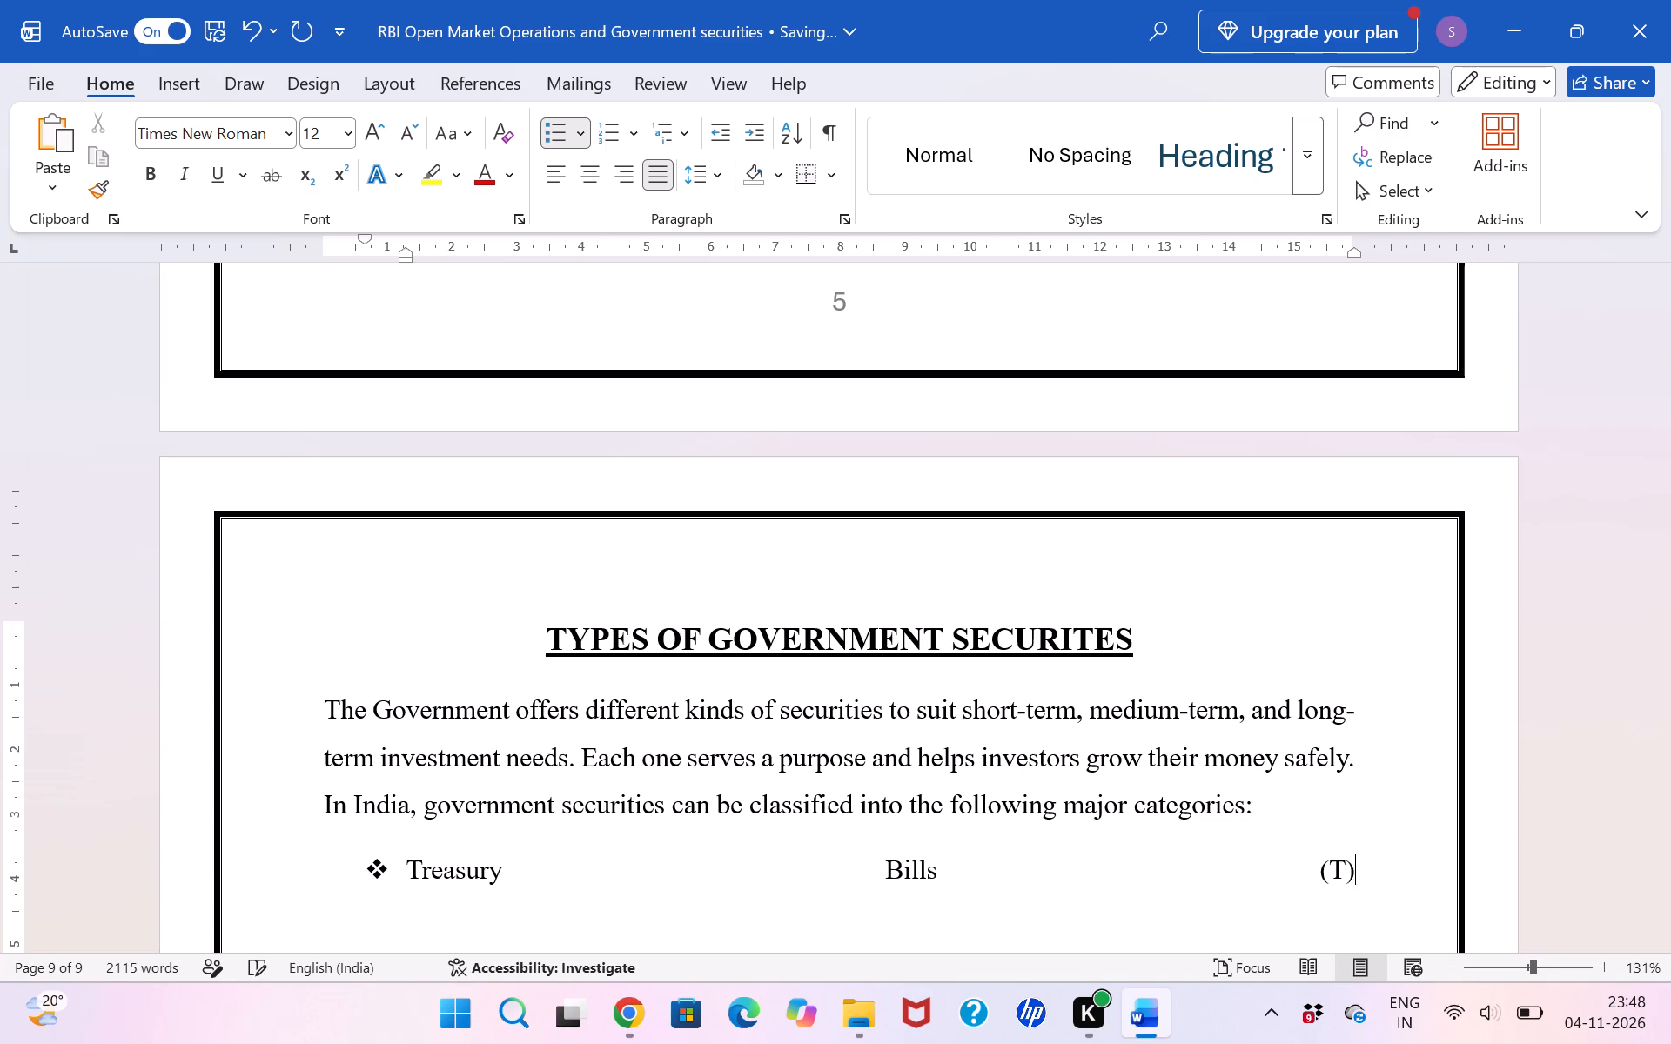
key(shift+BackSpace)
key(shift+underscore)
key(BackSpace)
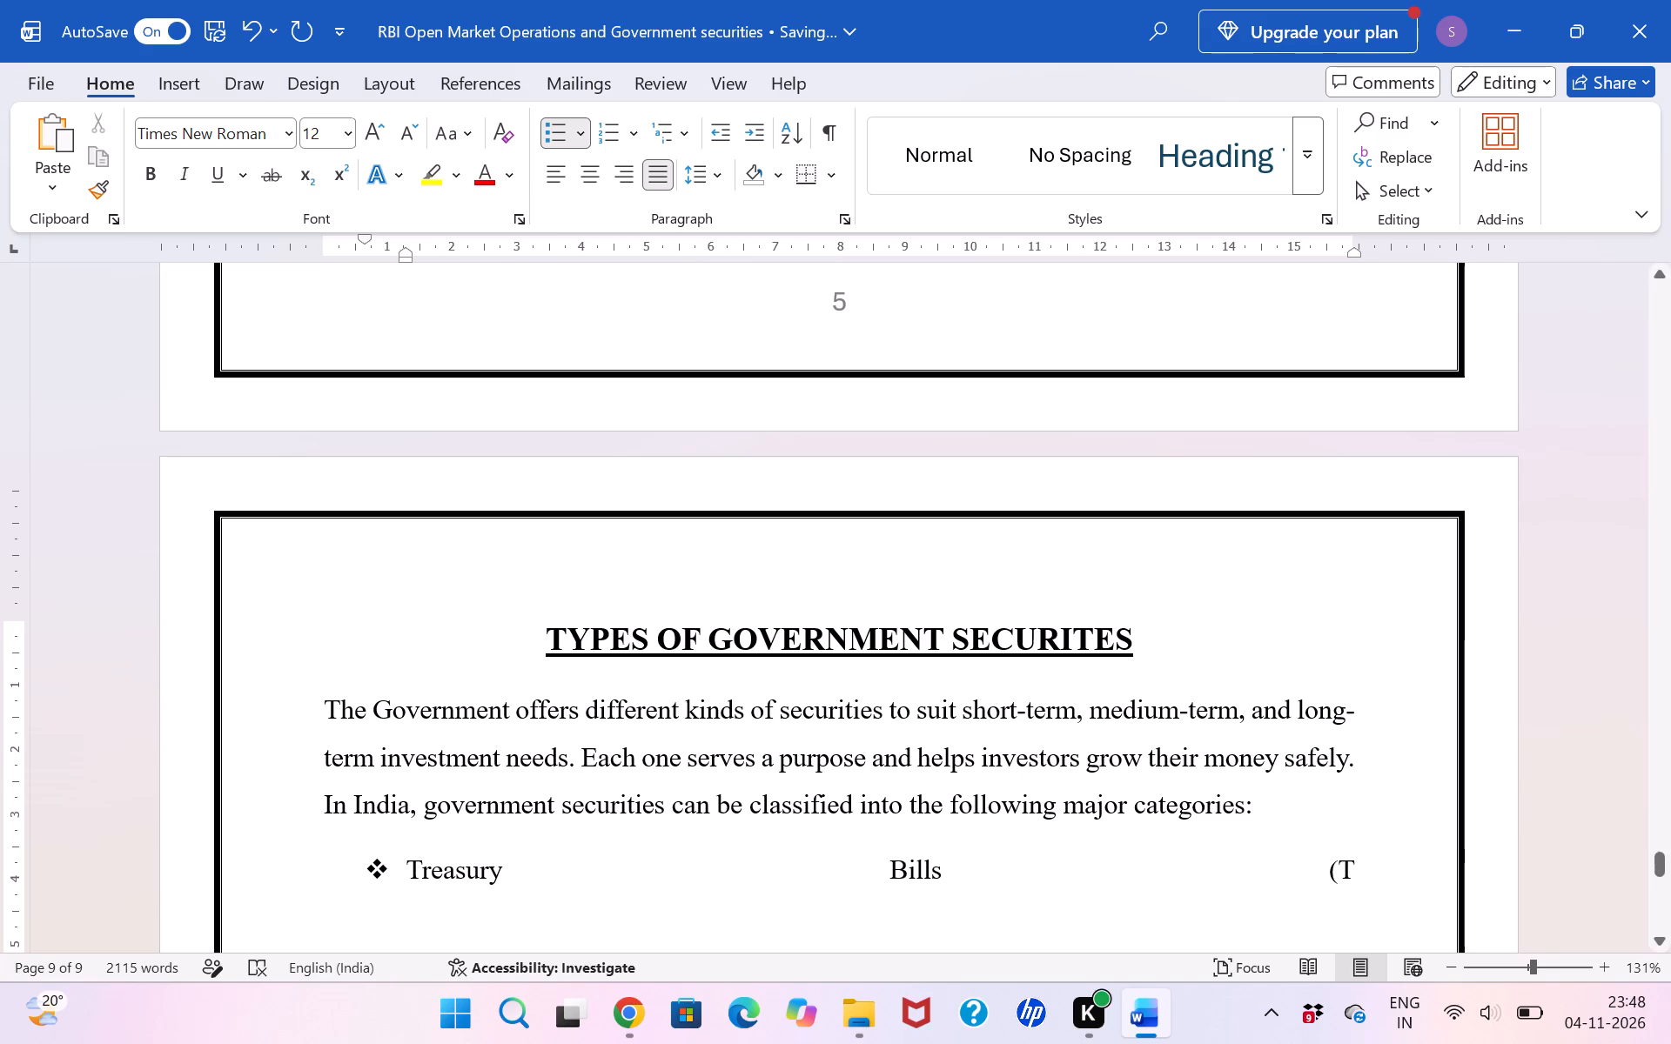
Check how the bullet labels and separators are written in the report's earlier section on types of Open Market Operations.
double_click(1670, 739)
click(1670, 739)
click(1670, 739)
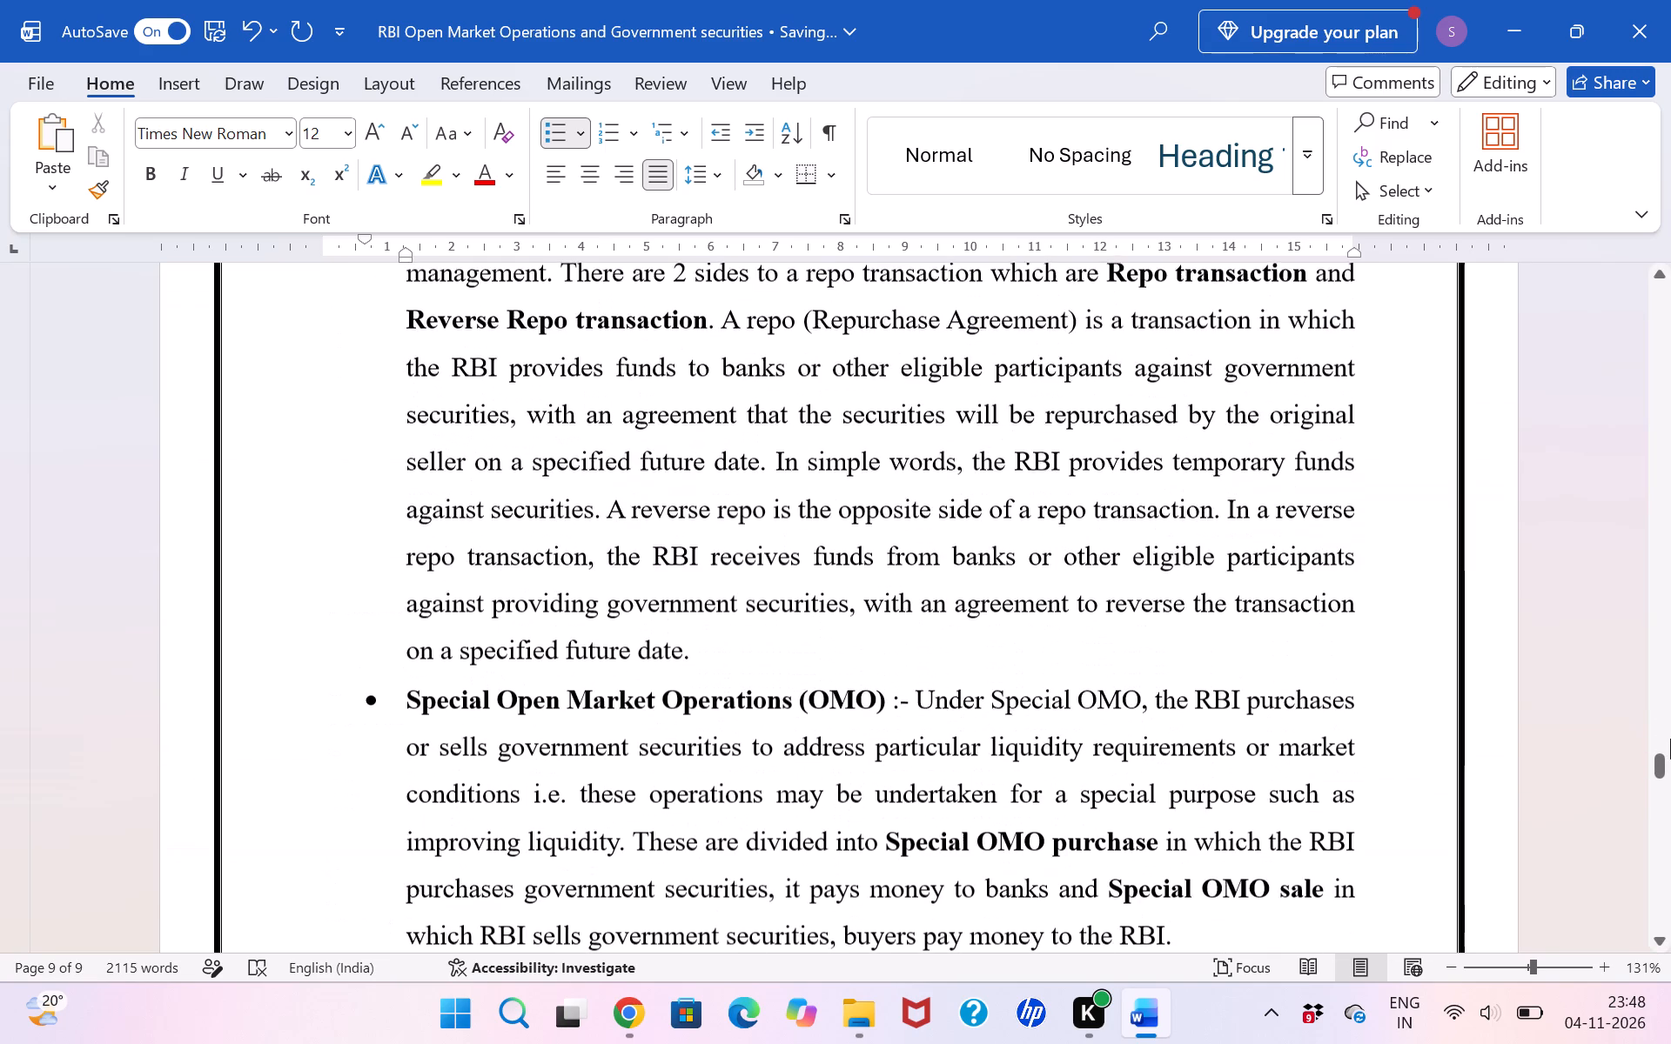
click(688, 322)
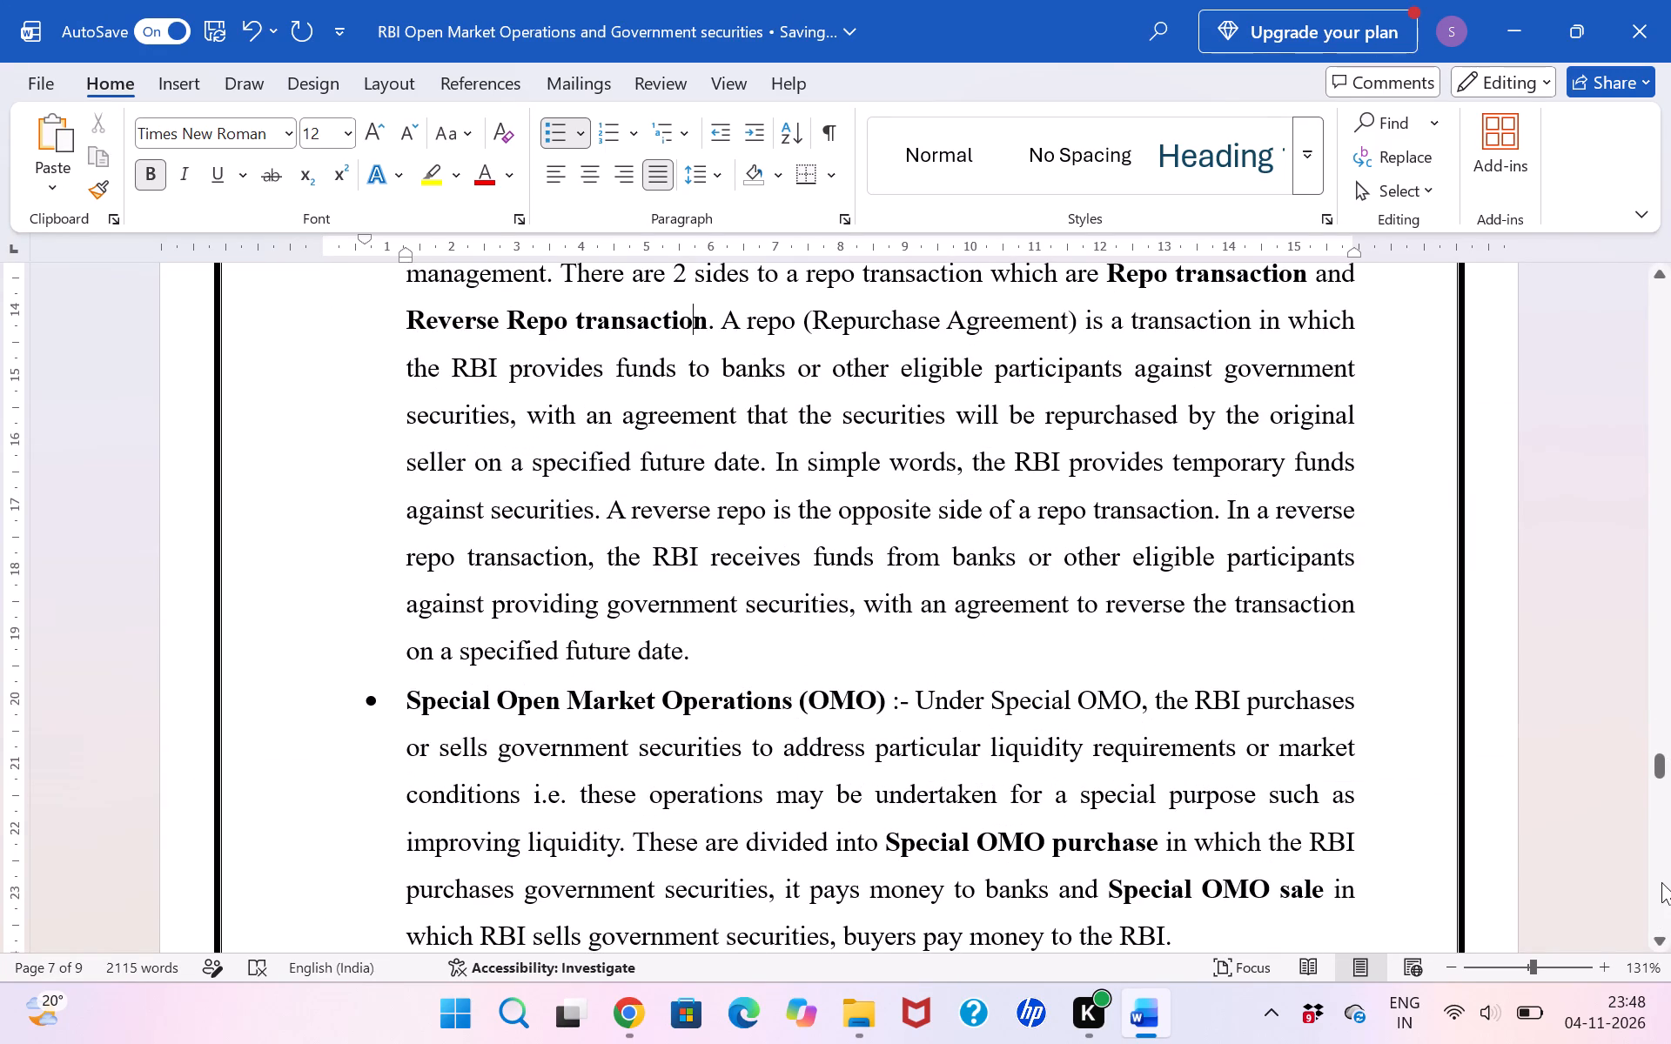
click(1670, 674)
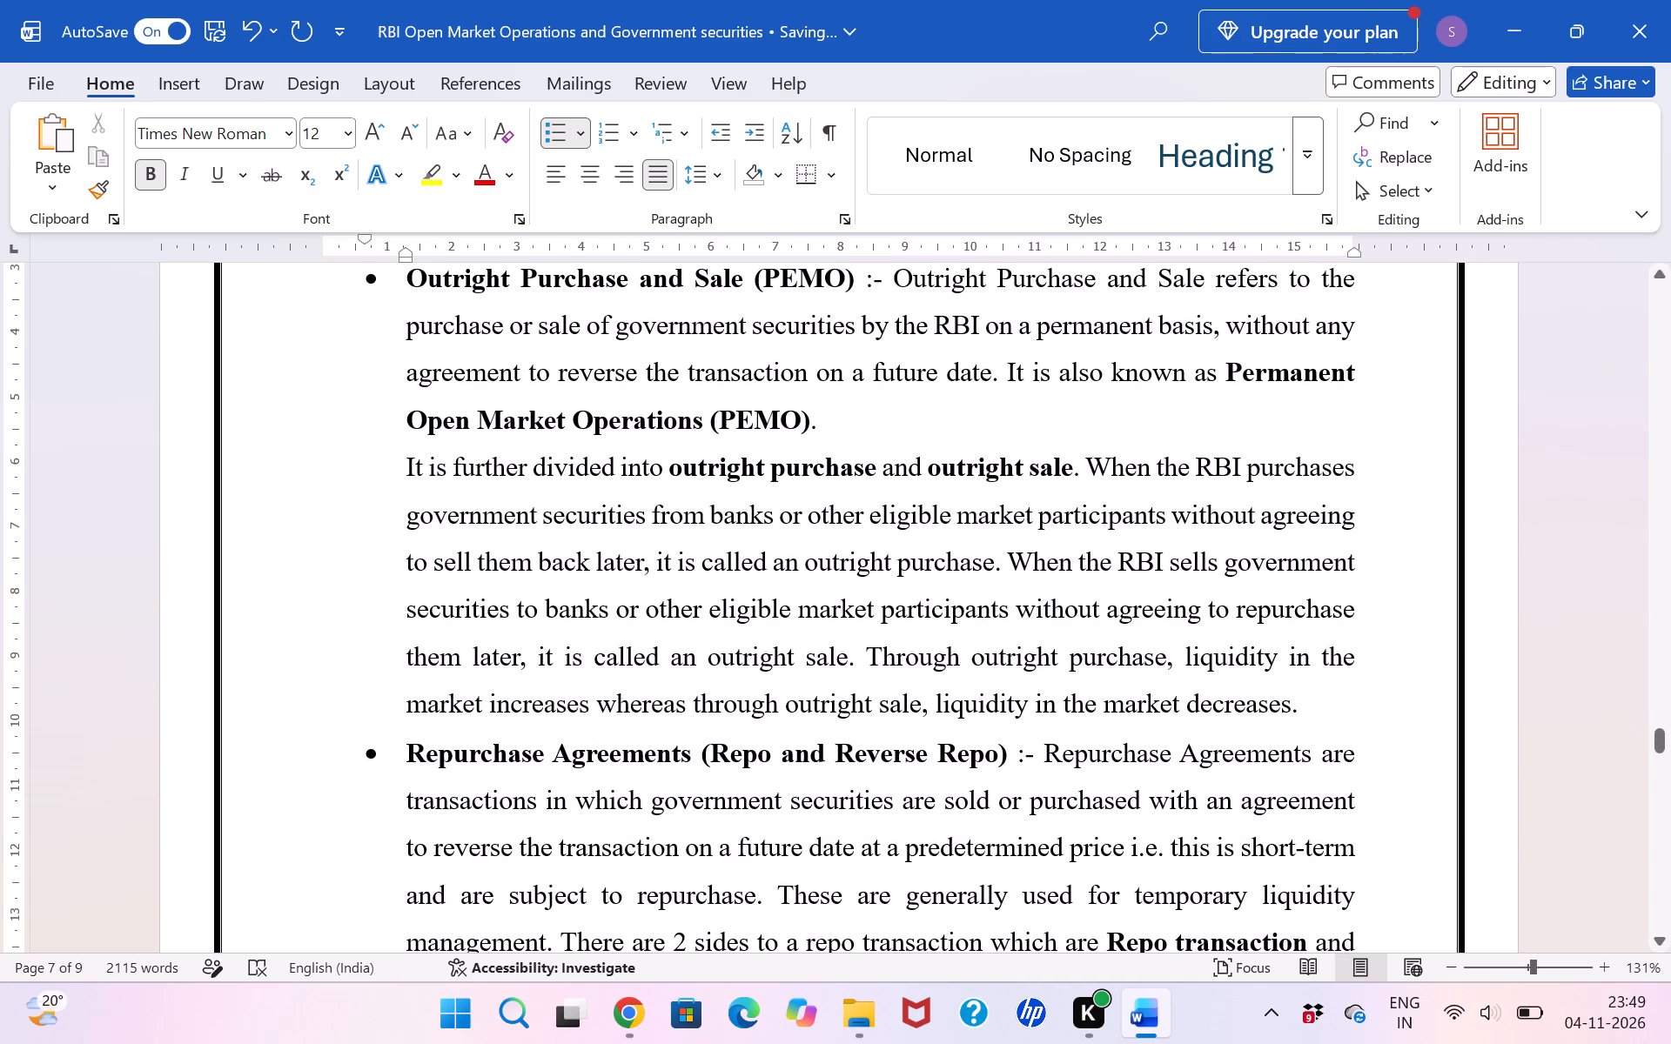
click(621, 299)
triple_click(1670, 901)
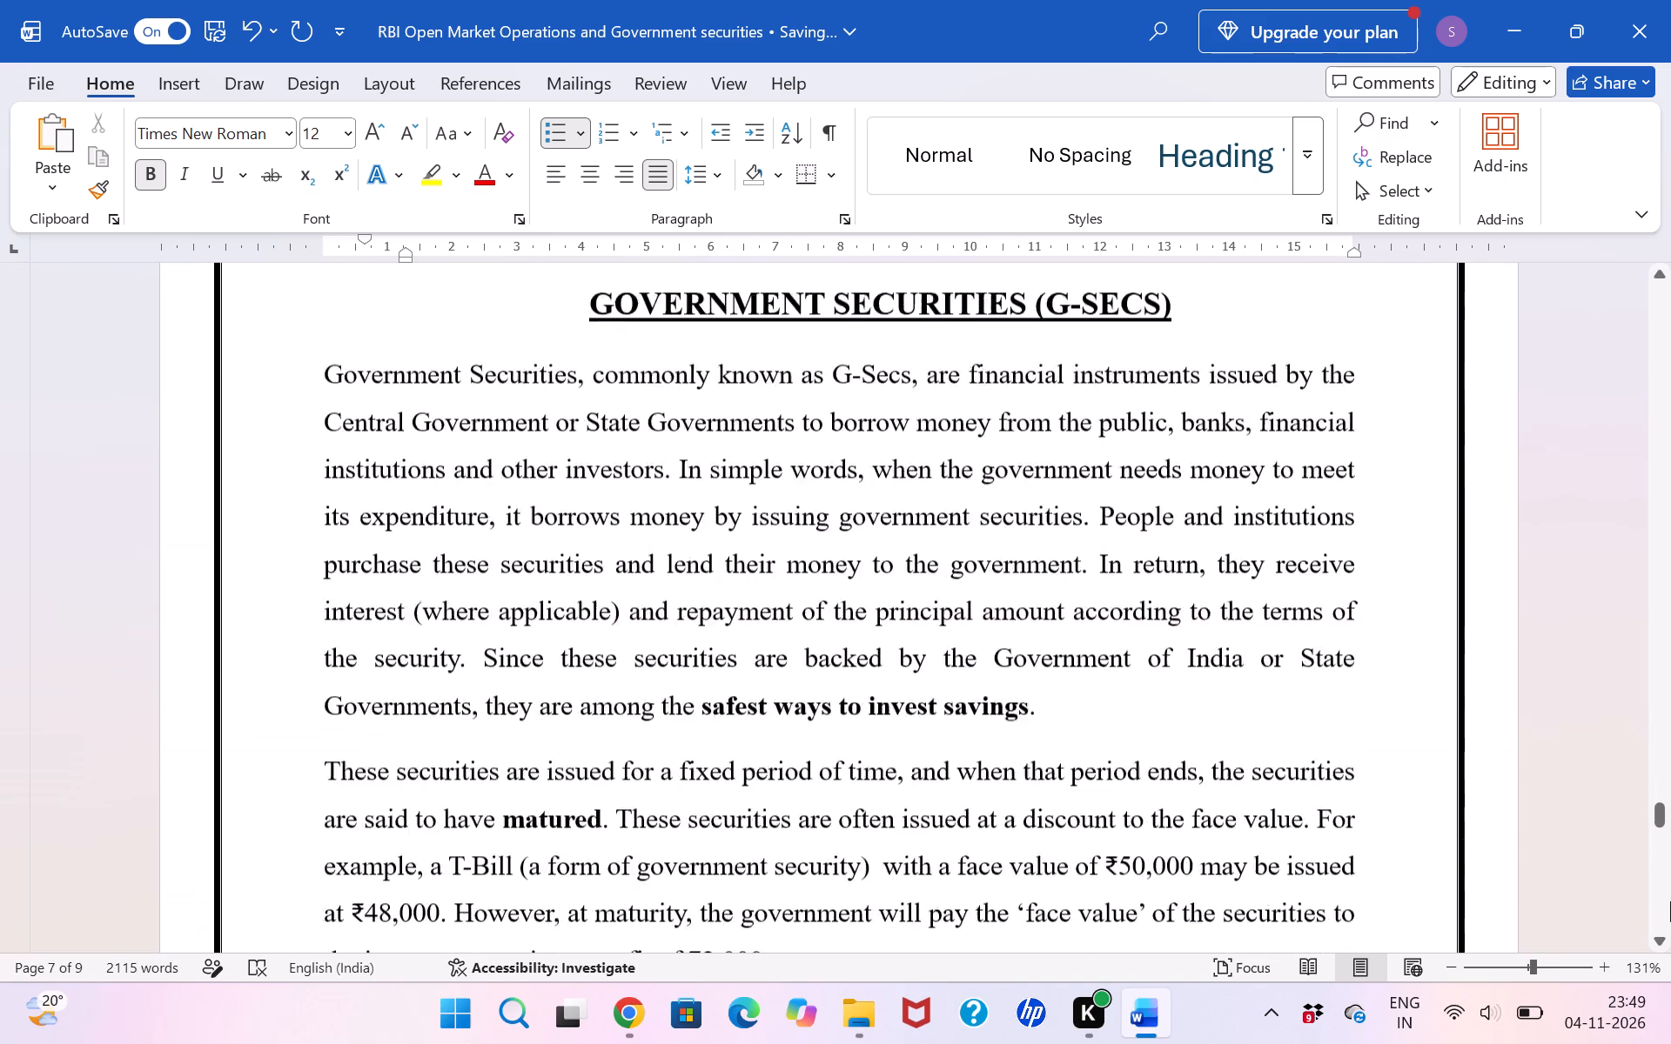
click(1670, 901)
click(1670, 901)
click(1670, 901)
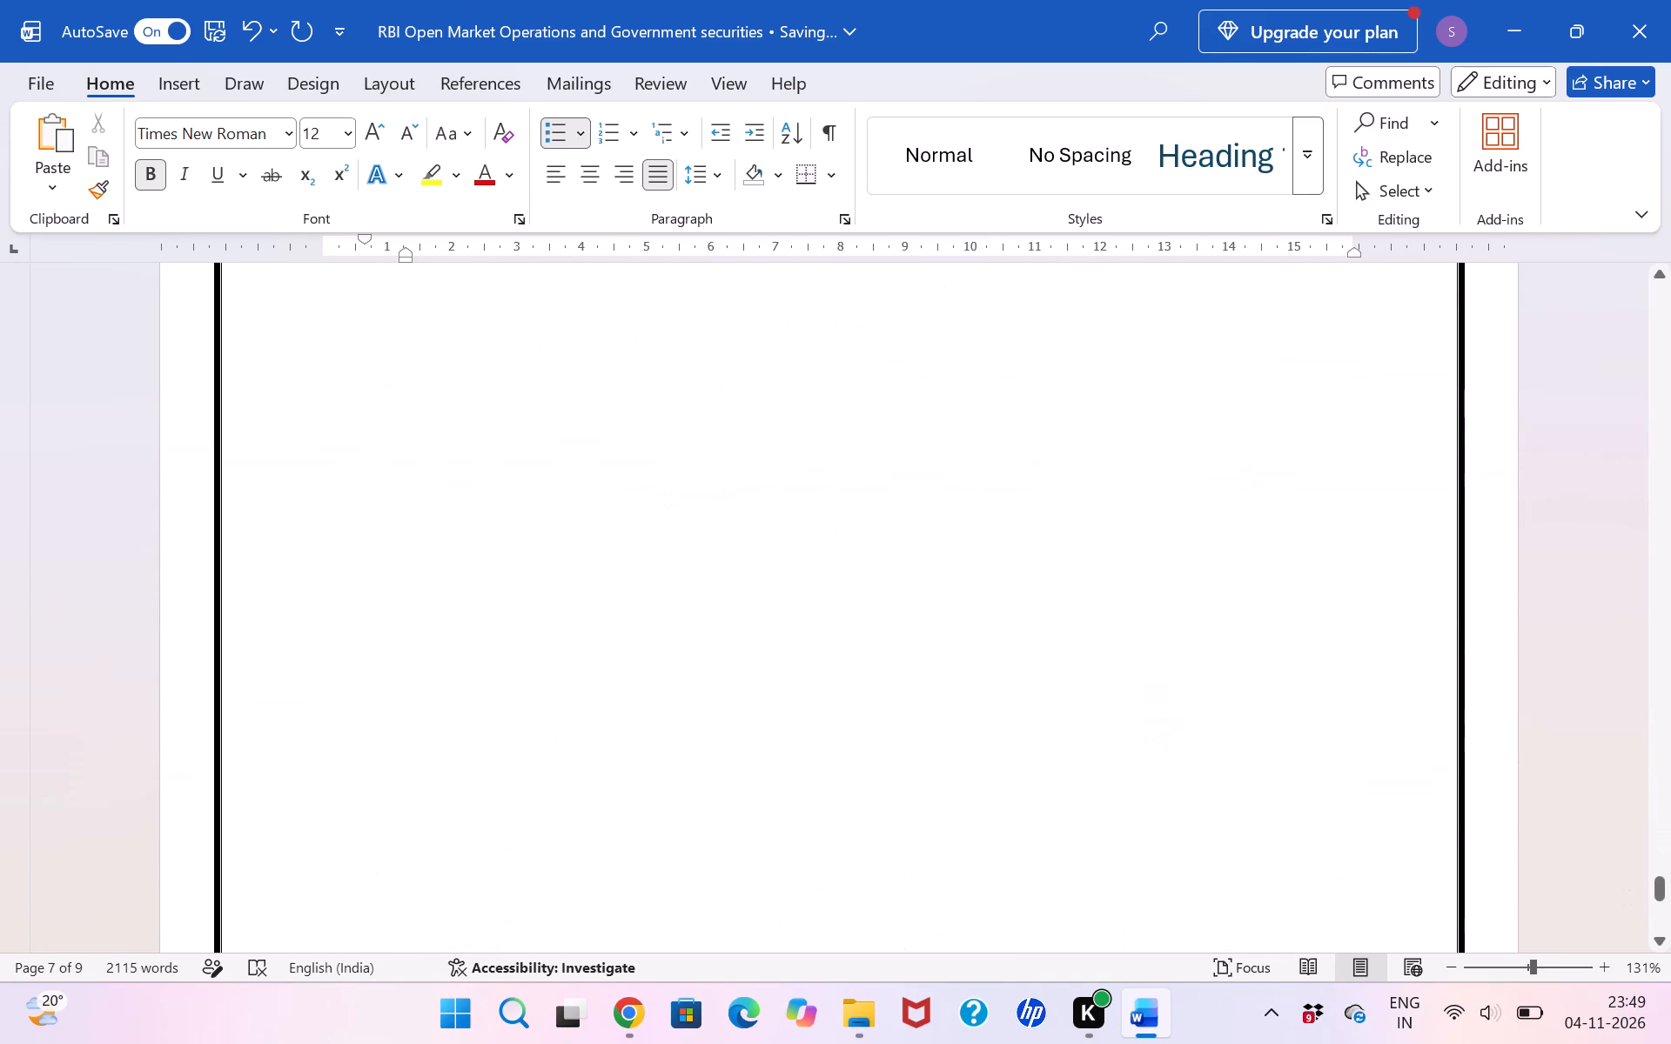
click(1670, 616)
click(1362, 867)
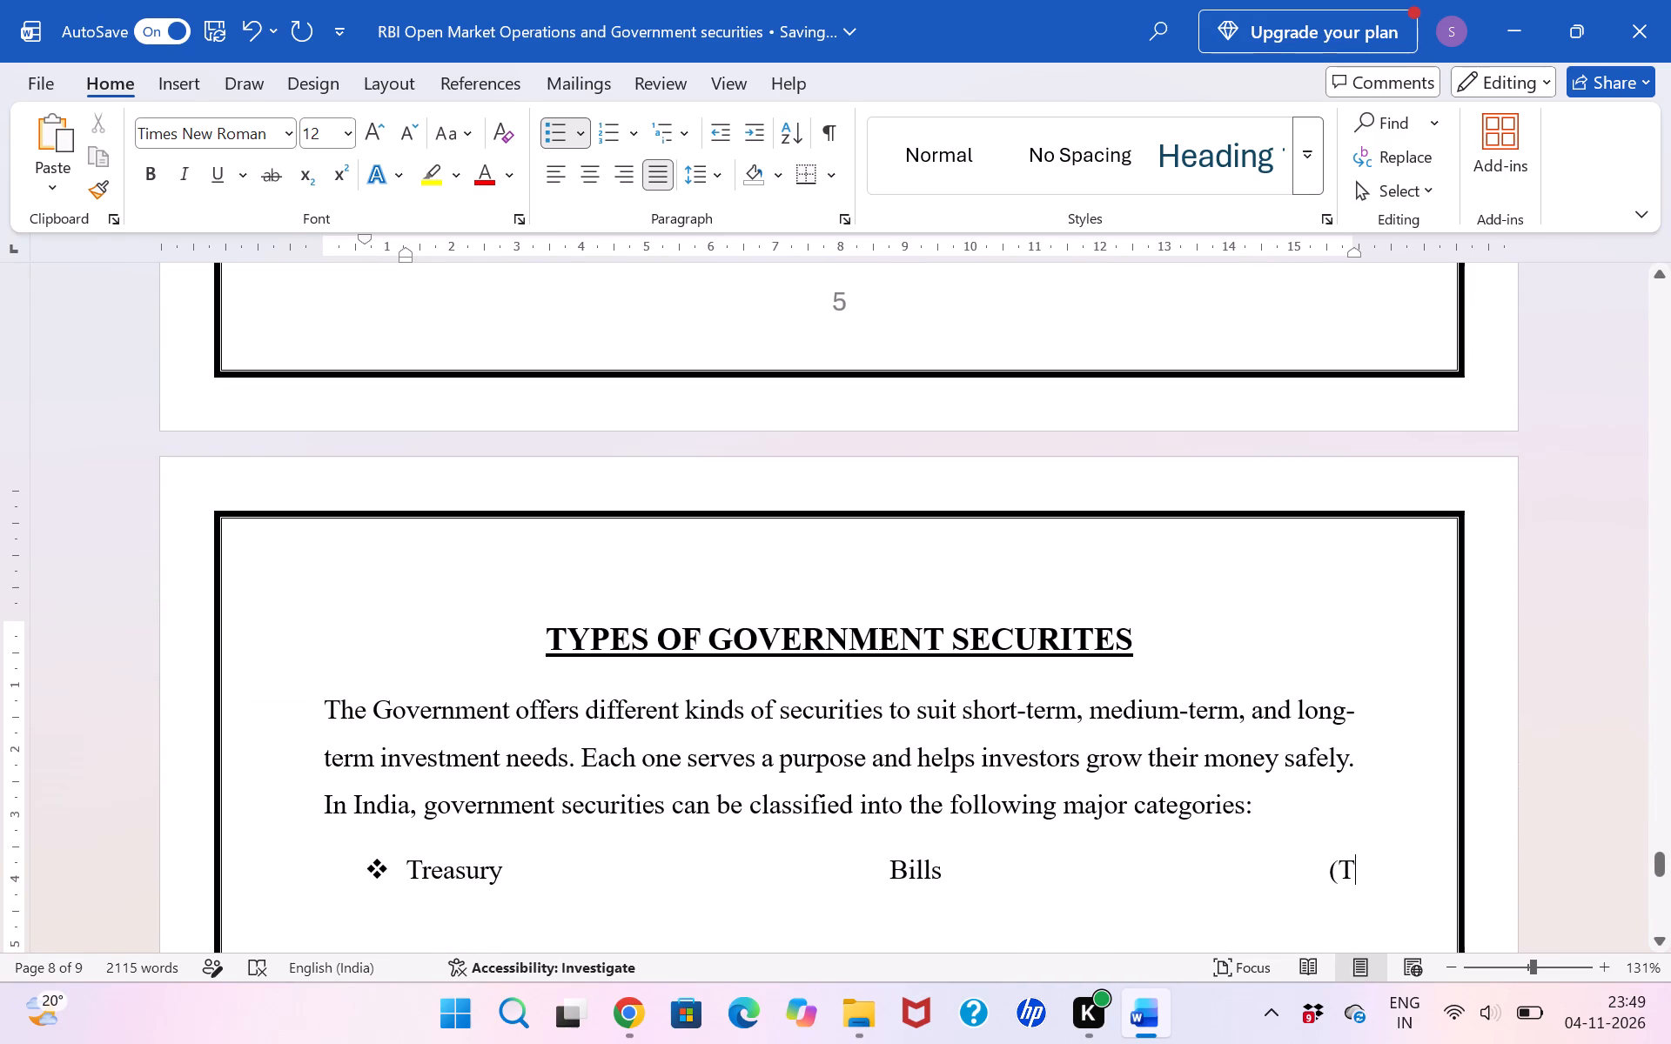
Complete the first bullet's label as "Treasury Bills (T-Bills) :-" followed by a space.
text(-Bills))
key(space)
text(:_)
key(shift+BackSpace)
text(-)
key(space)
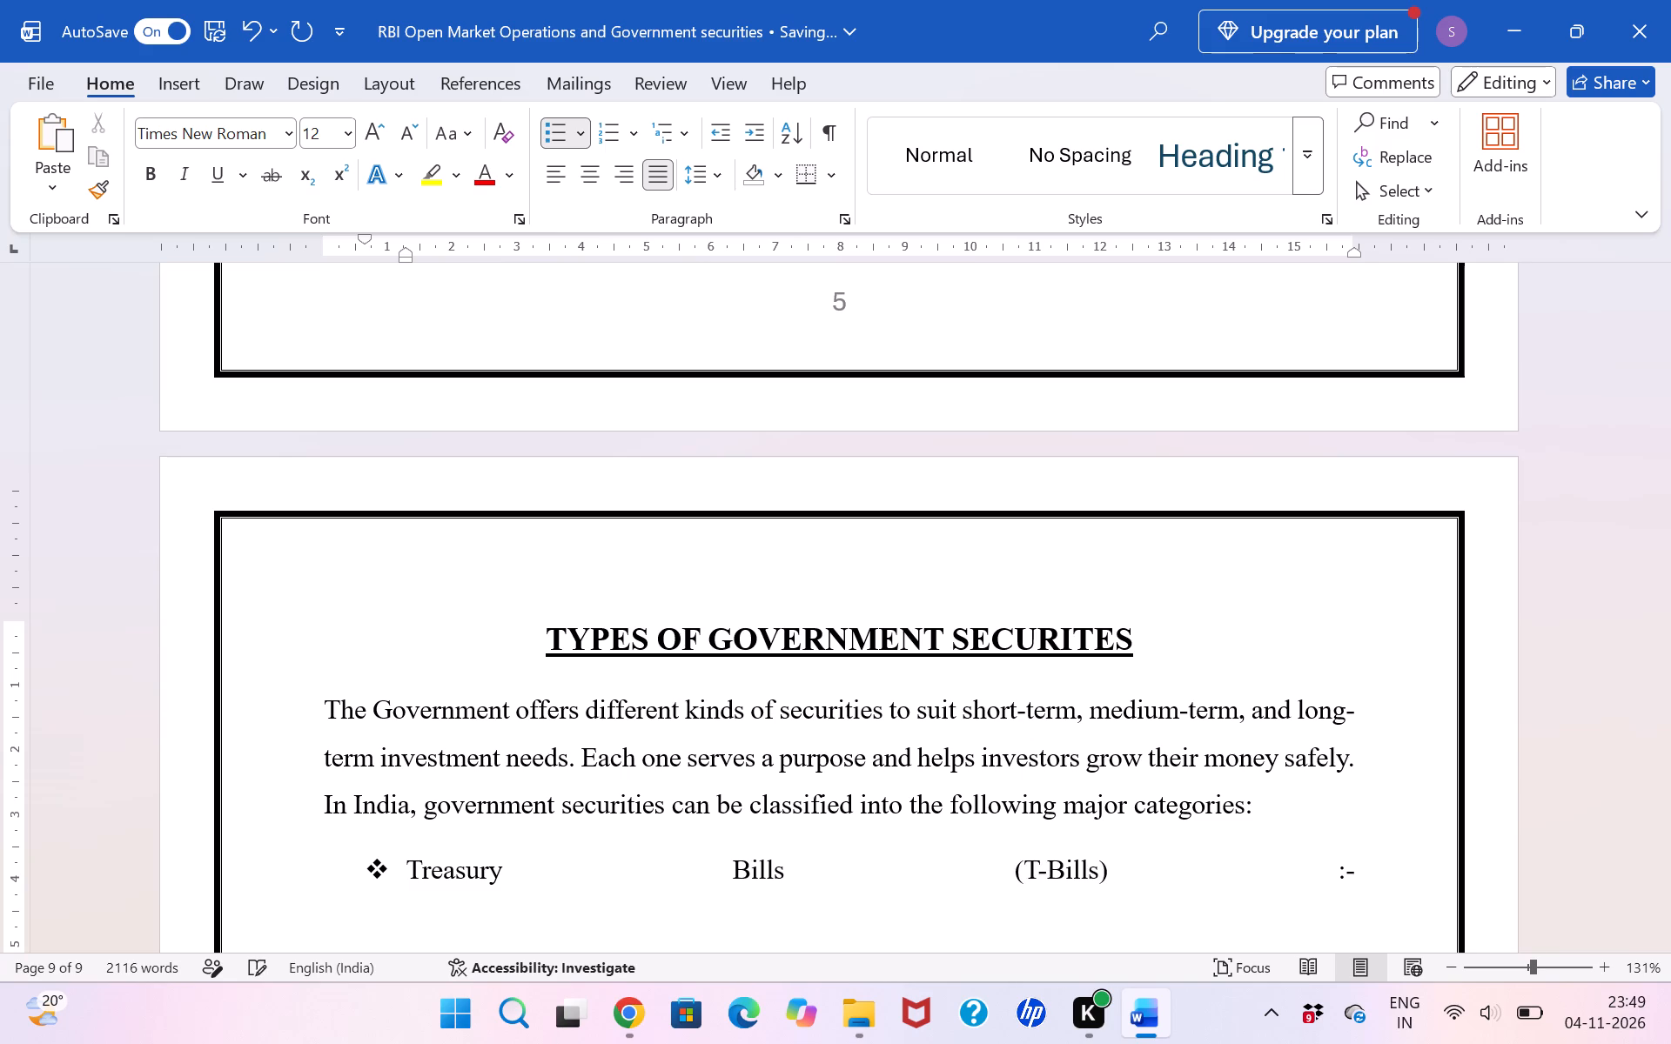
Copy both Treasury Bills paragraphs from the IDFC FIRST Academy page in Chrome and paste them after the Word label, matching the document's font.
click(633, 1012)
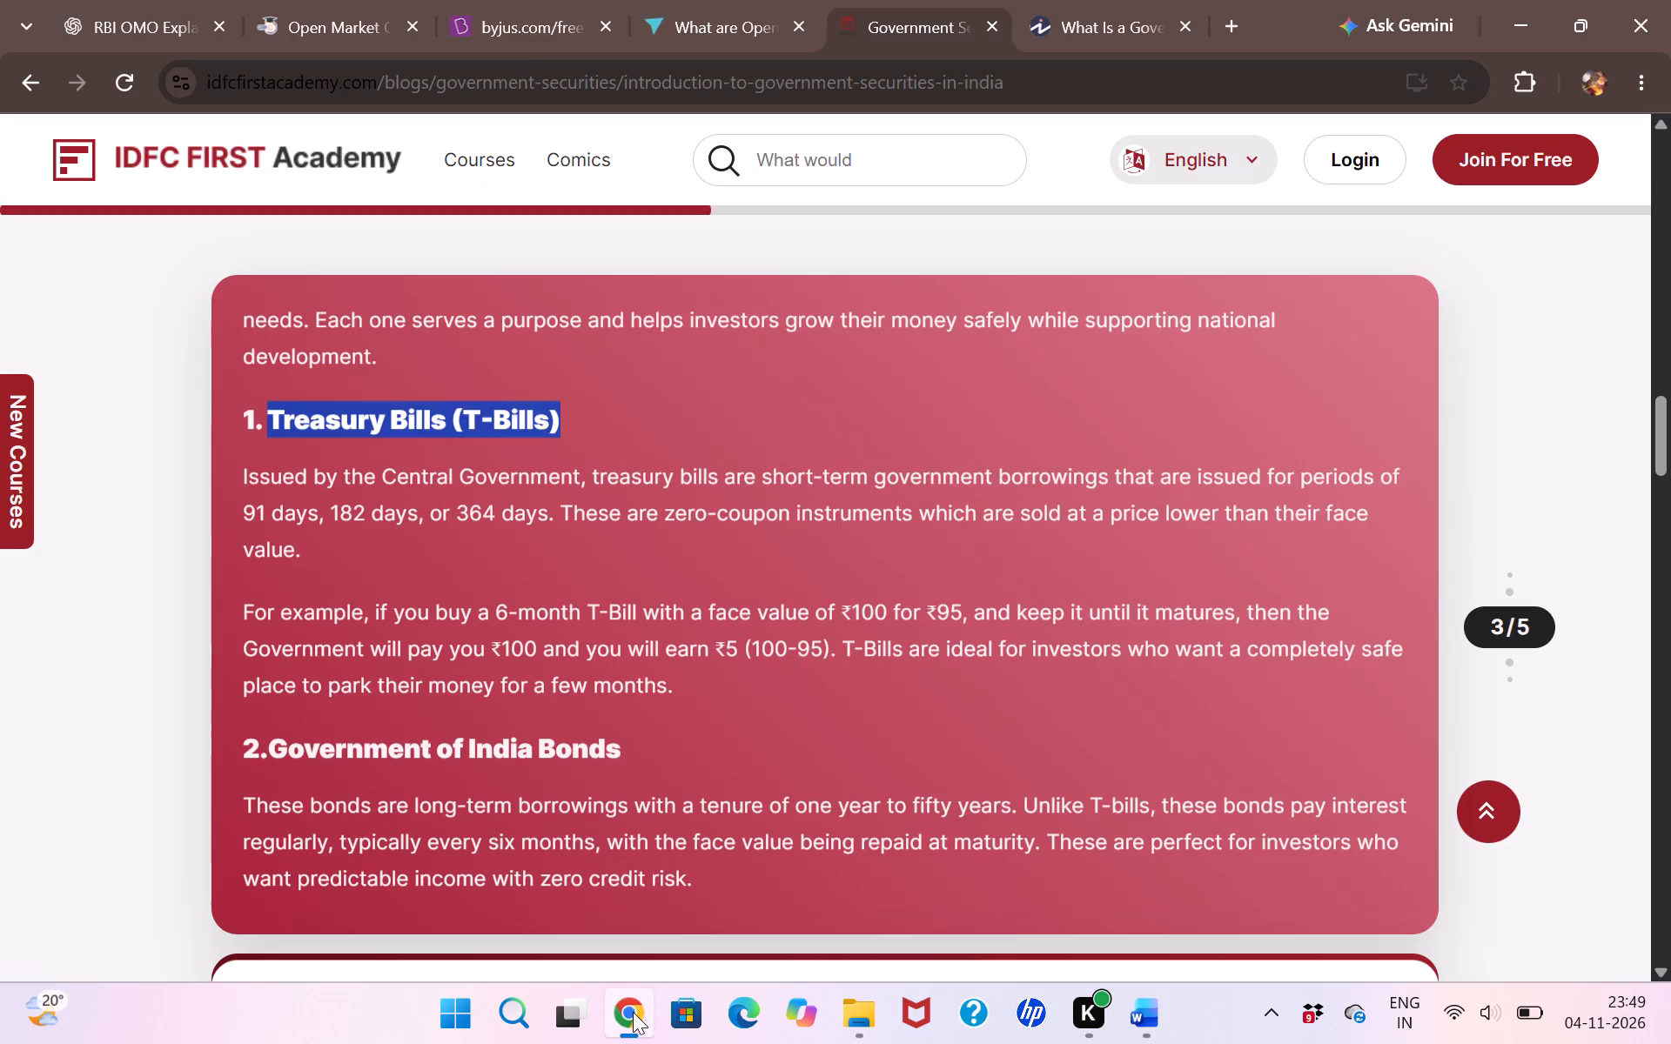
drag(241, 478, 791, 673)
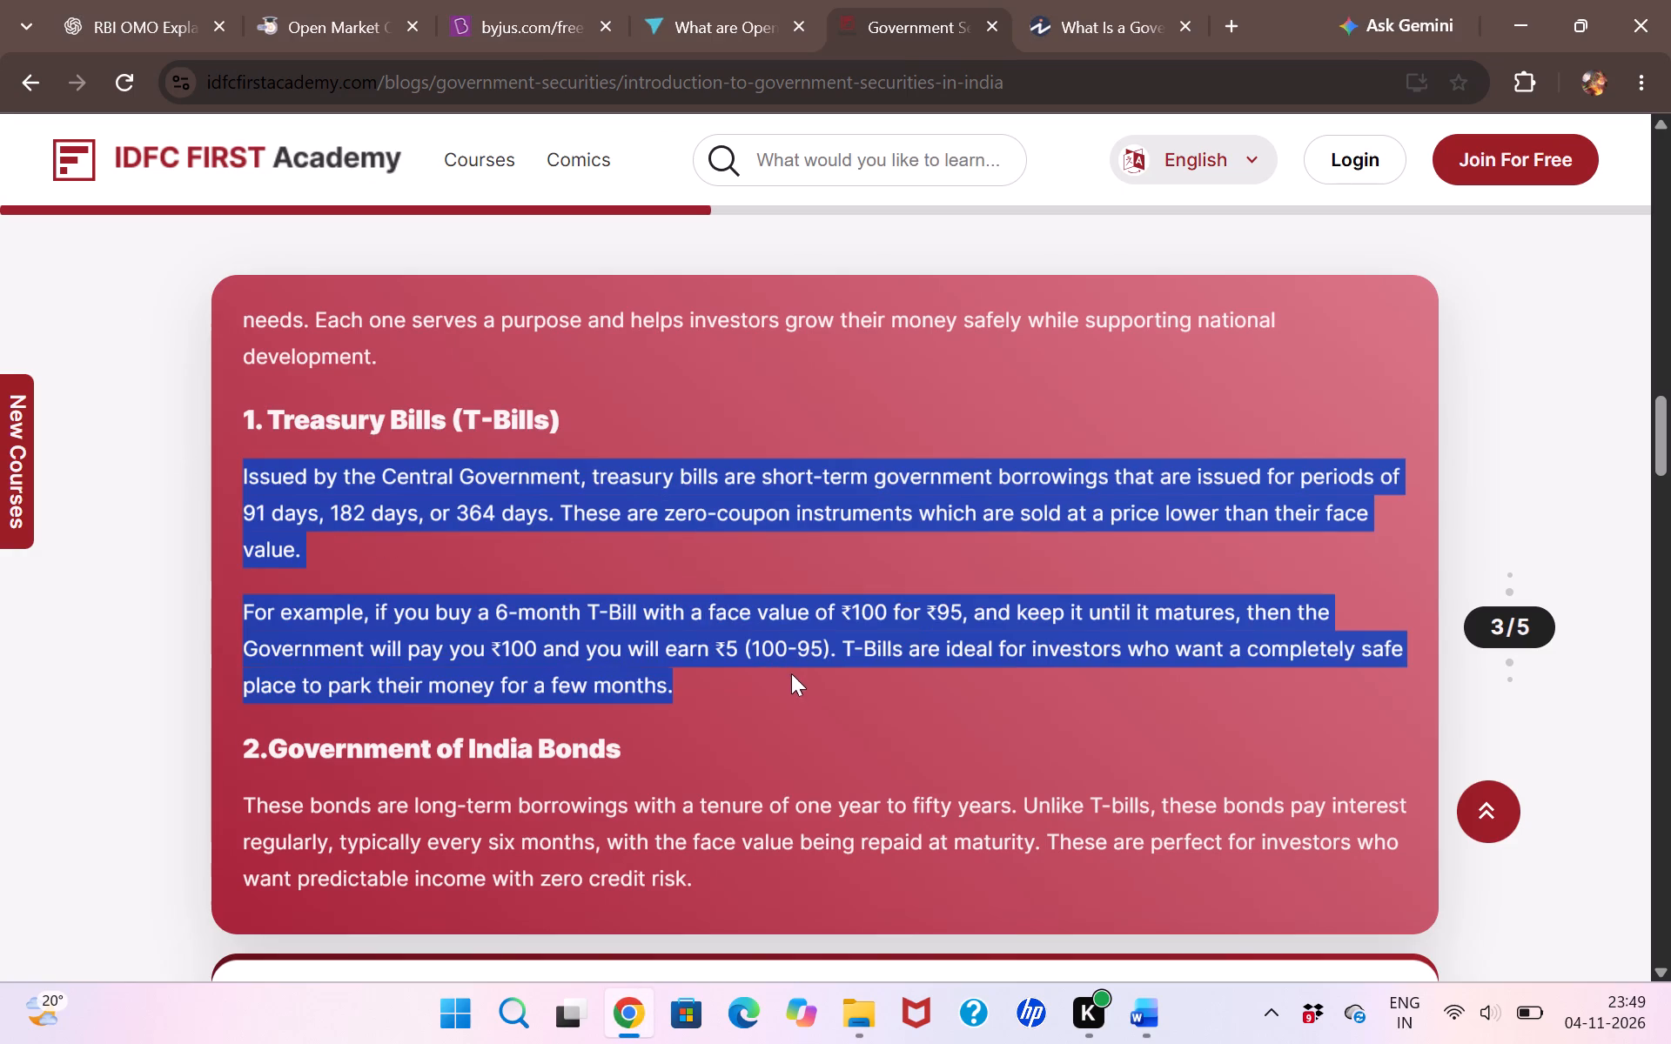
drag(791, 673, 815, 701)
key(ctrl+c)
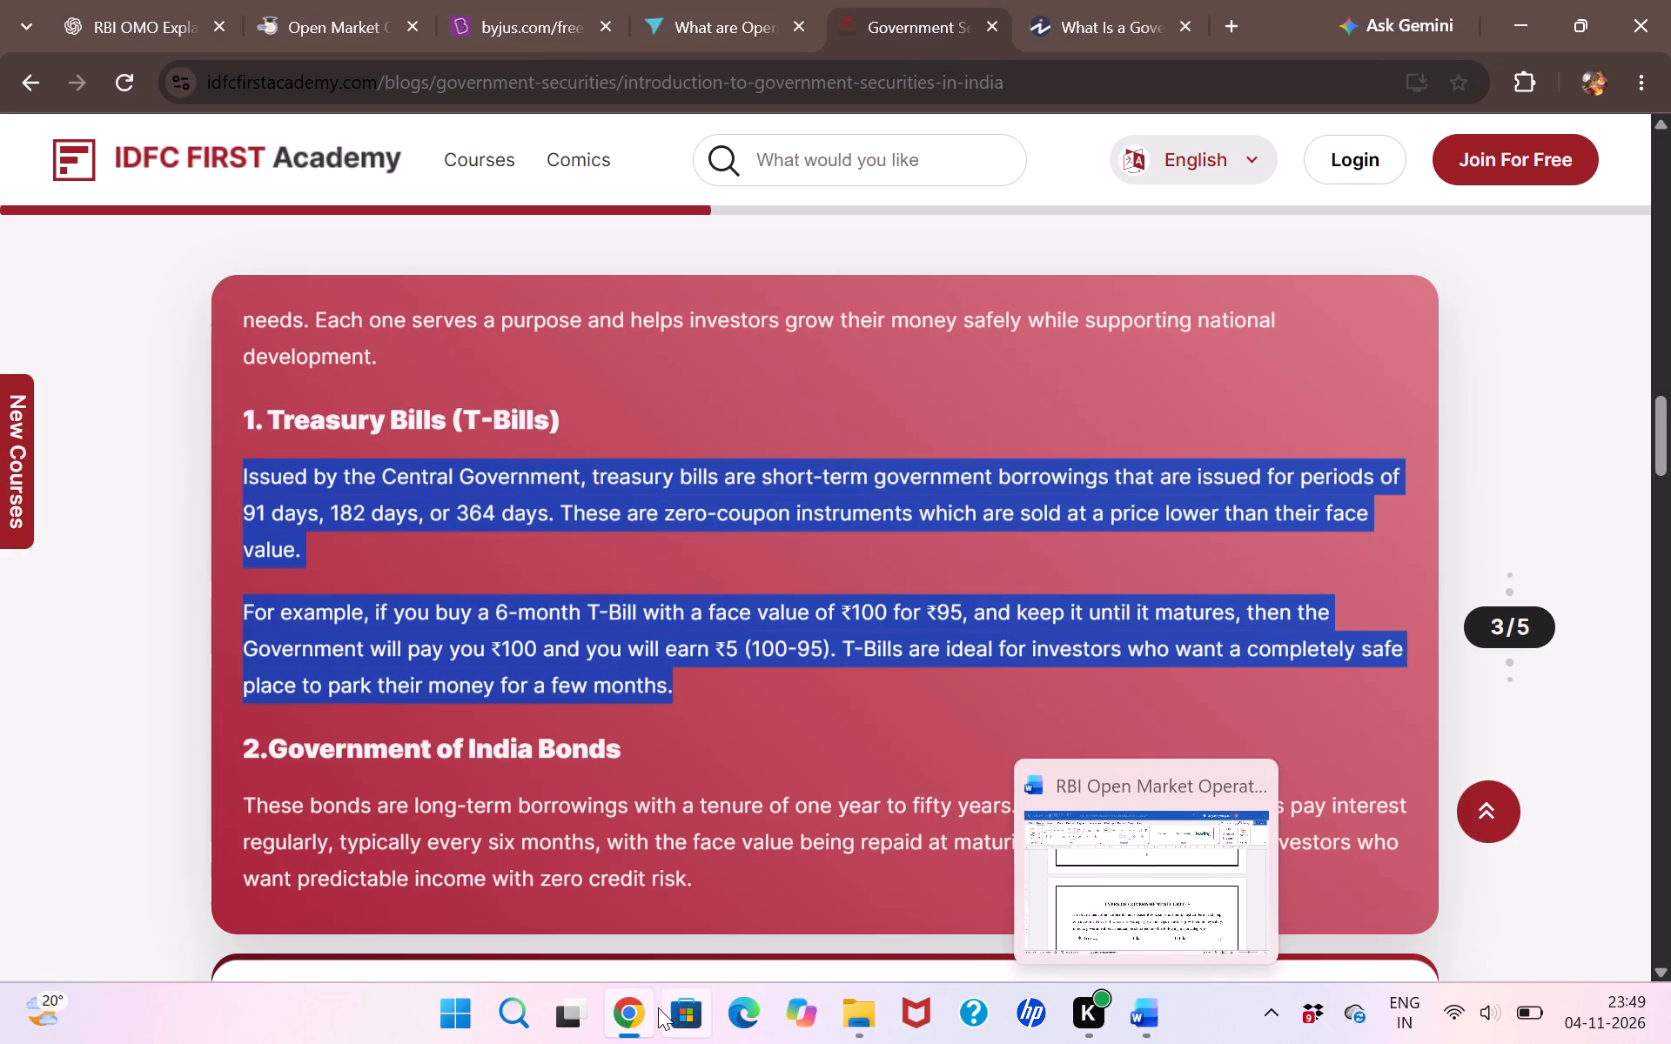
click(1124, 883)
key(ctrl+v)
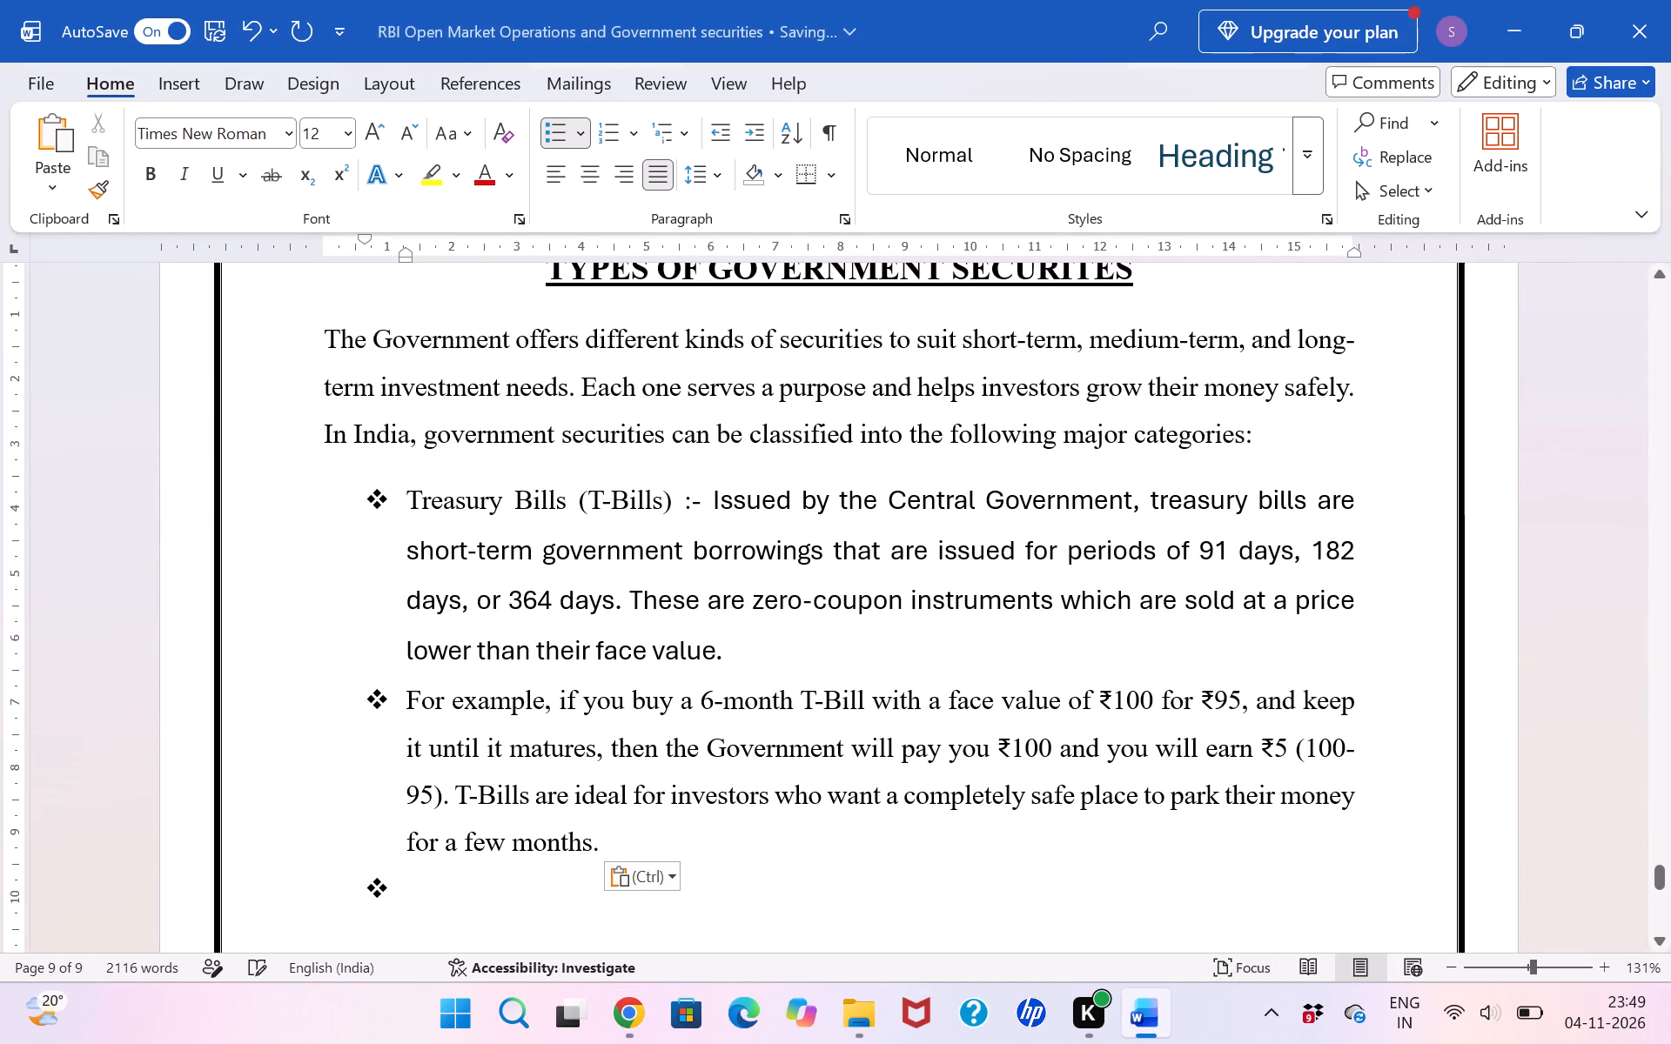
click(648, 884)
click(702, 790)
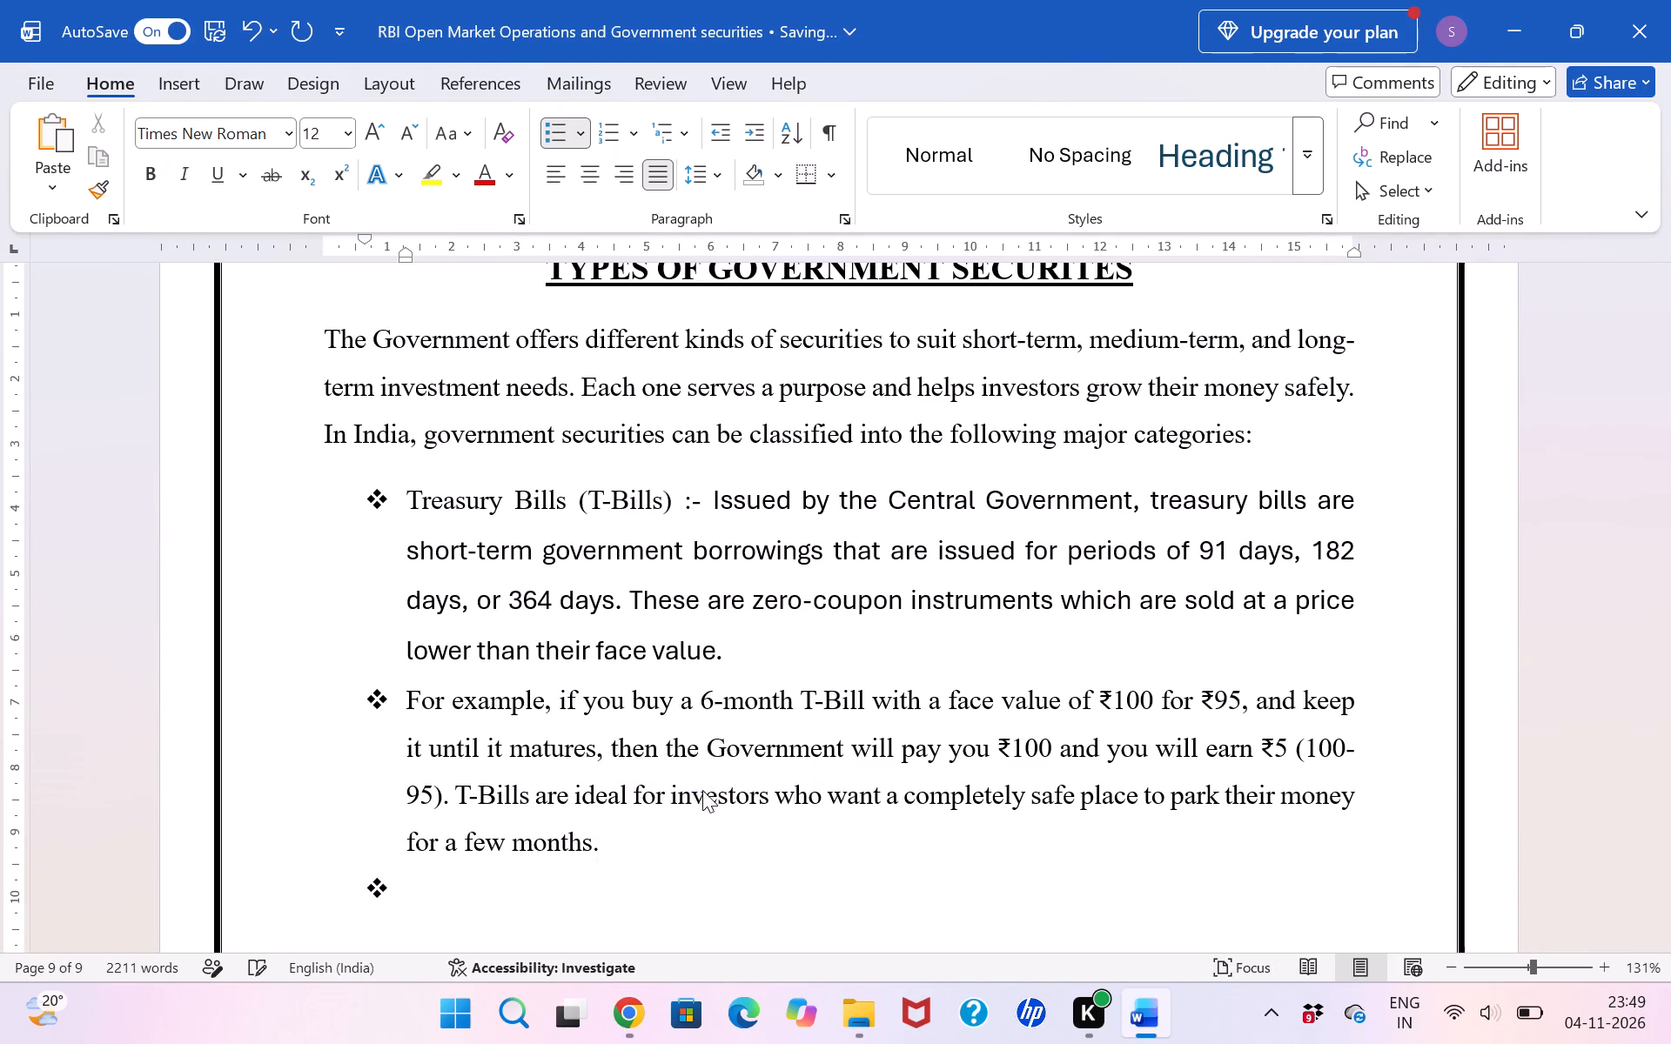
Remove the empty bullet and join the "For example" paragraph to the Treasury Bills description in a single bullet.
click(399, 748)
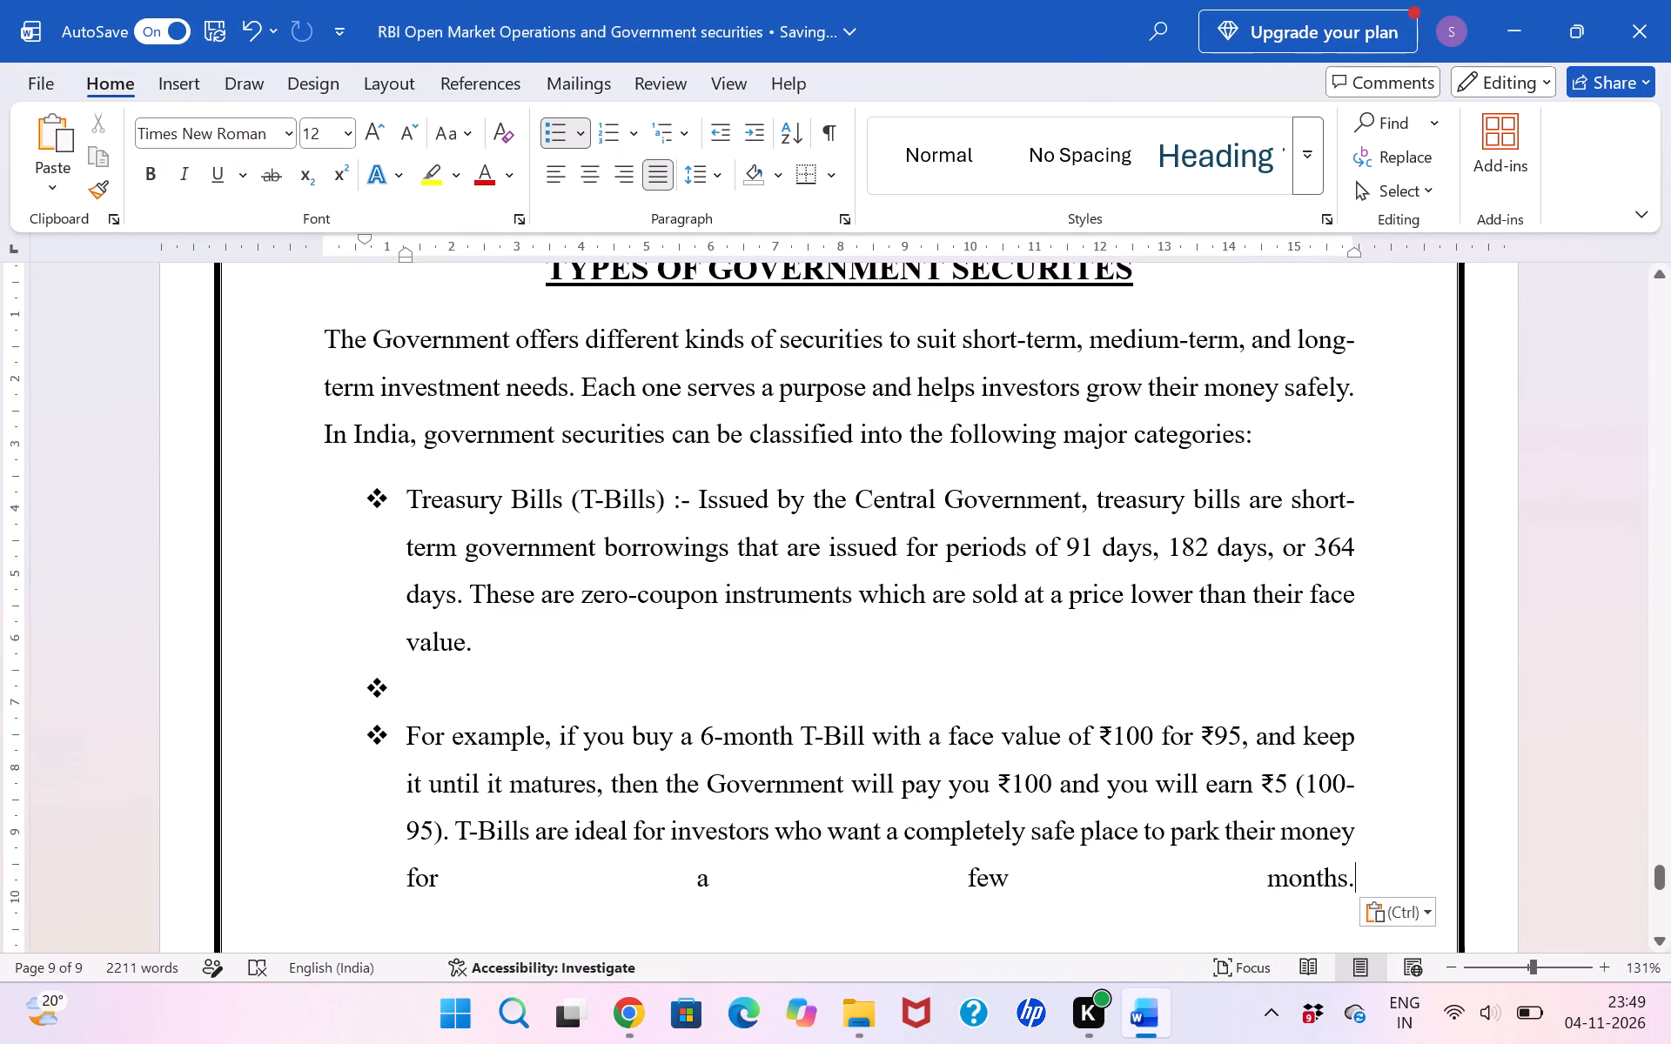
key(BackSpace)
key(BackSpace)
key(BackSpace)
key(BackSpace)
key(BackSpace)
key(BackSpace)
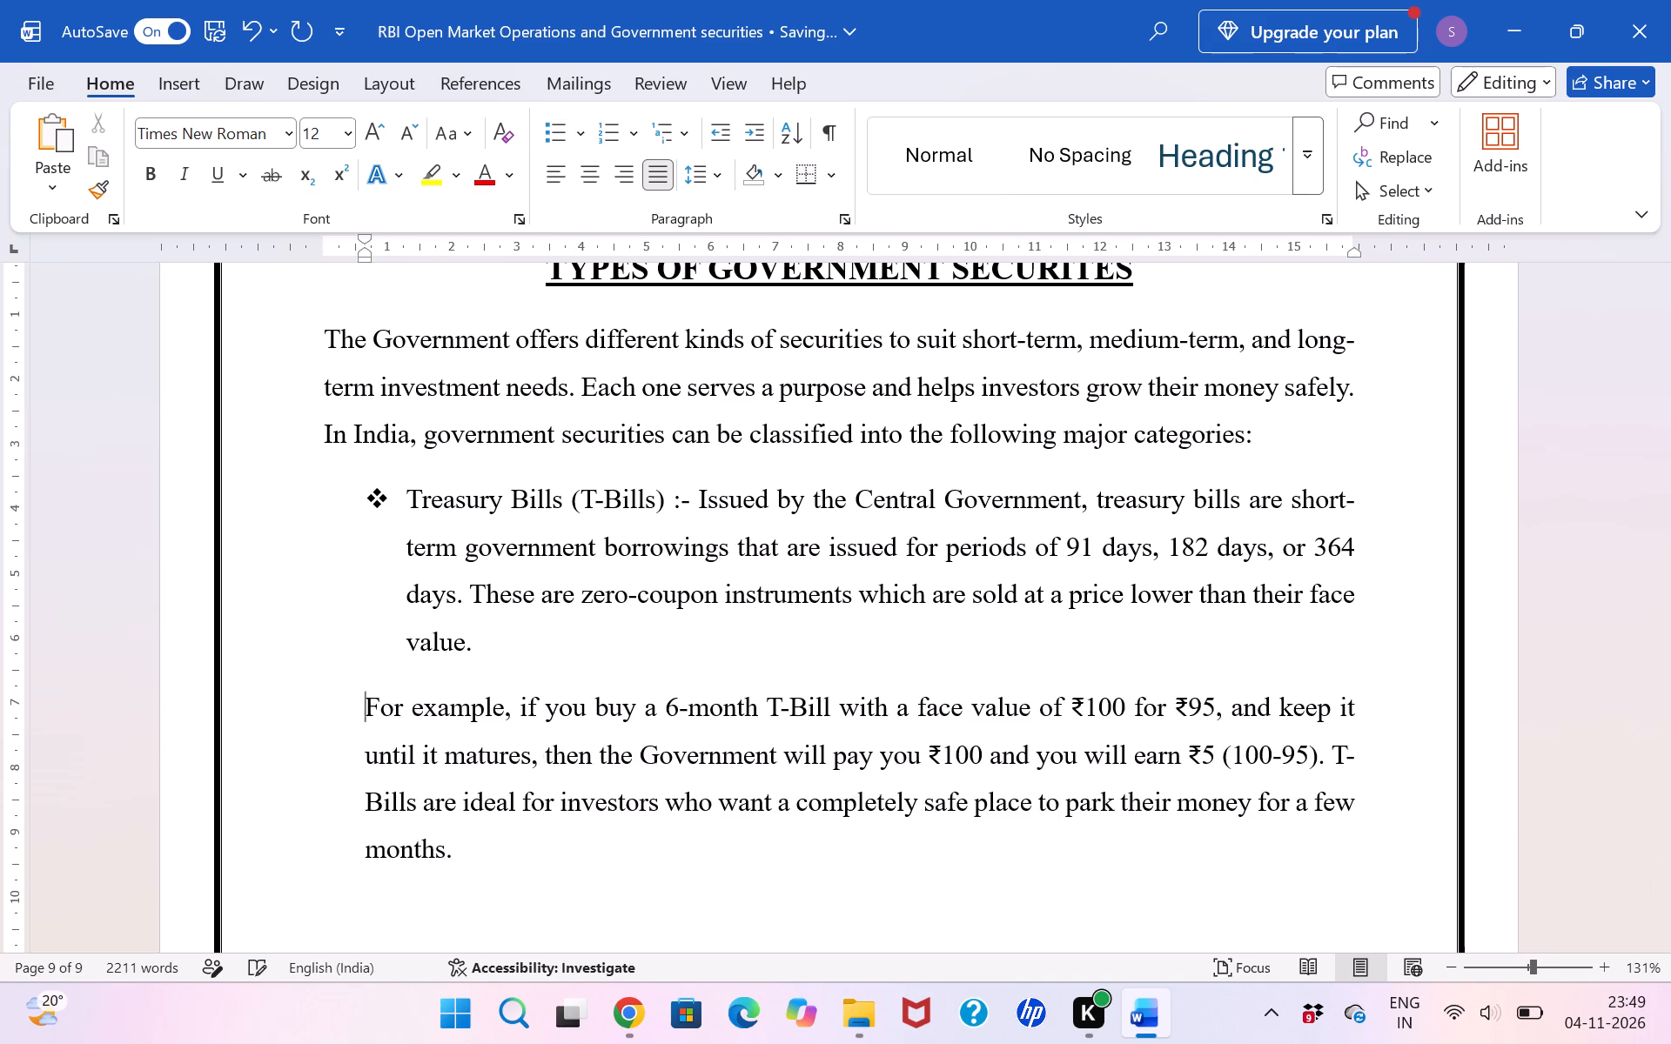
key(BackSpace)
key(BackSpace)
key(space)
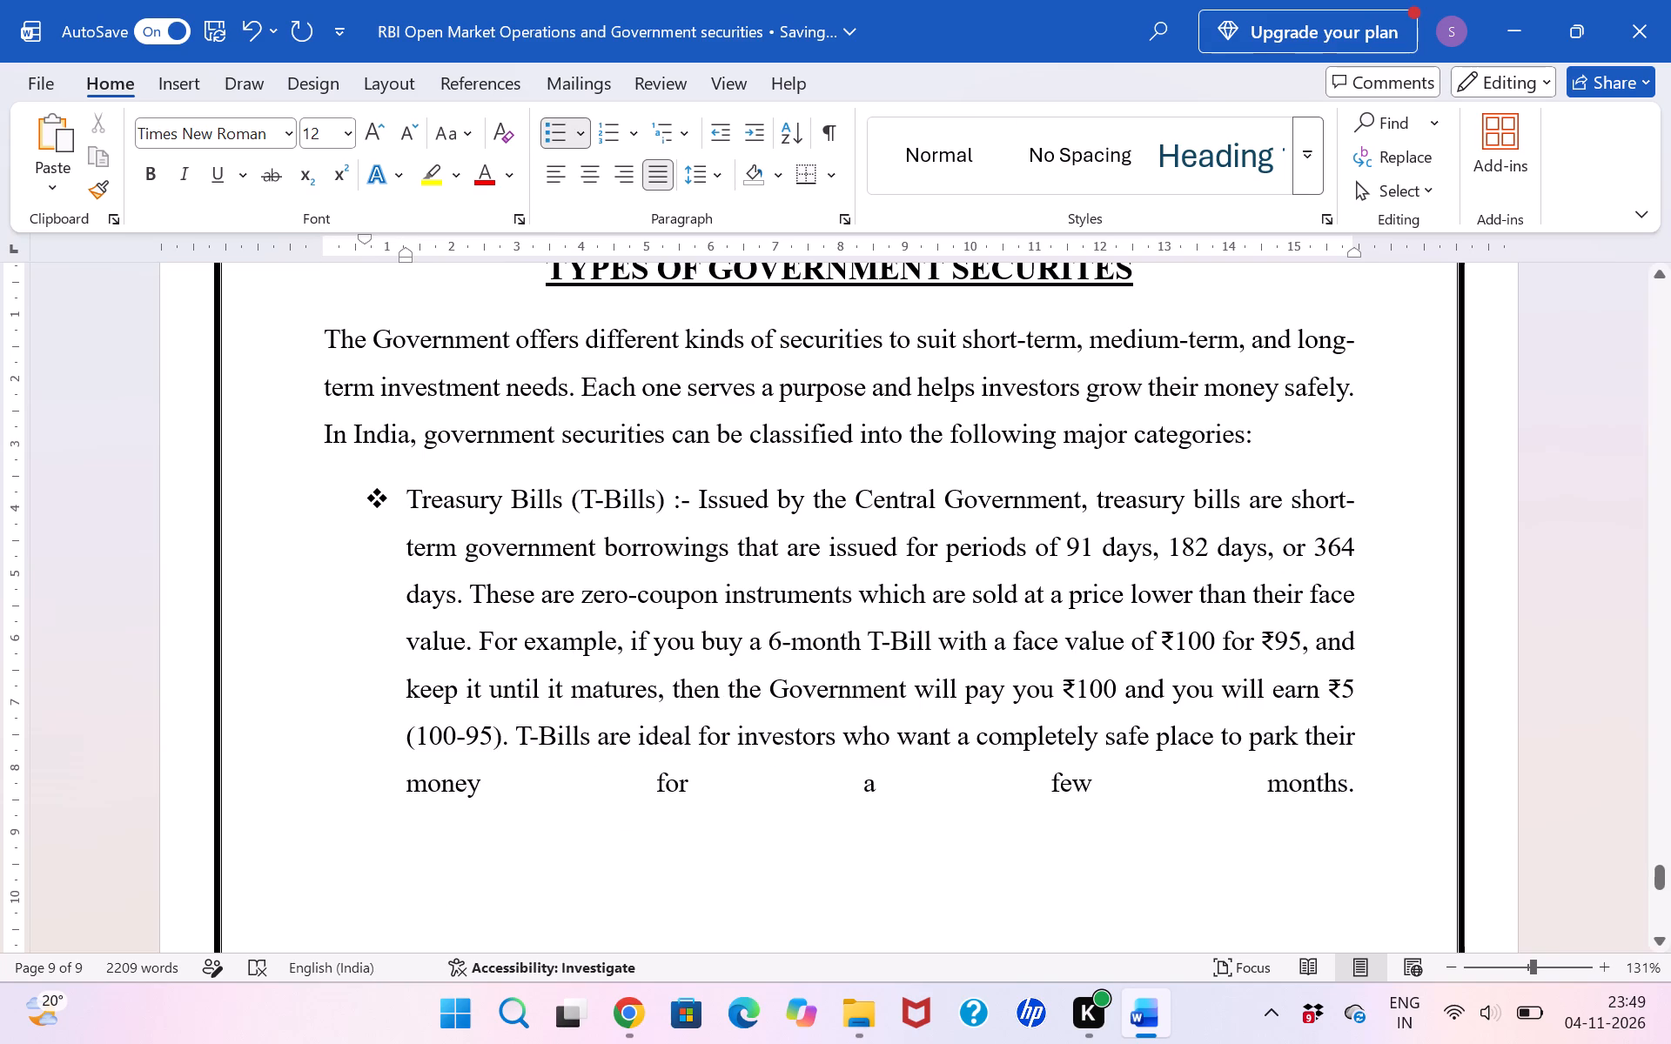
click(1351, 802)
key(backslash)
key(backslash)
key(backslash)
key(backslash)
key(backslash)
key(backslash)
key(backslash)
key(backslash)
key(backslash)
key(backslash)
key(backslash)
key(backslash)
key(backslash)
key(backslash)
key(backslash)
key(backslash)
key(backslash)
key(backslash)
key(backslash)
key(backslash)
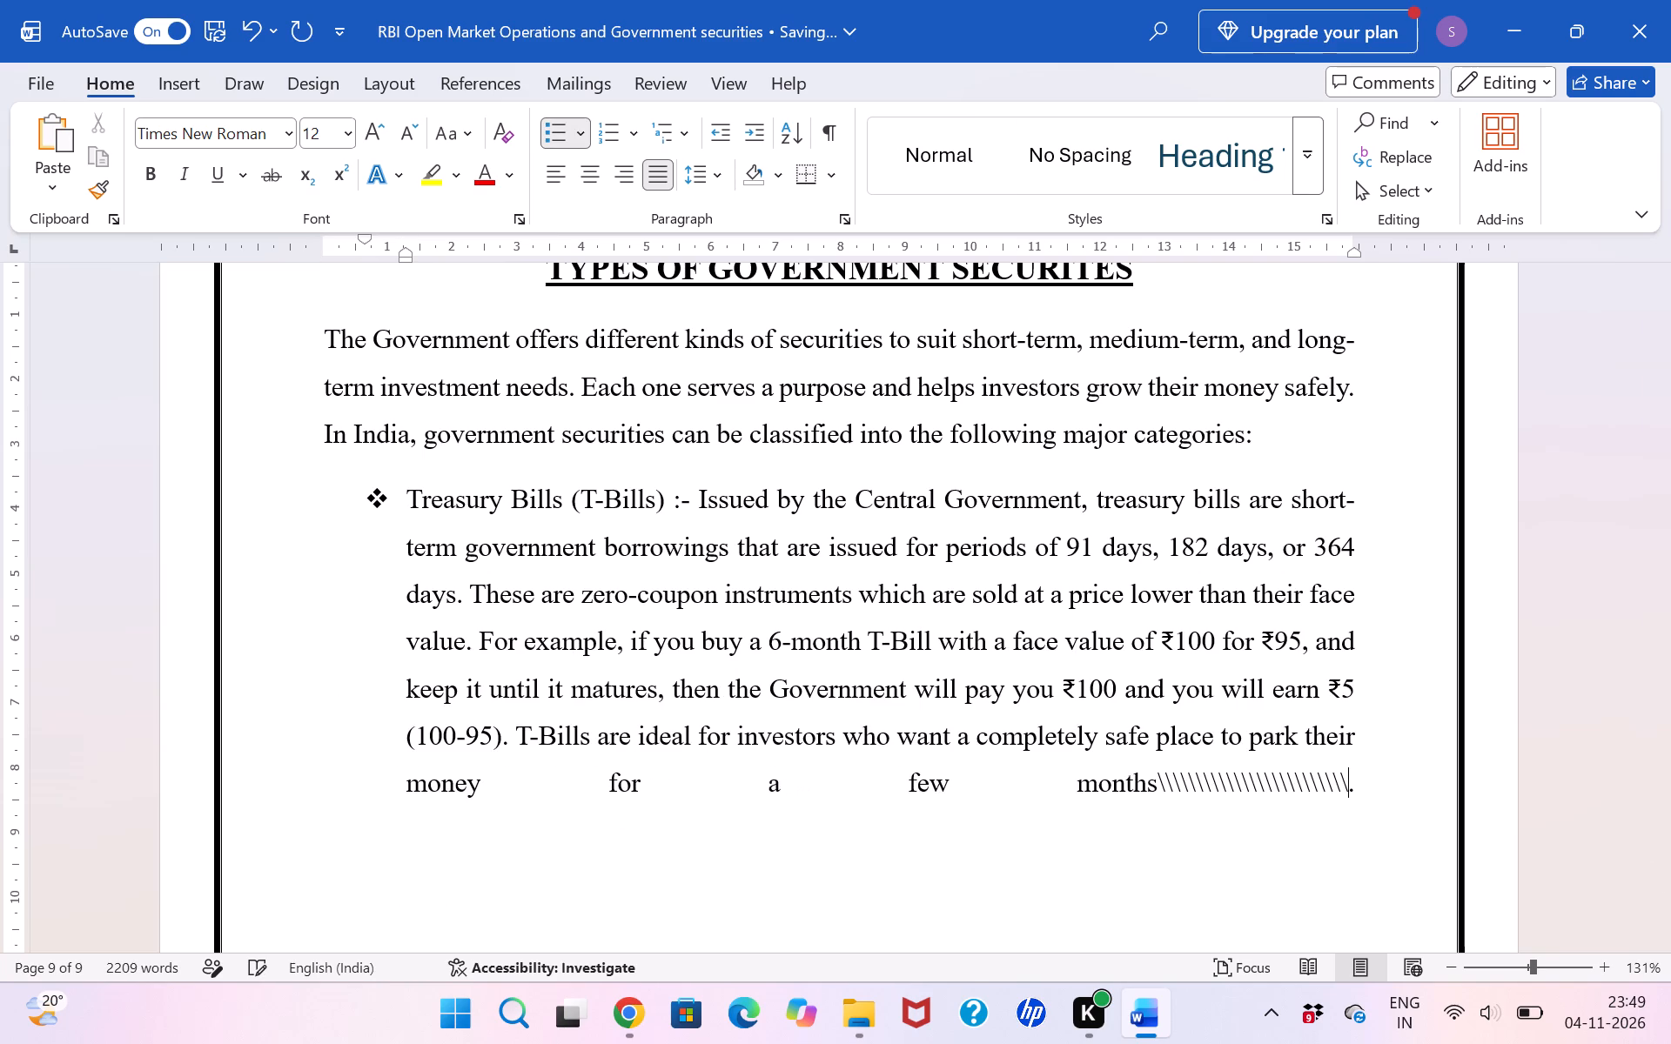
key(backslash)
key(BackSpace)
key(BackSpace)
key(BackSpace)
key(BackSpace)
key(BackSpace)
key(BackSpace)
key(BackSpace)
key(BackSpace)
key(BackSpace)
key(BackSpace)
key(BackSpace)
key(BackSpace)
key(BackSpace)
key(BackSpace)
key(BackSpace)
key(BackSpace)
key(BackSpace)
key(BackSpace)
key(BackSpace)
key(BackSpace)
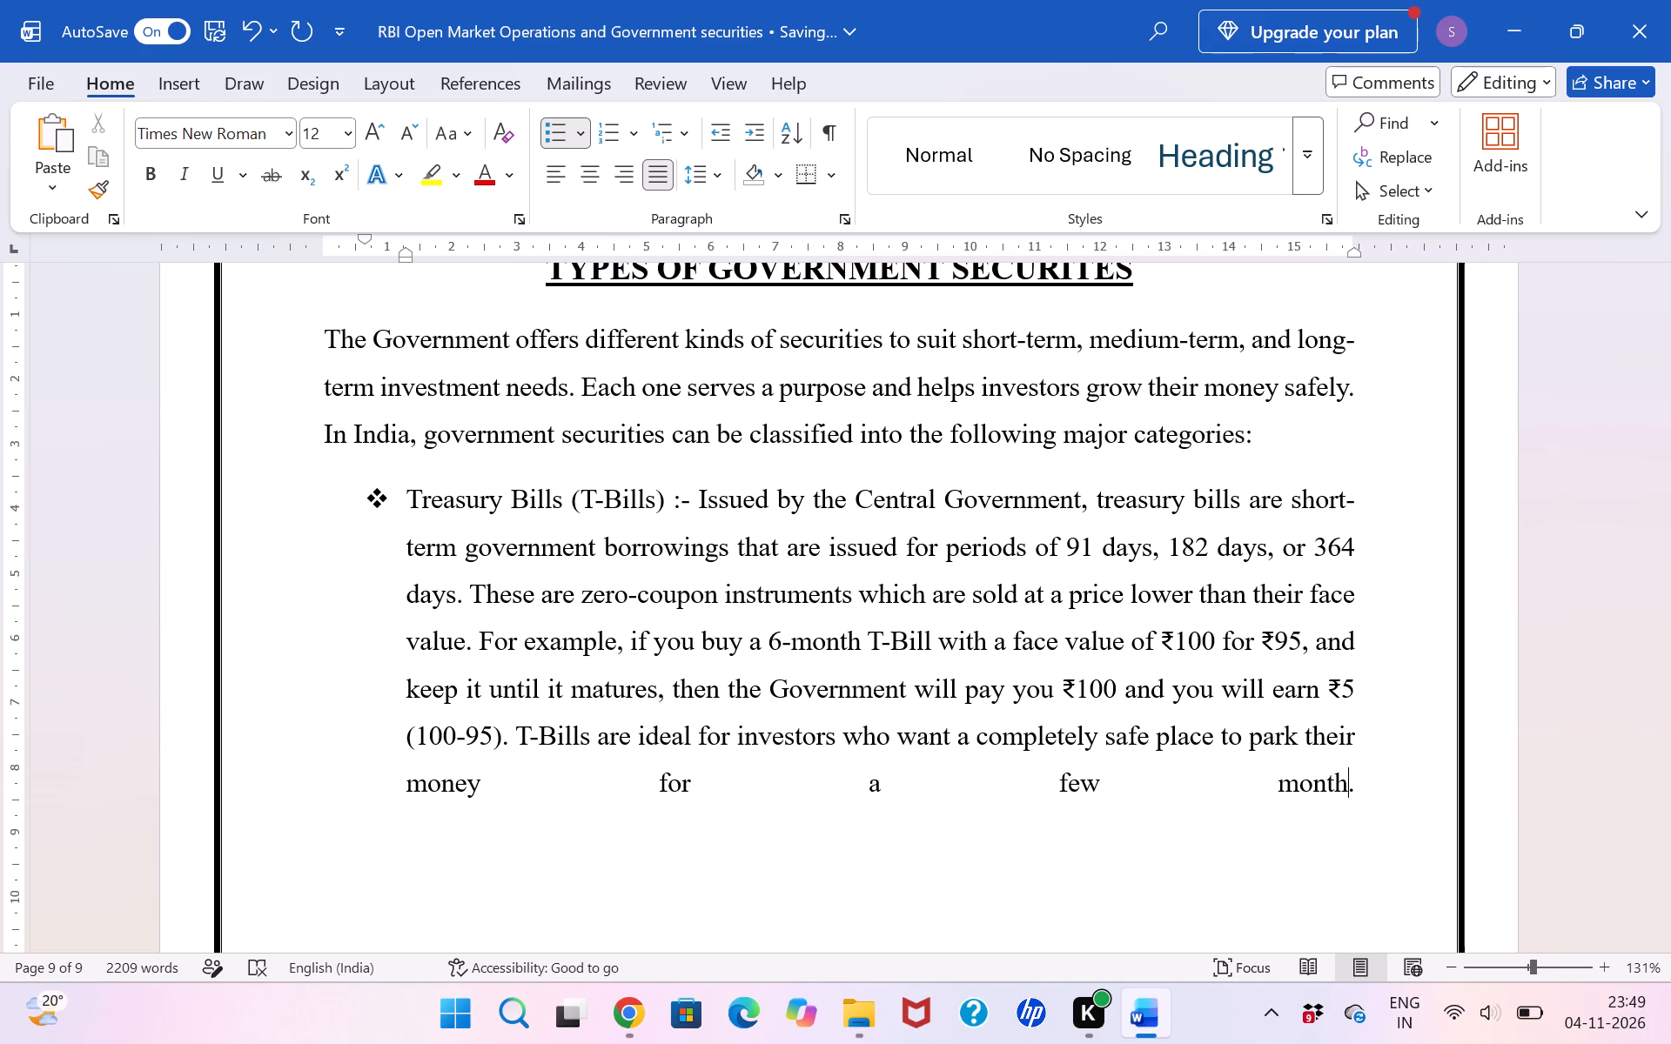
Delete the end of the Treasury Bills bullet's closing sentence, back to the first letter of "park".
click(1362, 793)
key(BackSpace)
key(BackSpace)
key(BackSpace)
key(BackSpace)
key(BackSpace)
key(BackSpace)
key(BackSpace)
key(BackSpace)
key(BackSpace)
key(BackSpace)
key(BackSpace)
key(BackSpace)
key(BackSpace)
key(BackSpace)
key(BackSpace)
key(BackSpace)
key(BackSpace)
key(BackSpace)
key(BackSpace)
key(BackSpace)
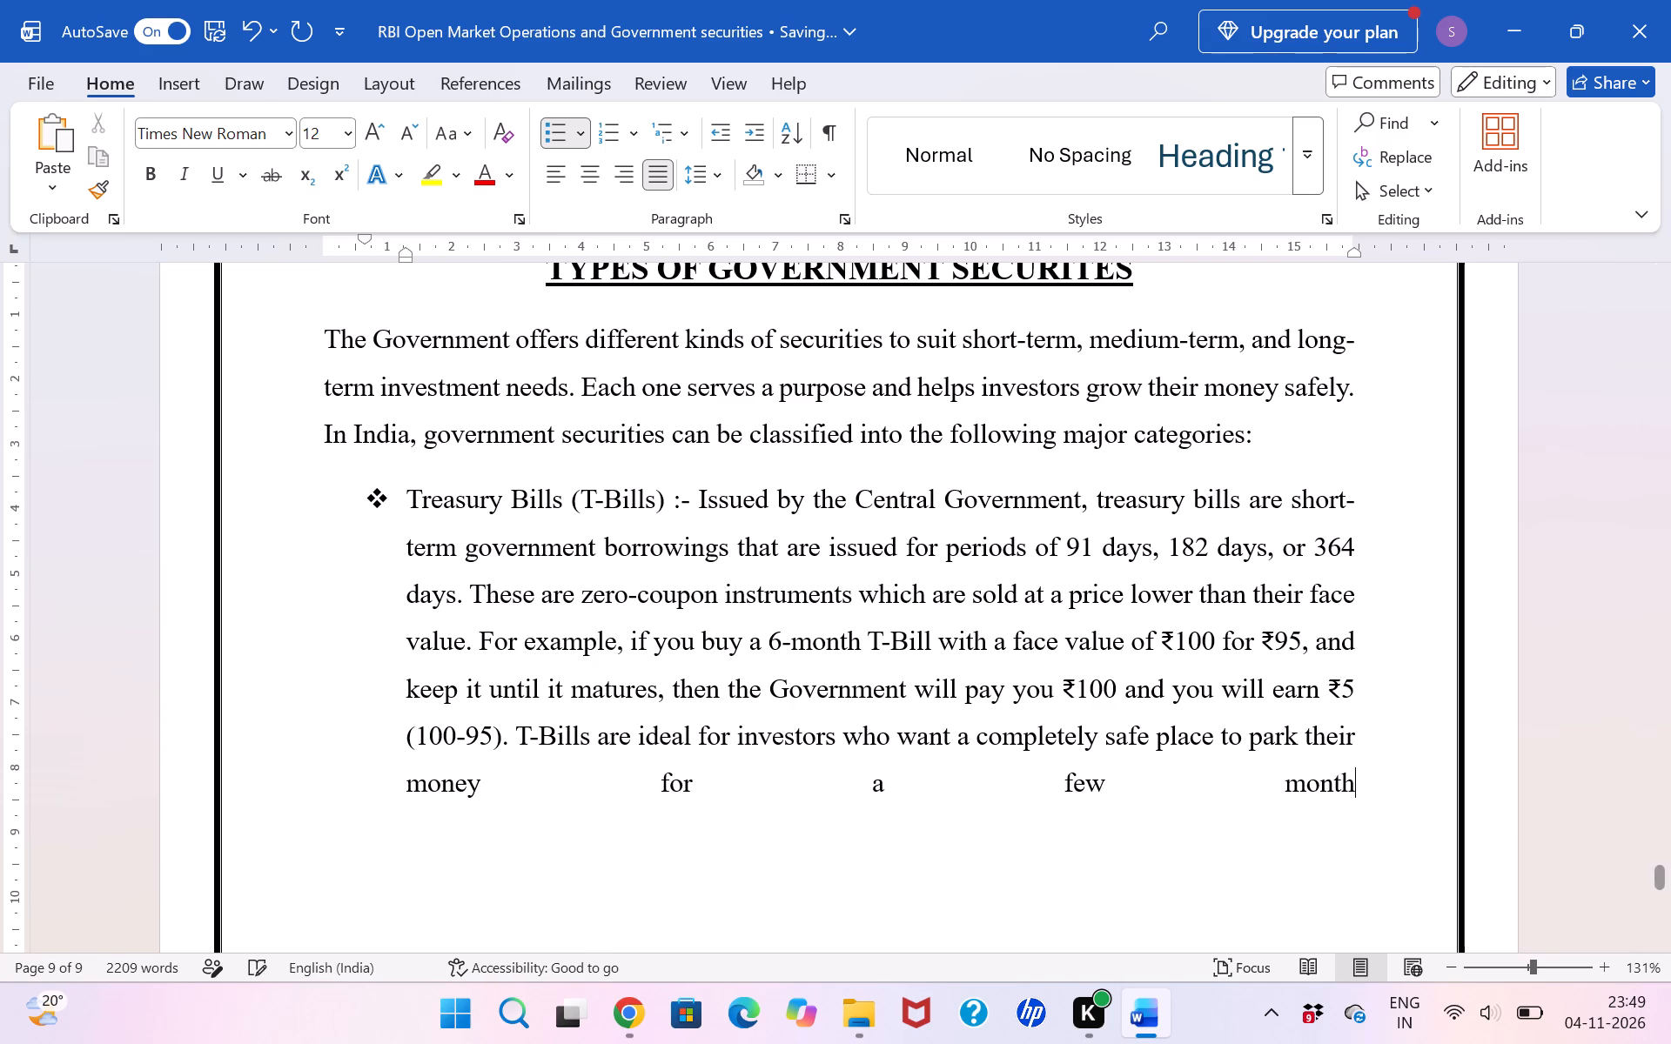
key(BackSpace)
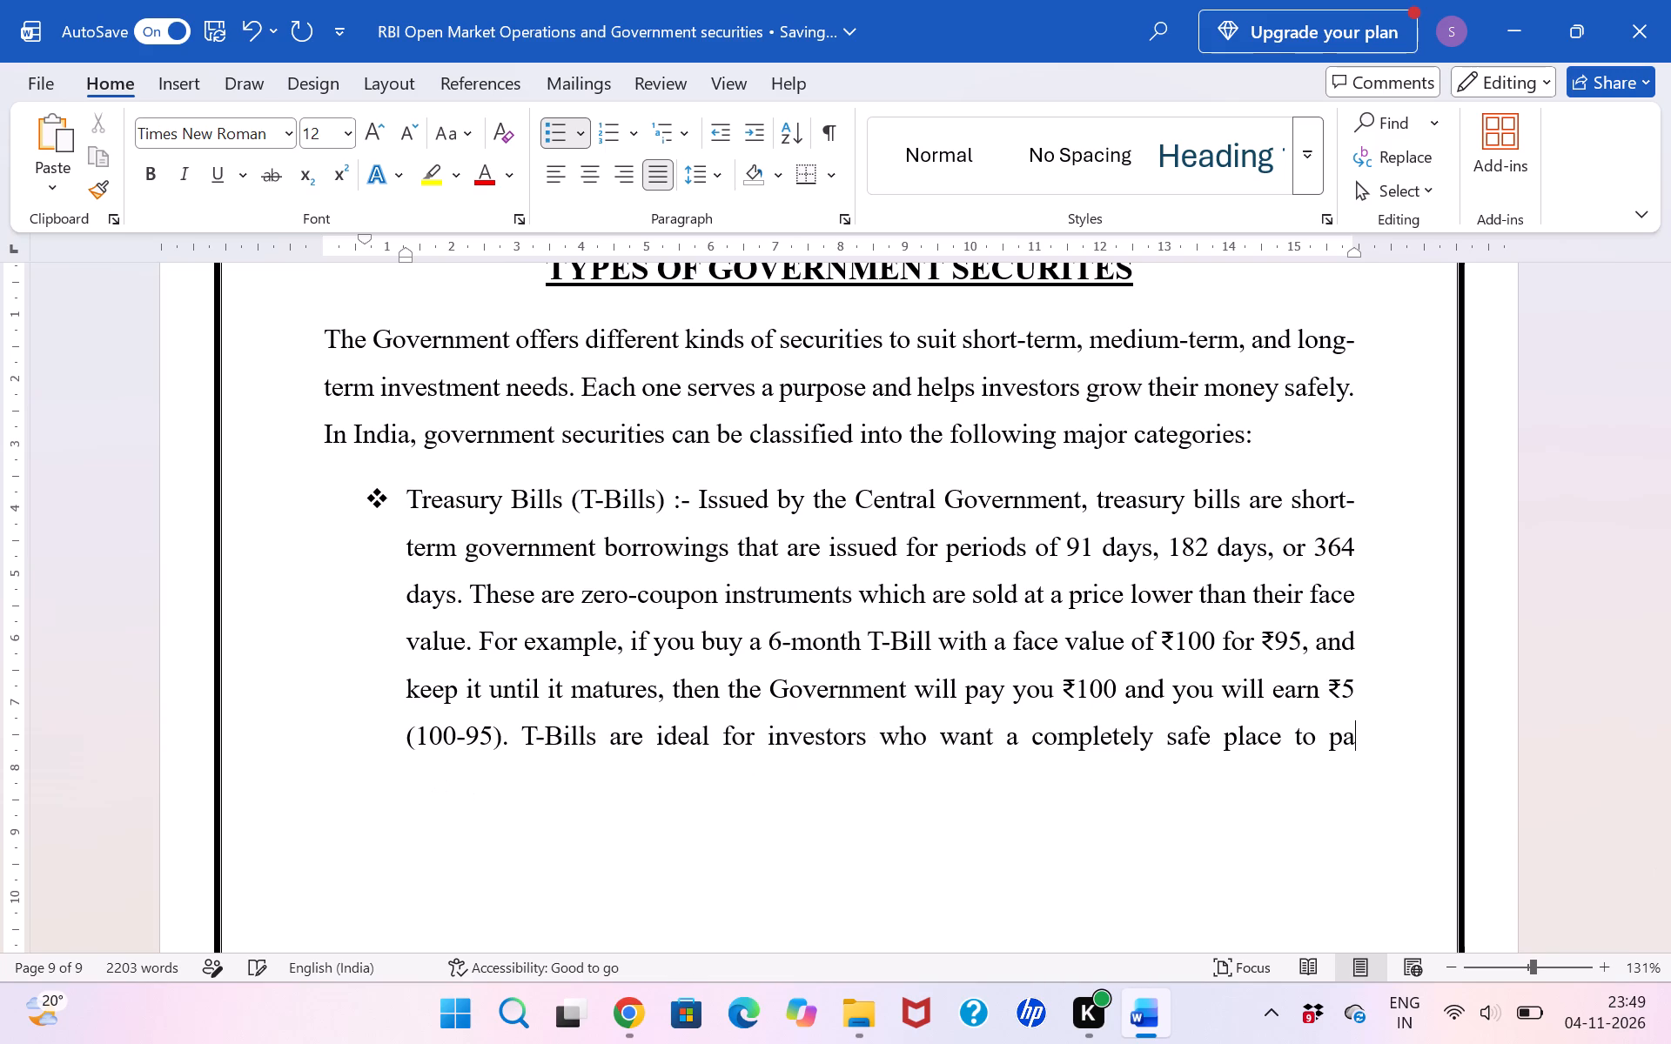
key(BackSpace)
text(rk)
key(BackSpace)
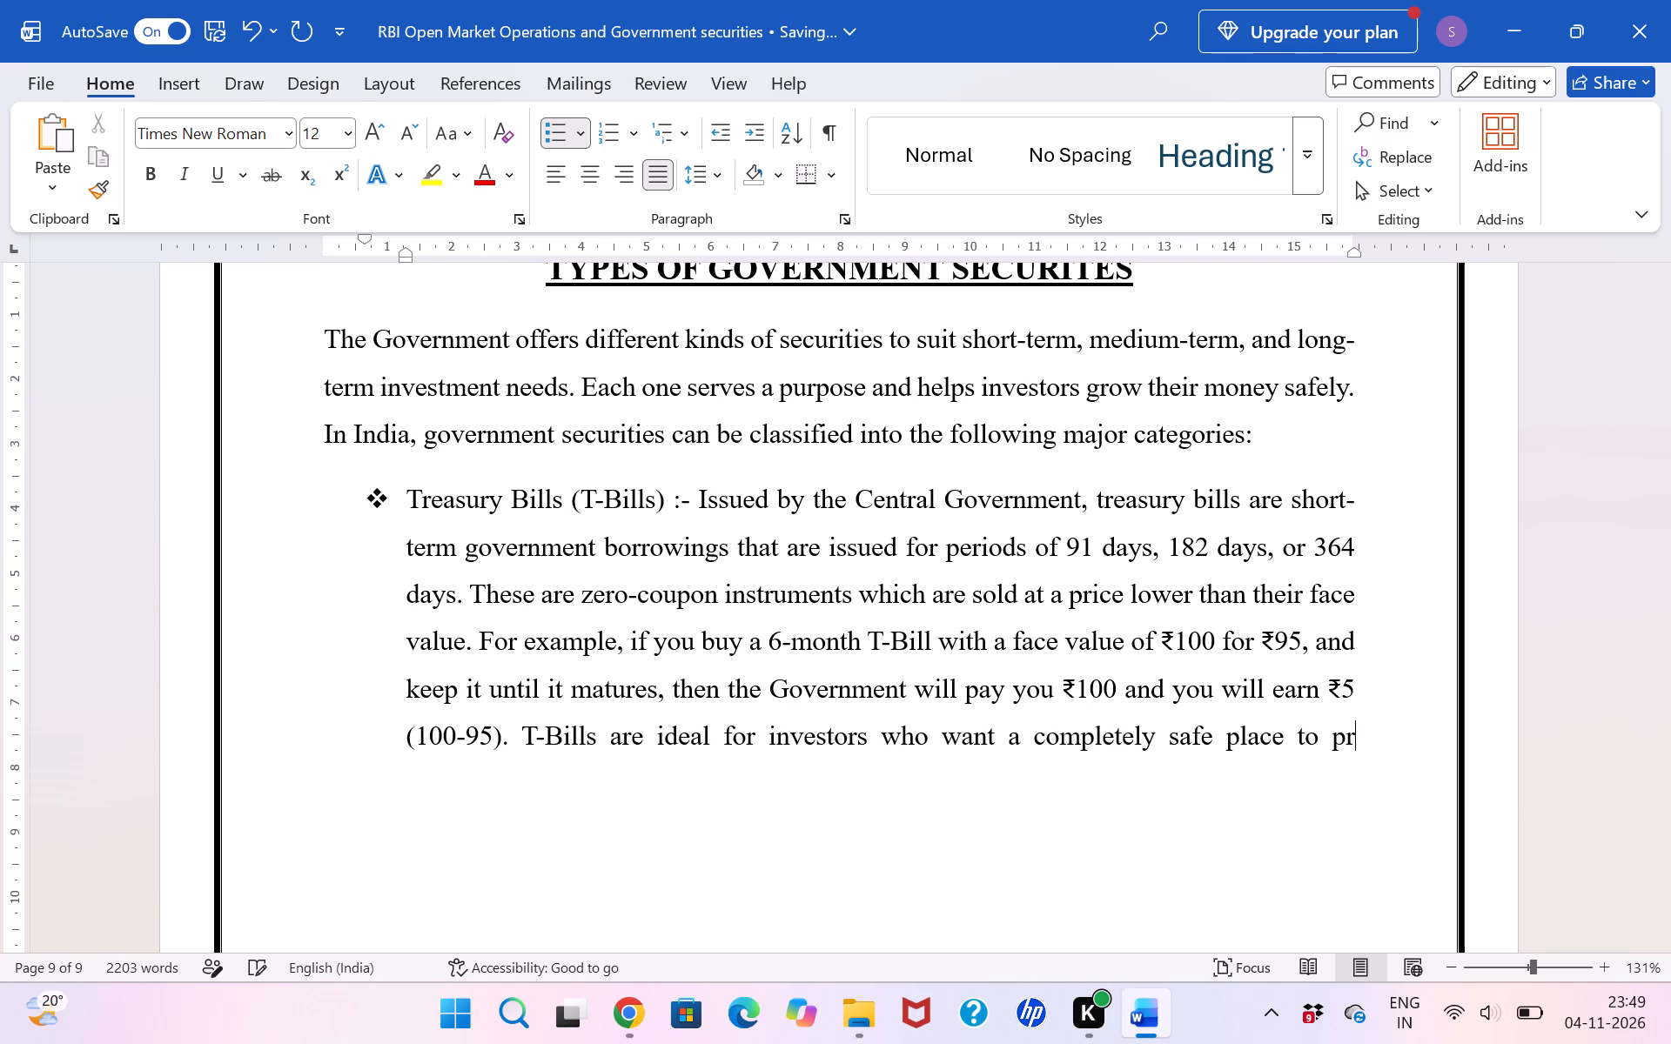
key(BackSpace)
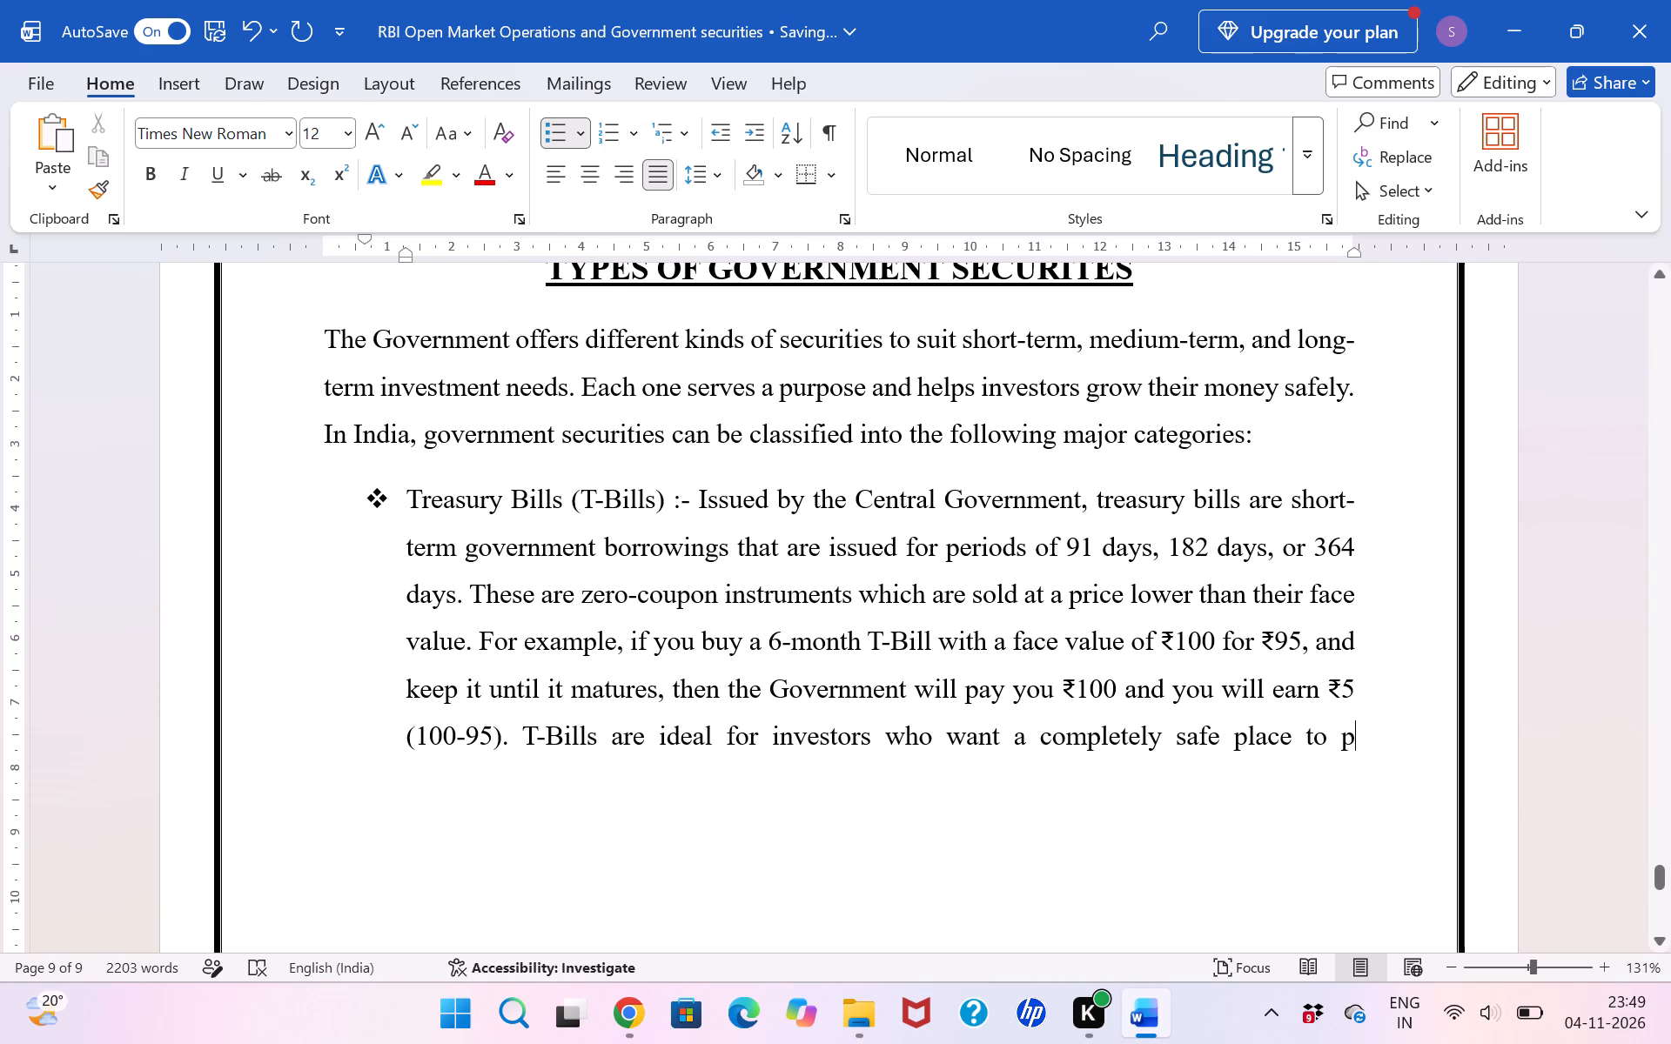
Make the label "Treasury Bills (T-Bills)" bold.
drag(413, 504, 660, 503)
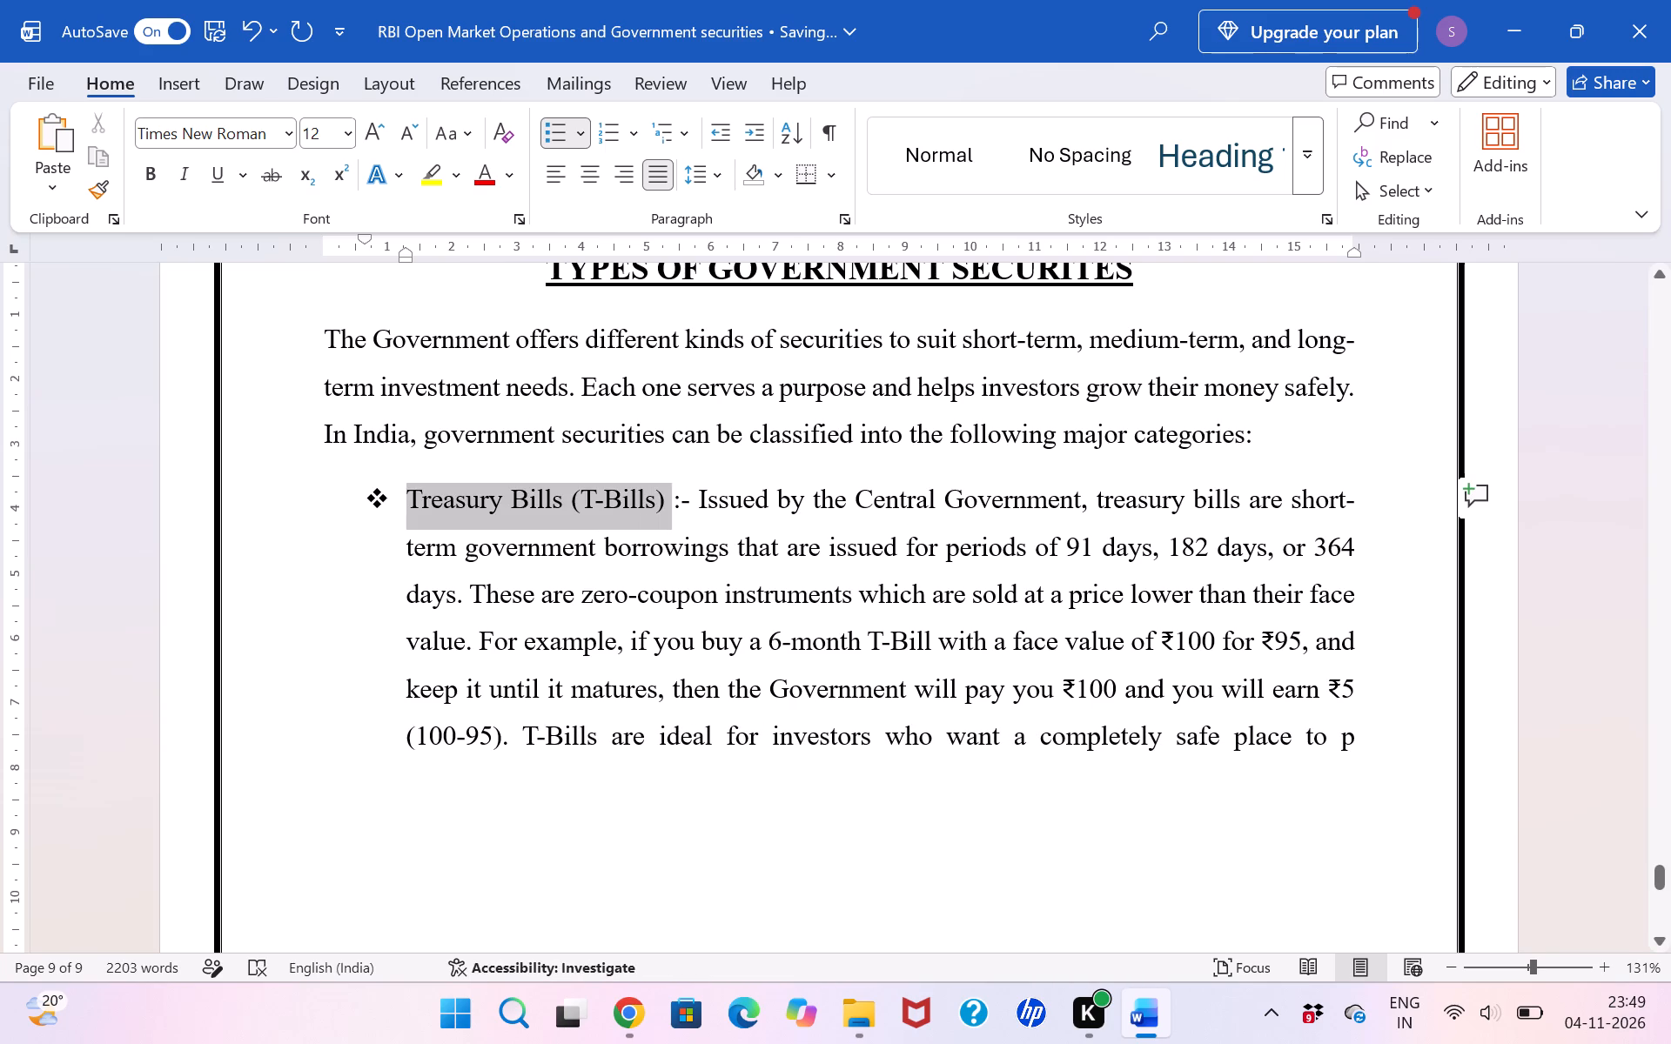
drag(660, 503, 664, 501)
click(155, 163)
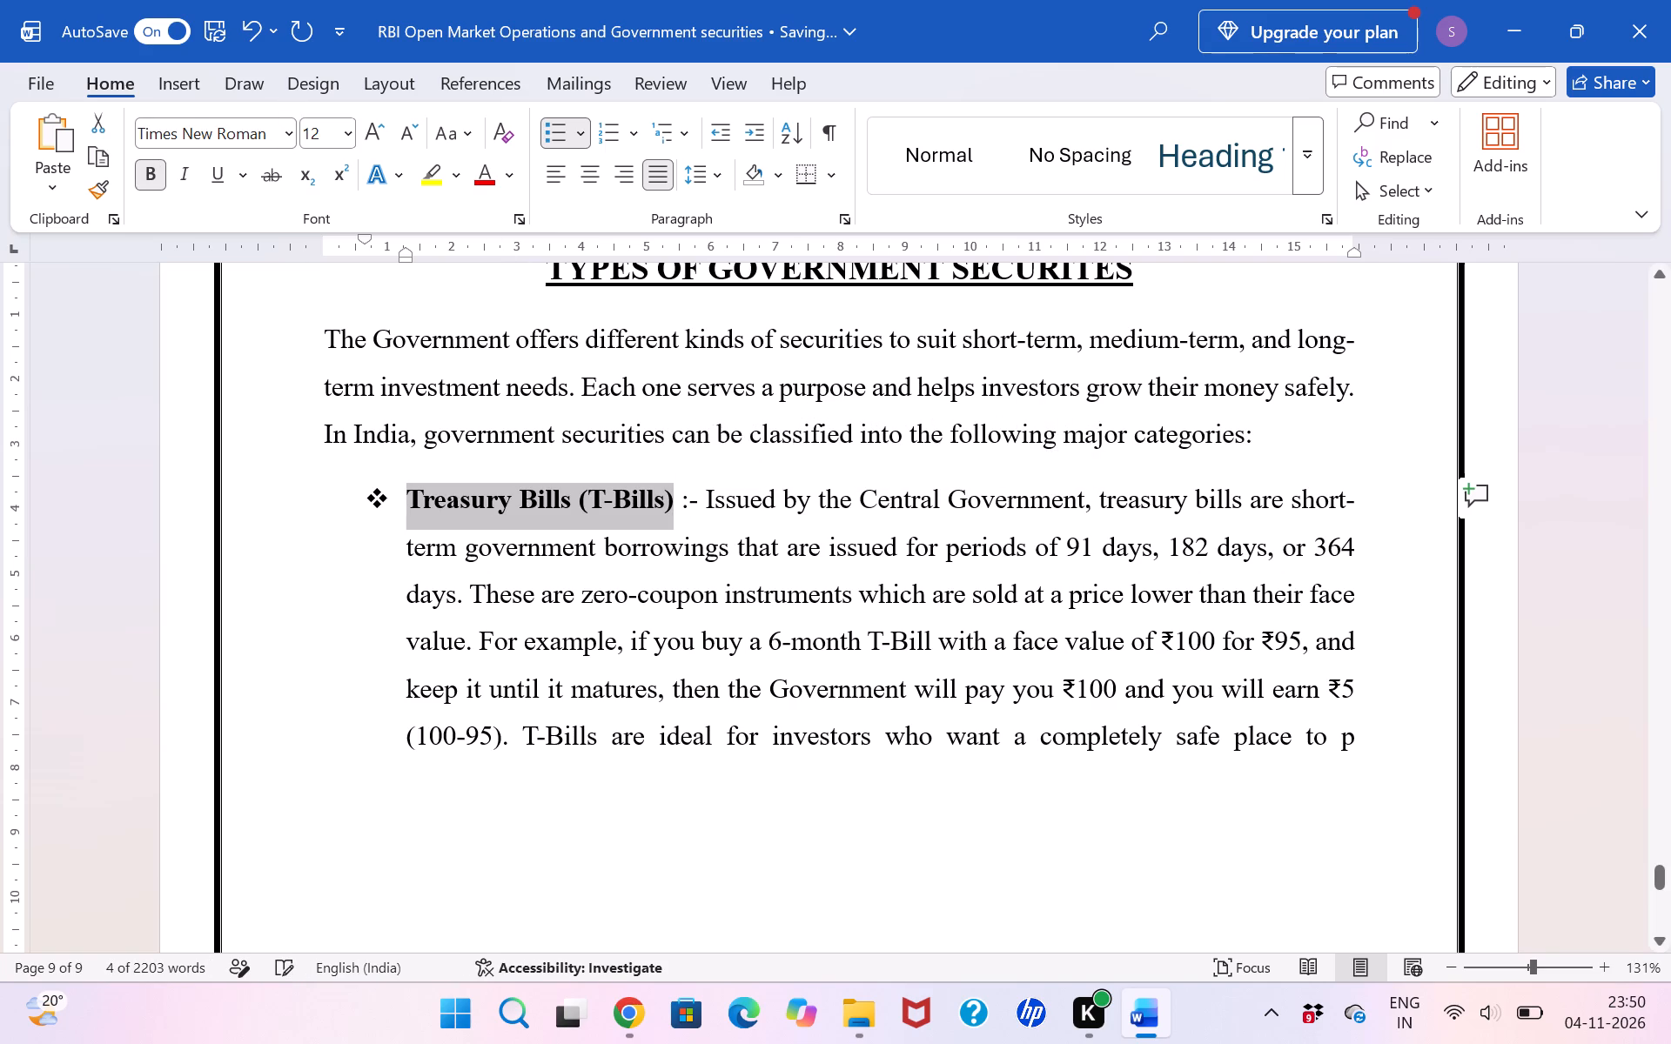
Delete the remainder of the closing sentence, starting from "T-Bills are ideal for investors", so the bullet ends after "(100-95).".
click(1366, 753)
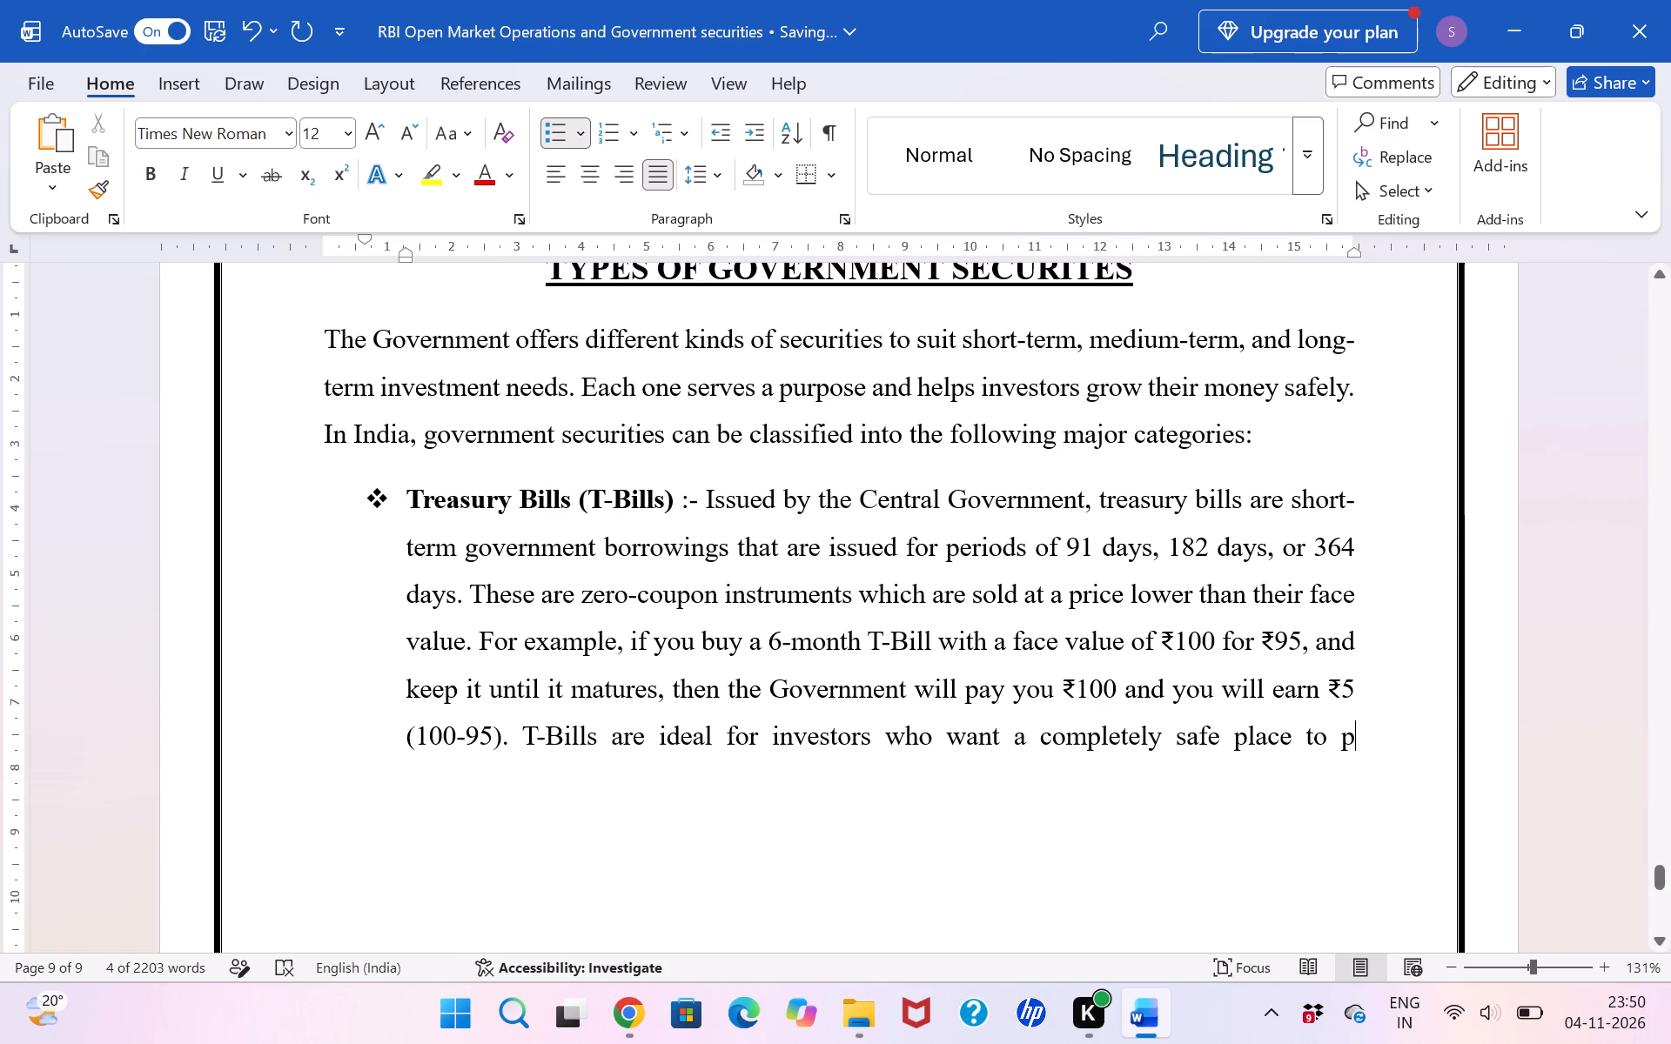
key(BackSpace)
key(BackSpace)
key(BackSpace)
key(BackSpace)
key(BackSpace)
key(BackSpace)
key(BackSpace)
key(BackSpace)
key(BackSpace)
key(BackSpace)
key(BackSpace)
key(BackSpace)
key(BackSpace)
key(BackSpace)
key(BackSpace)
key(BackSpace)
key(BackSpace)
key(BackSpace)
key(BackSpace)
key(BackSpace)
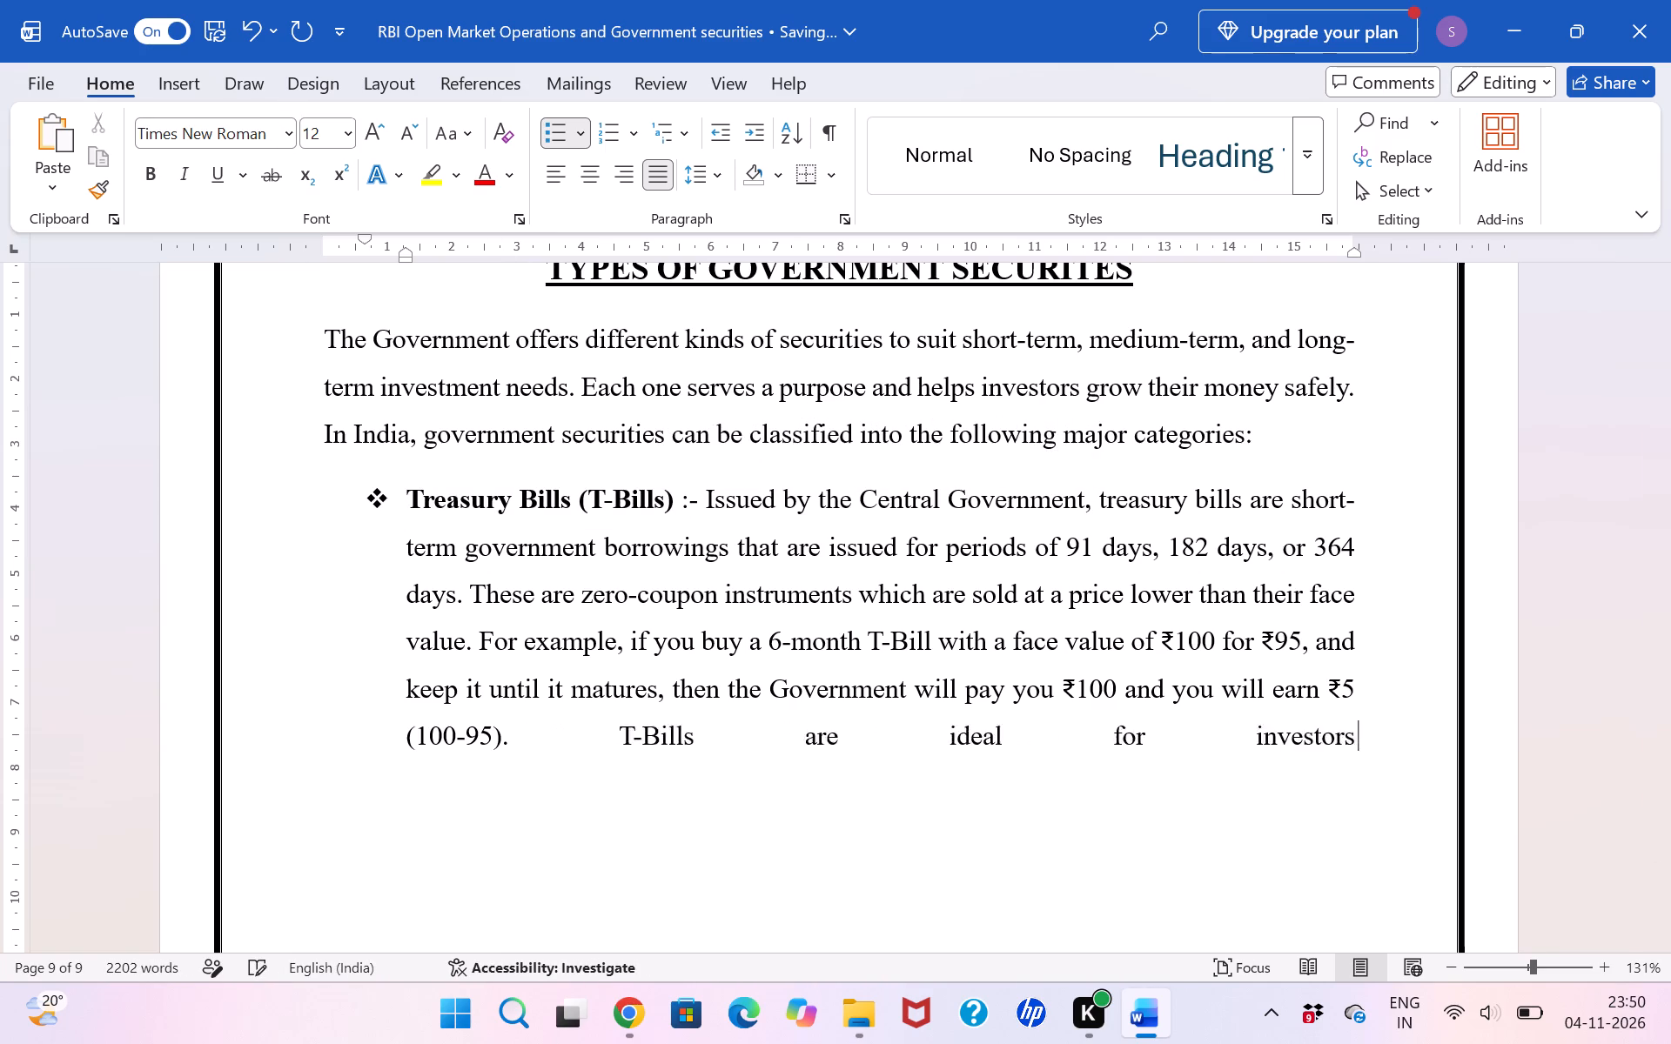
key(BackSpace)
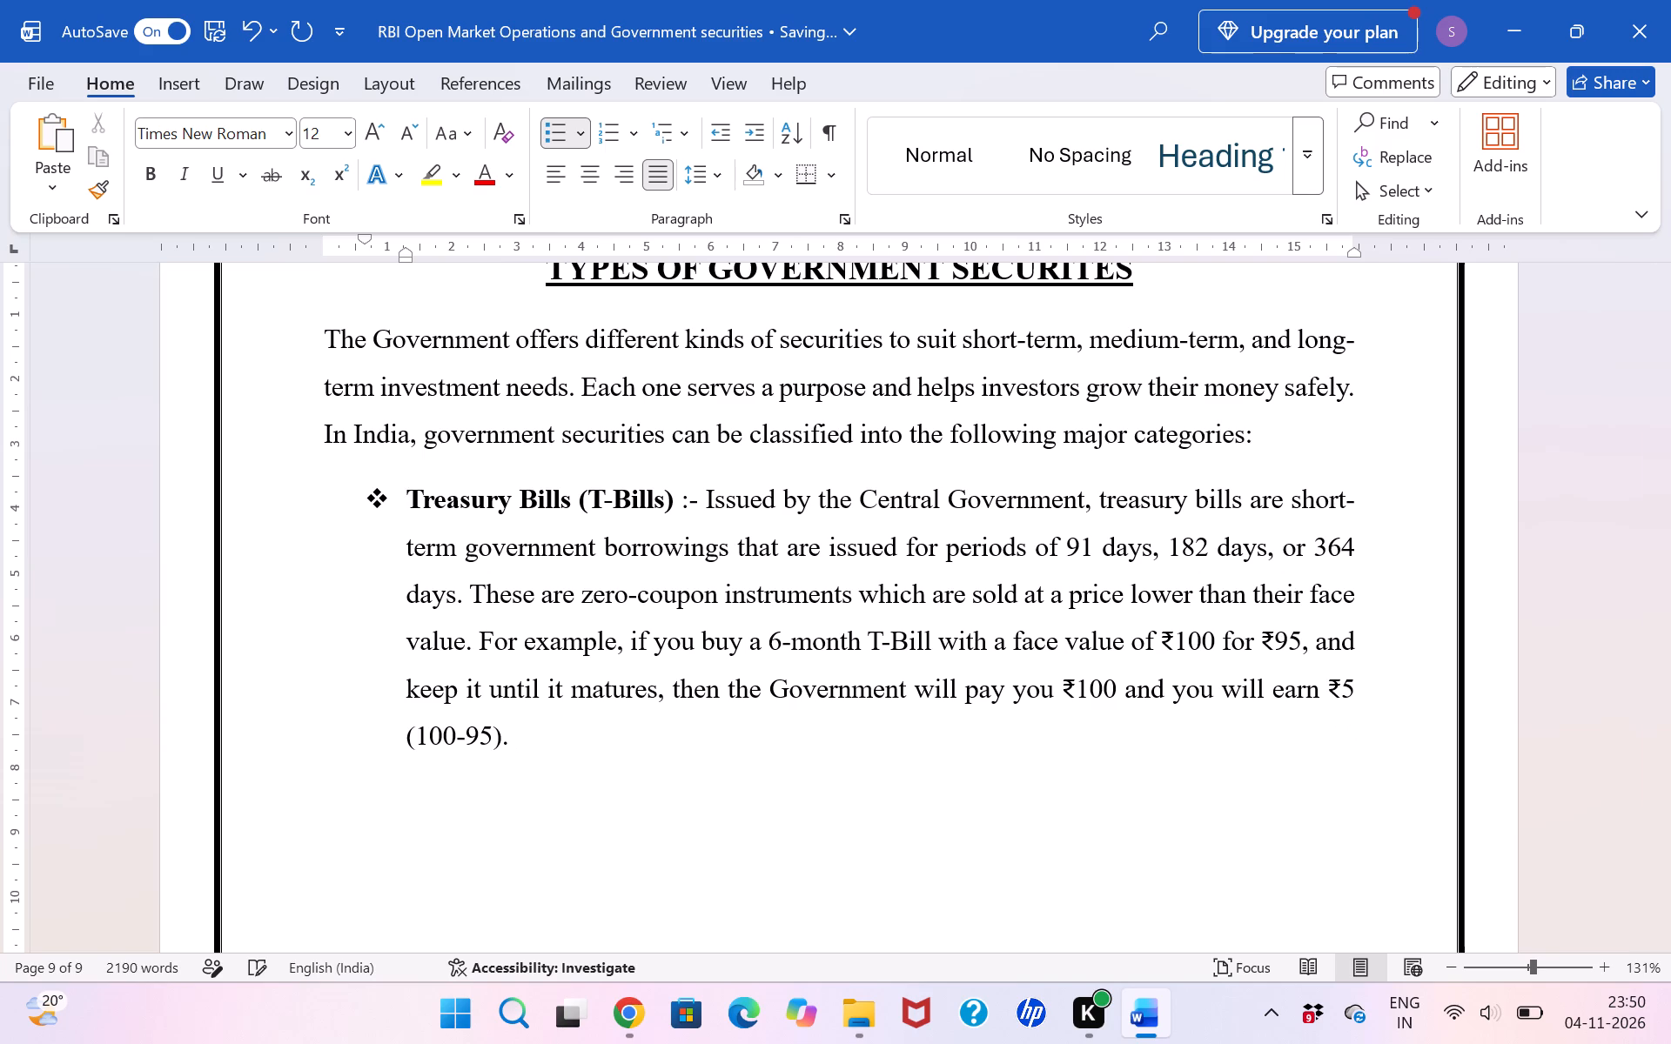
Replace "you" with "one" in "For example, if you buy a 6-month T-Bill".
click(698, 651)
key(BackSpace)
key(BackSpace)
key(BackSpace)
key(BackSpace)
text(one)
key(space)
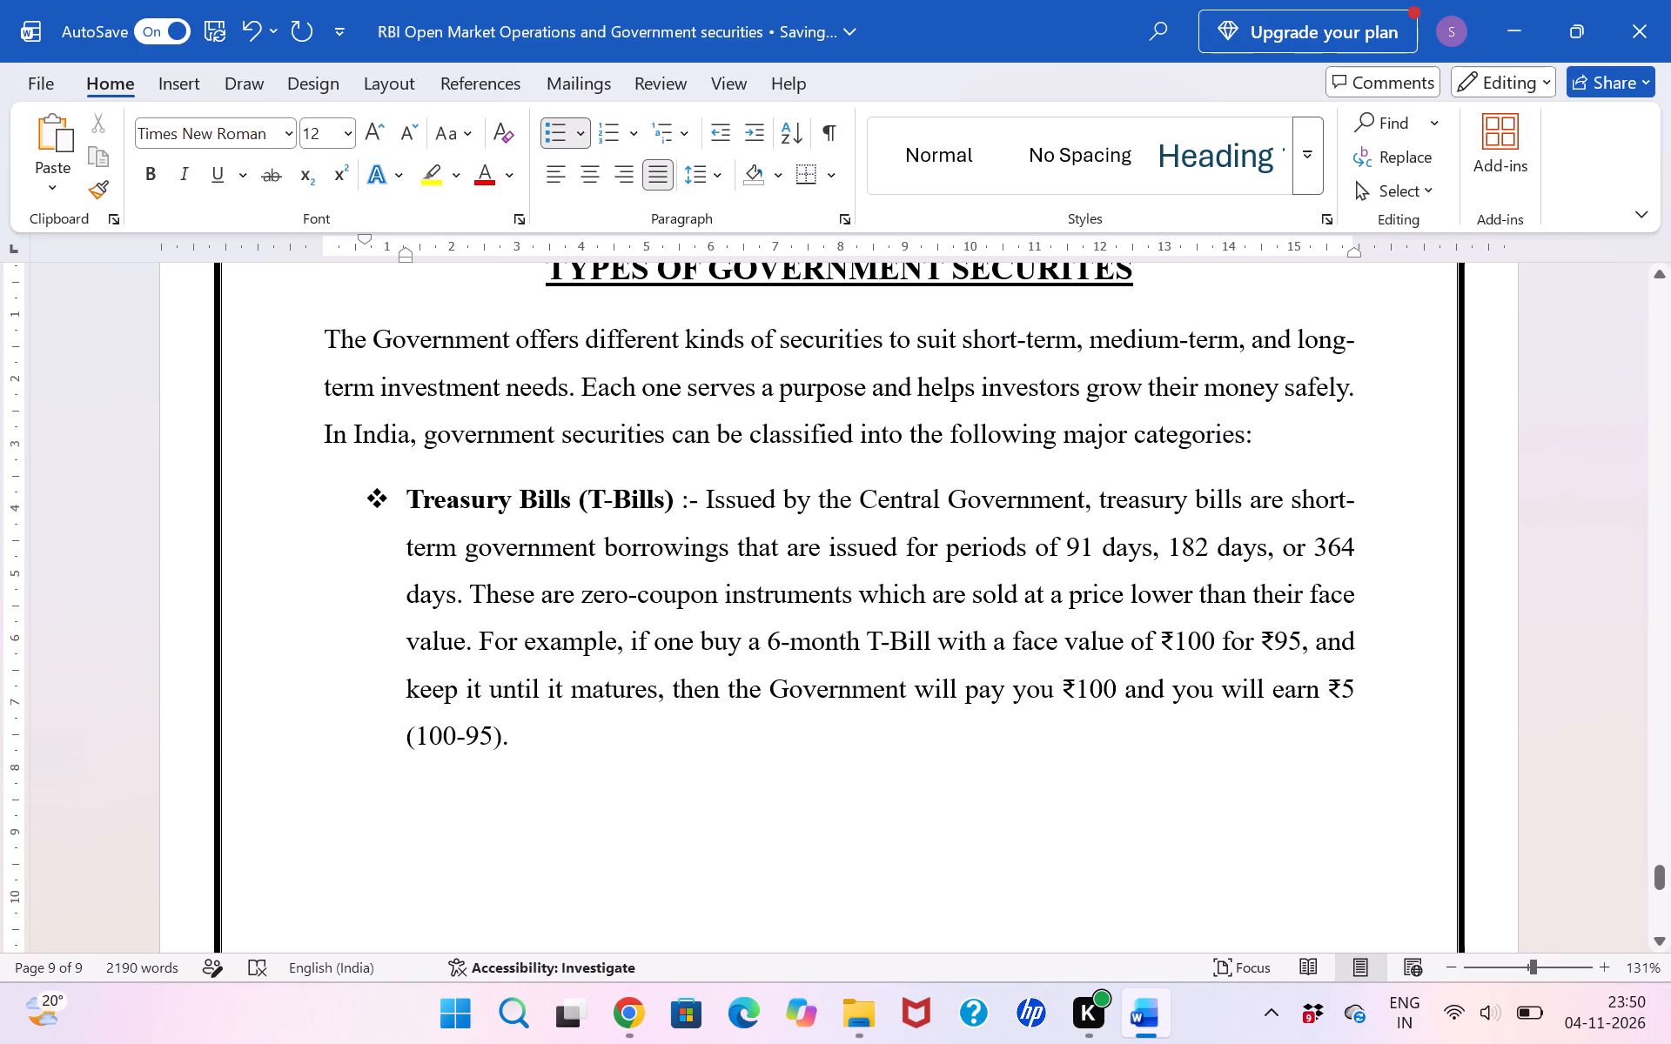
Delete "you" after "the Government will pay" in the Treasury Bills example.
click(1051, 699)
key(BackSpace)
key(BackSpace)
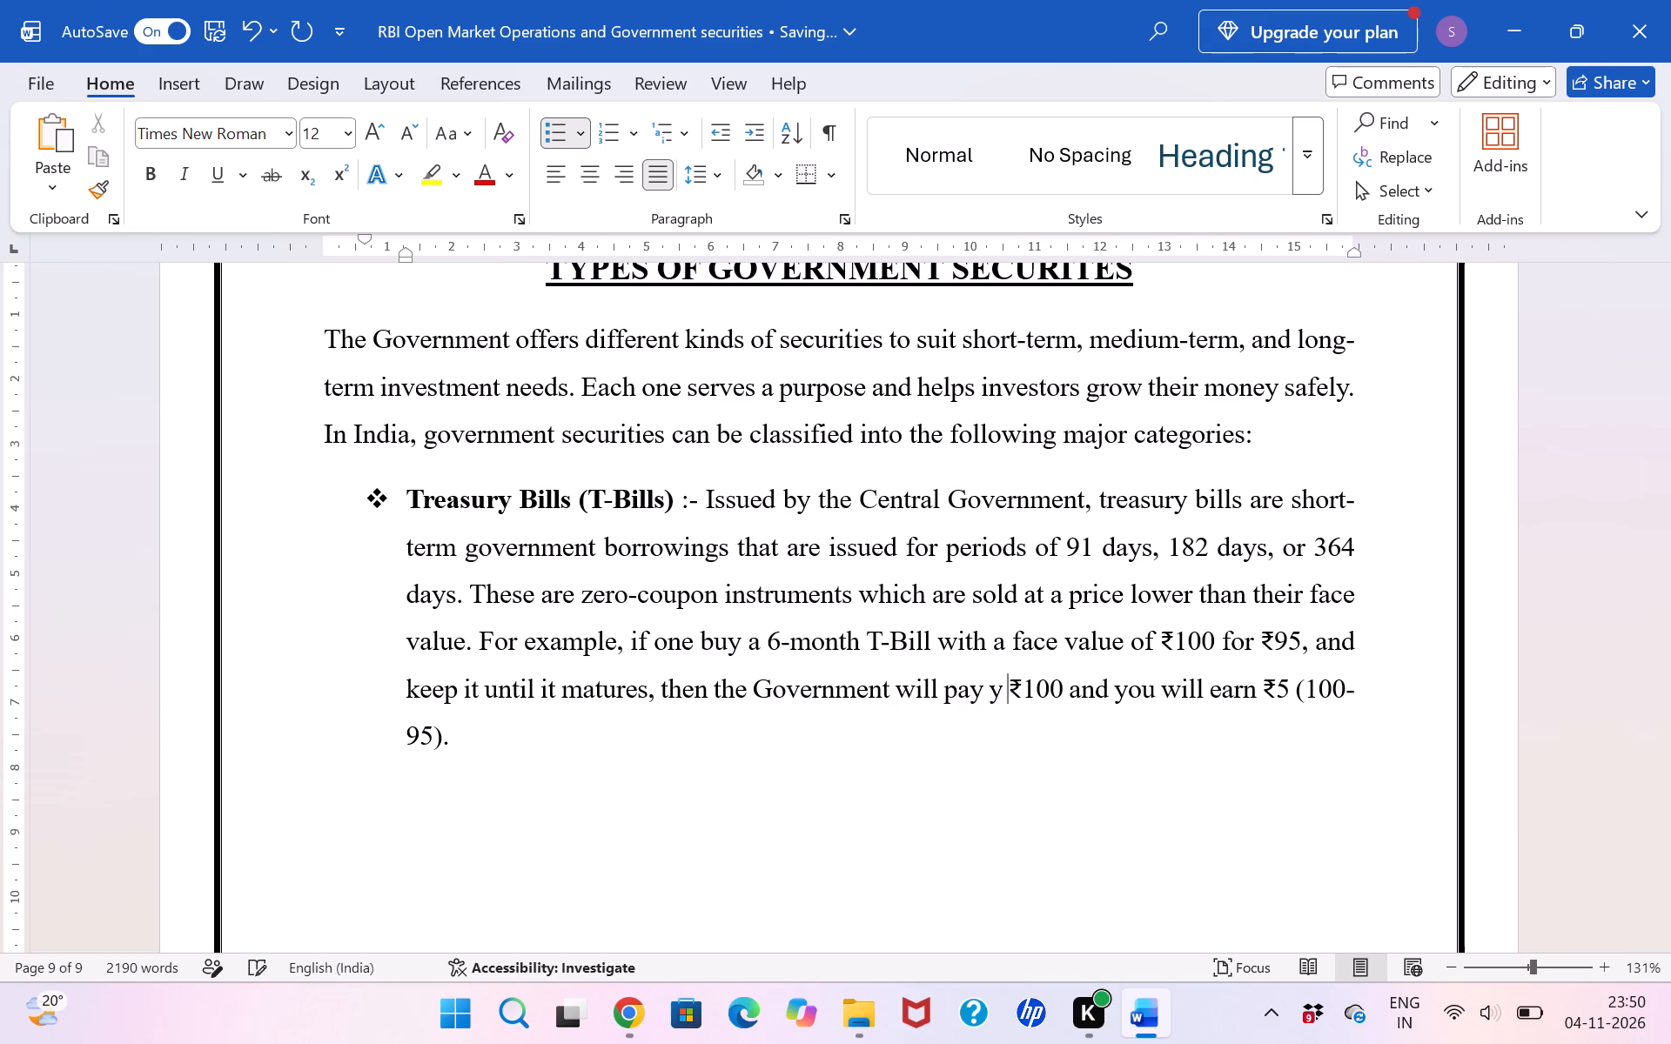
key(BackSpace)
key(BackSpace)
Replace "you" with "one" before "will earn ₹5" in the Treasury Bills example.
click(1147, 692)
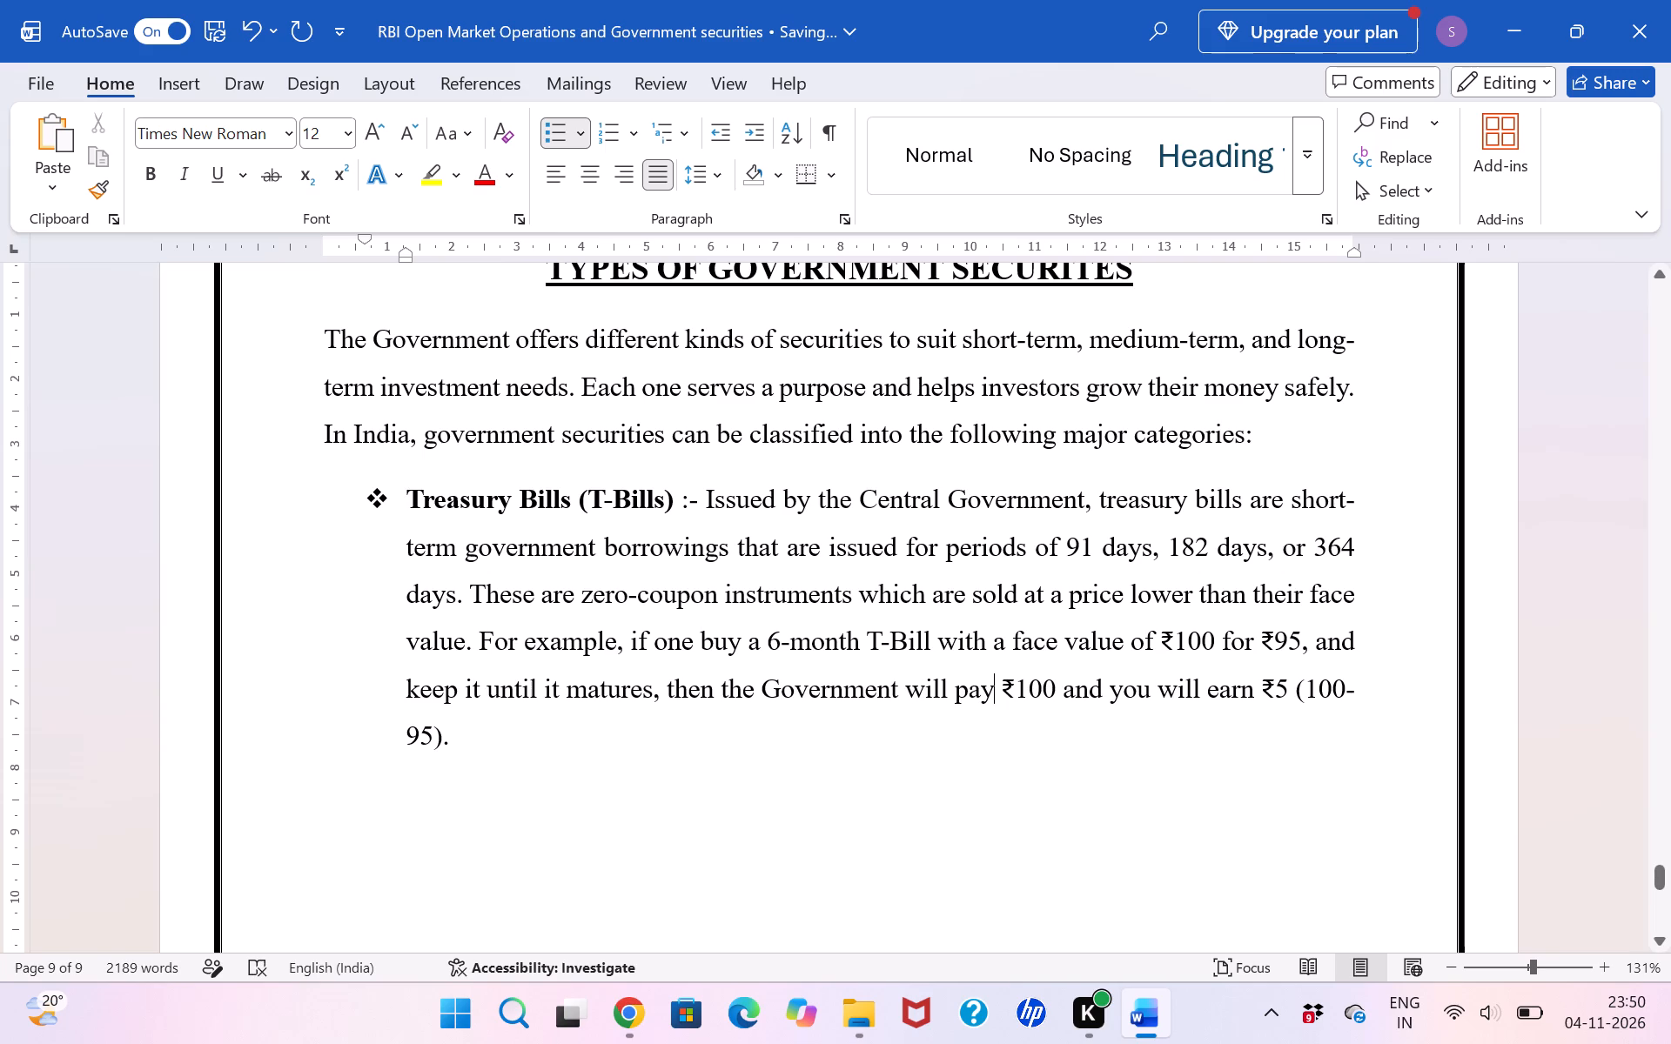
key(BackSpace)
key(BackSpace)
key(BackSpace)
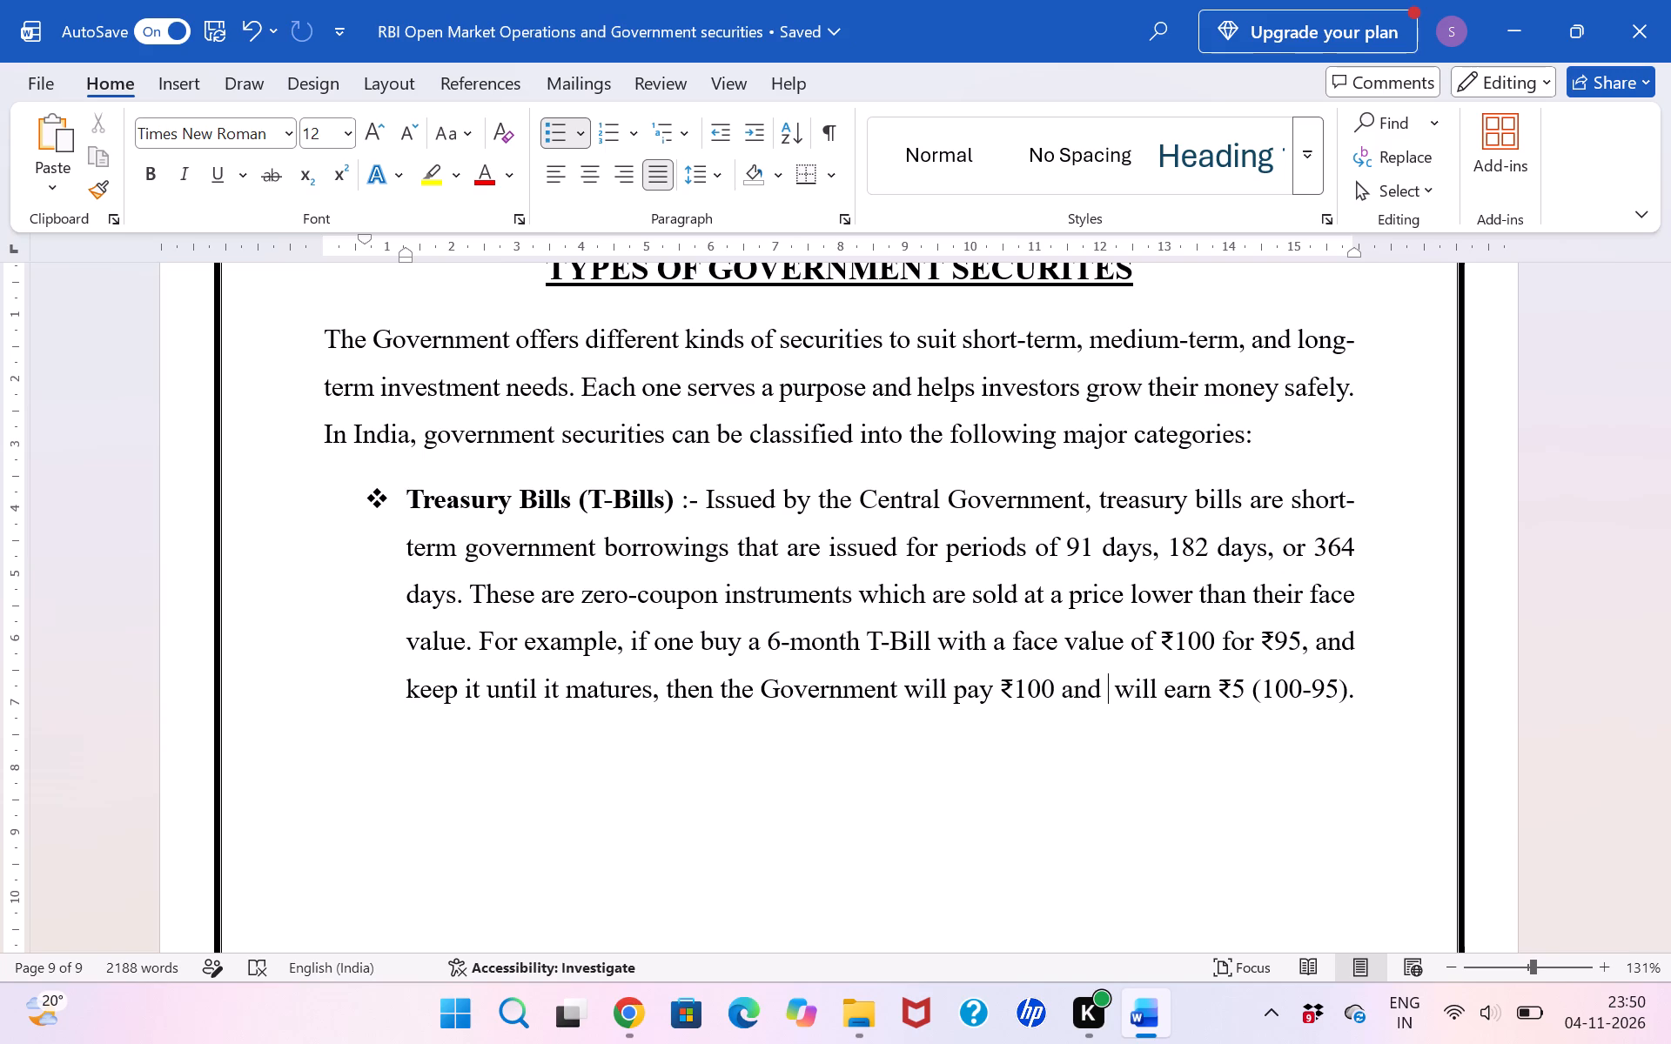
text(one)
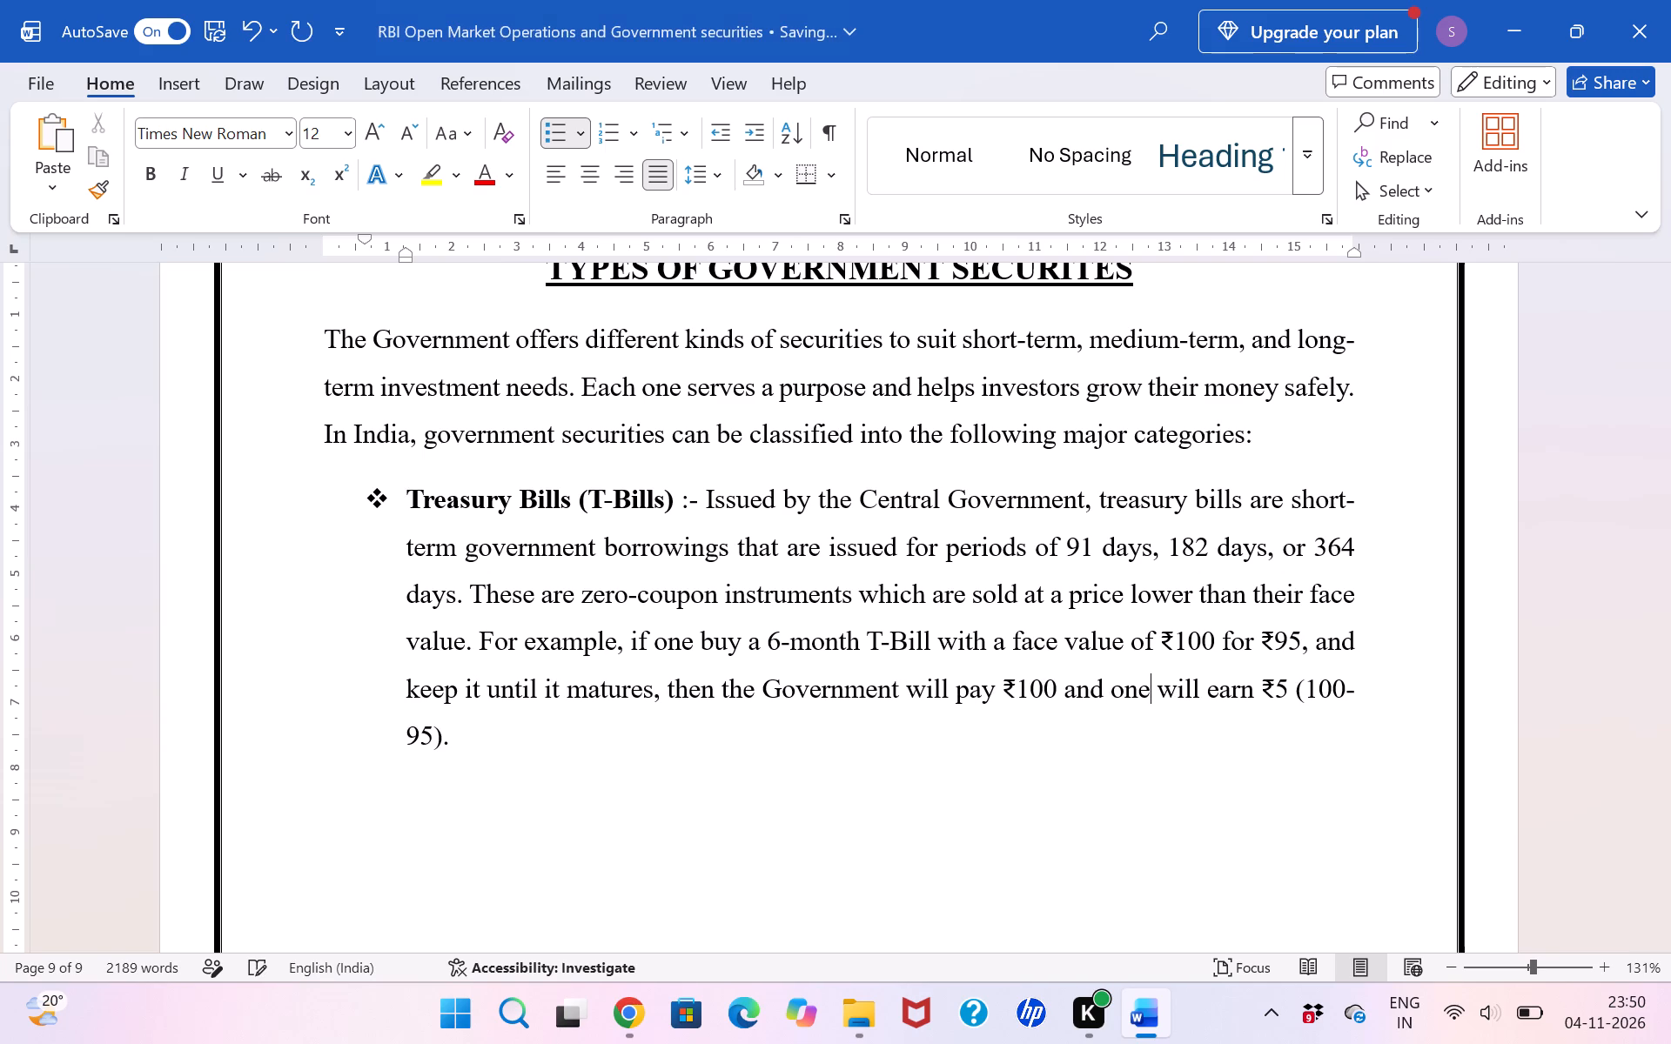
Paste the copied Treasury Bills text after "(100-95)." and delete the repeated part, keeping only the sentence starting "T-Bills are ideal for investors".
click(715, 737)
key(ctrl+v)
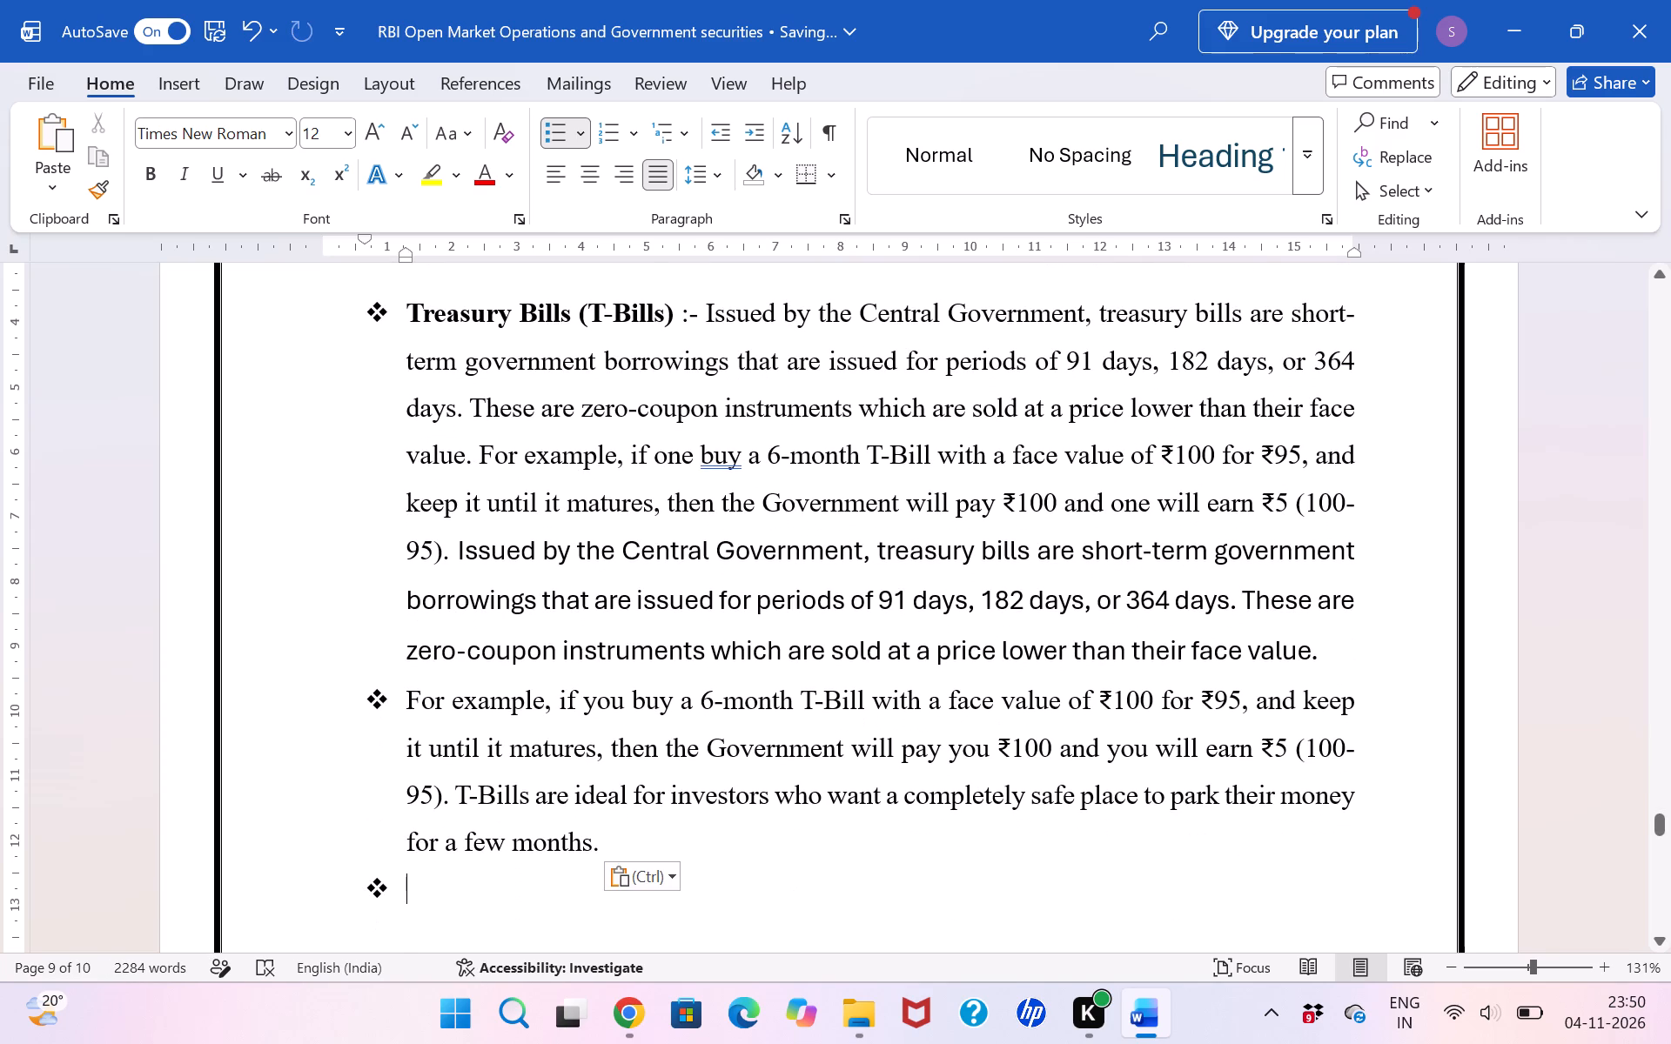
click(458, 812)
drag(458, 555, 540, 718)
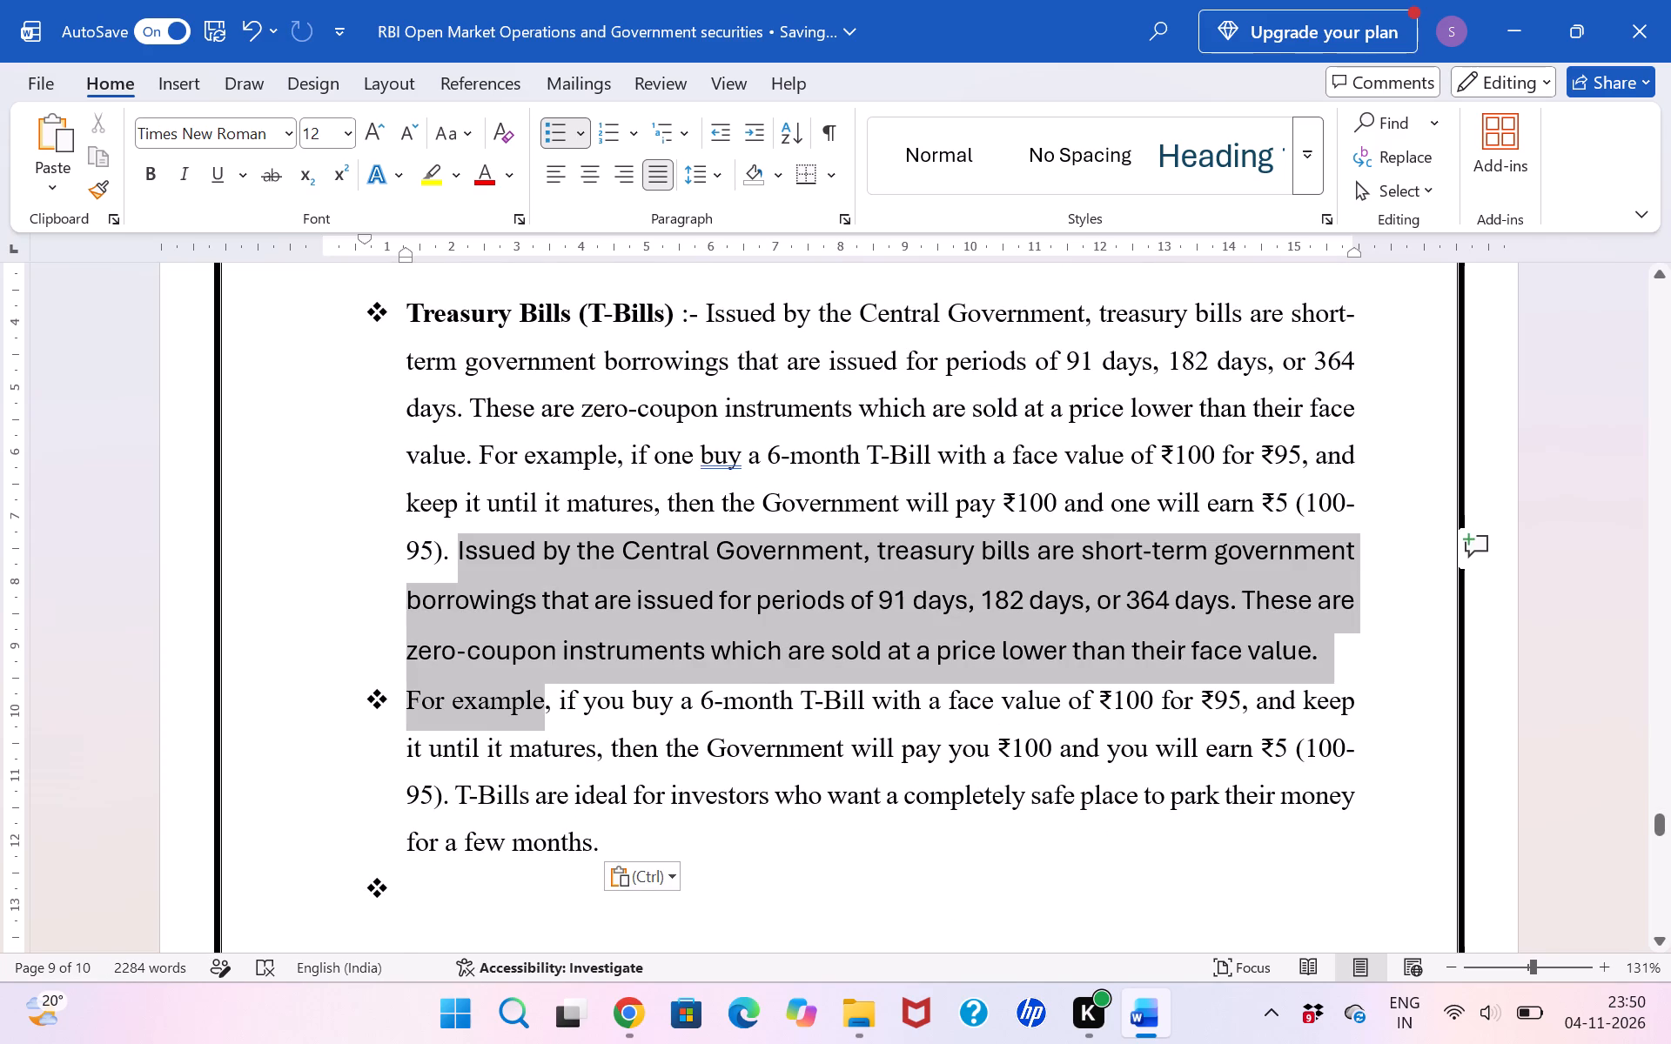
drag(540, 718, 455, 790)
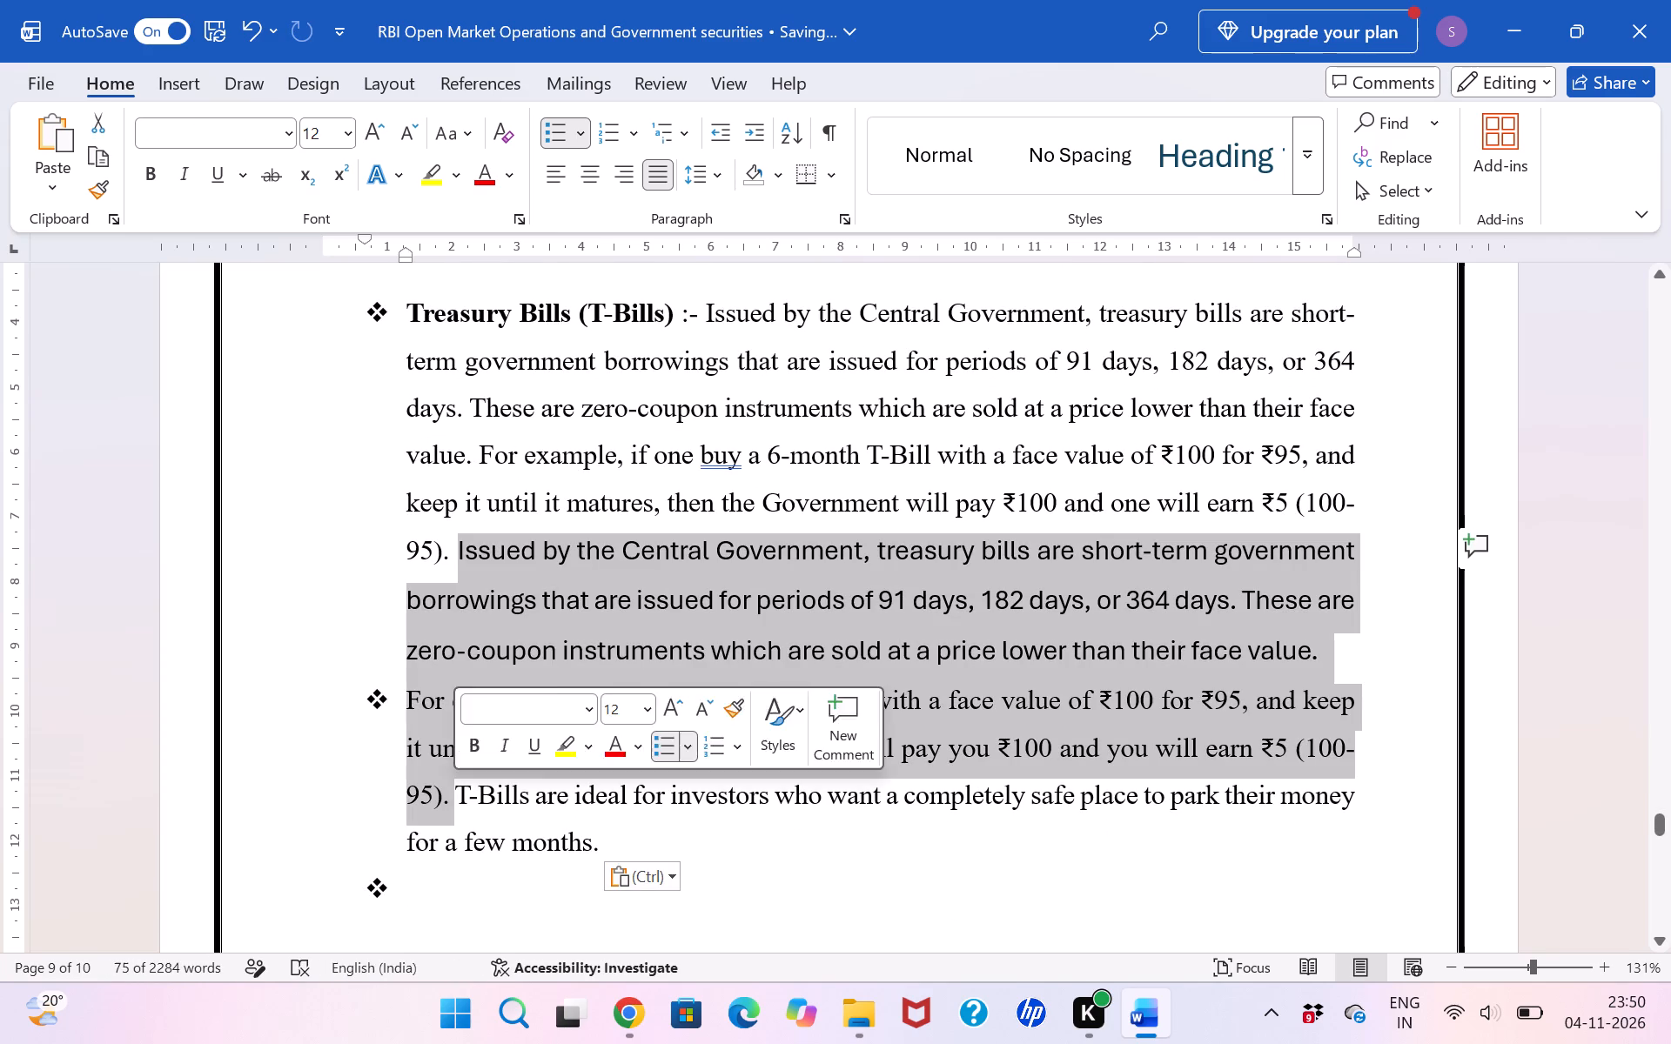
key(BackSpace)
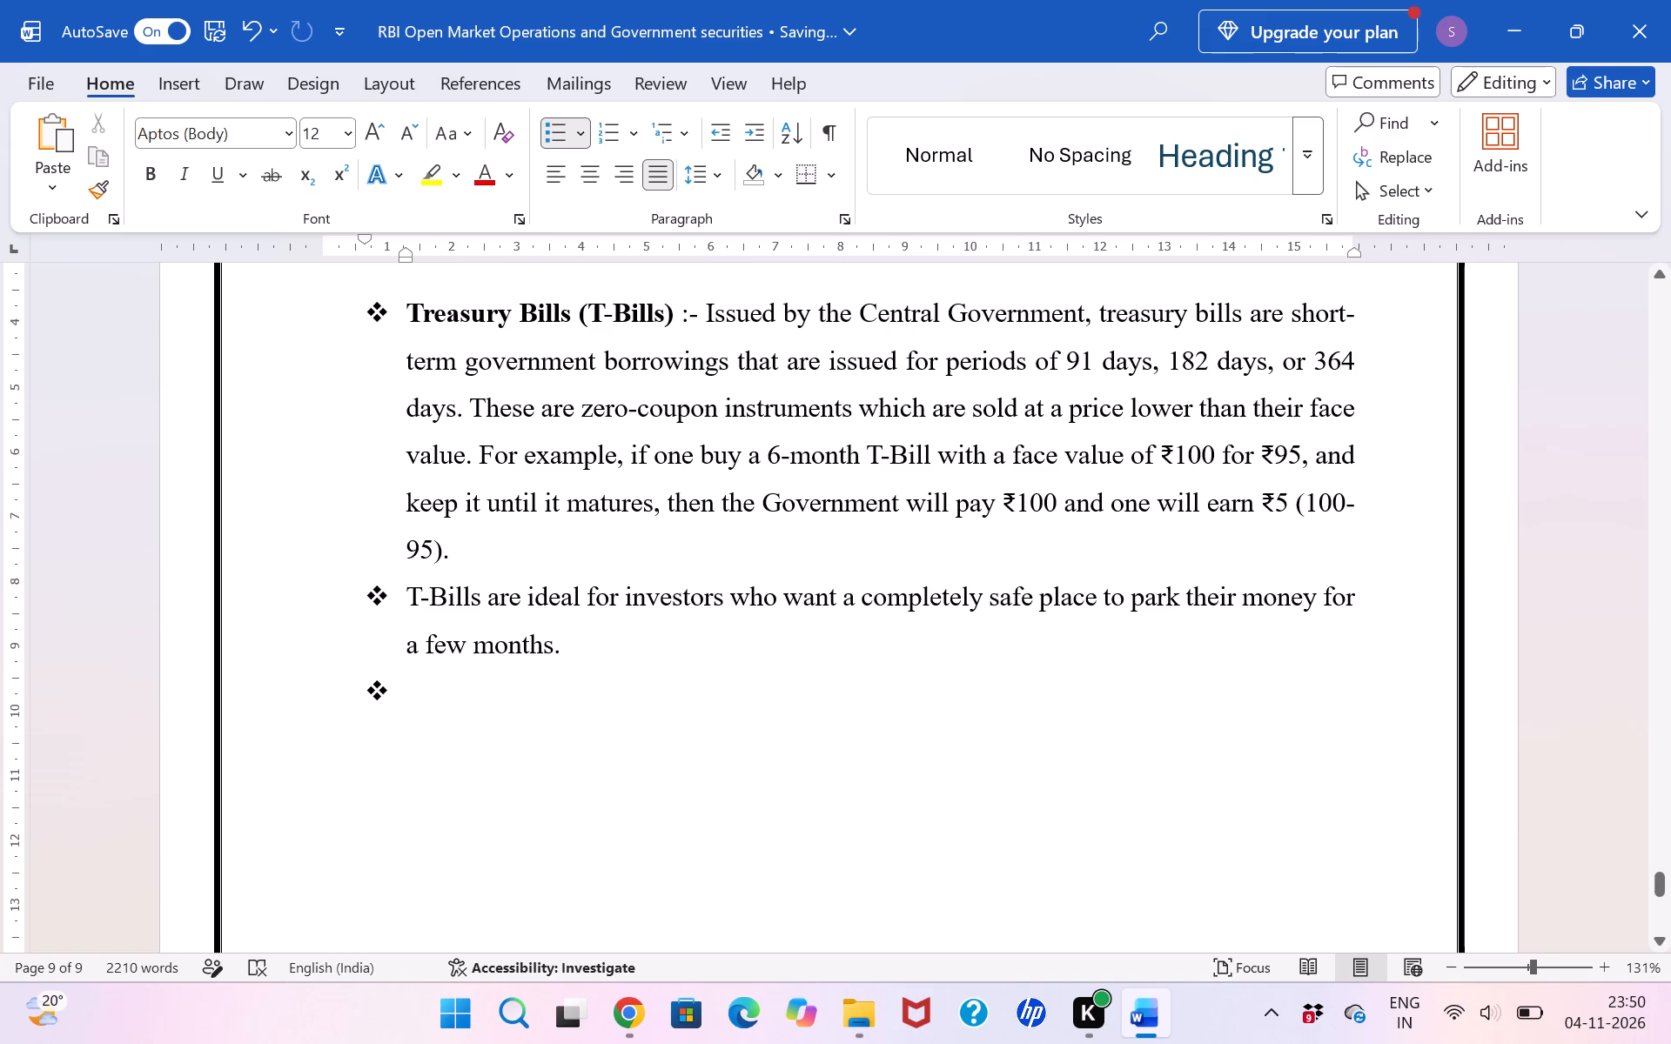
Remove the bullet from the "T-Bills are ideal for investors" sentence, keeping it as an indented line under Treasury Bills.
click(403, 605)
key(BackSpace)
click(408, 693)
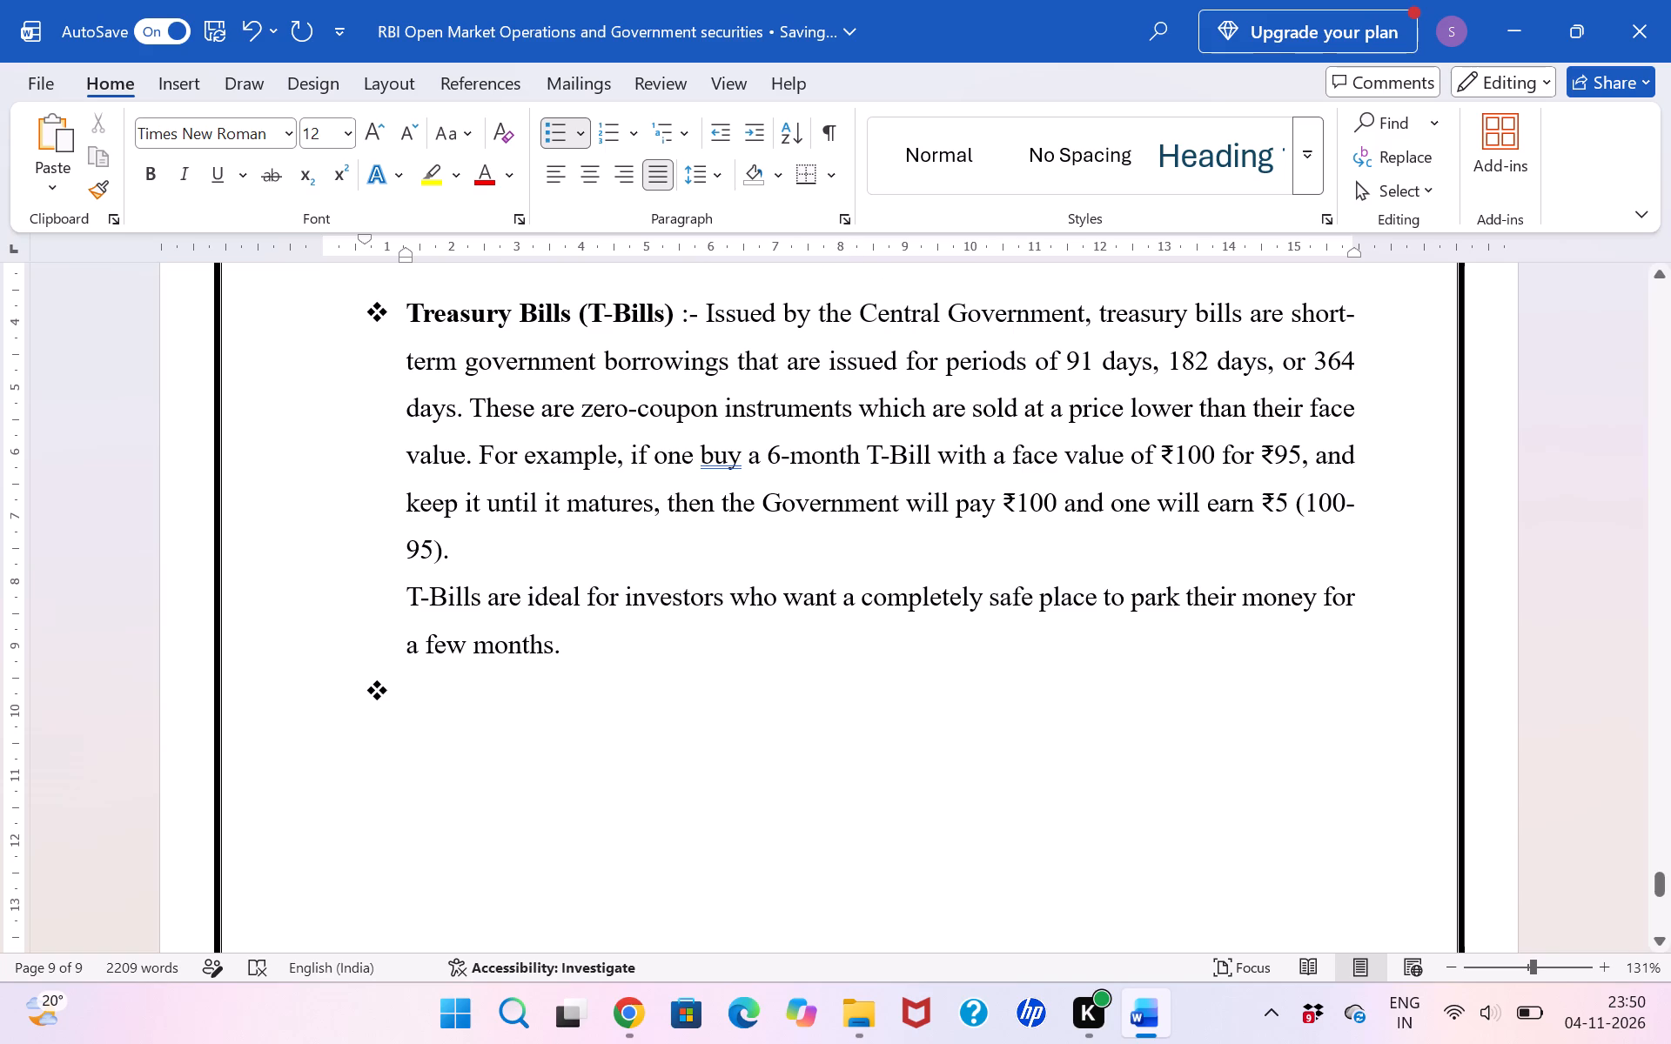
Make "Central Government" bold in the Treasury Bills bullet.
drag(863, 301, 1002, 334)
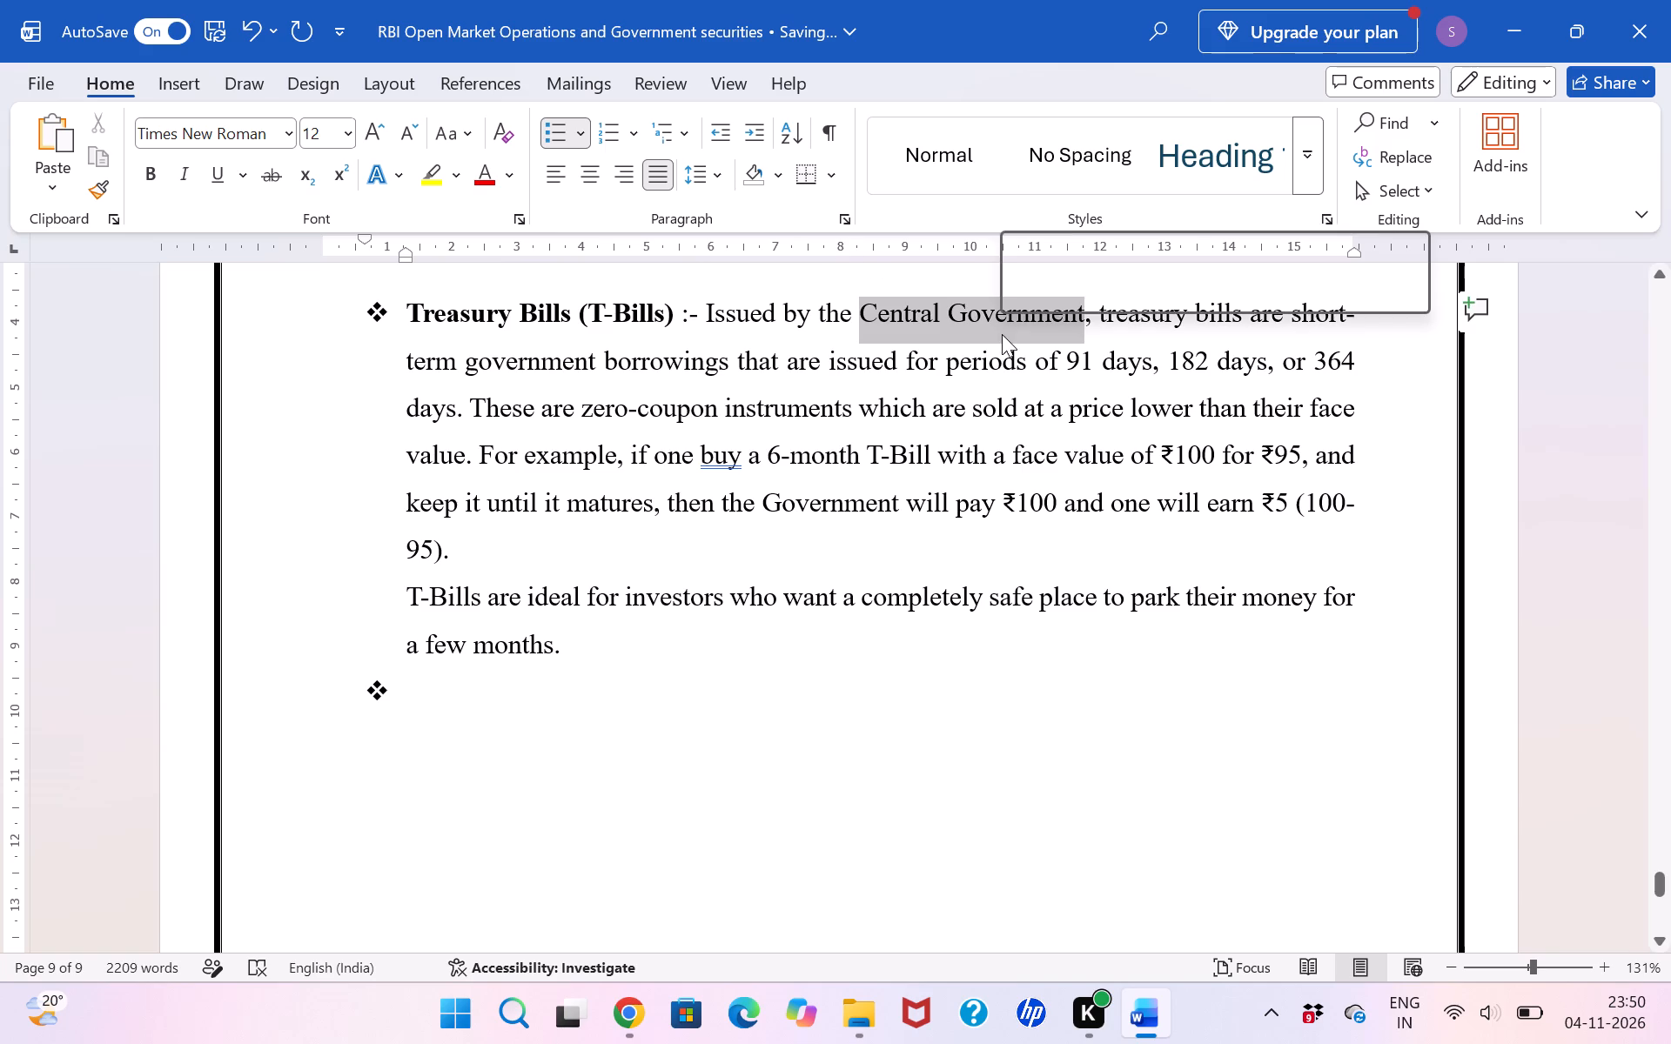
click(1021, 283)
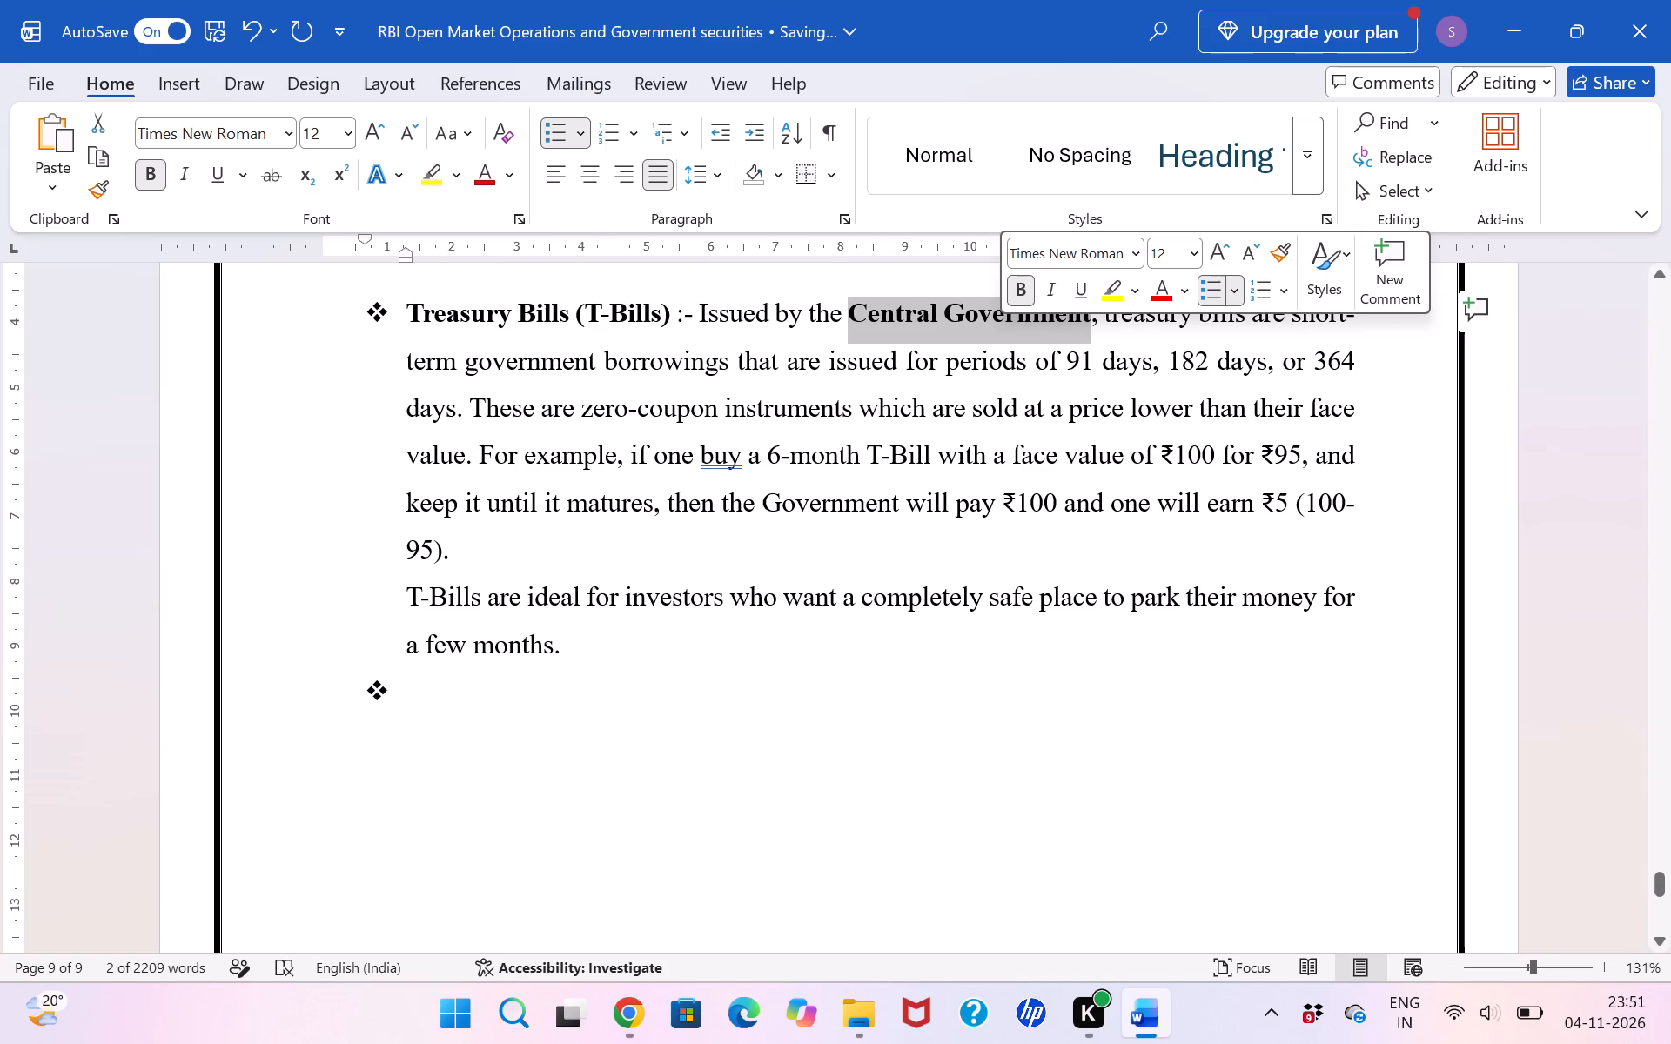
Check the second security type on the IDFC FIRST Academy page and enter "Government of India Bonds :- " in the empty bullet in Word.
click(485, 714)
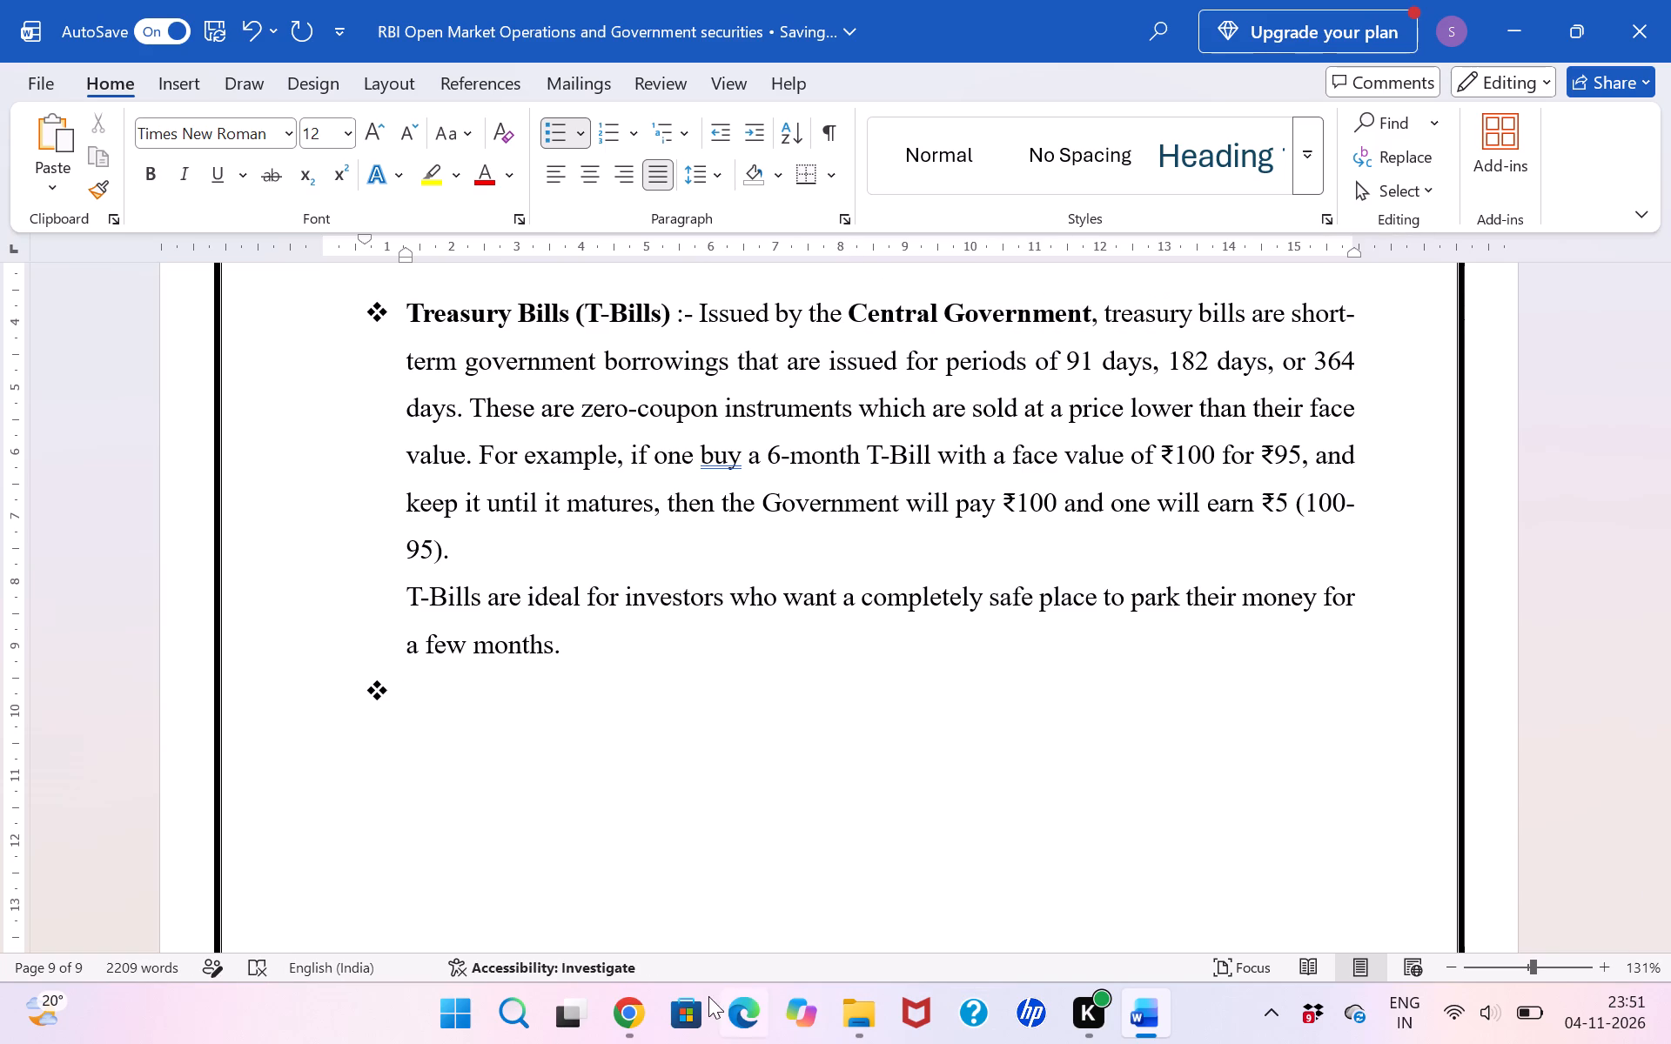
click(636, 948)
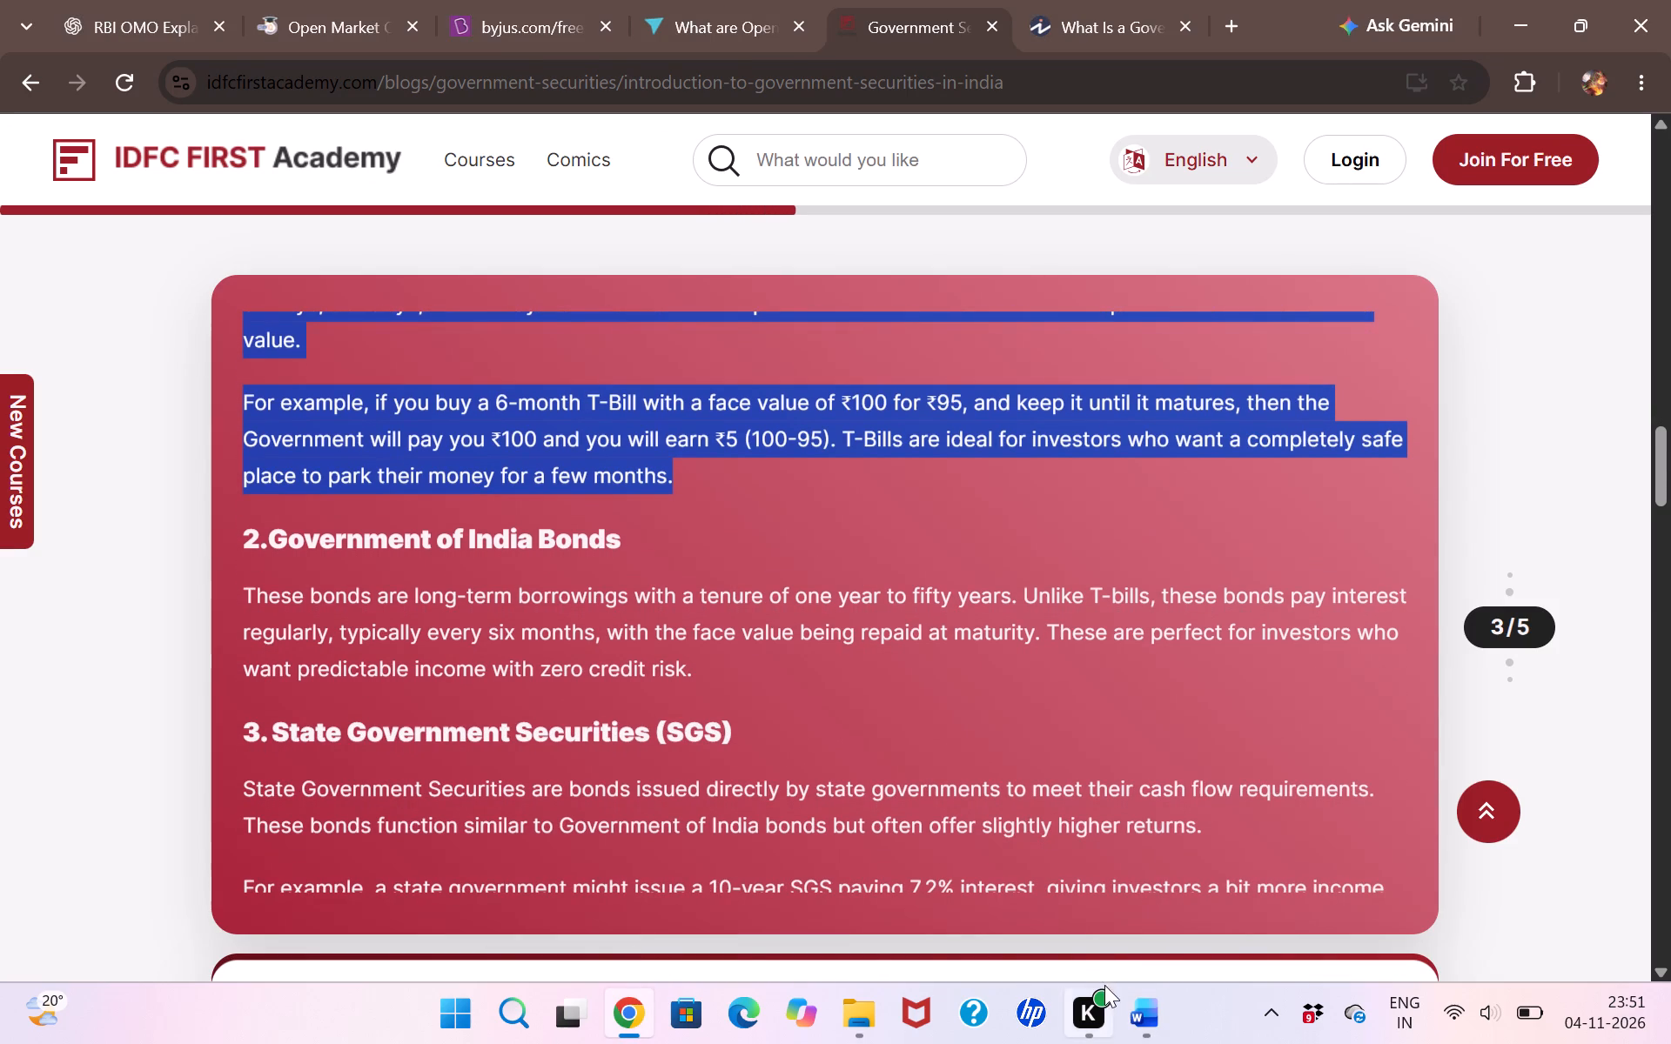
click(1145, 935)
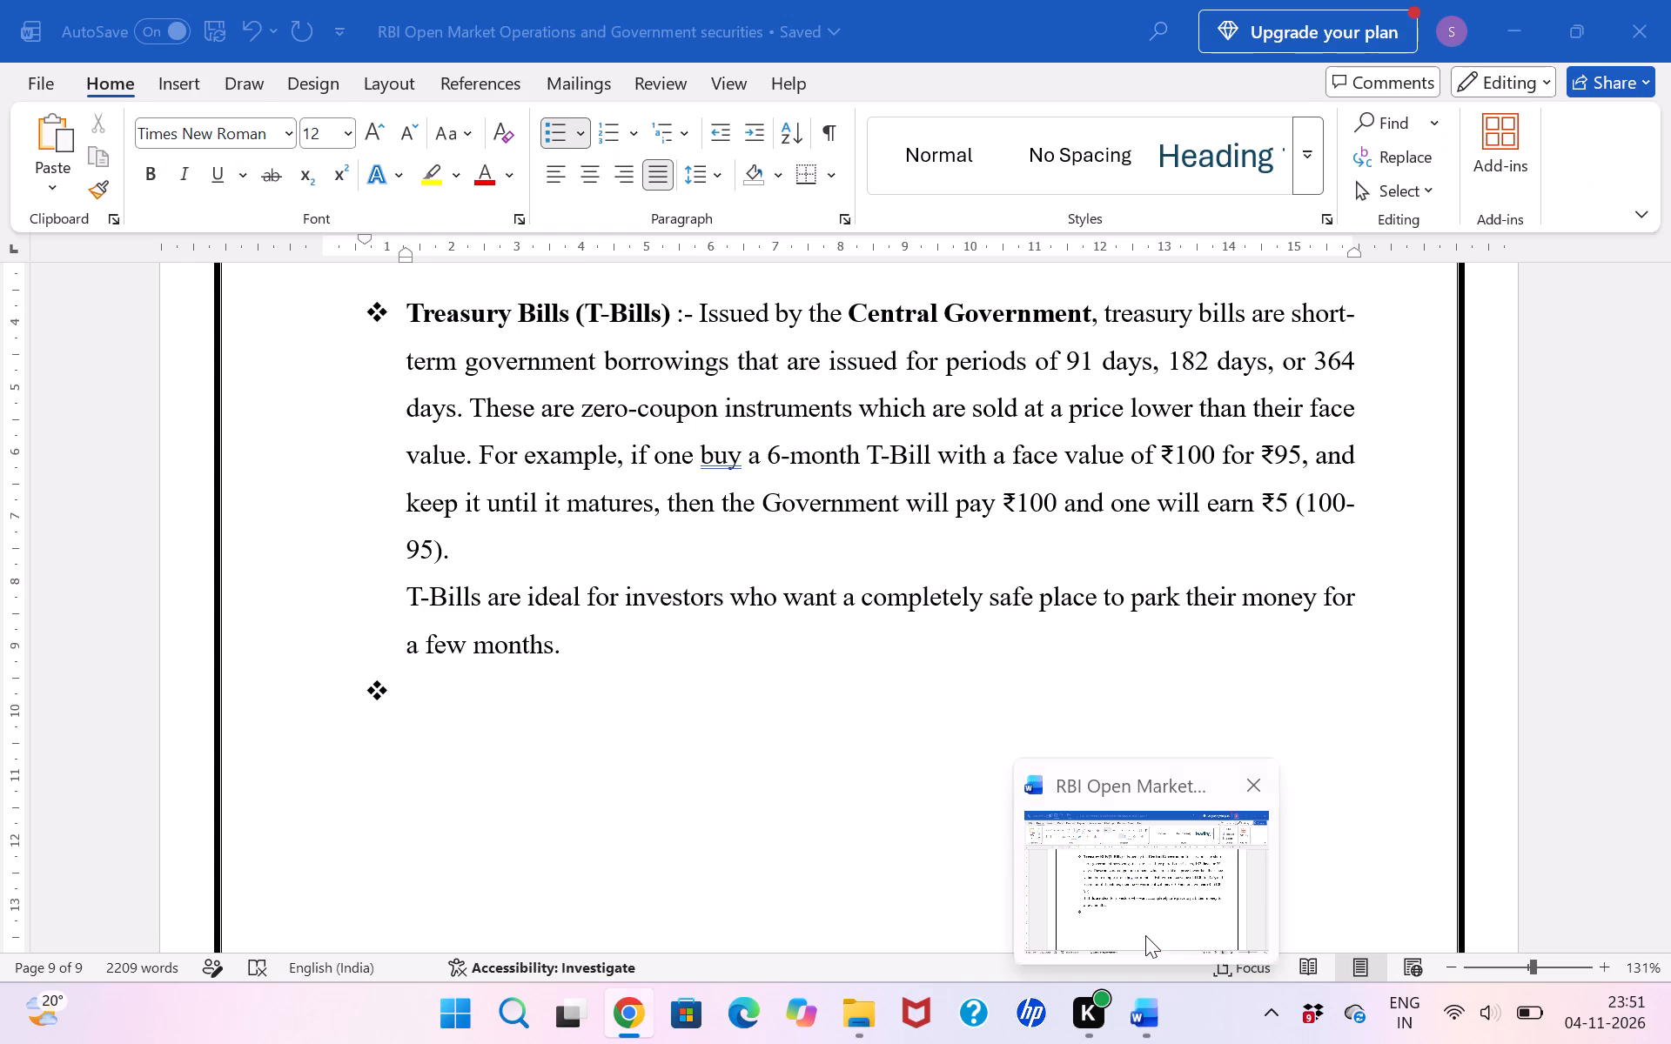
key(shift+g)
text(Ove)
key(BackSpace)
key(BackSpace)
key(BackSpace)
text(overnment of INdi)
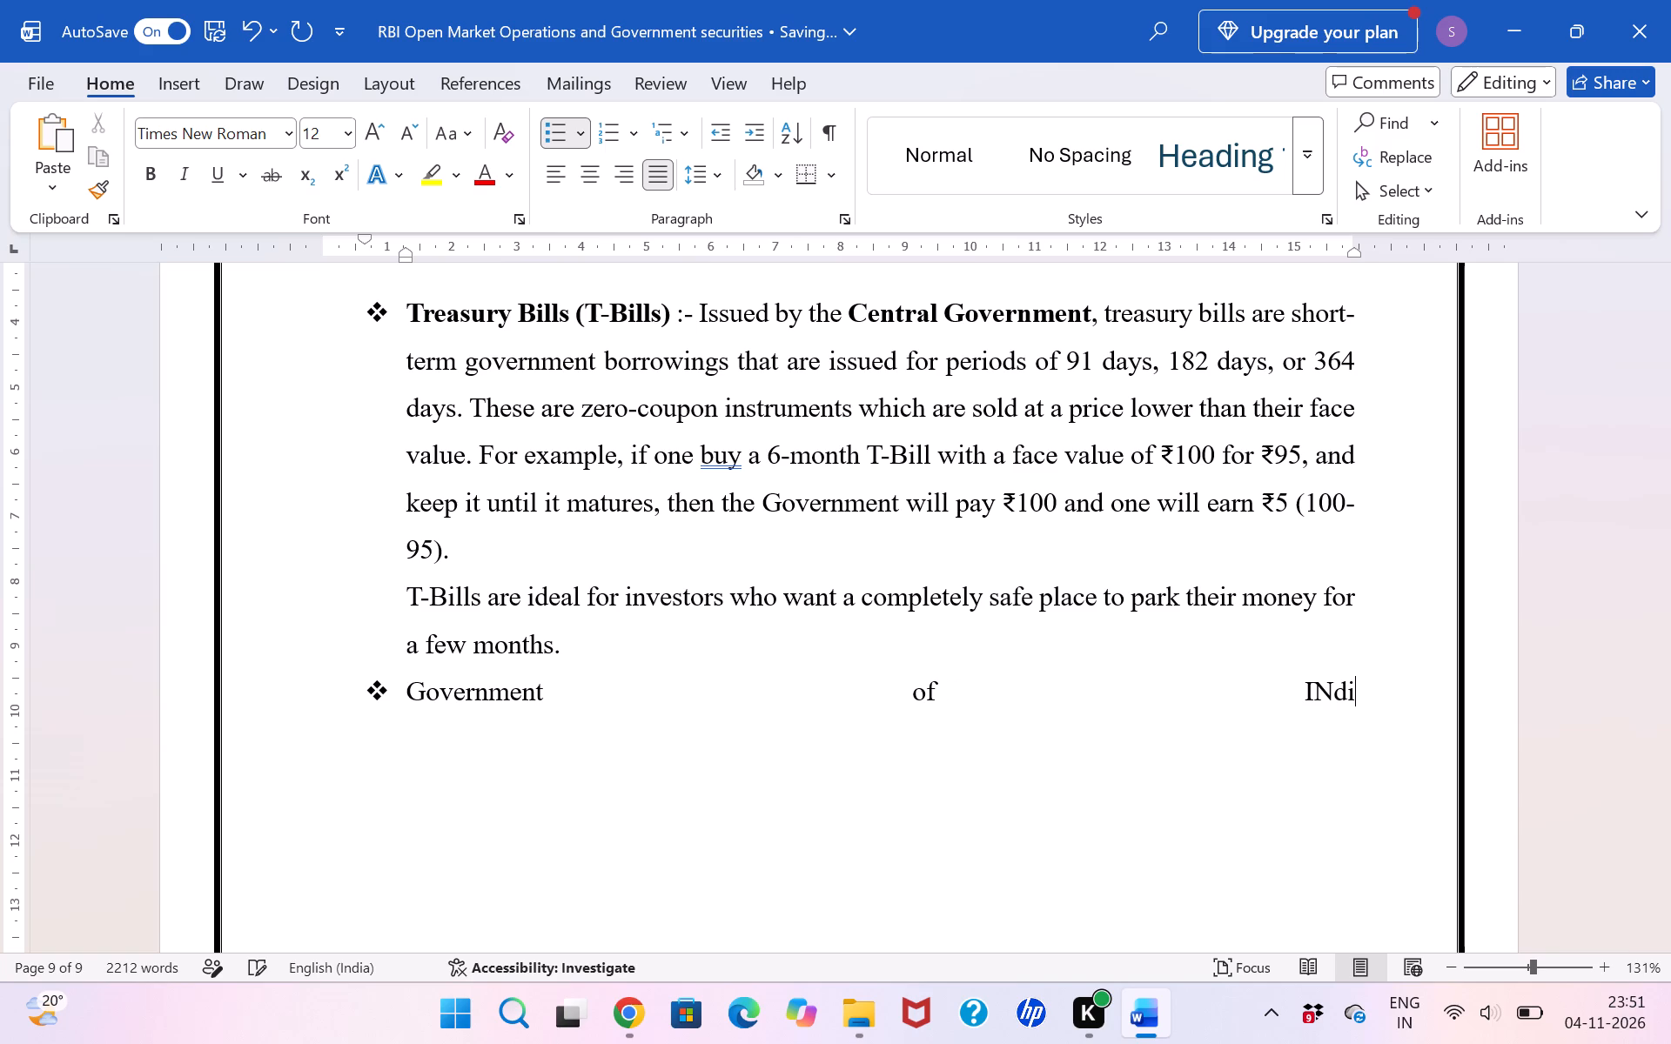
key(BackSpace)
key(BackSpace)
key(BackSpace)
text(ndia)
key(space)
text(Bonds)
key(space)
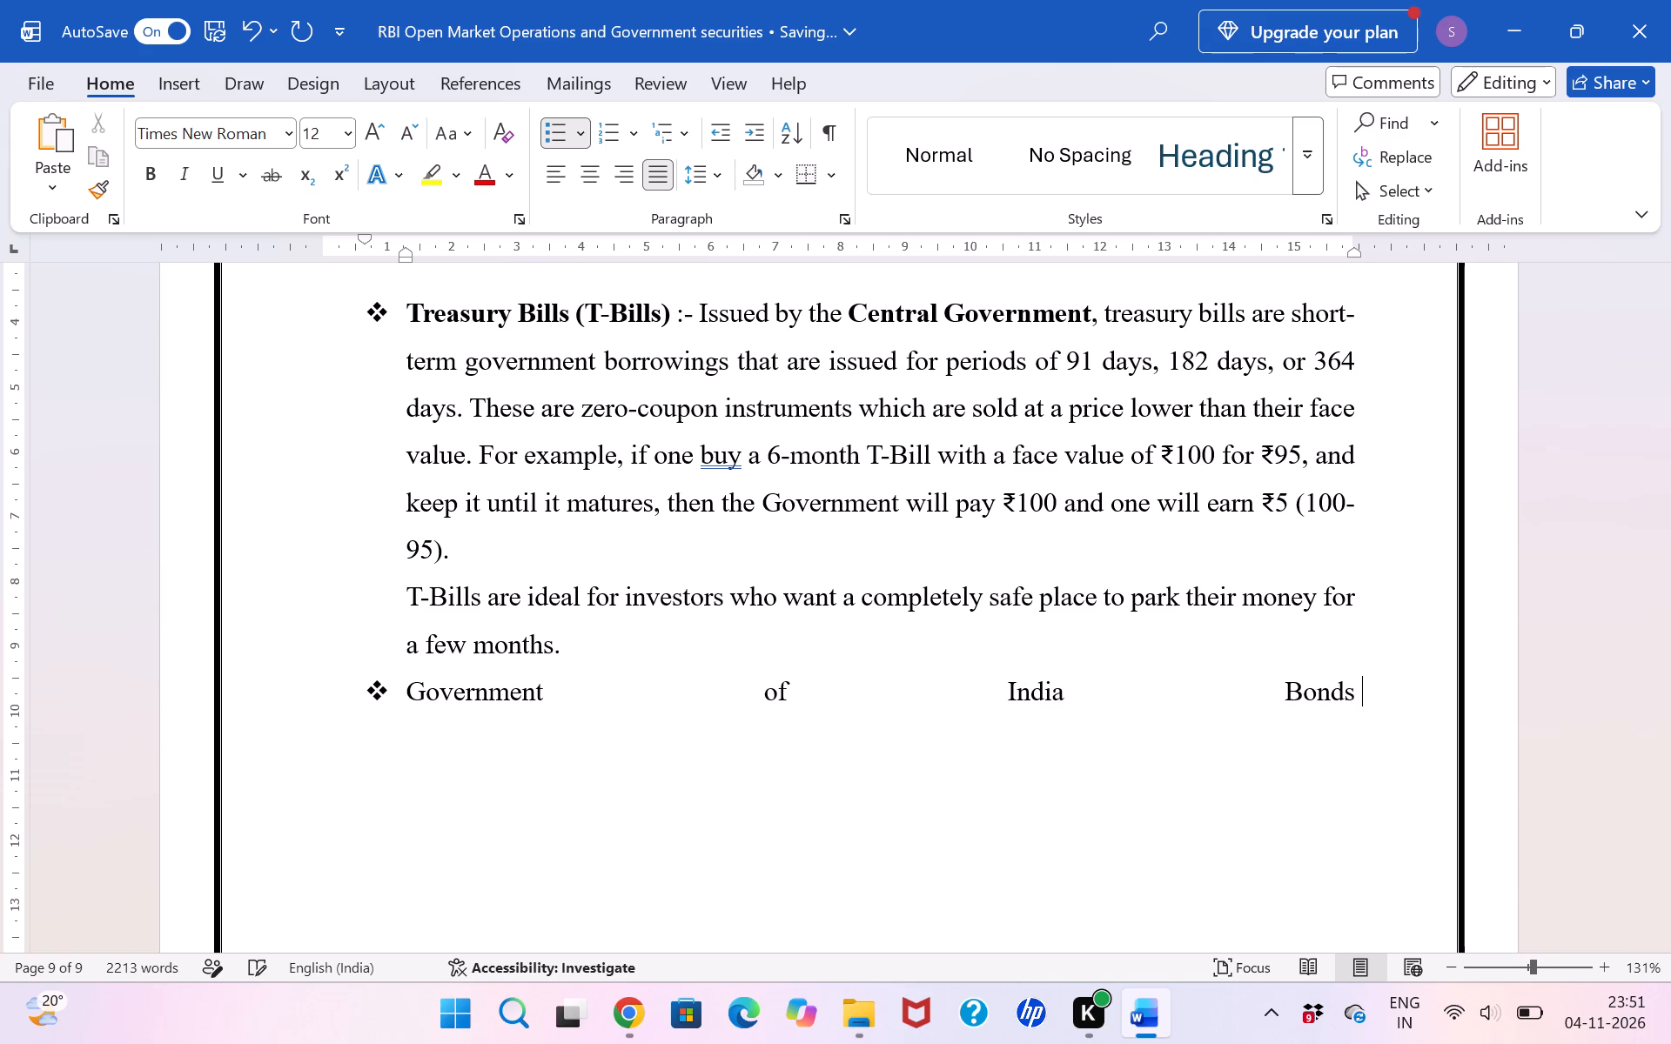
text(:_)
key(BackSpace)
key(0)
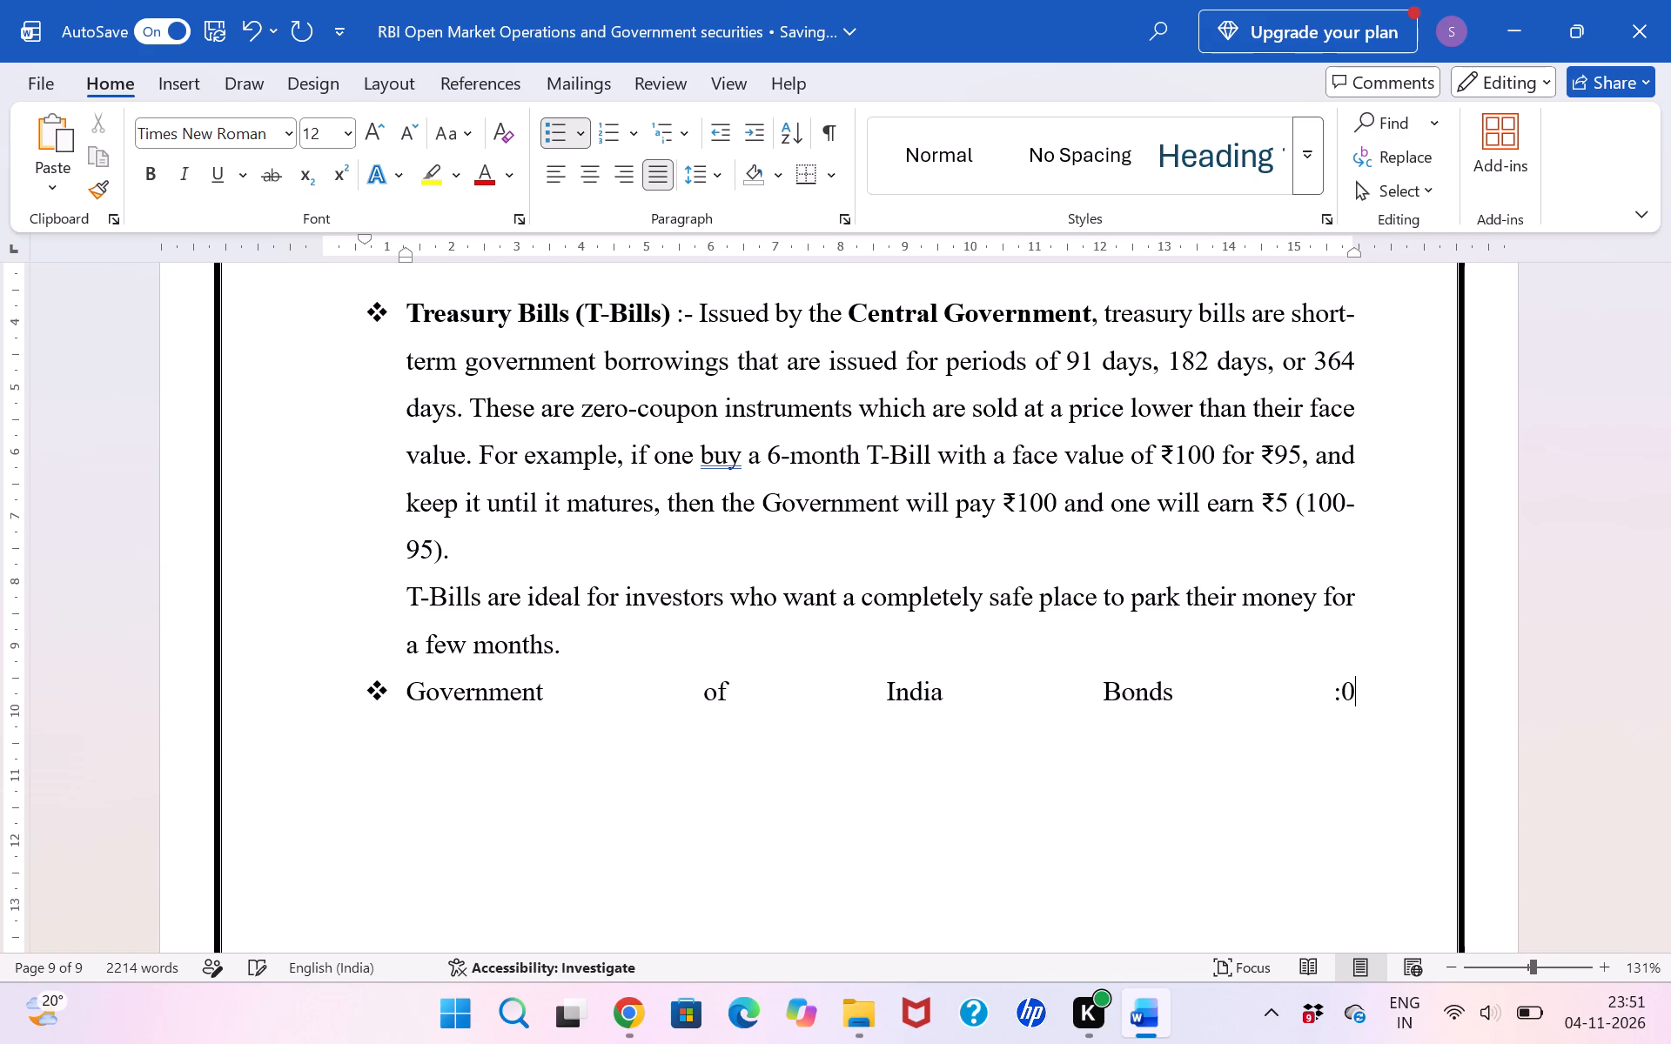
key(BackSpace)
text(-)
key(space)
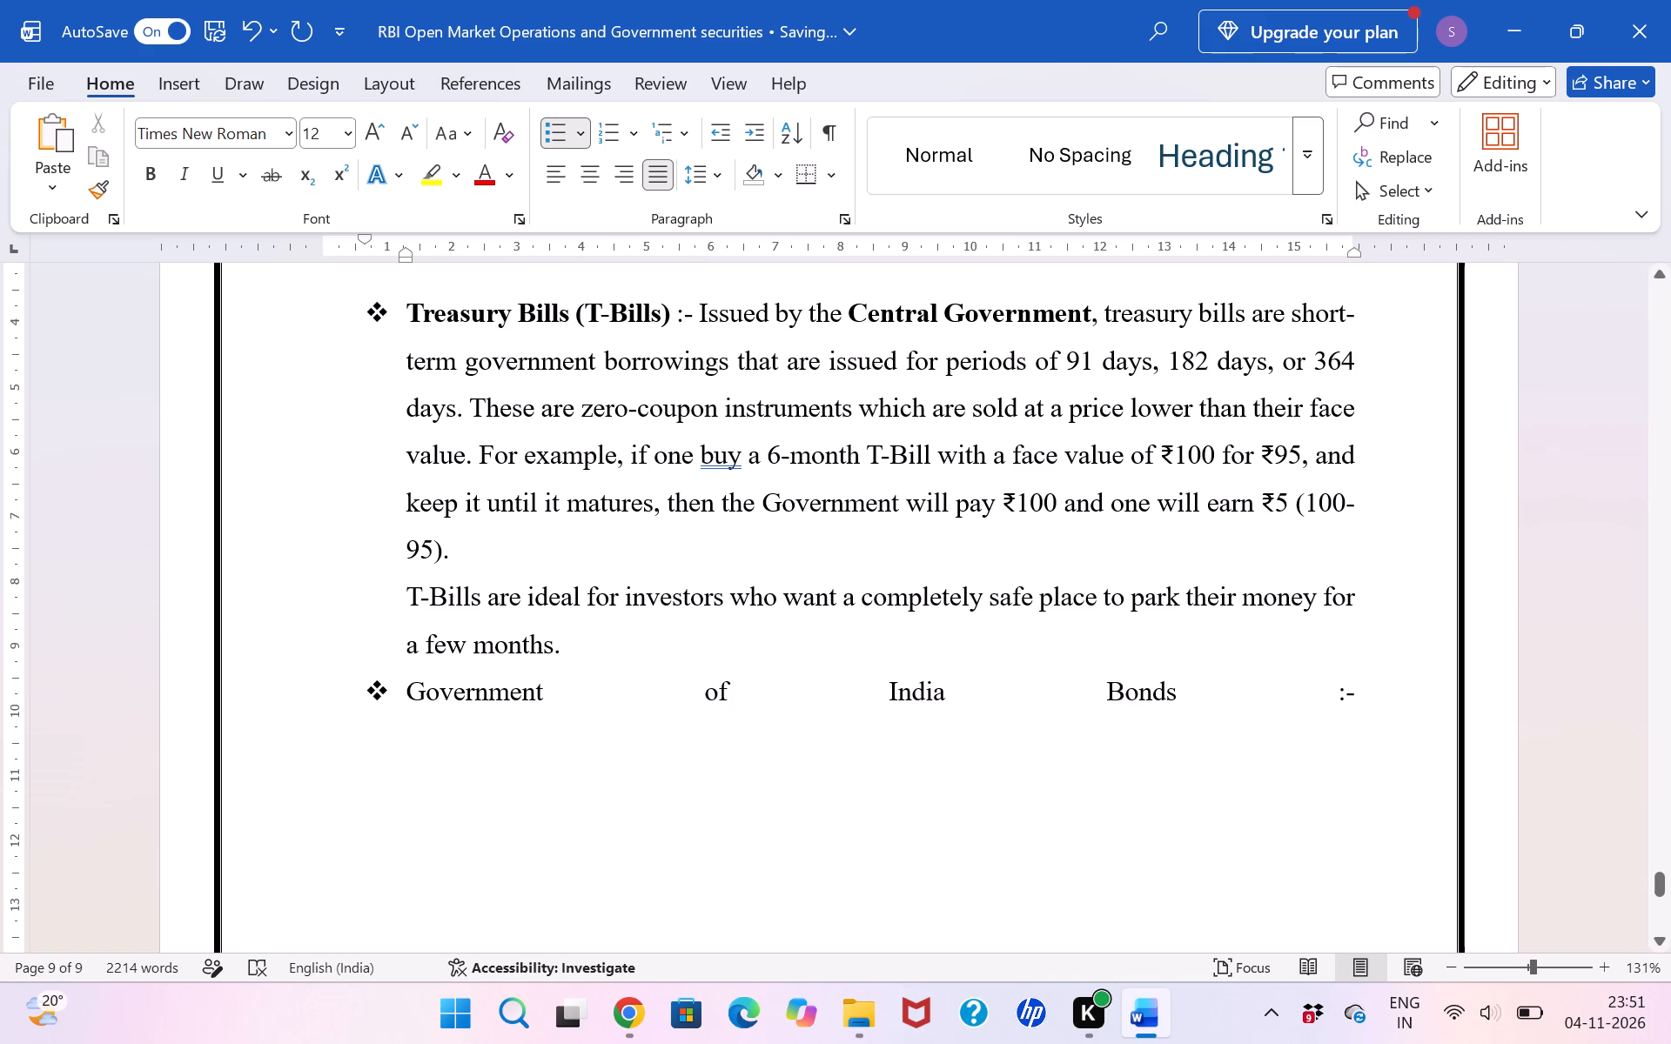
Make the label "Government of India Bonds" bold, excluding the ":-".
drag(412, 701, 613, 740)
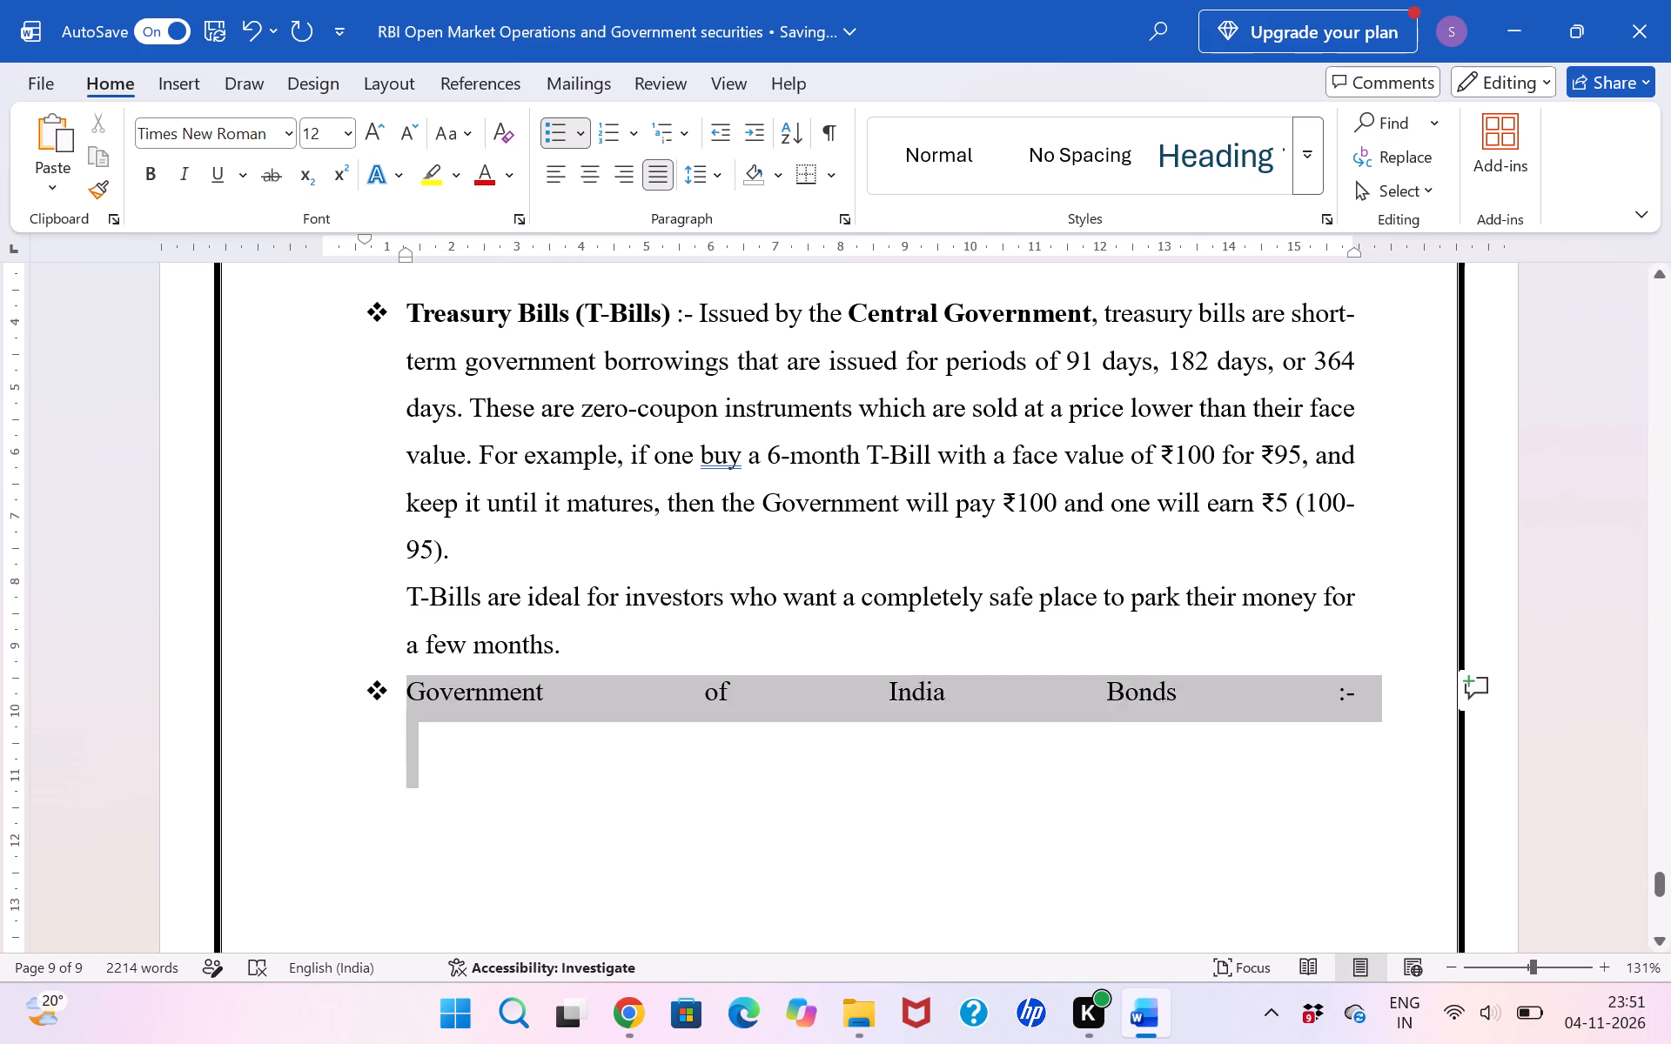
drag(613, 740, 1143, 706)
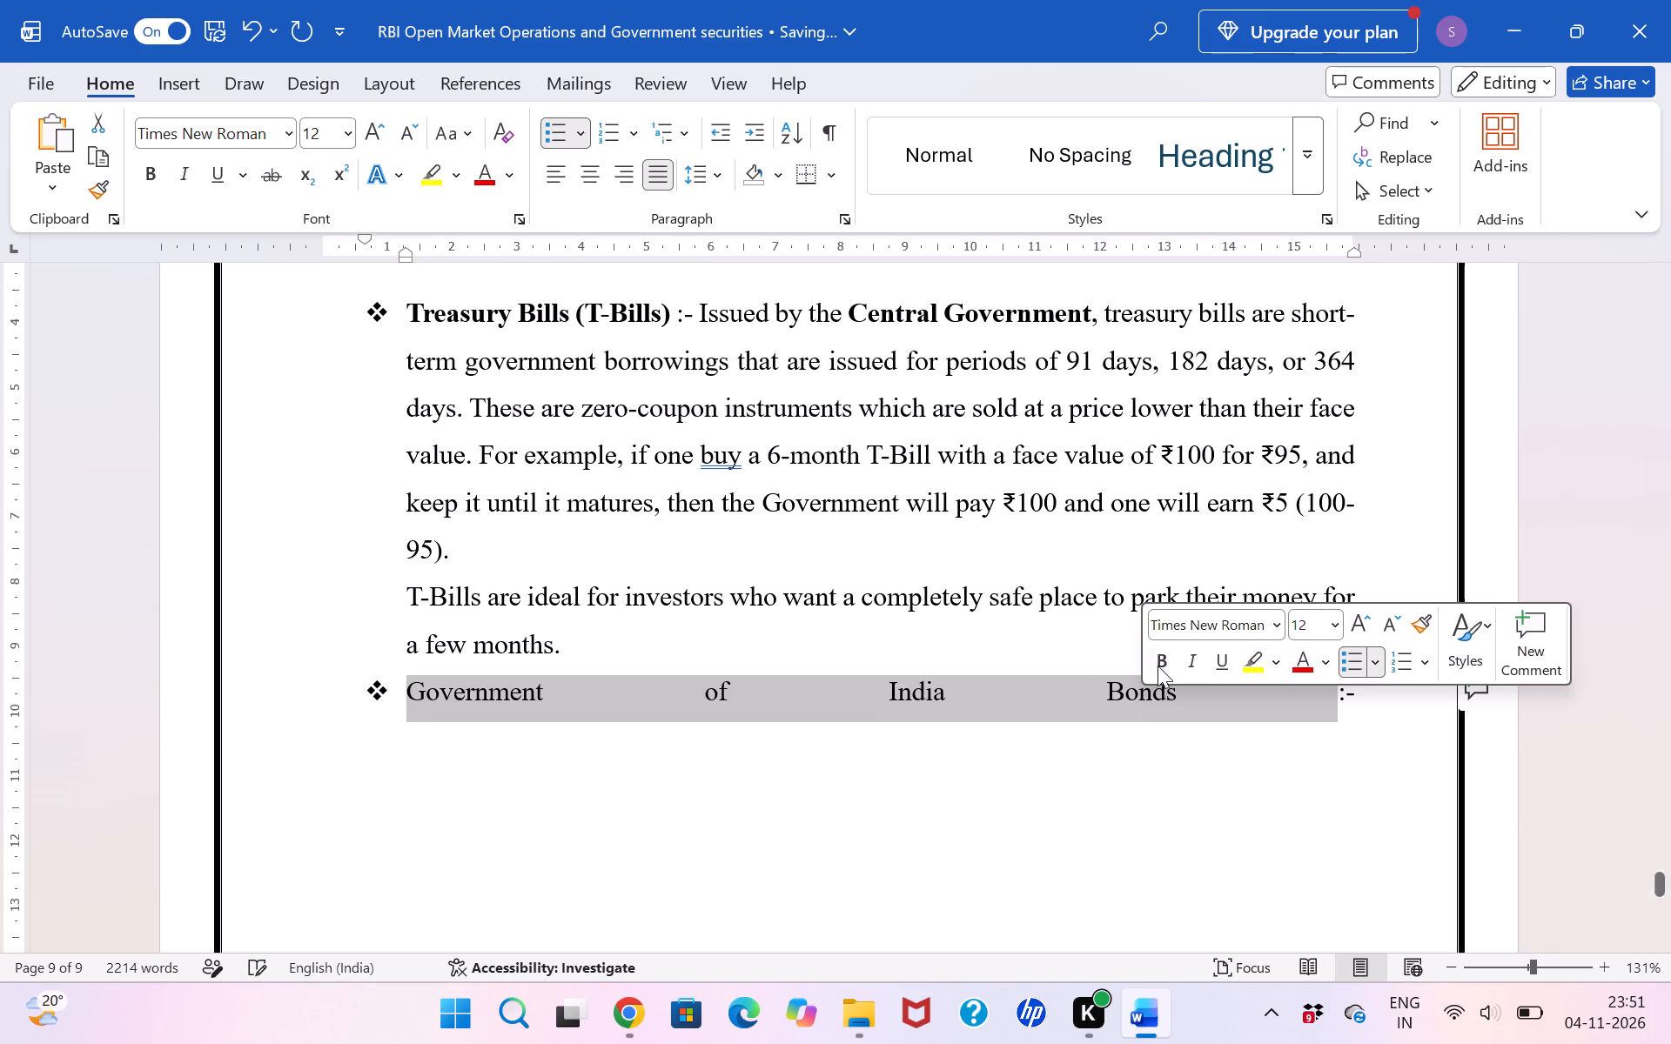
click(1173, 664)
Copy the Government of India Bonds paragraph from the IDFC FIRST Academy page and paste it after the ":-" in the Word bullet.
click(1361, 694)
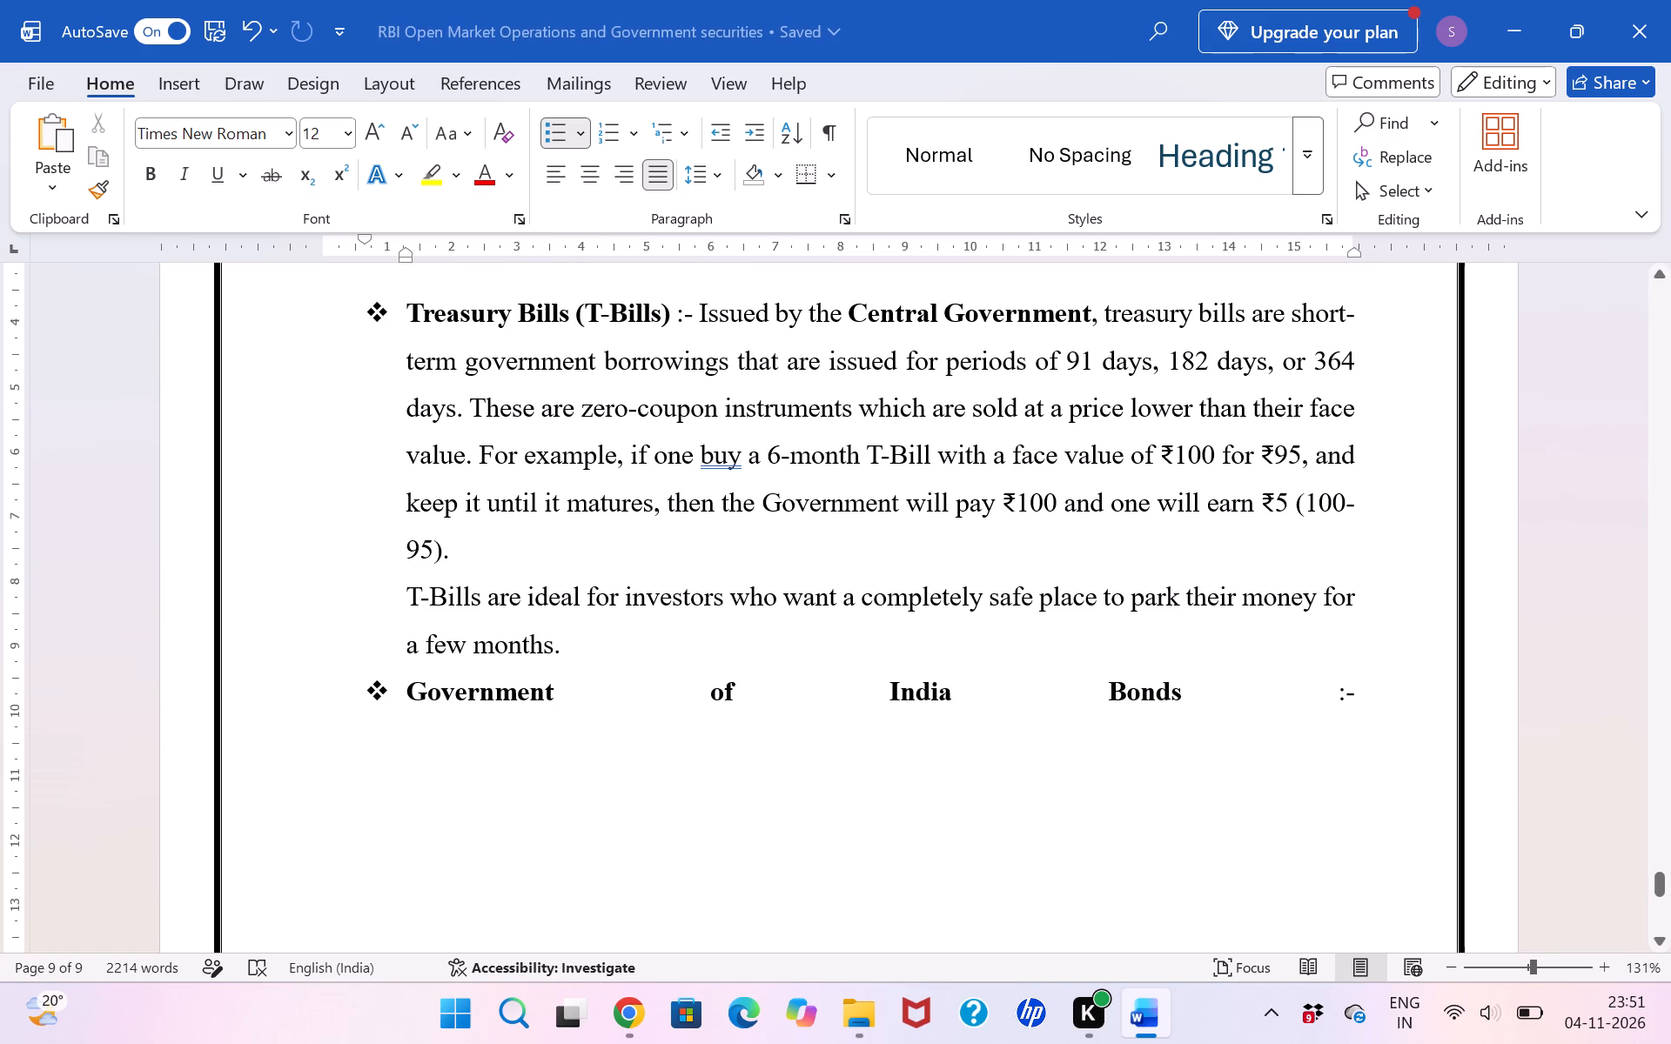
click(633, 1021)
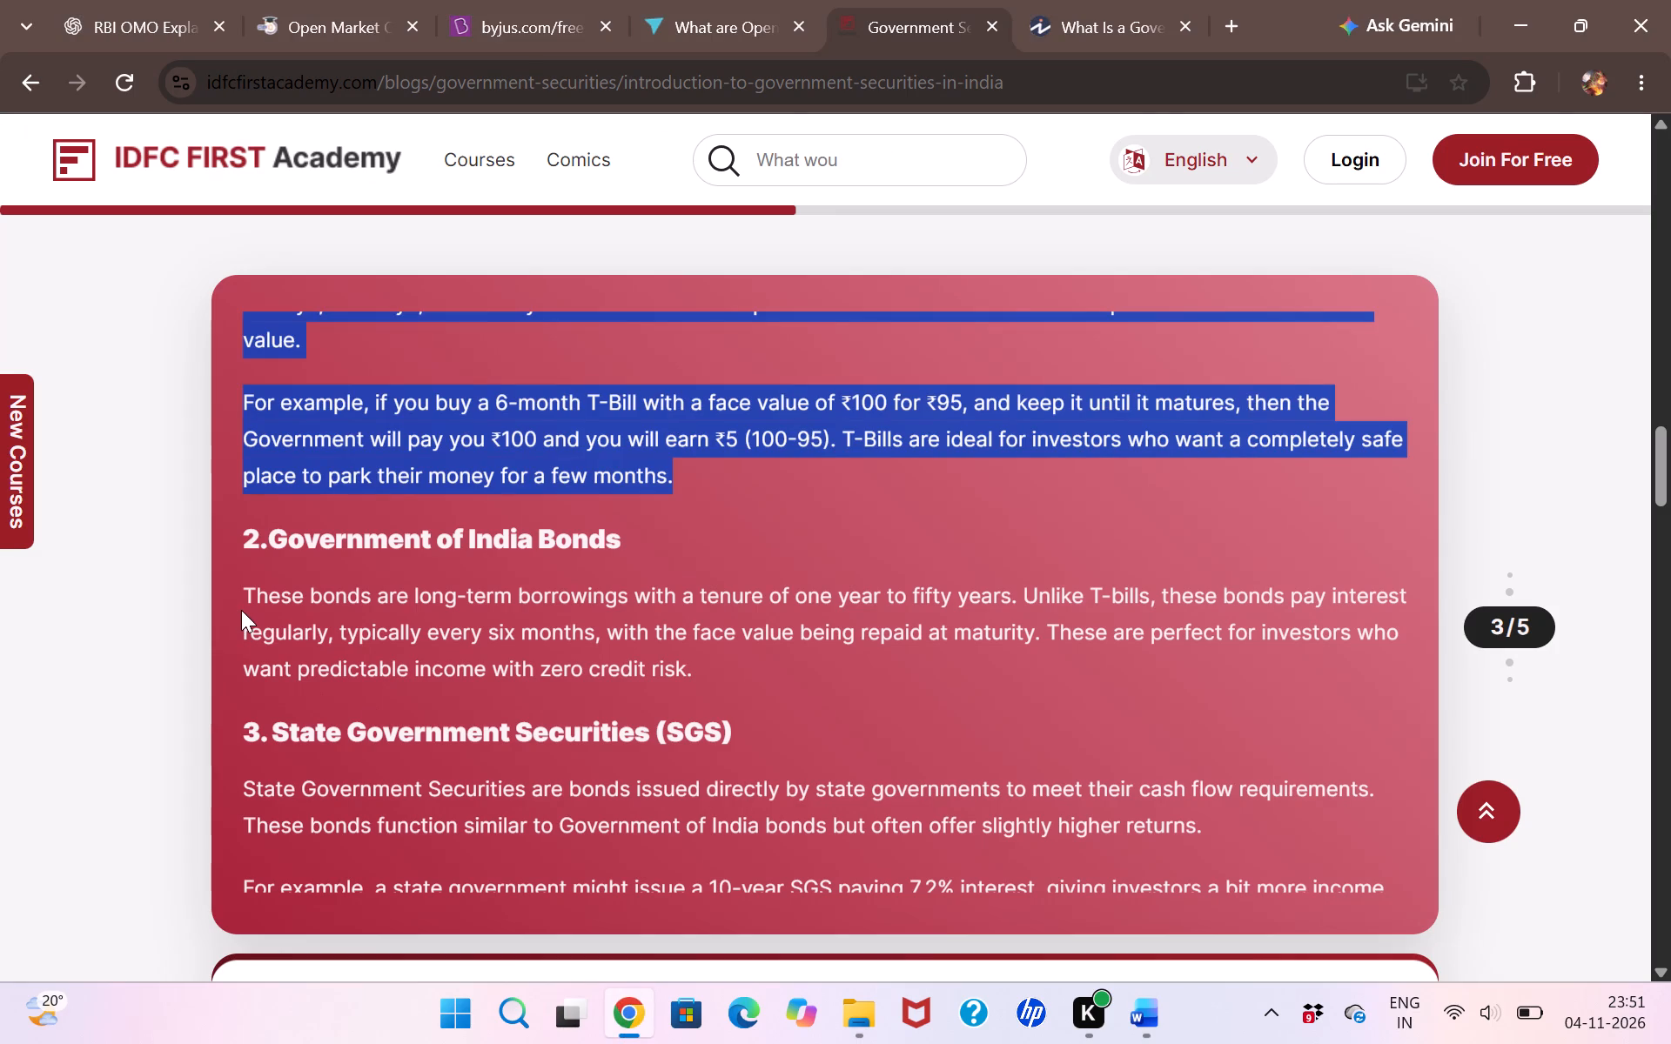
drag(244, 586, 850, 656)
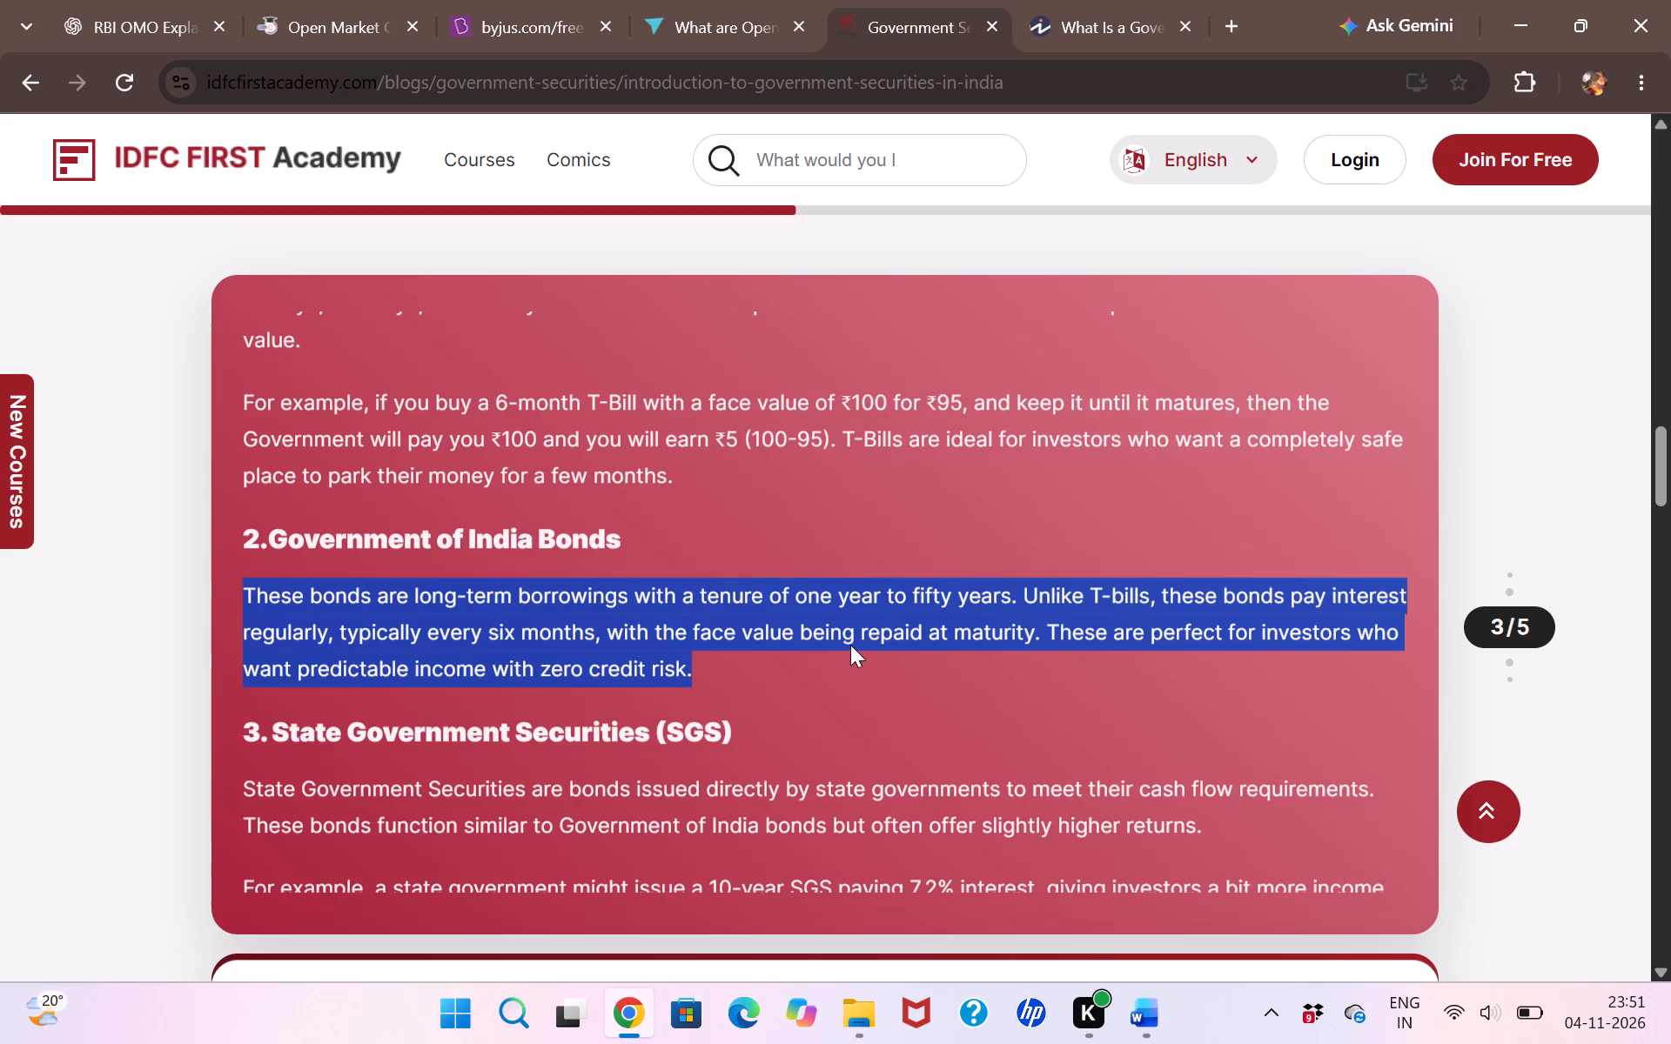
key(ctrl+c)
click(1144, 1019)
key(ctrl+v)
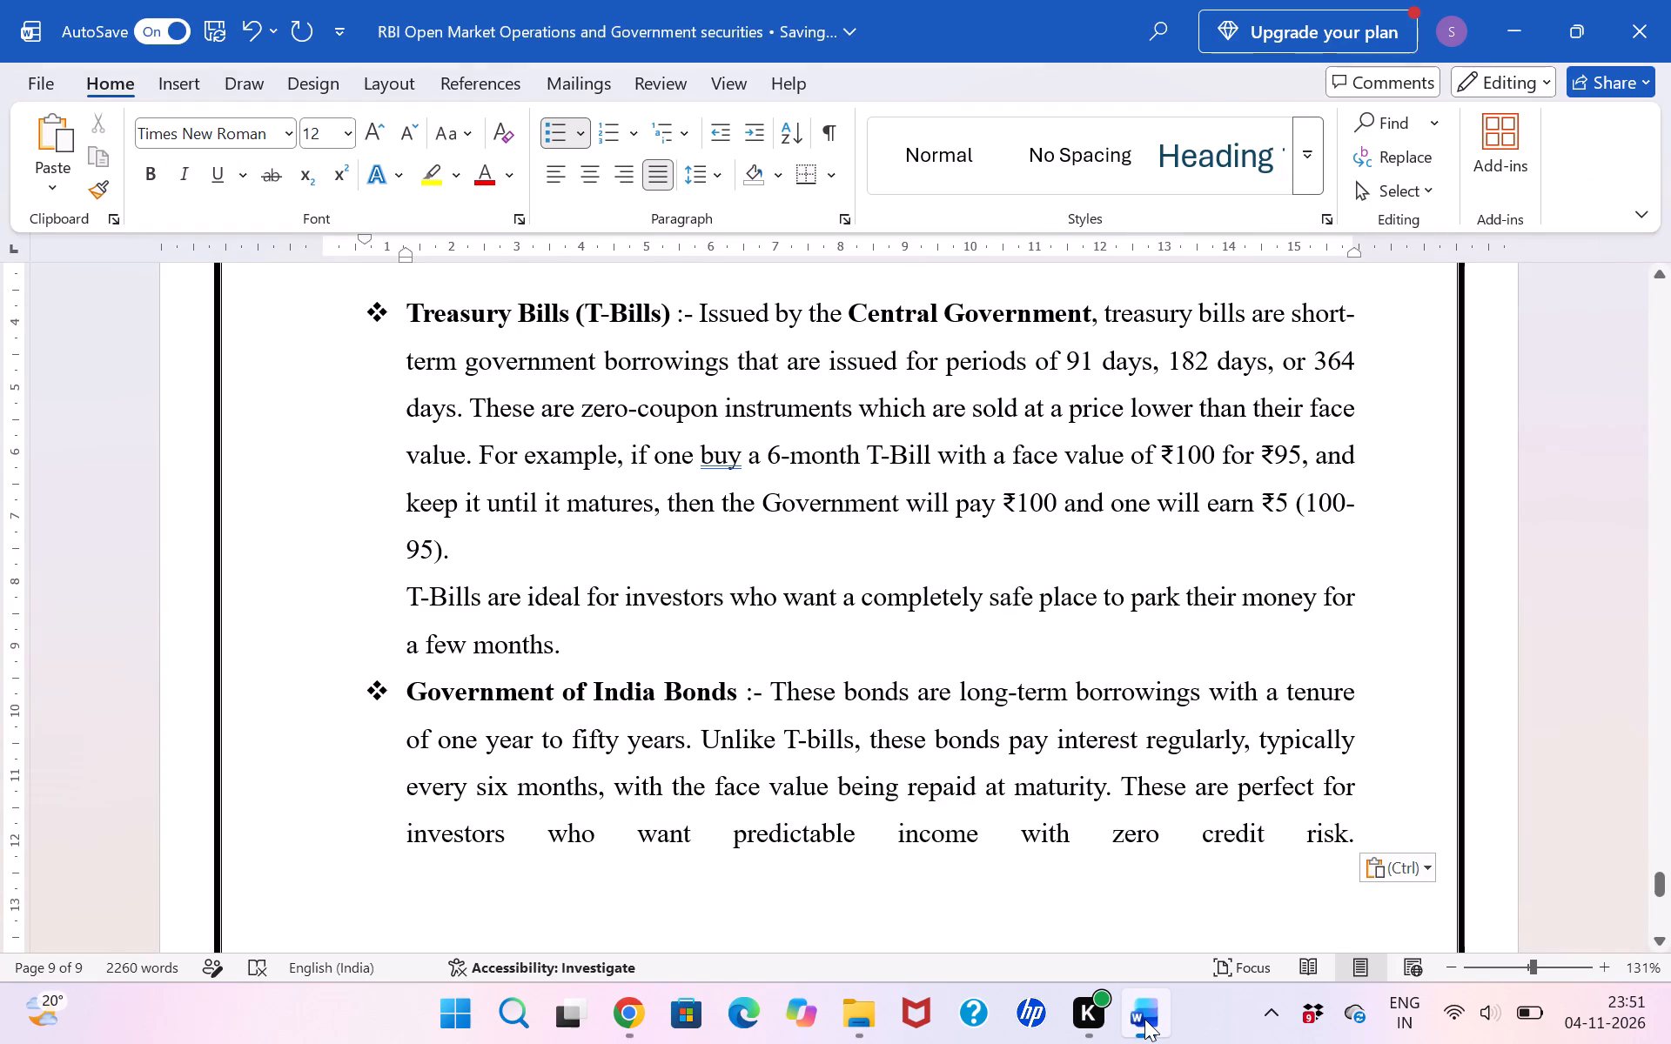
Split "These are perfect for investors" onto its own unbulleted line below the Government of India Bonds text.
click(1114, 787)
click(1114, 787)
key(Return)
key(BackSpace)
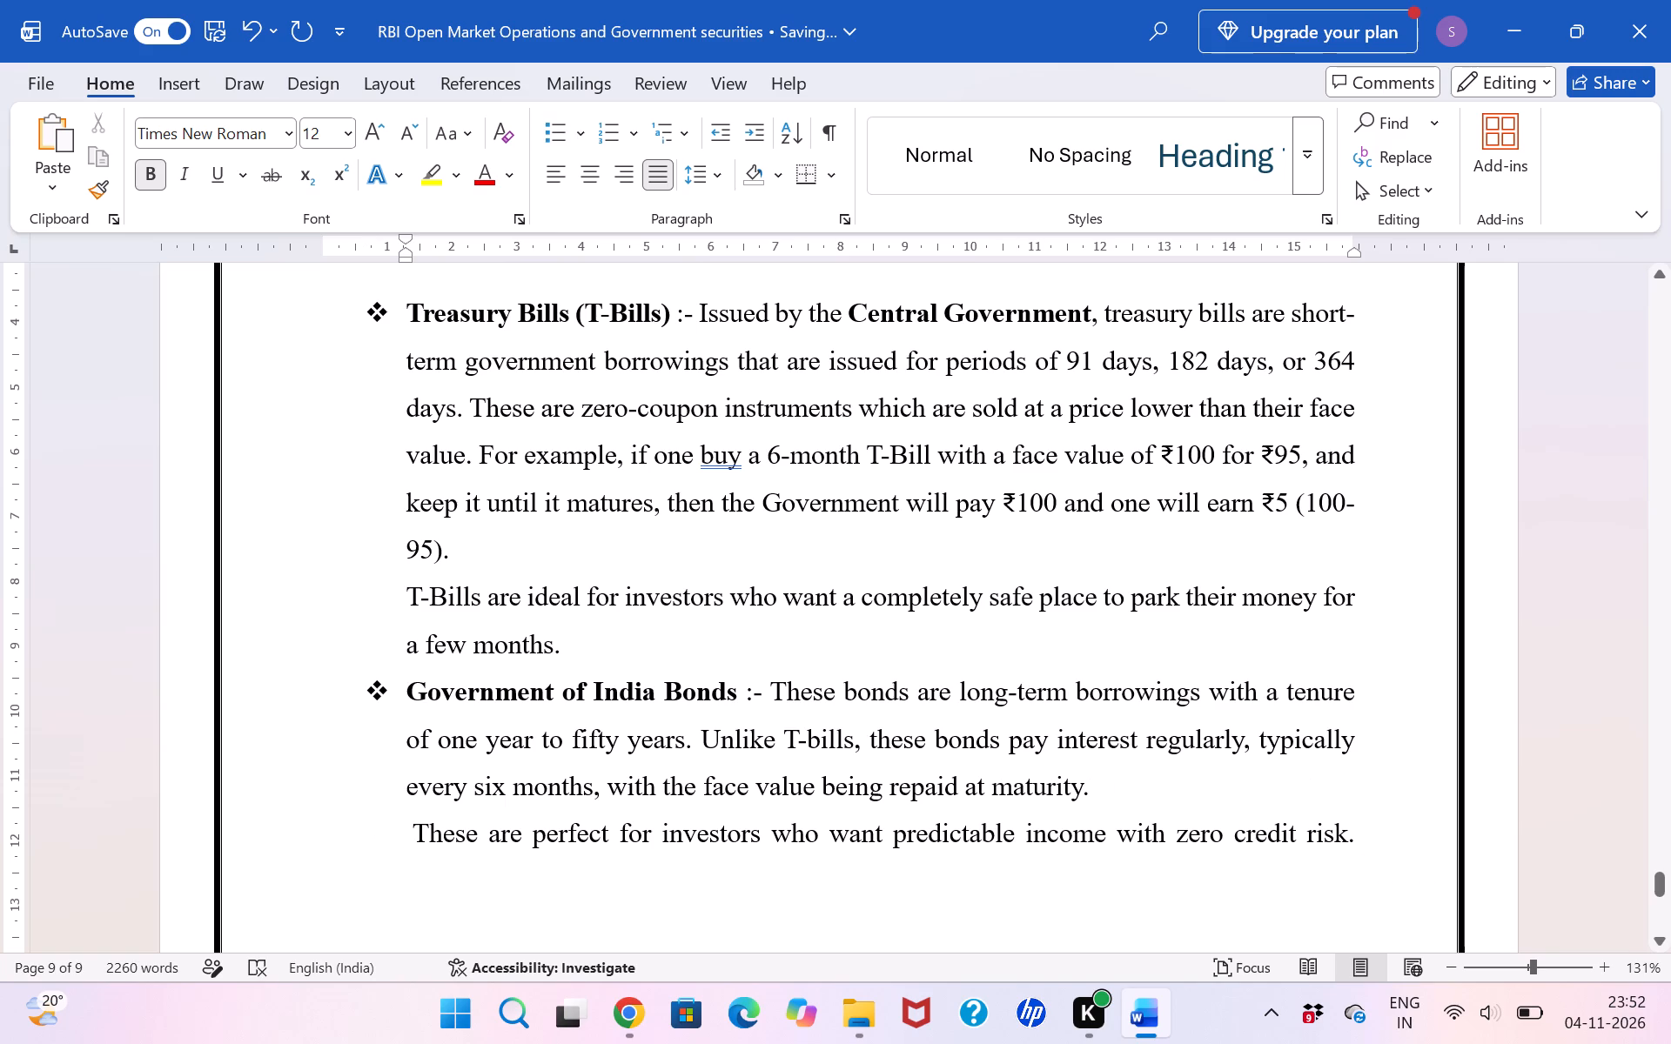
Start a new paragraph after "with zero credit risk.".
click(1359, 829)
key(Return)
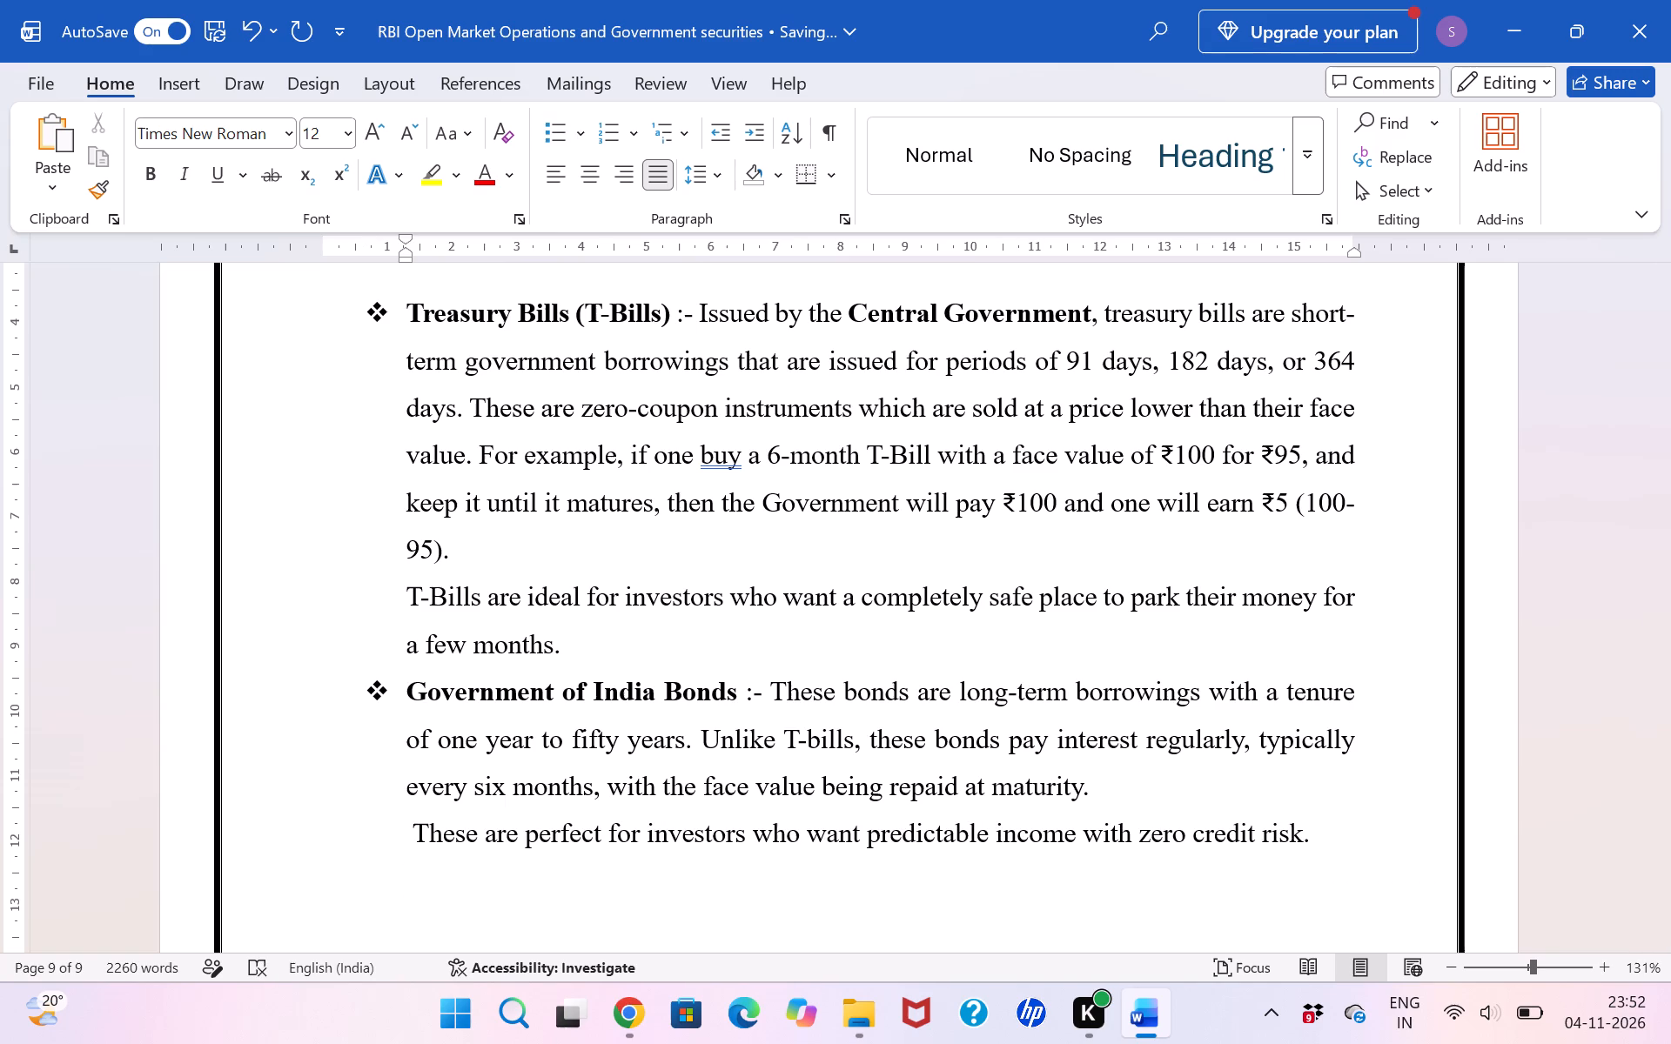
Delete the space before "These are perfect for investors" and join that line back onto the Government of India Bonds bullet after "maturity.".
double_click(408, 831)
click(408, 831)
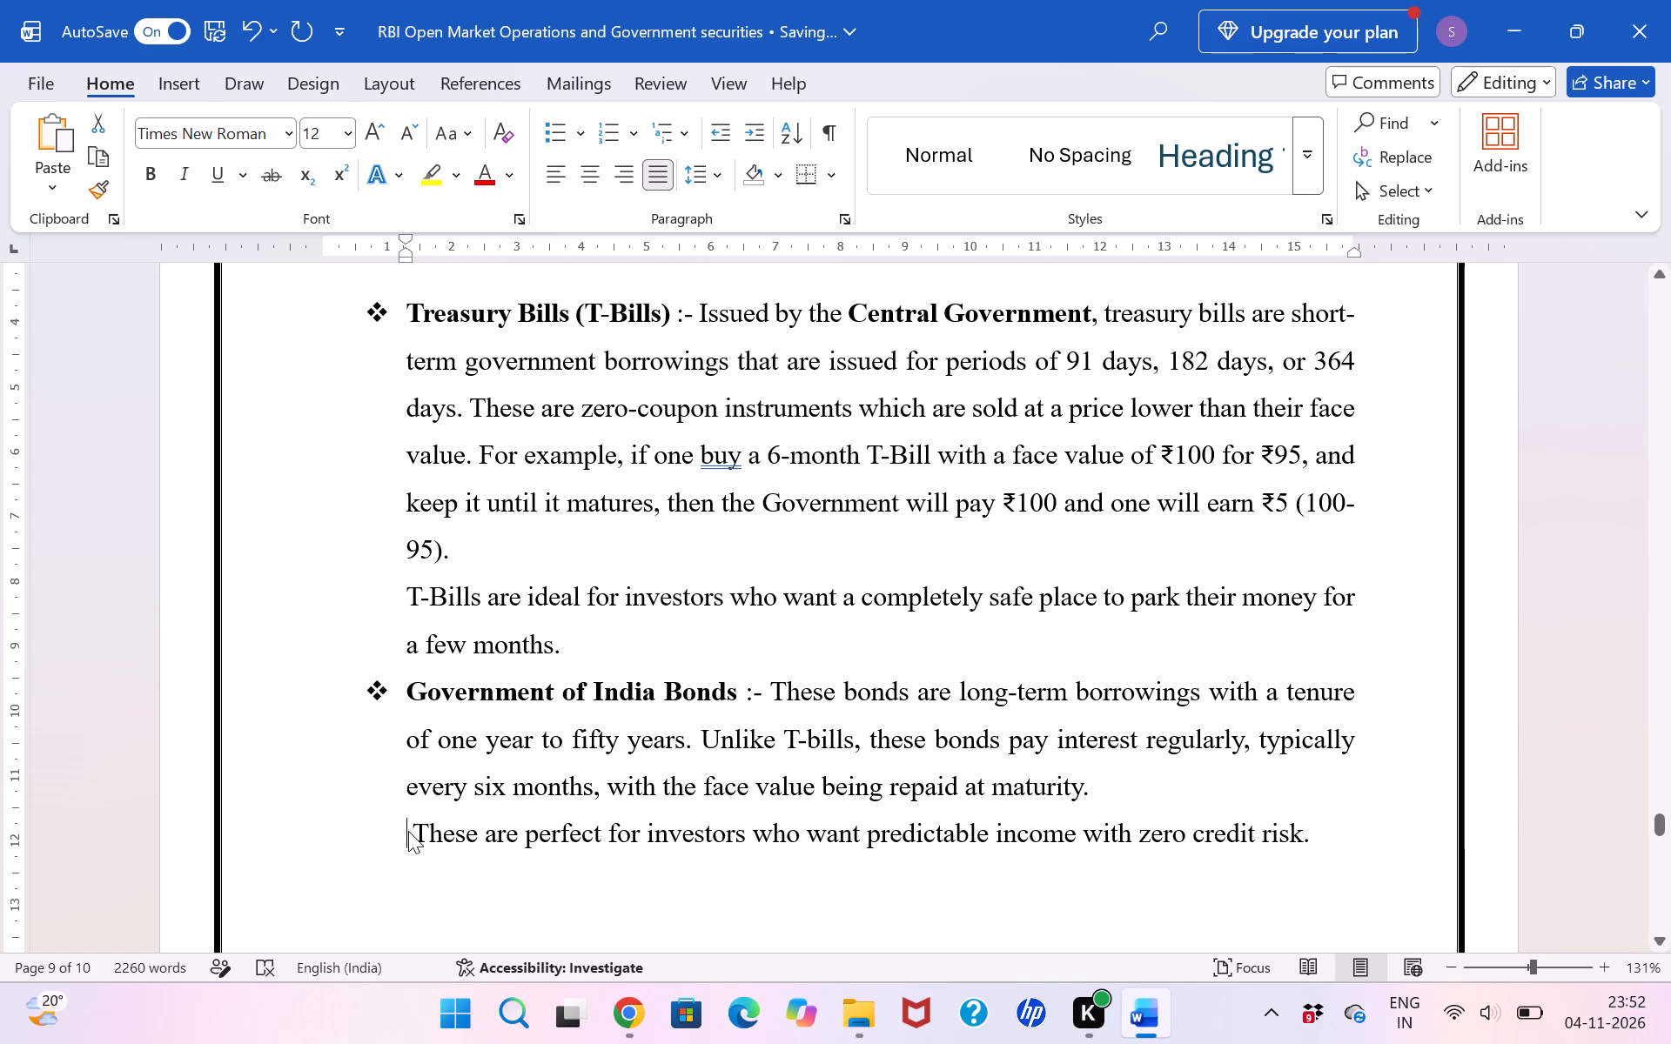
click(411, 832)
key(BackSpace)
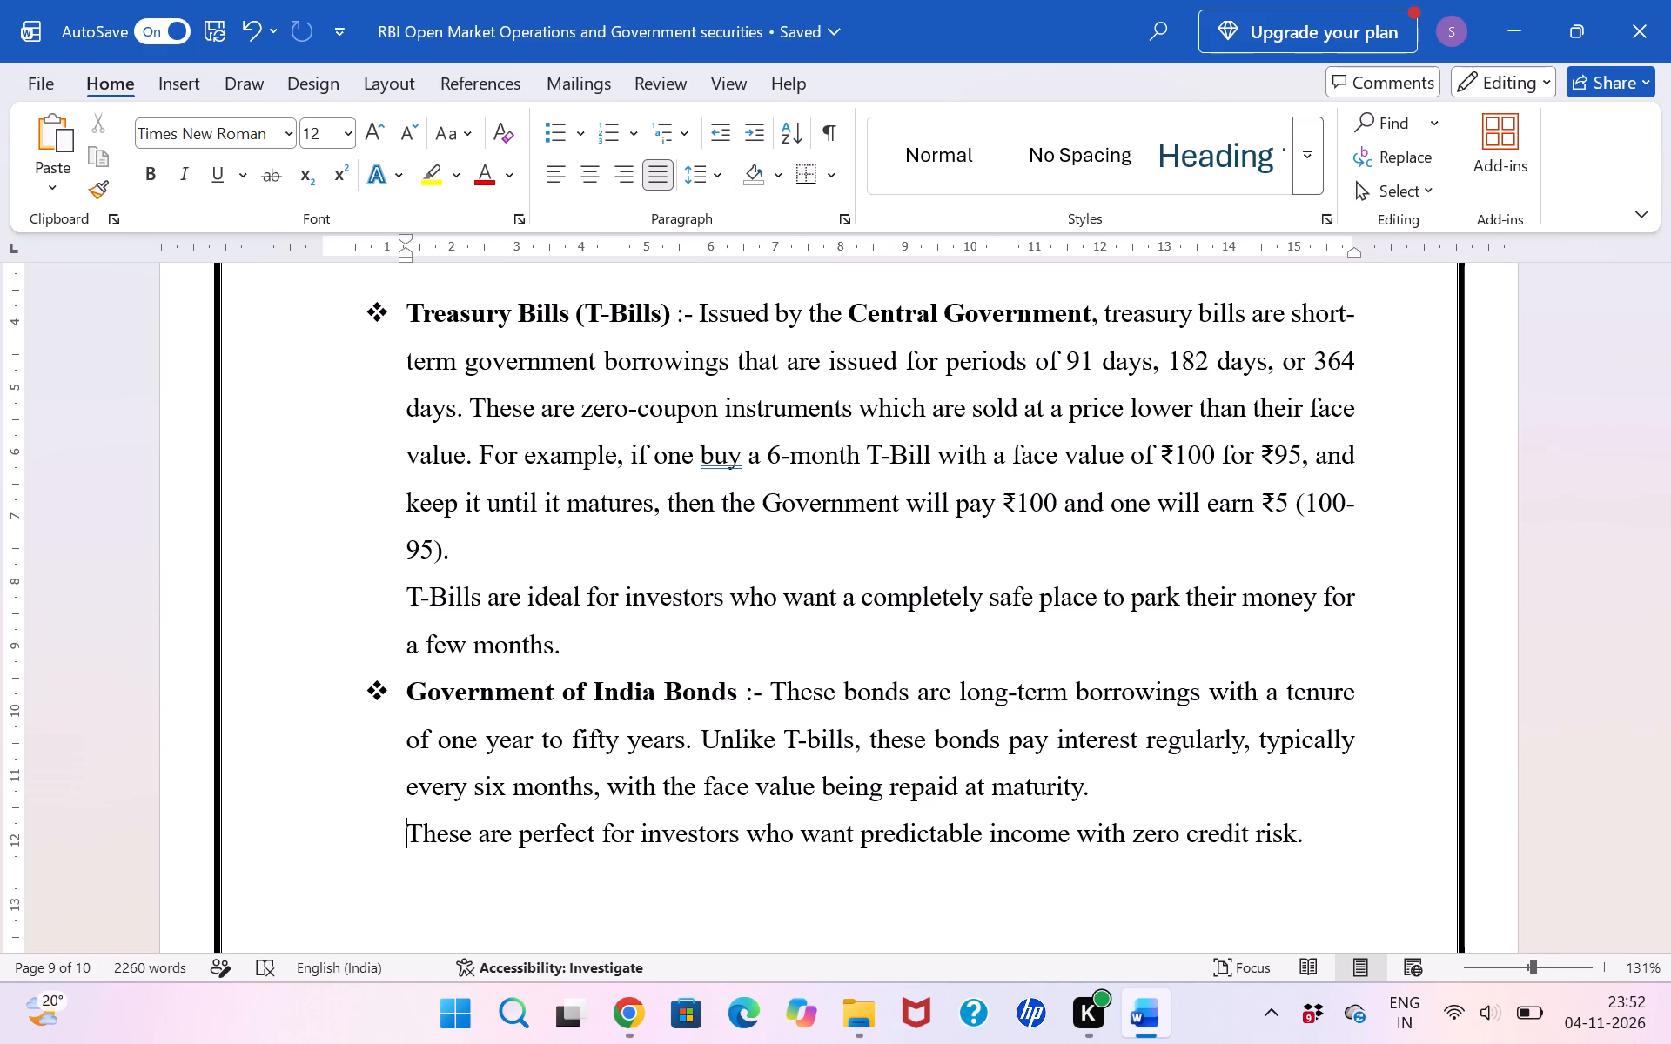
key(BackSpace)
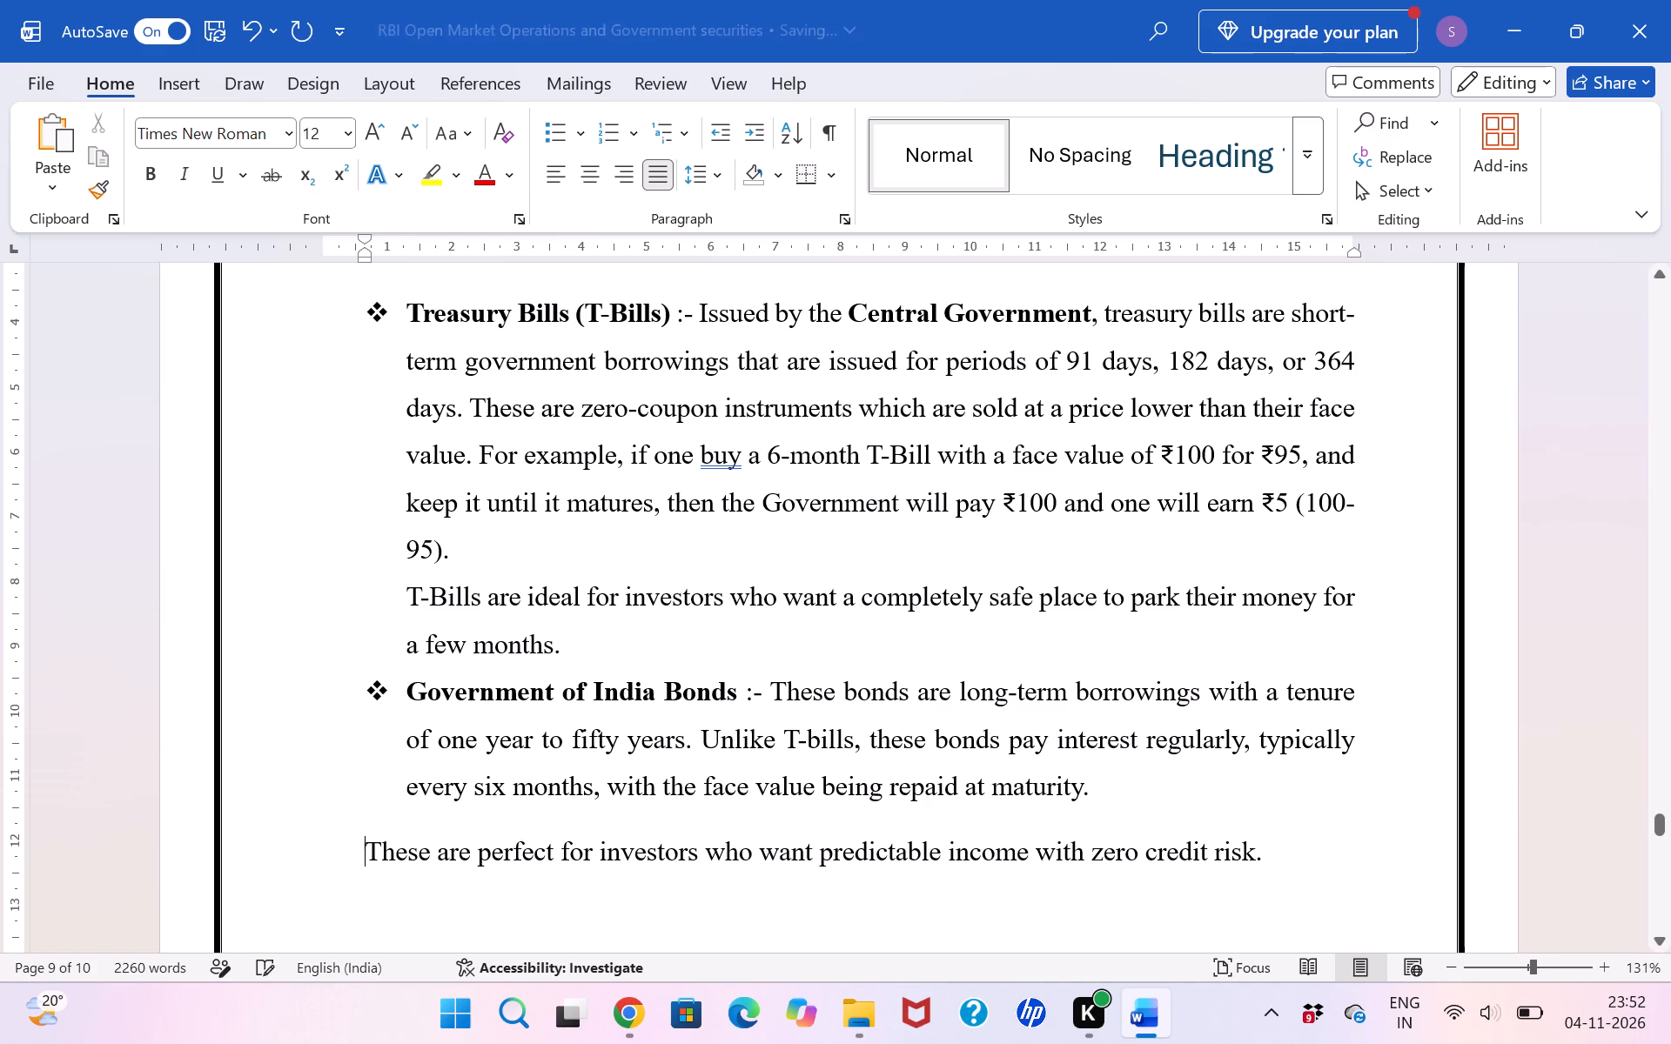
key(BackSpace)
key(BackSpace)
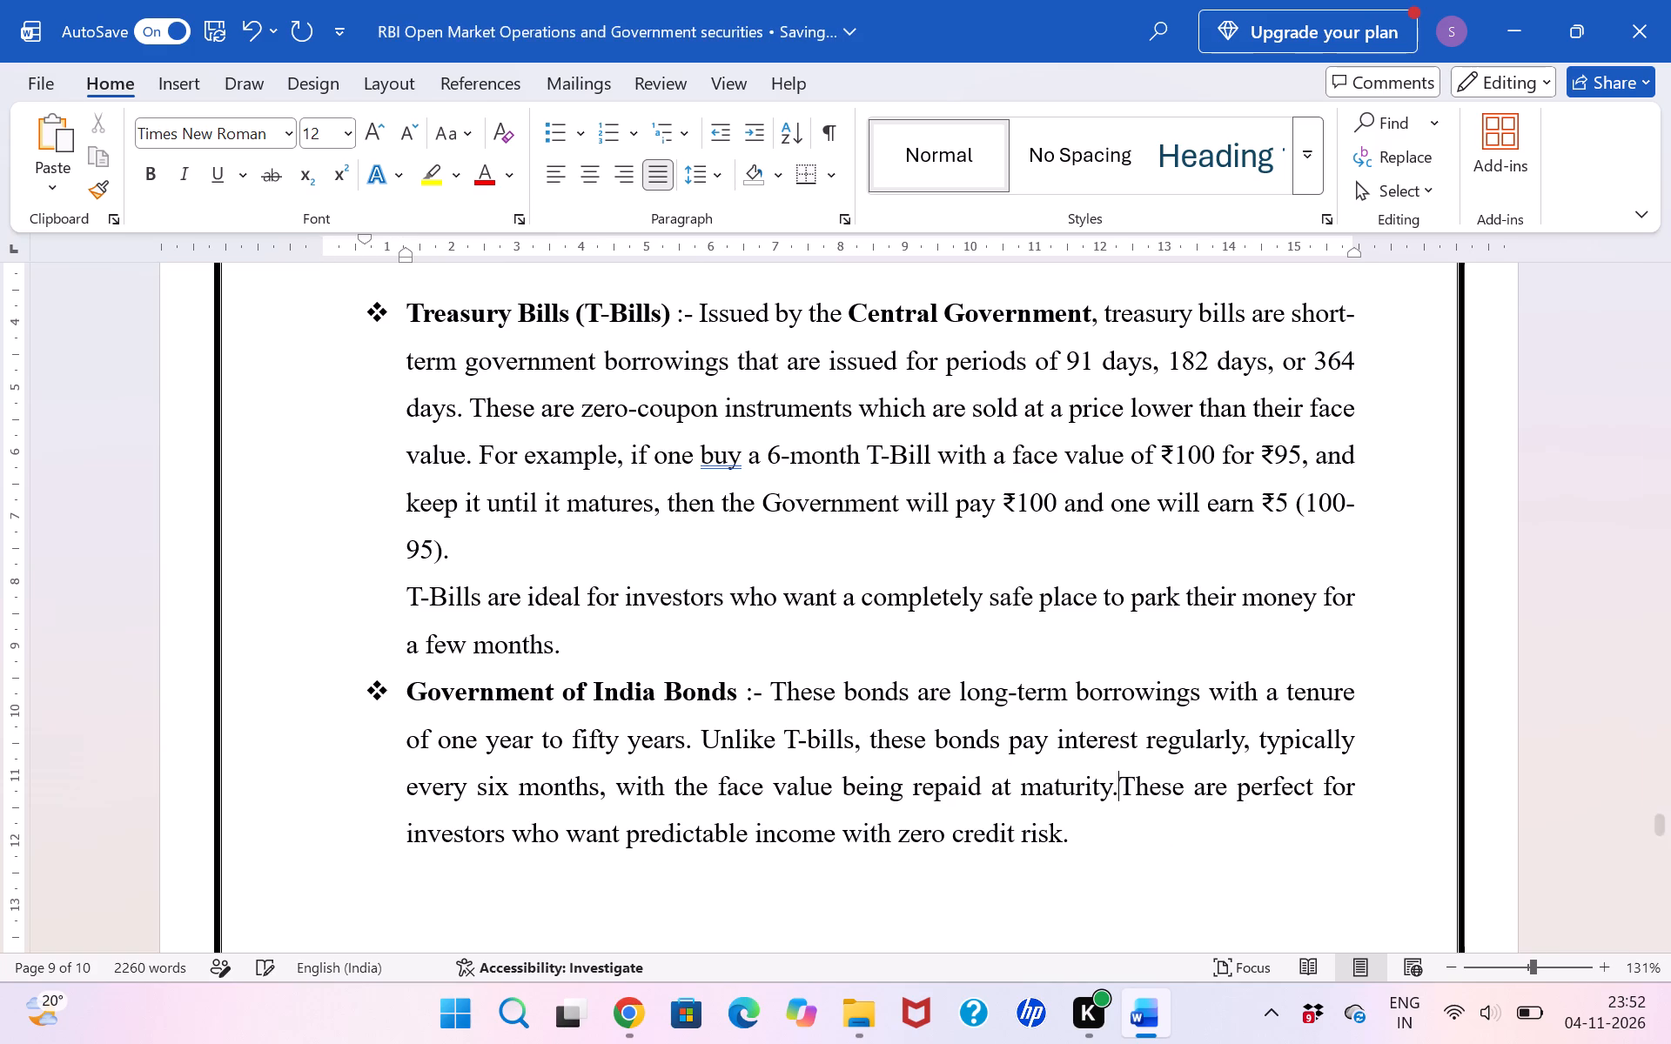
Split "These are perfect for investors" onto its own unbulleted line below the Government of India Bonds text.
key(Return)
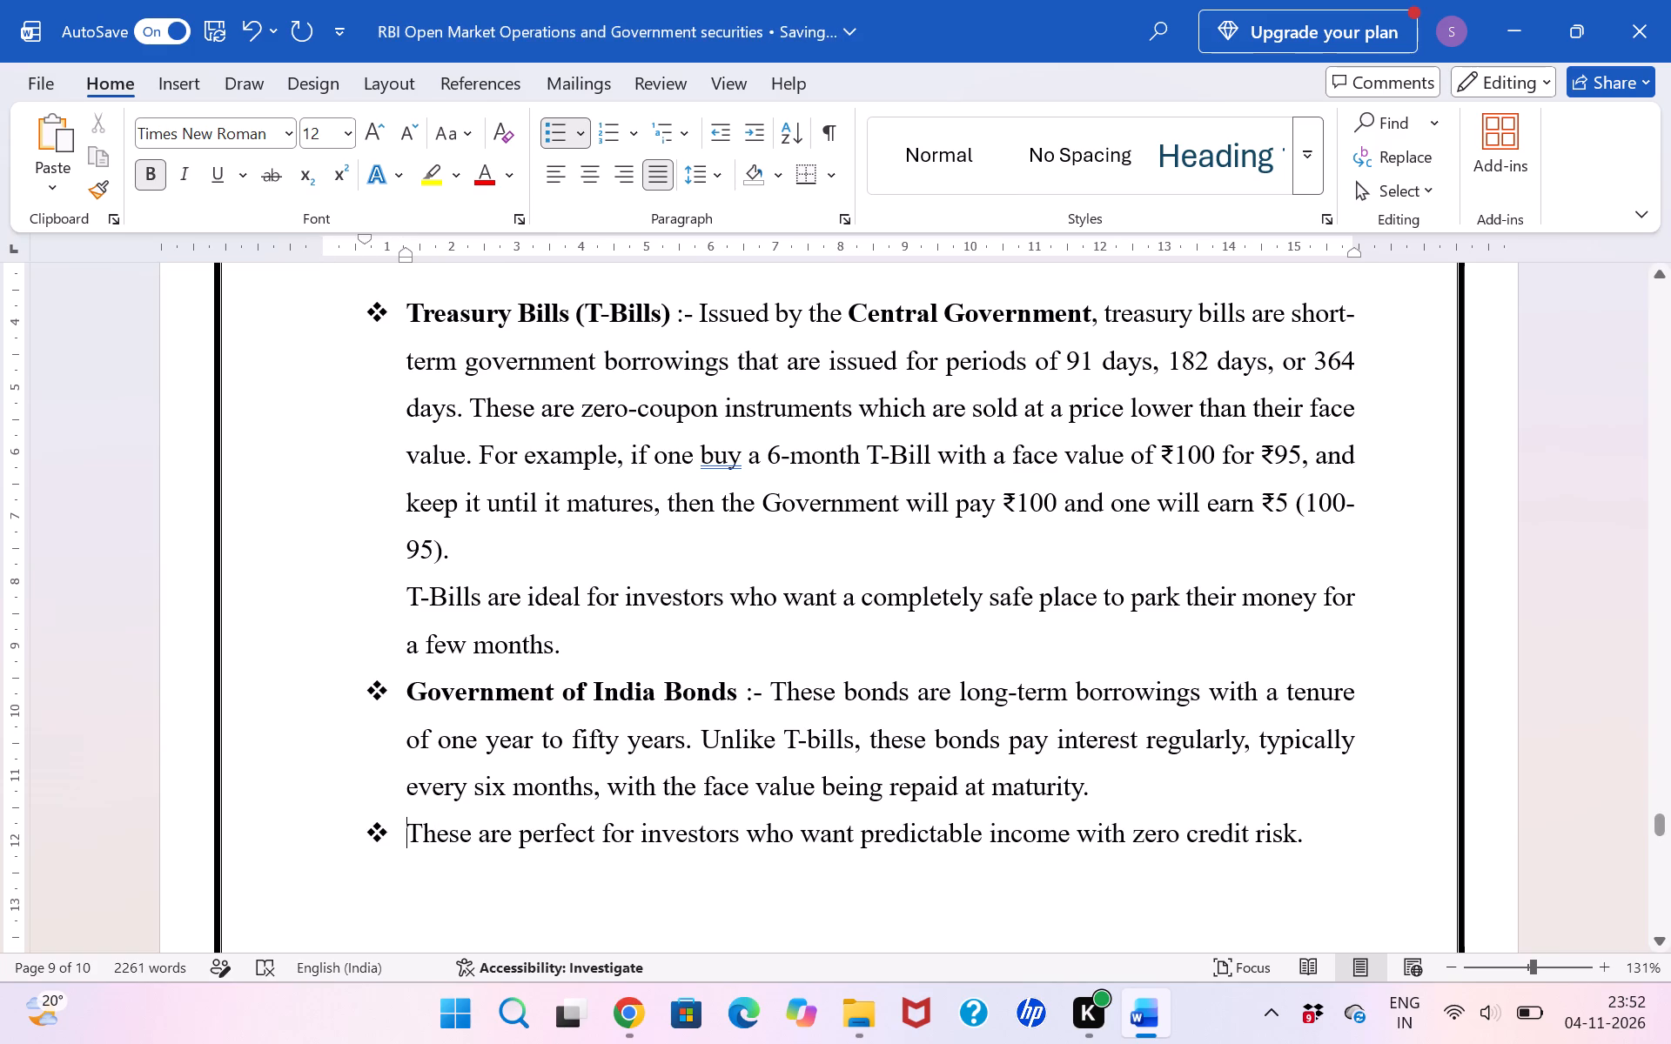
key(BackSpace)
Add a new empty diamond bullet below the line ending "with zero credit risk.".
click(1332, 851)
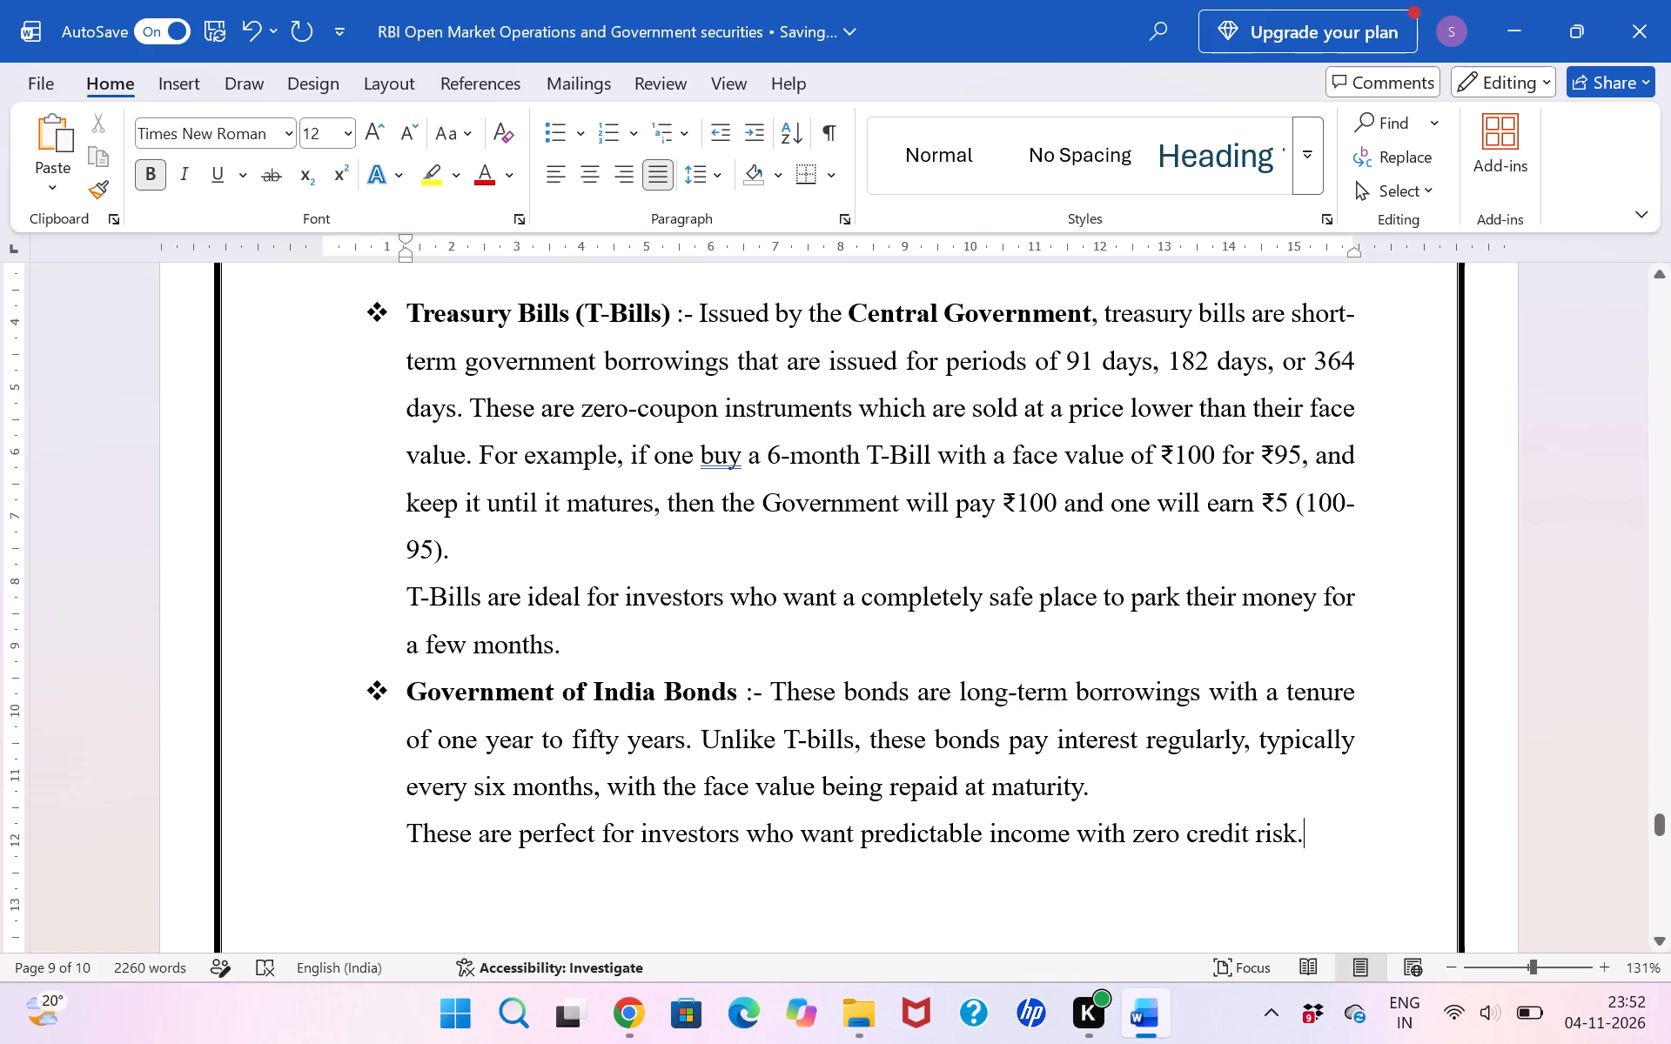
key(Return)
click(553, 130)
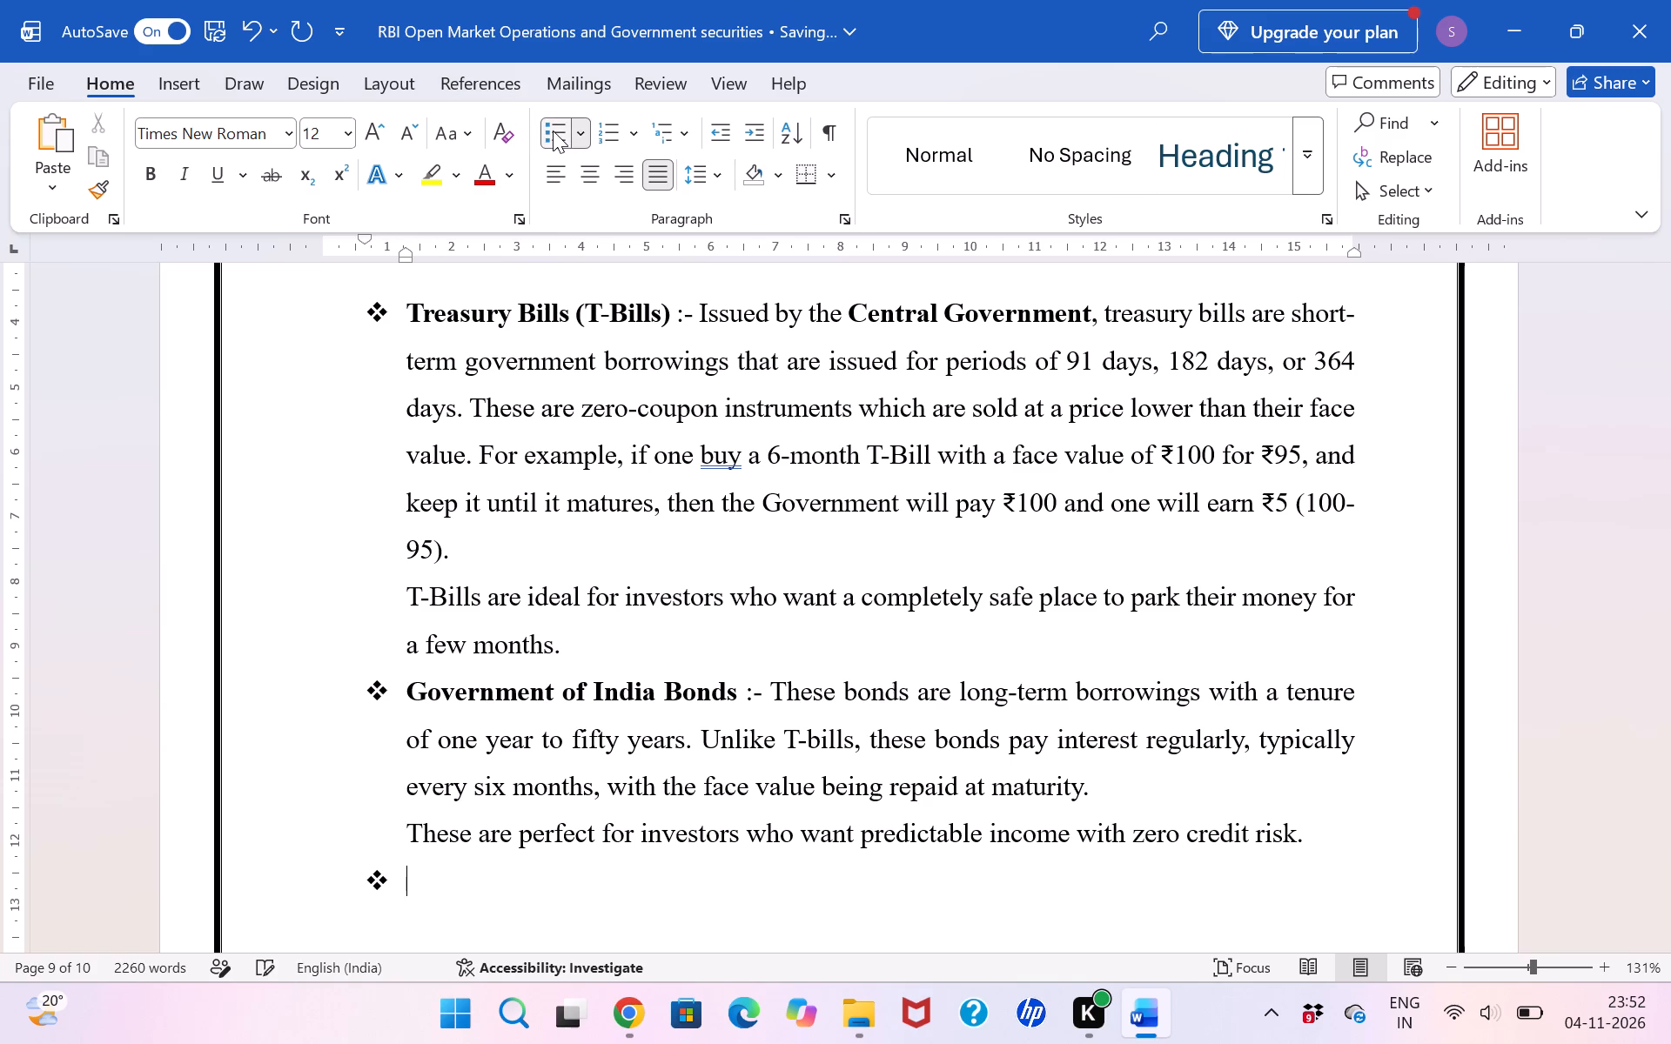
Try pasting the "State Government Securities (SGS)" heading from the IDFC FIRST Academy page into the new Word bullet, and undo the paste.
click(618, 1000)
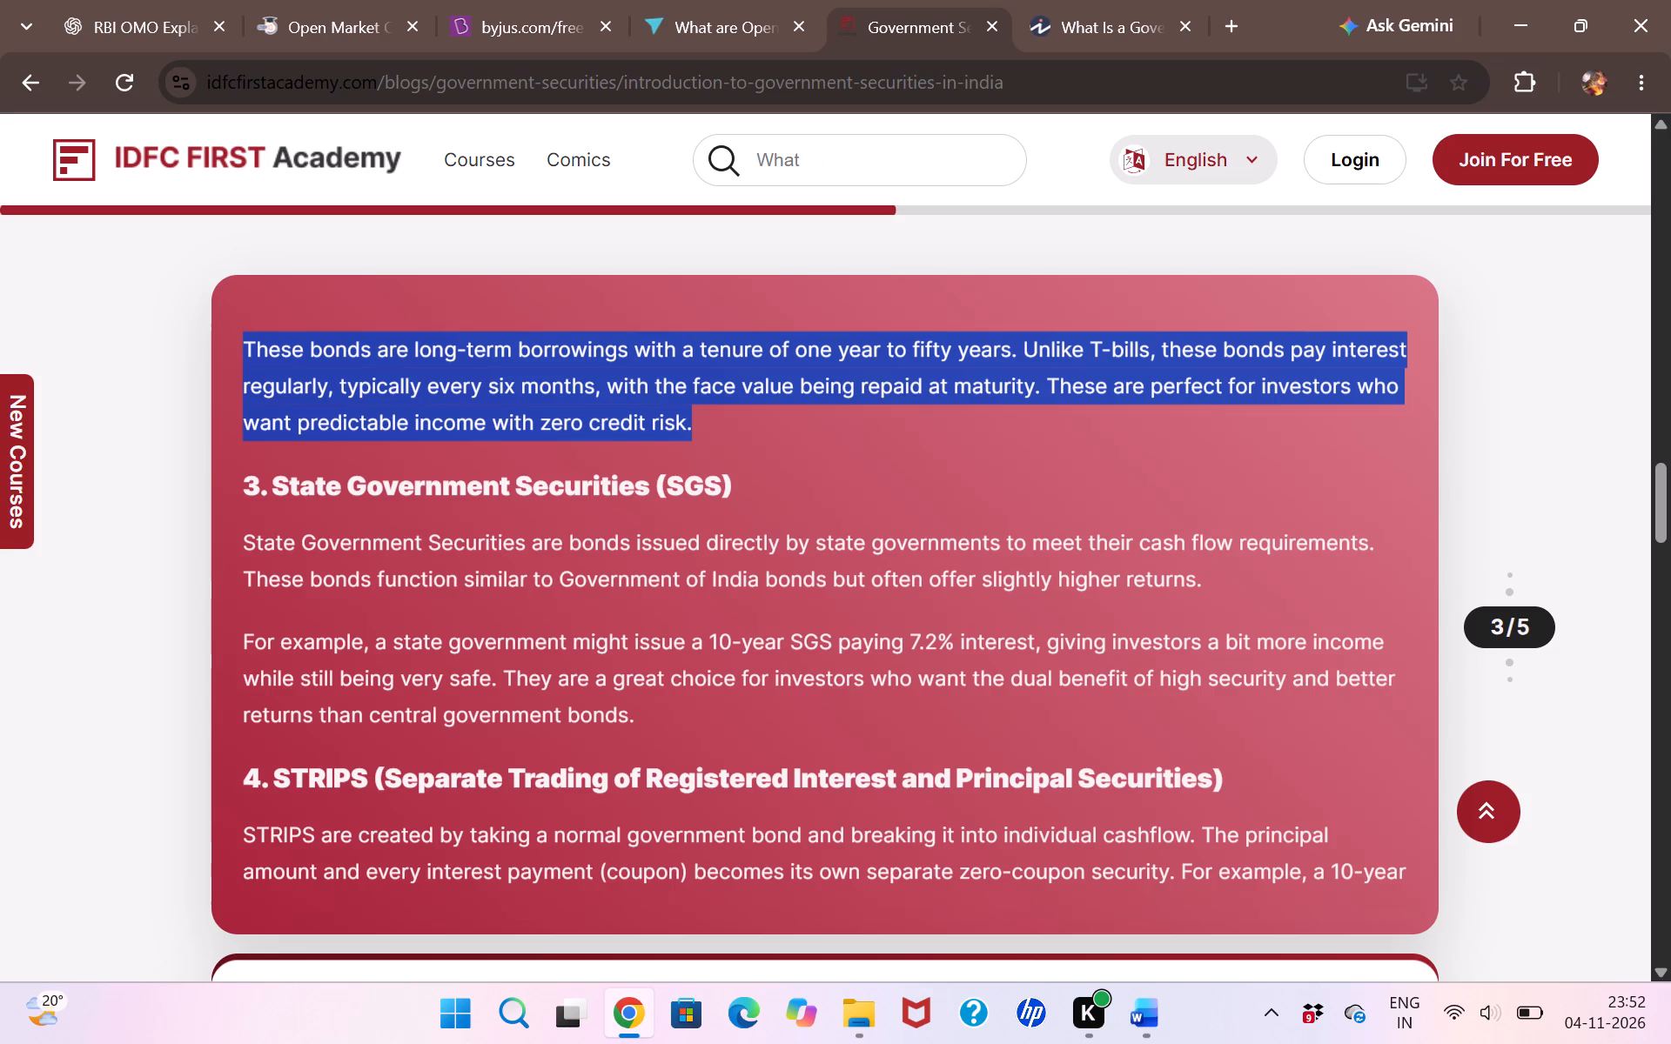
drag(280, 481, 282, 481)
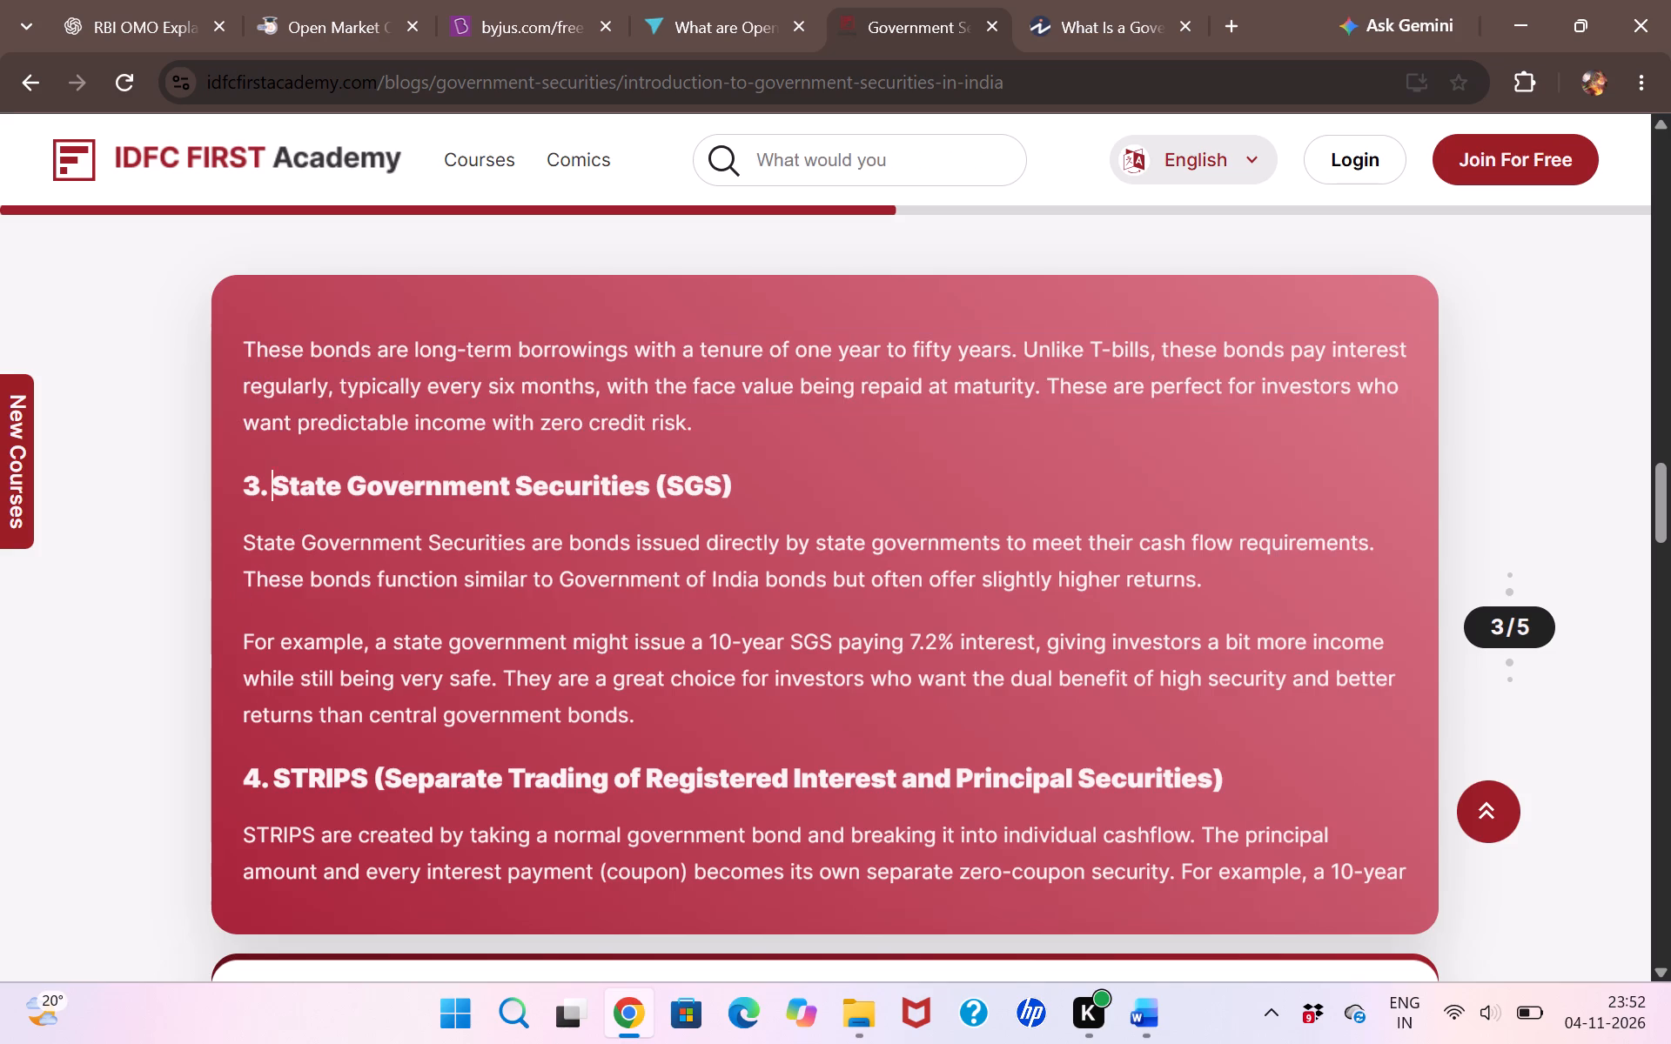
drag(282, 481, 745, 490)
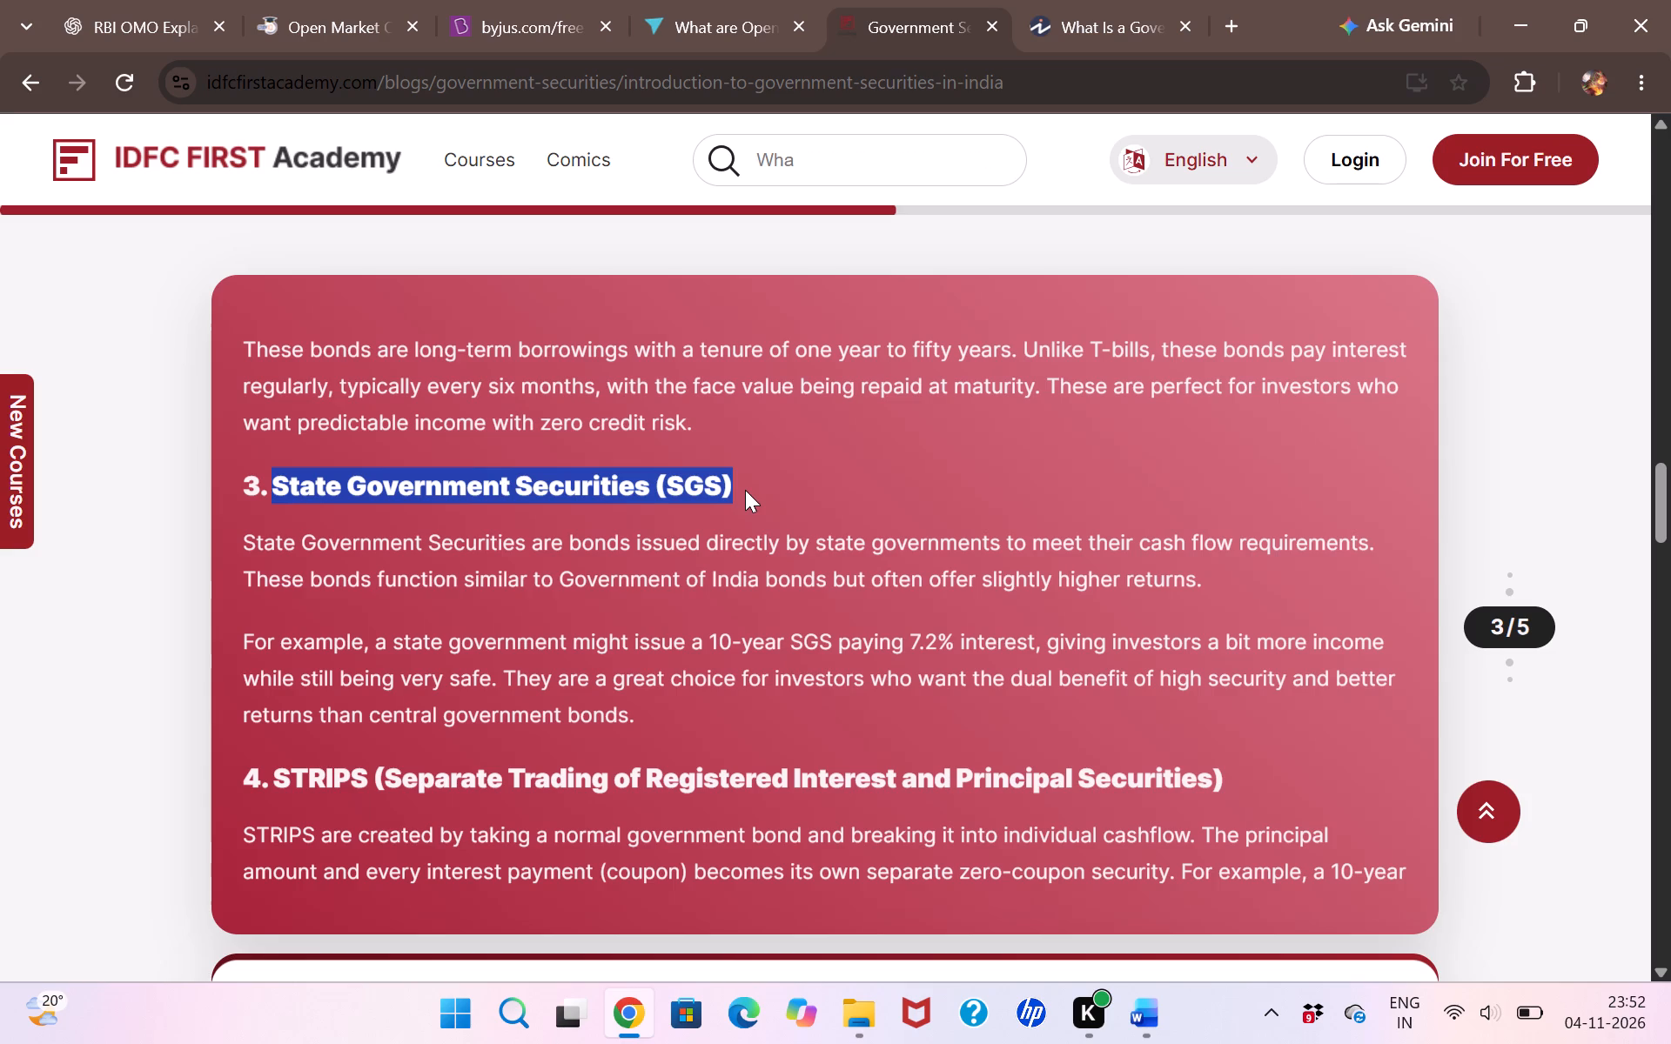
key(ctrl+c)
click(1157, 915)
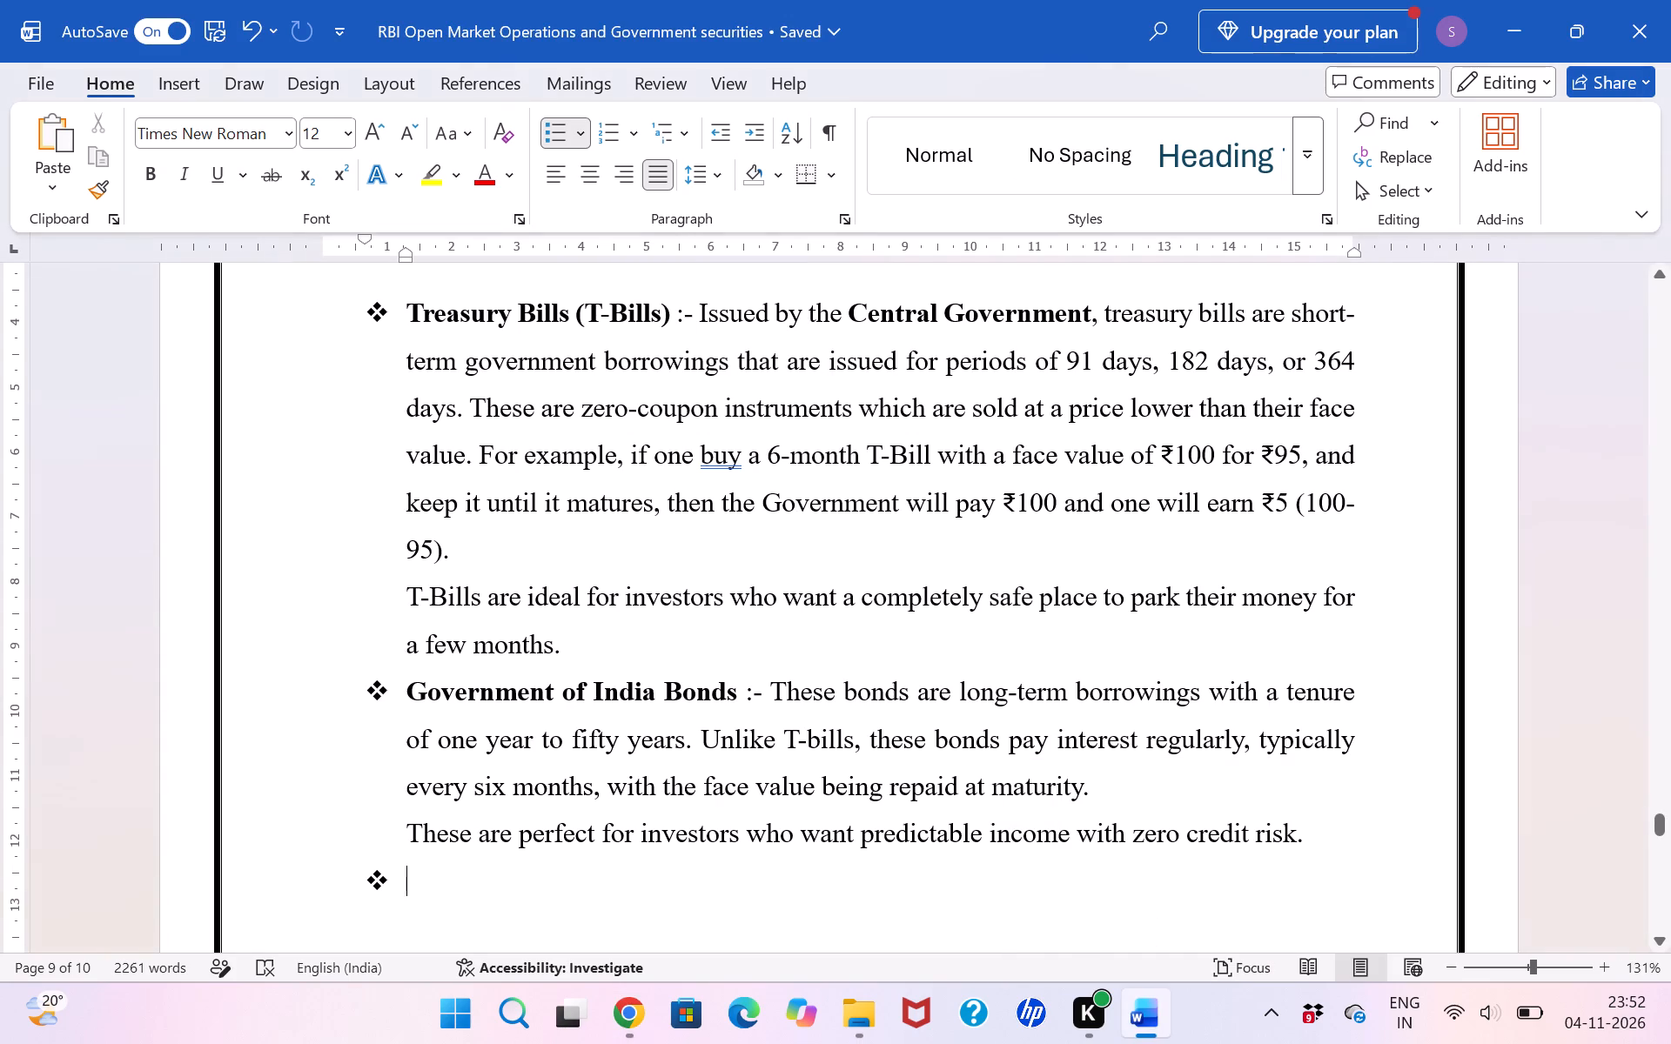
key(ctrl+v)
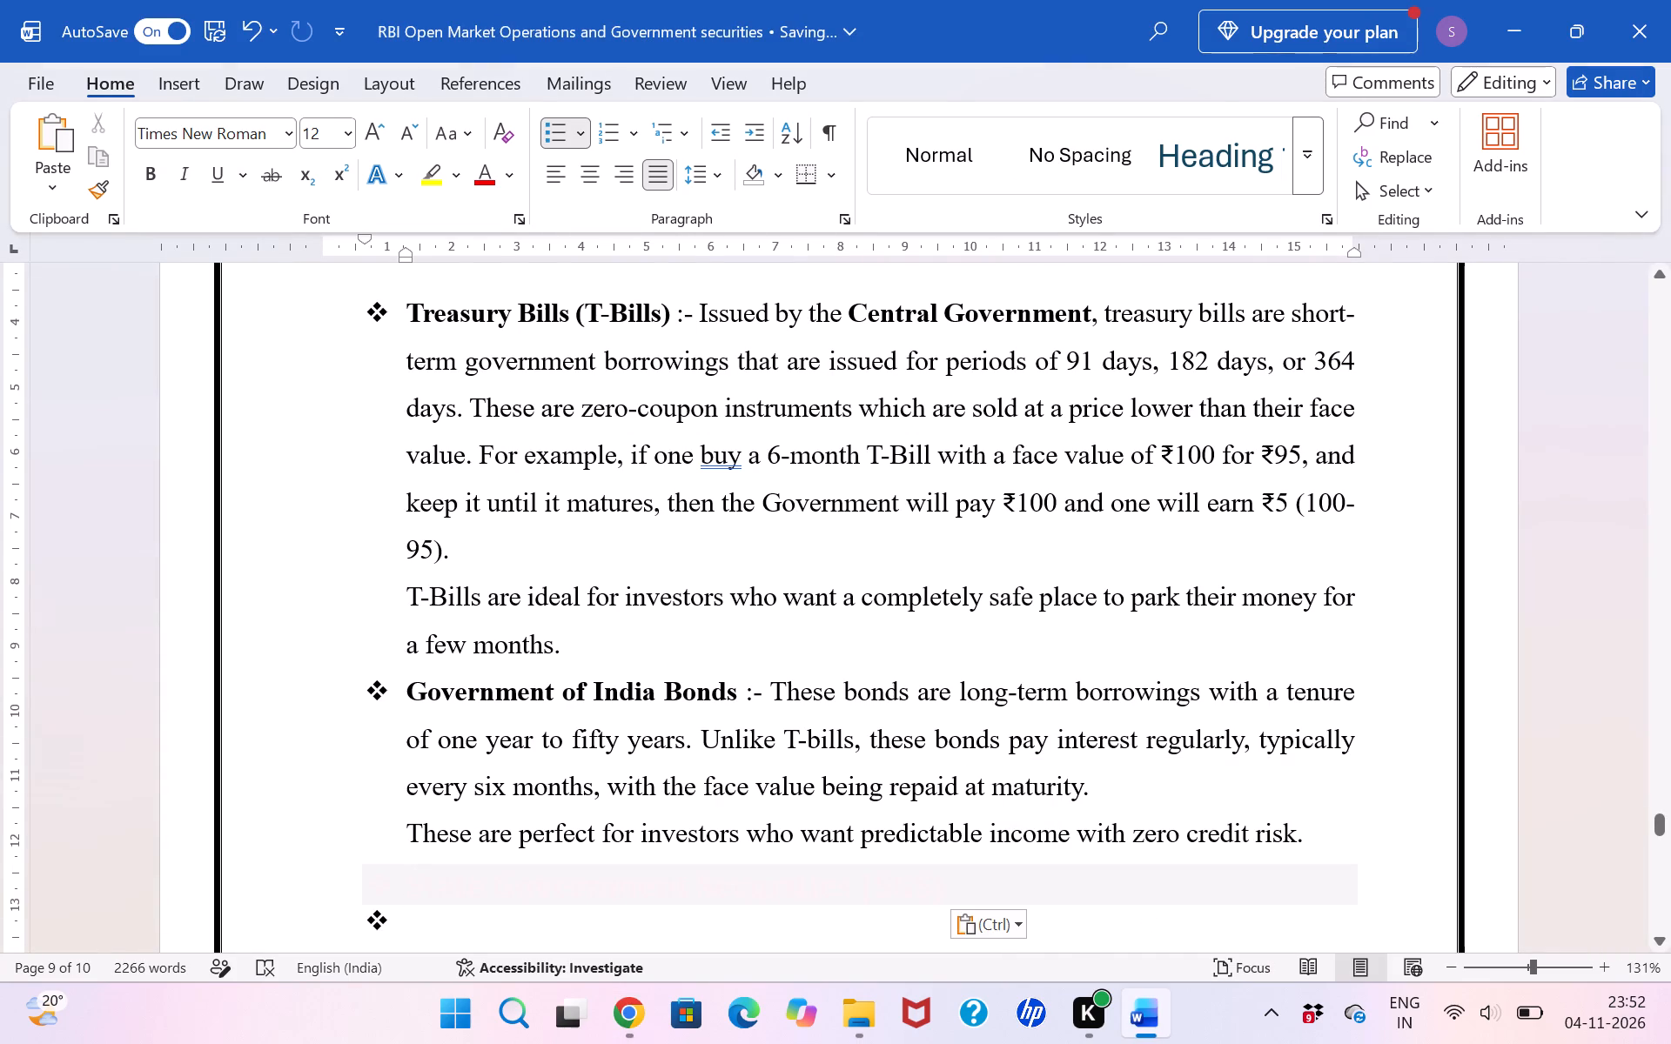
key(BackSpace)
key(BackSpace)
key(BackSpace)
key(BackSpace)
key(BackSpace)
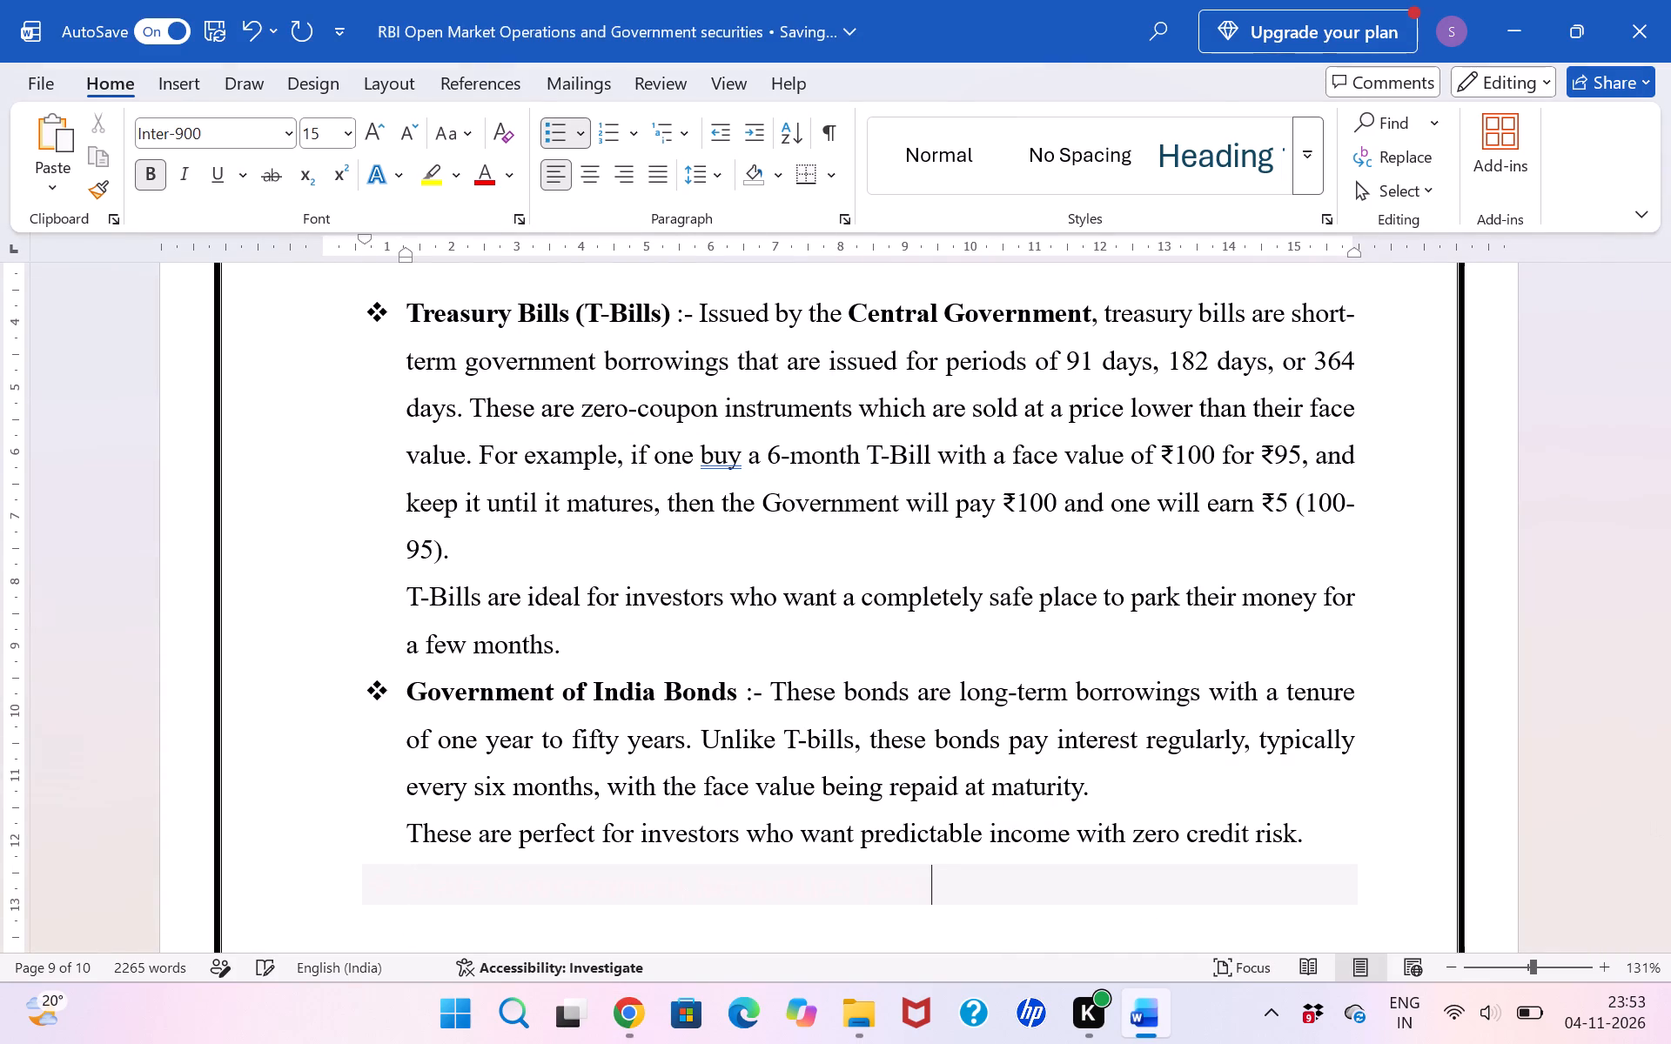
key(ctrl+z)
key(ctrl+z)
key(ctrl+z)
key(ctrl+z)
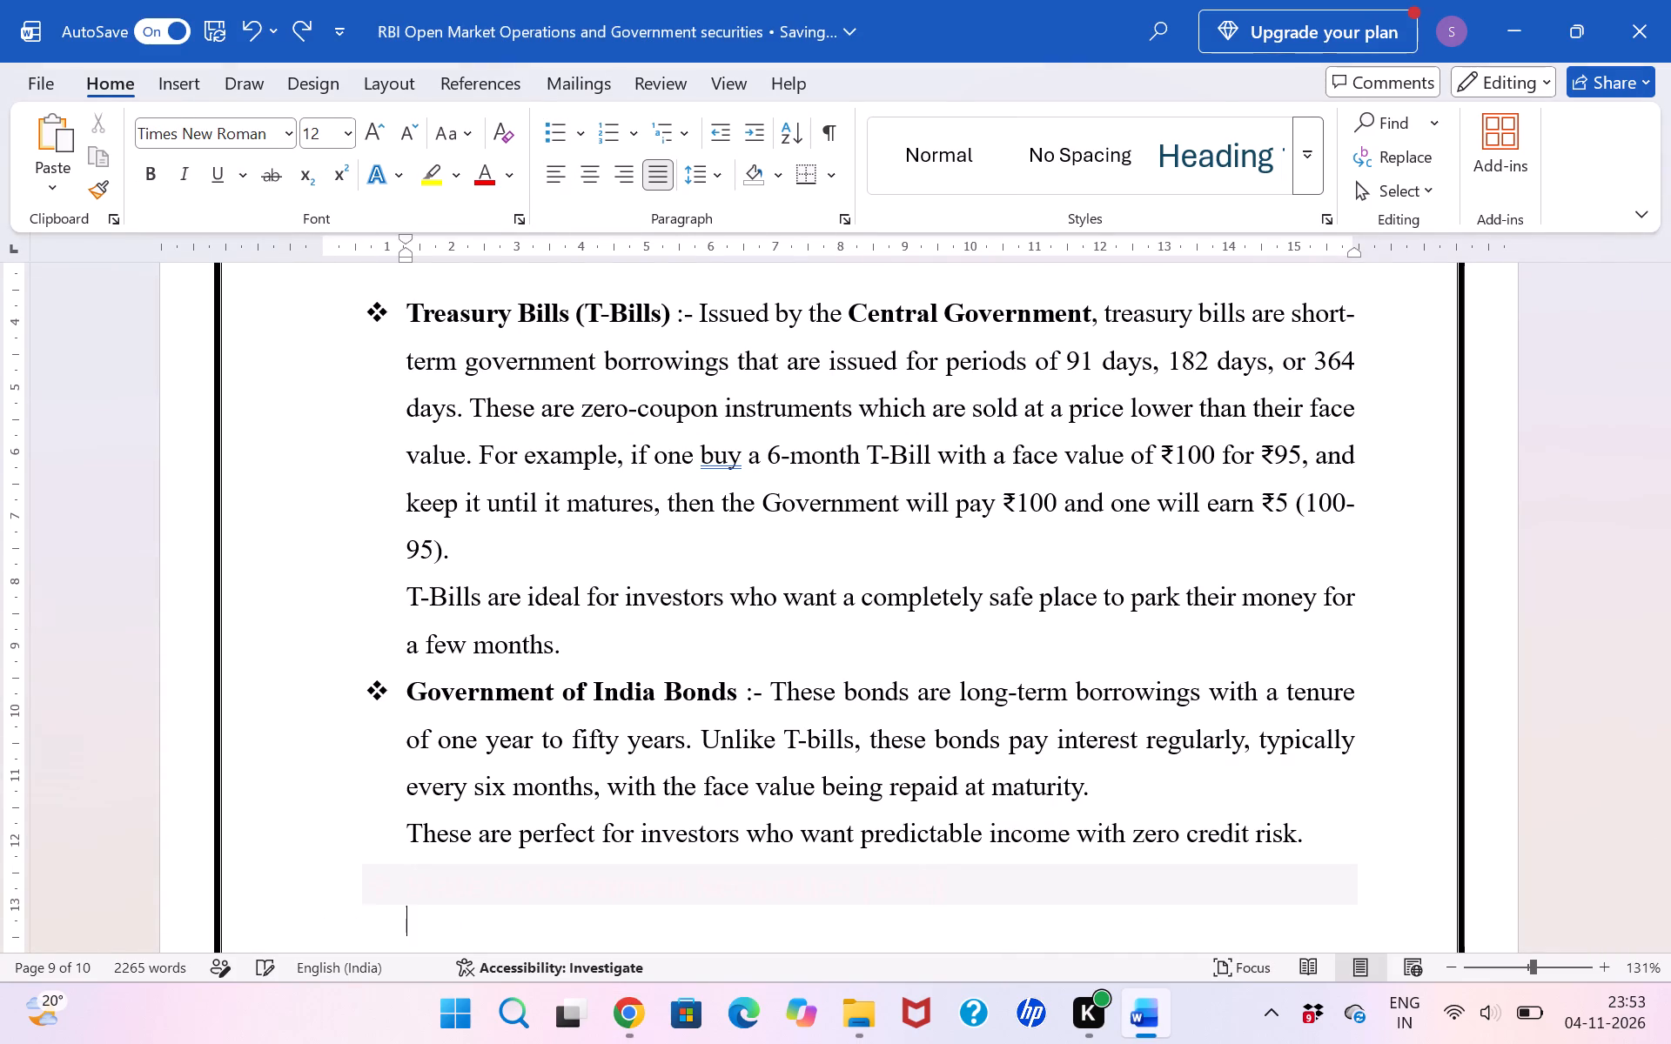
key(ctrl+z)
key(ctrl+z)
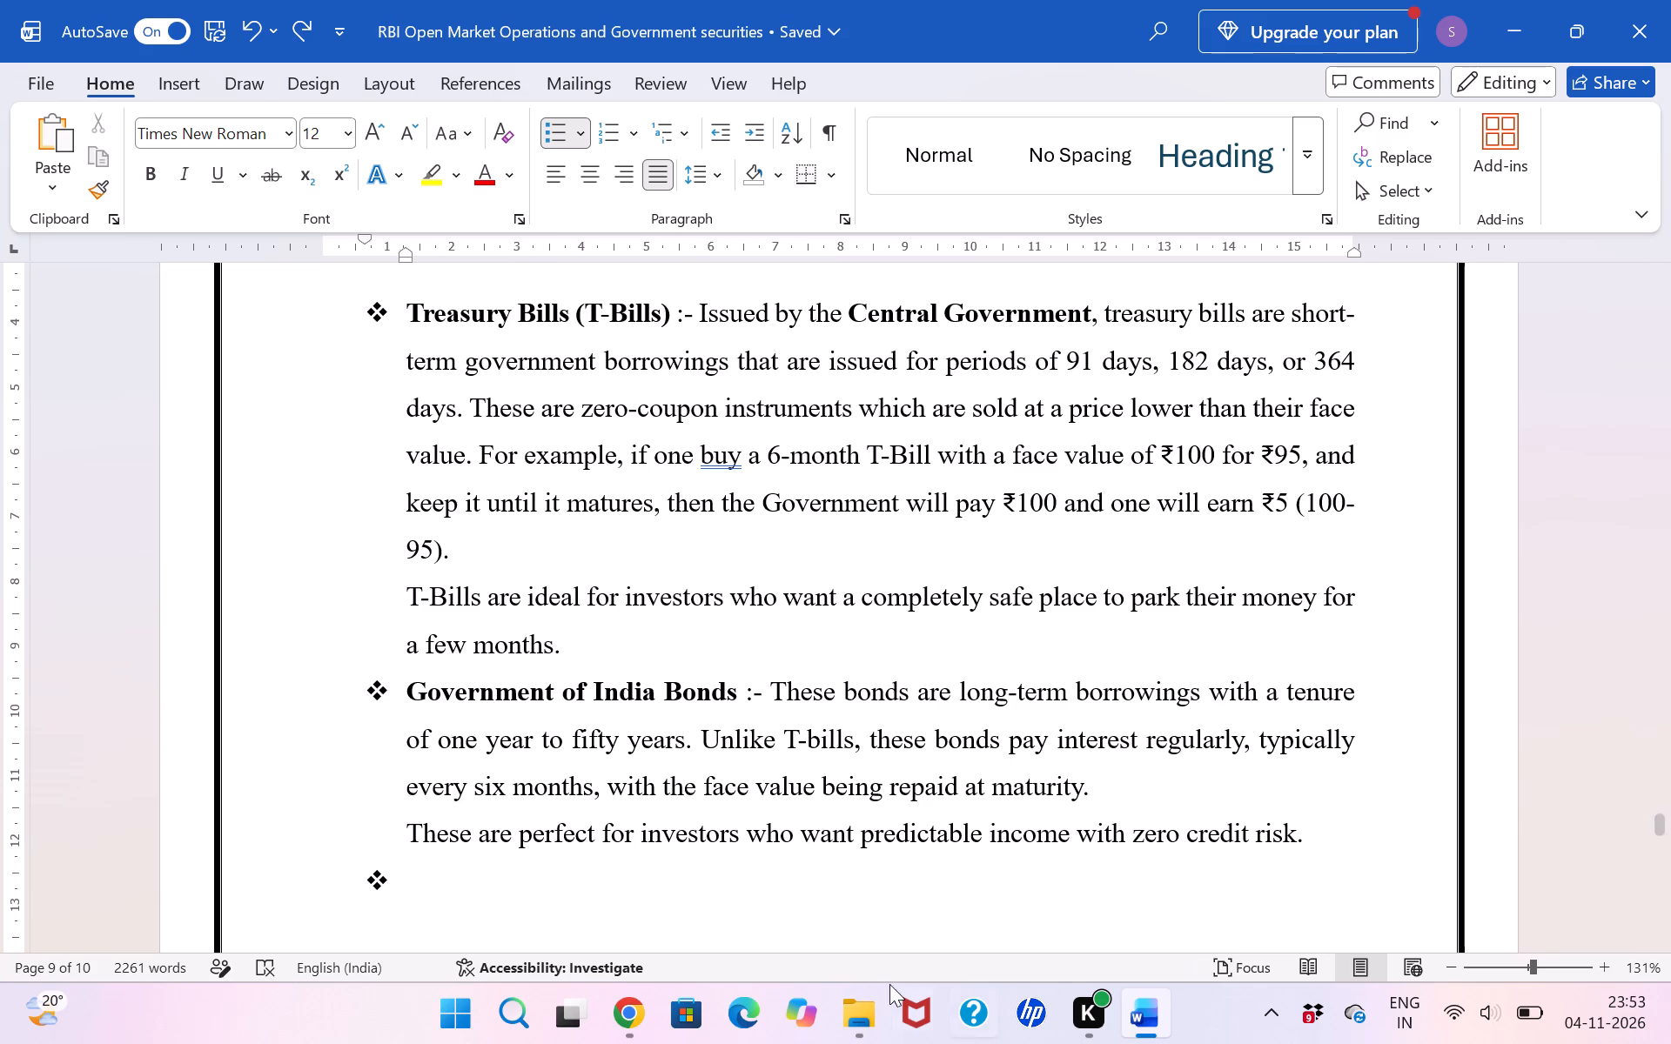
Enter "State Government Securities (SGS) :-" in the new bullet, following the heading on the IDFC FIRST Academy page.
click(614, 927)
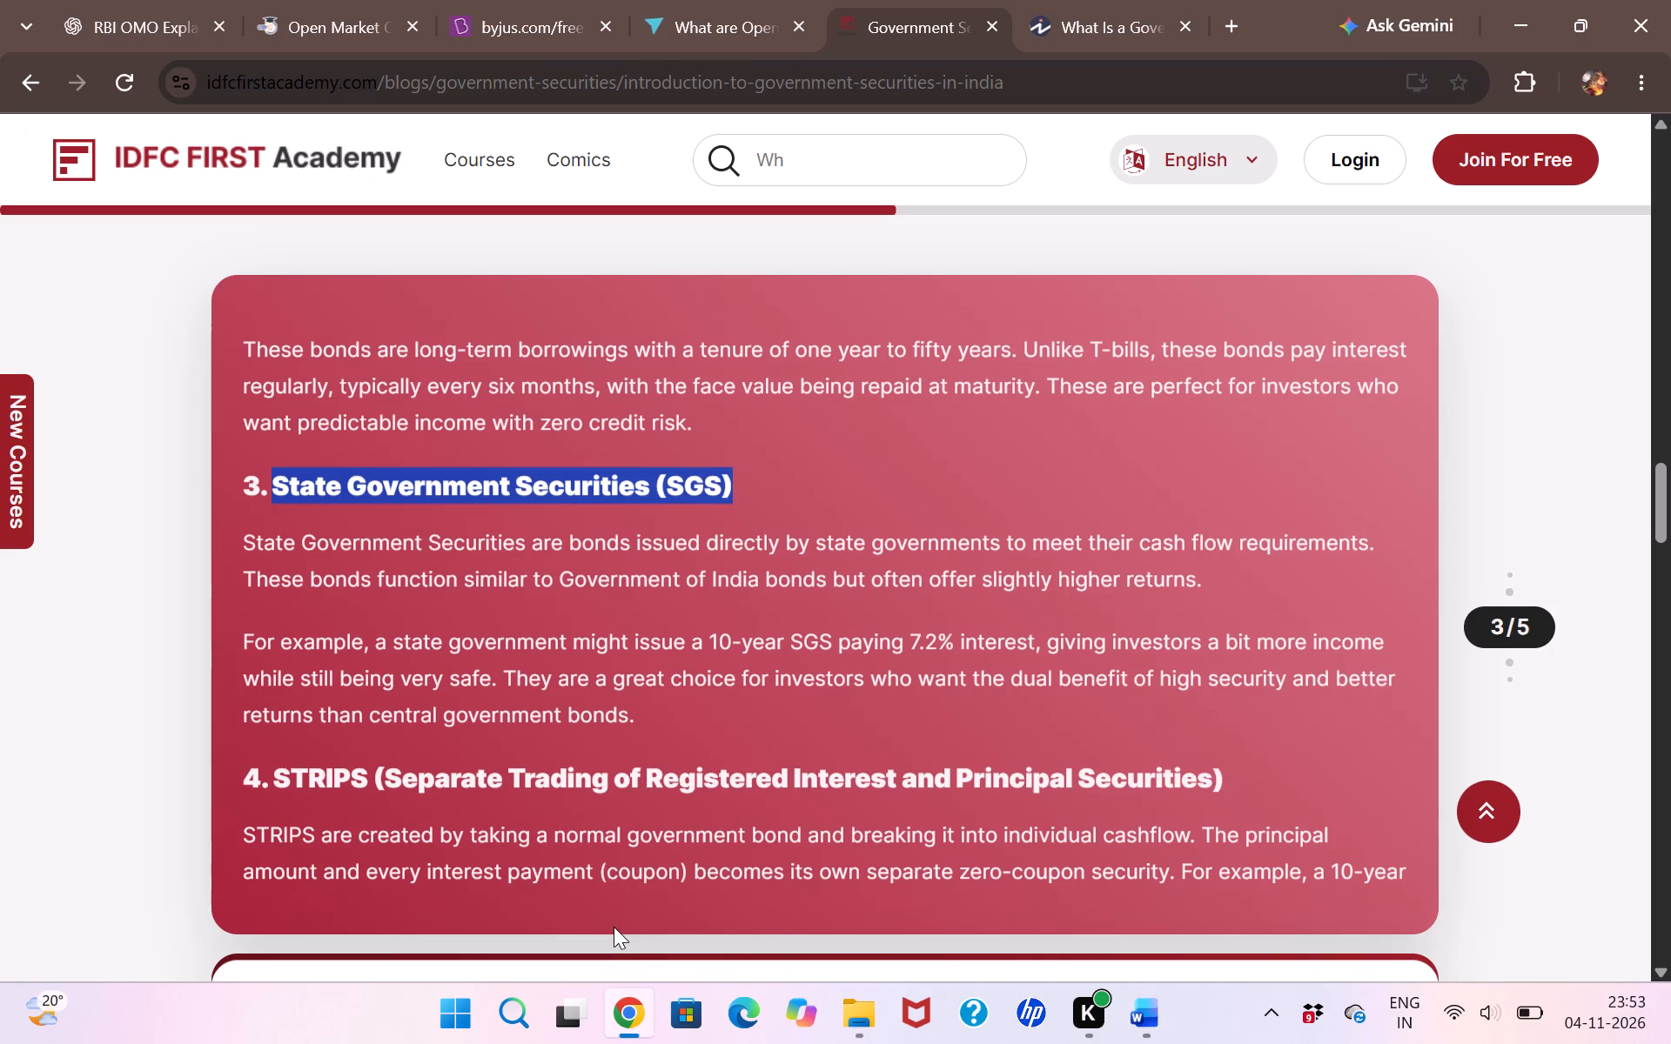
click(1163, 996)
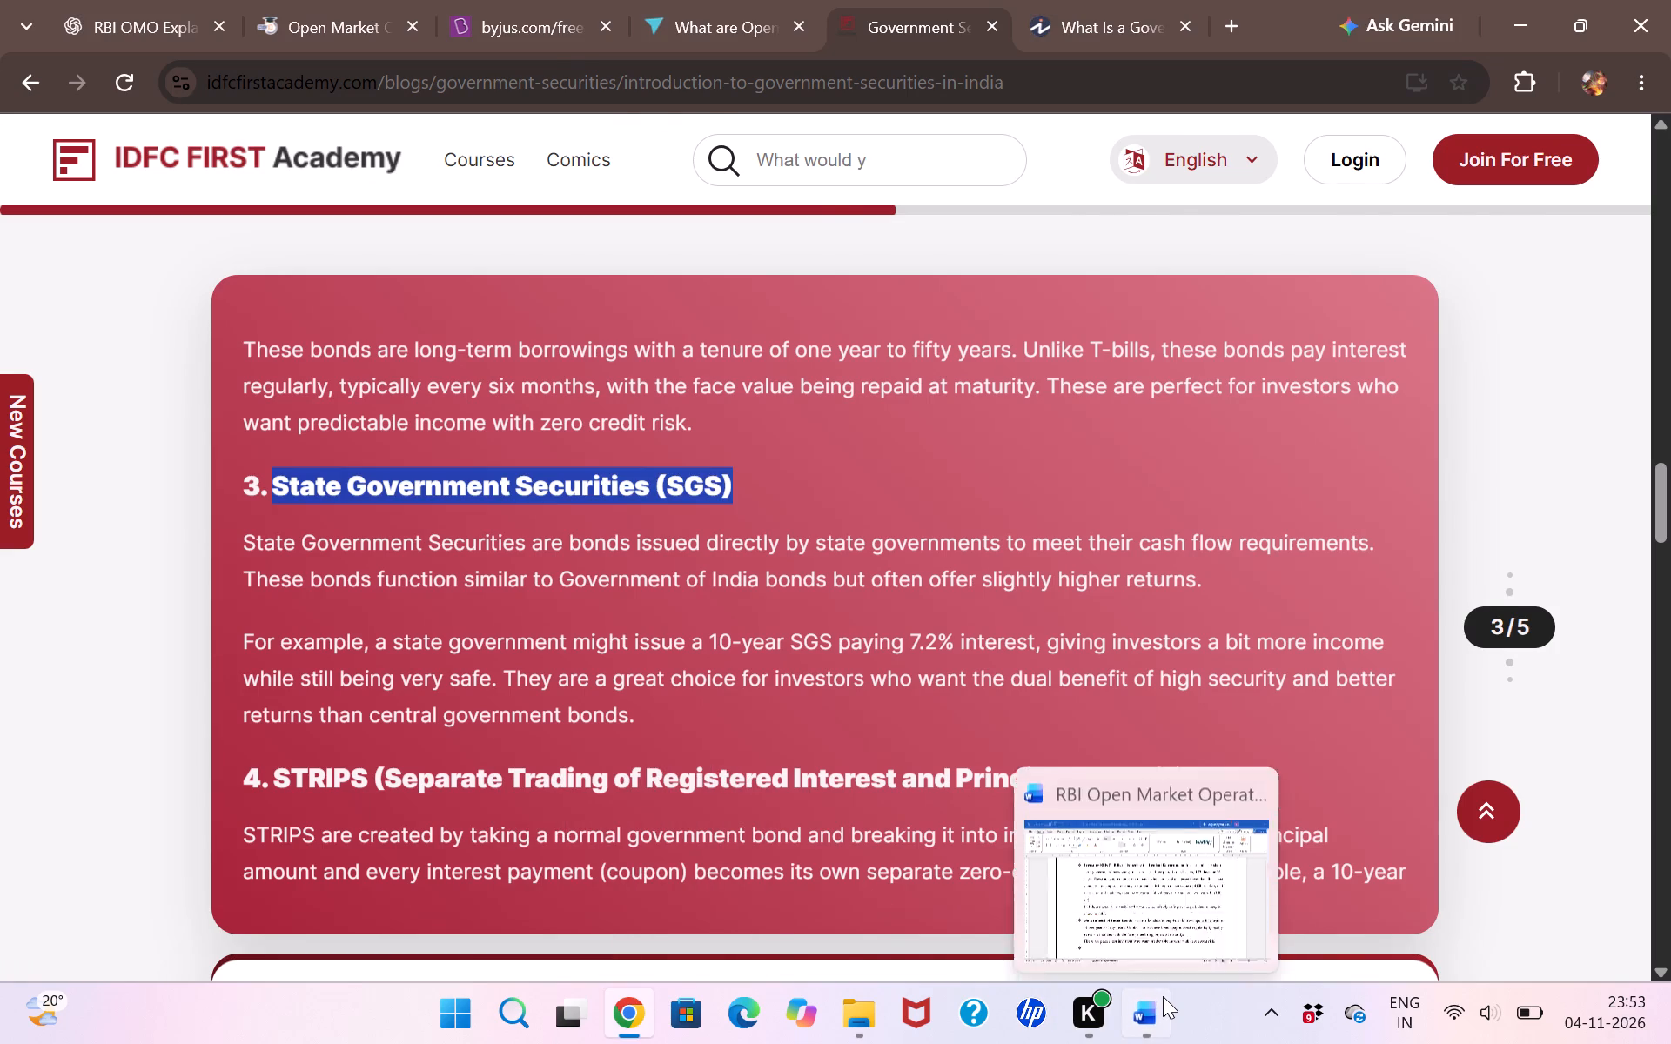
text(STat)
key(BackSpace)
key(BackSpace)
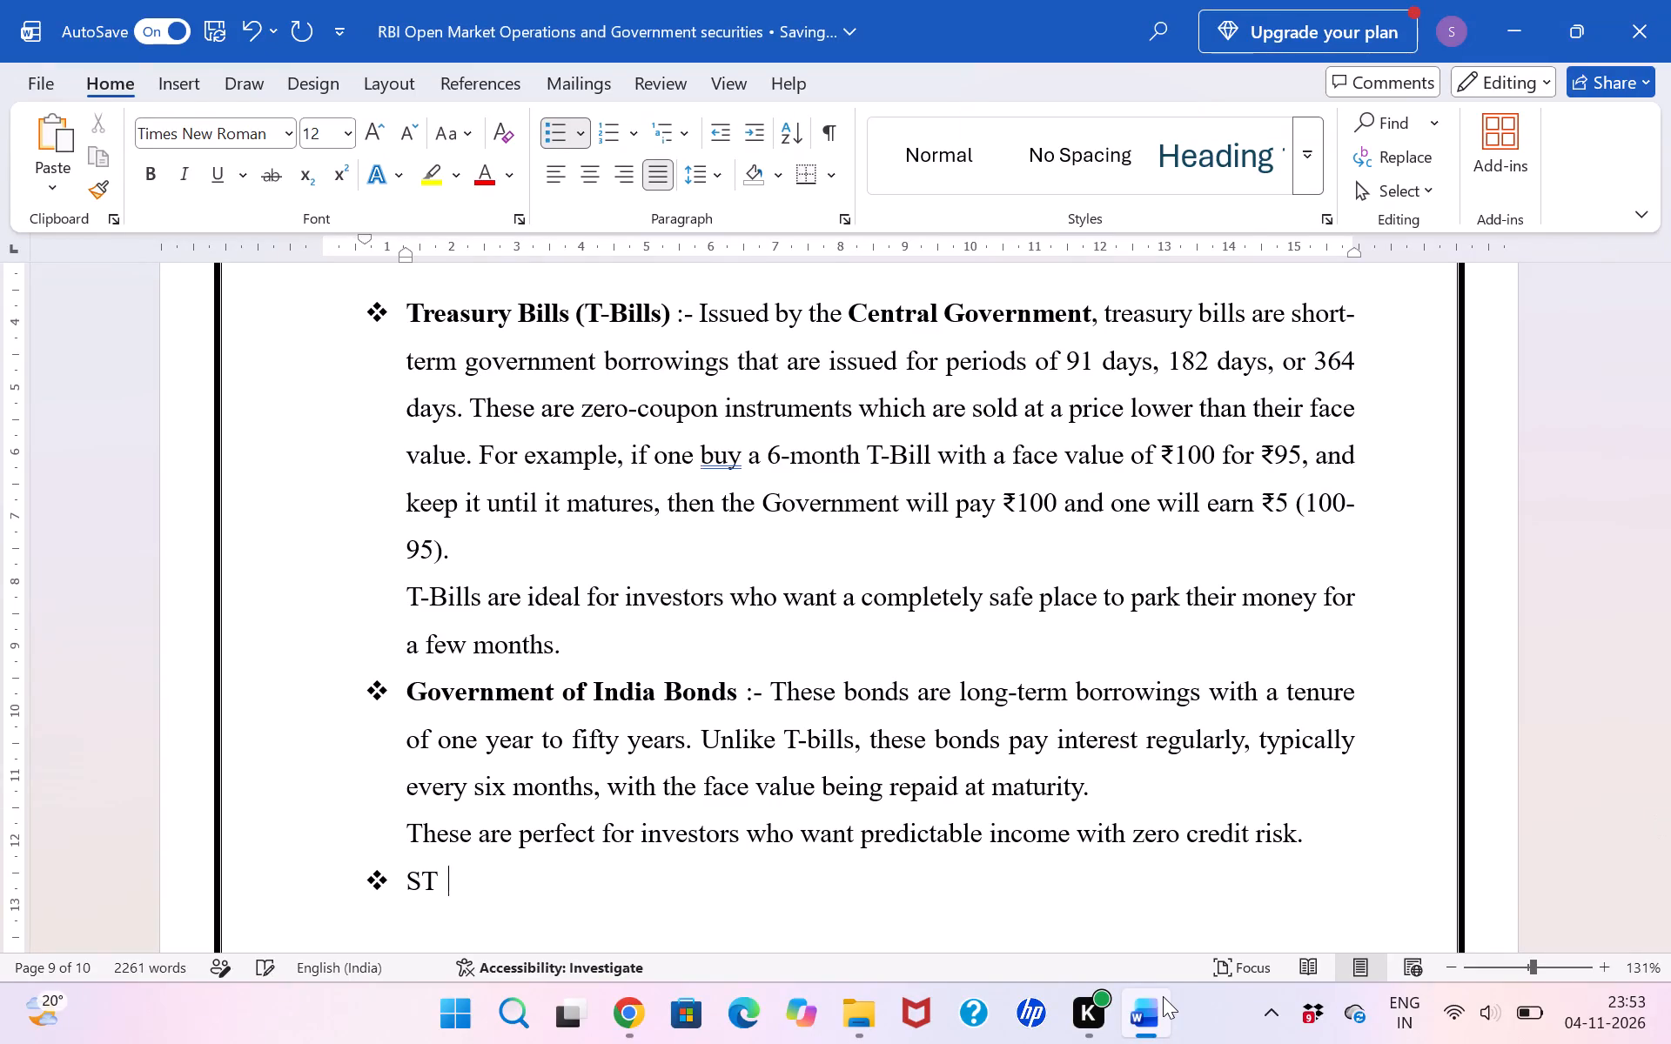
key(BackSpace)
text(at)
key(BackSpace)
key(BackSpace)
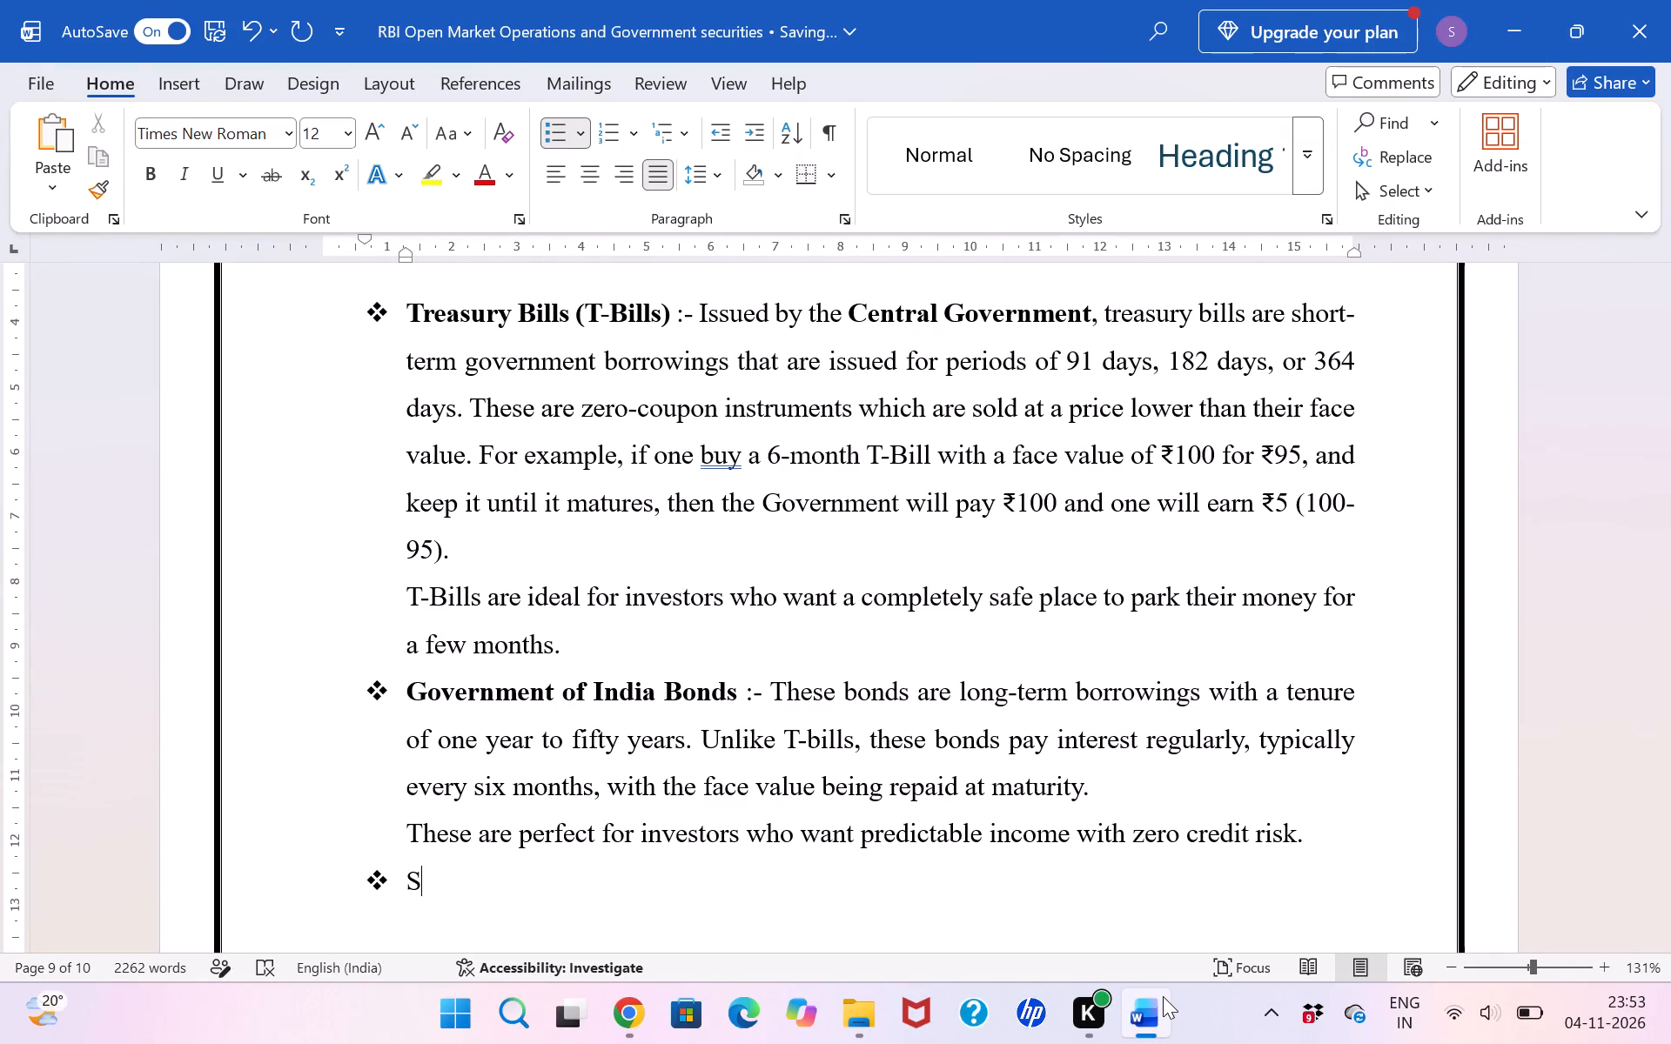
text(tate Government Sec)
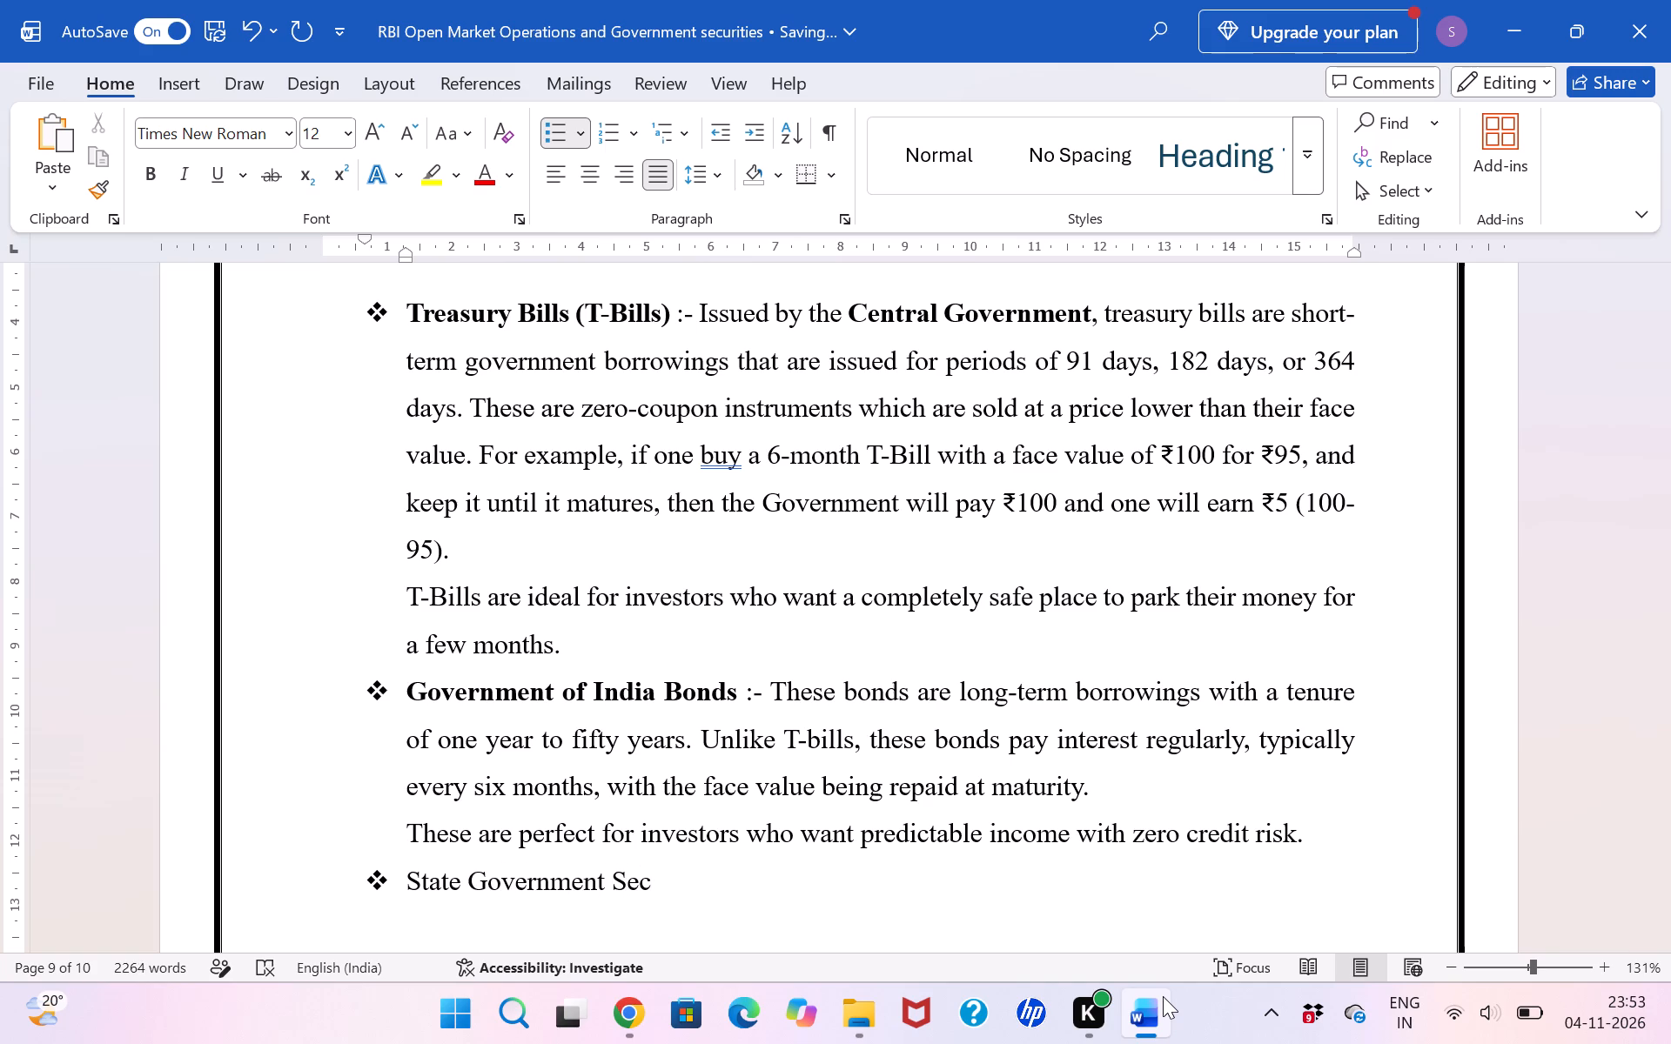
text(uritie)
key(space)
key(BackSpace)
text(s ()
text(SGS)
text())
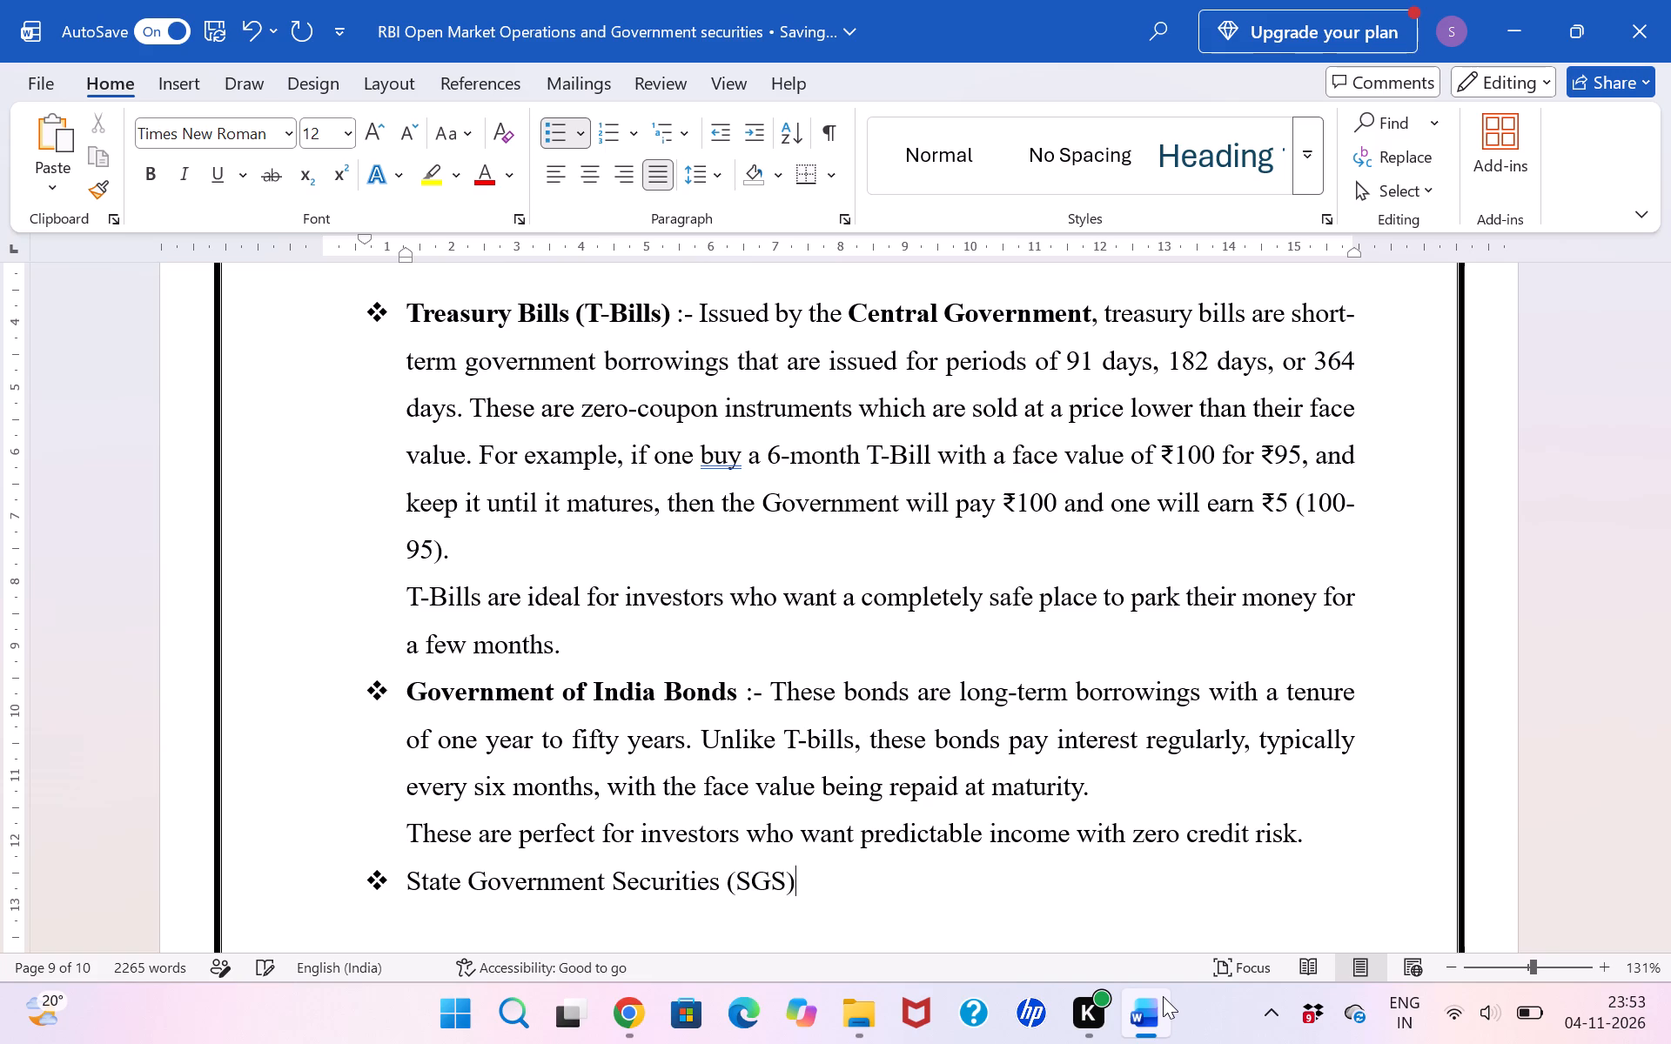
key(space)
text(:-)
key(space)
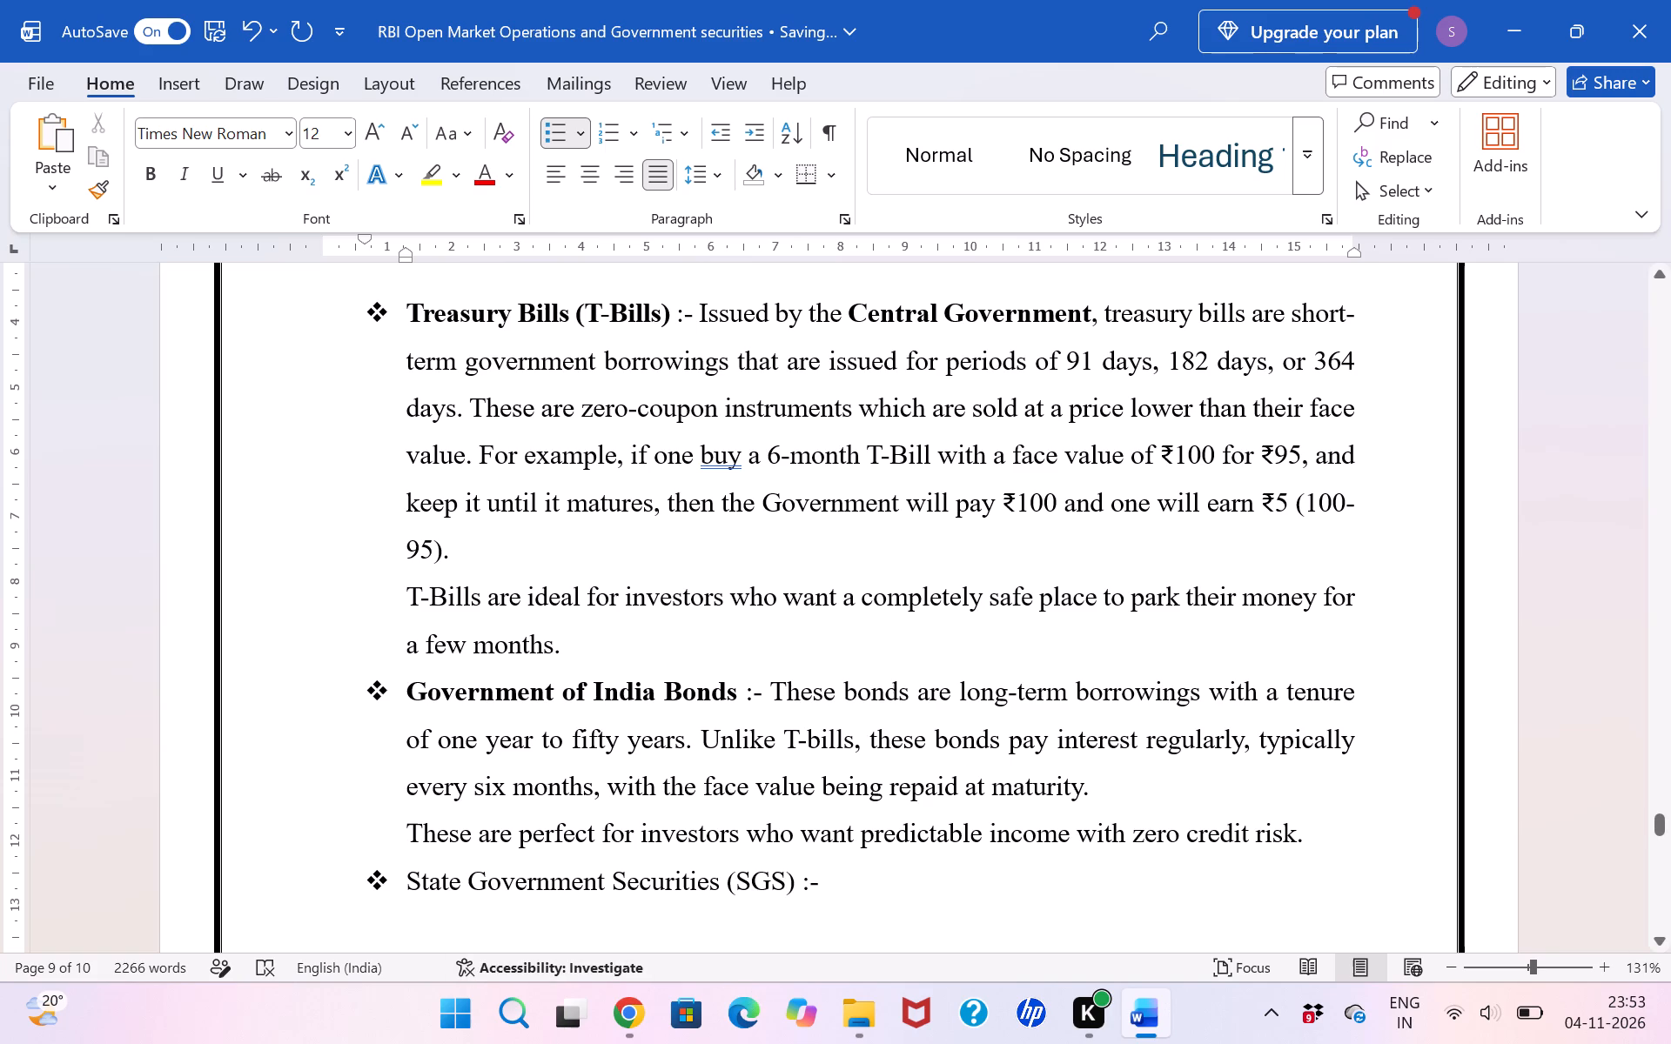
Make "State Government Securities (SGS)" bold, leaving out the ":-".
drag(405, 887, 800, 883)
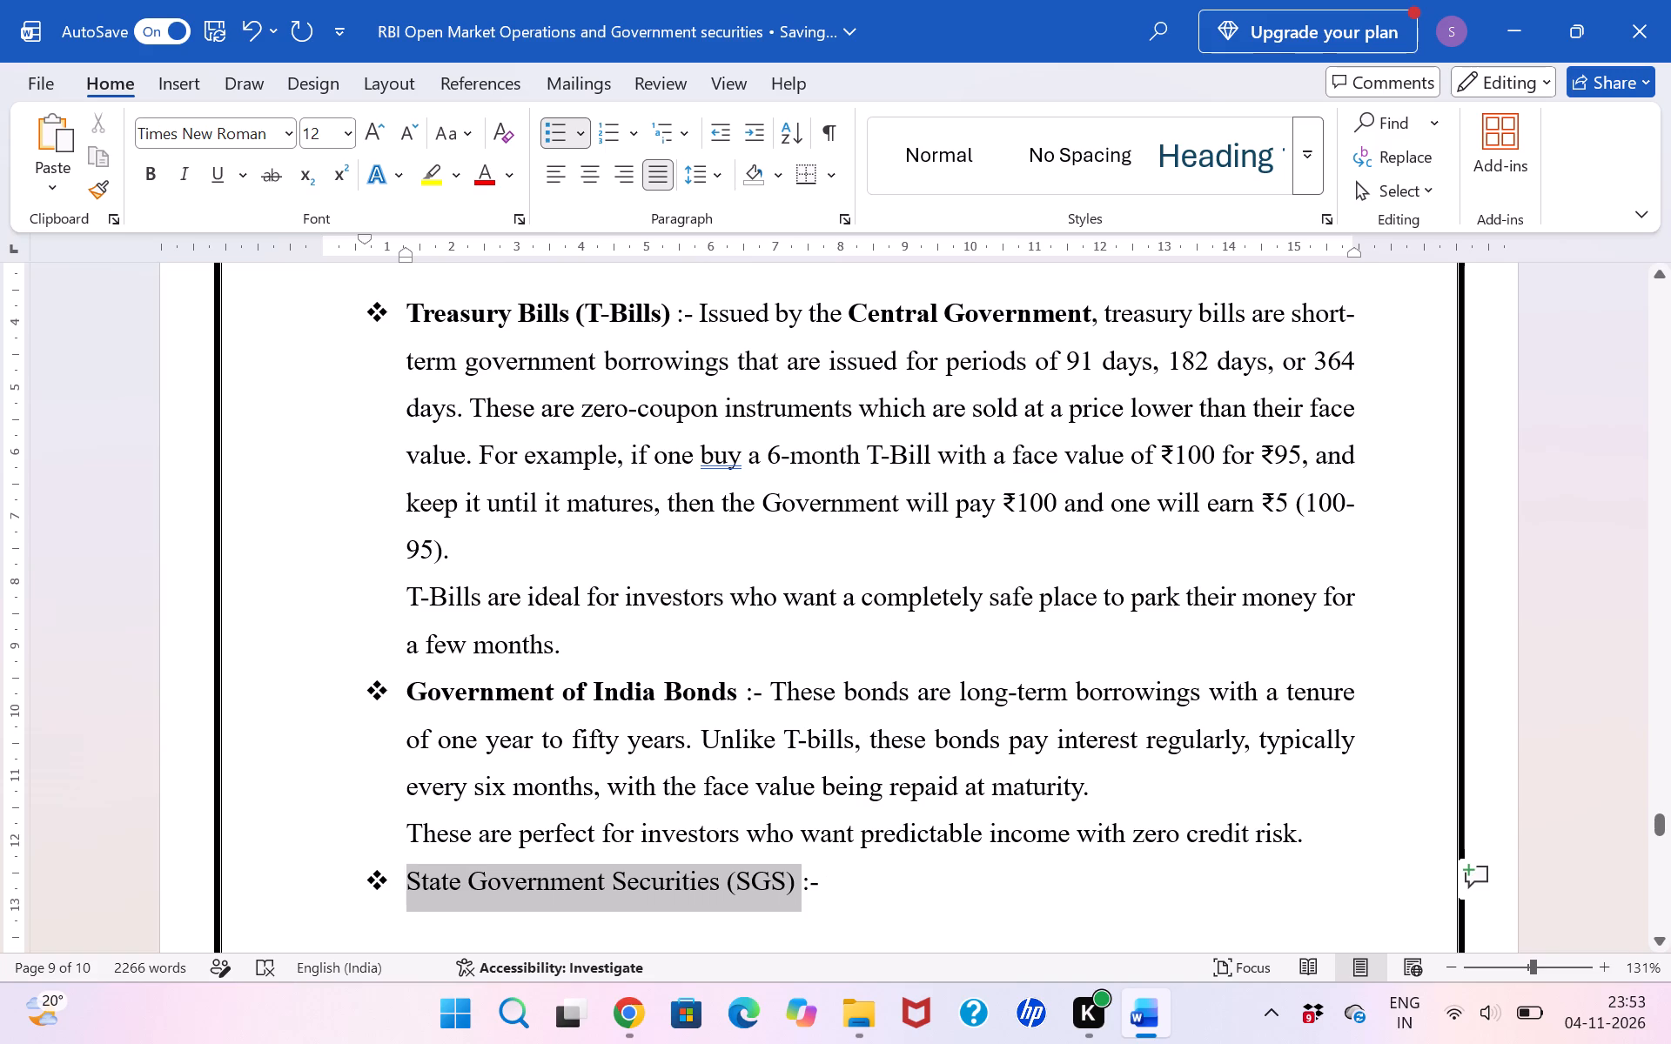
drag(800, 883, 798, 883)
key(ctrl+b)
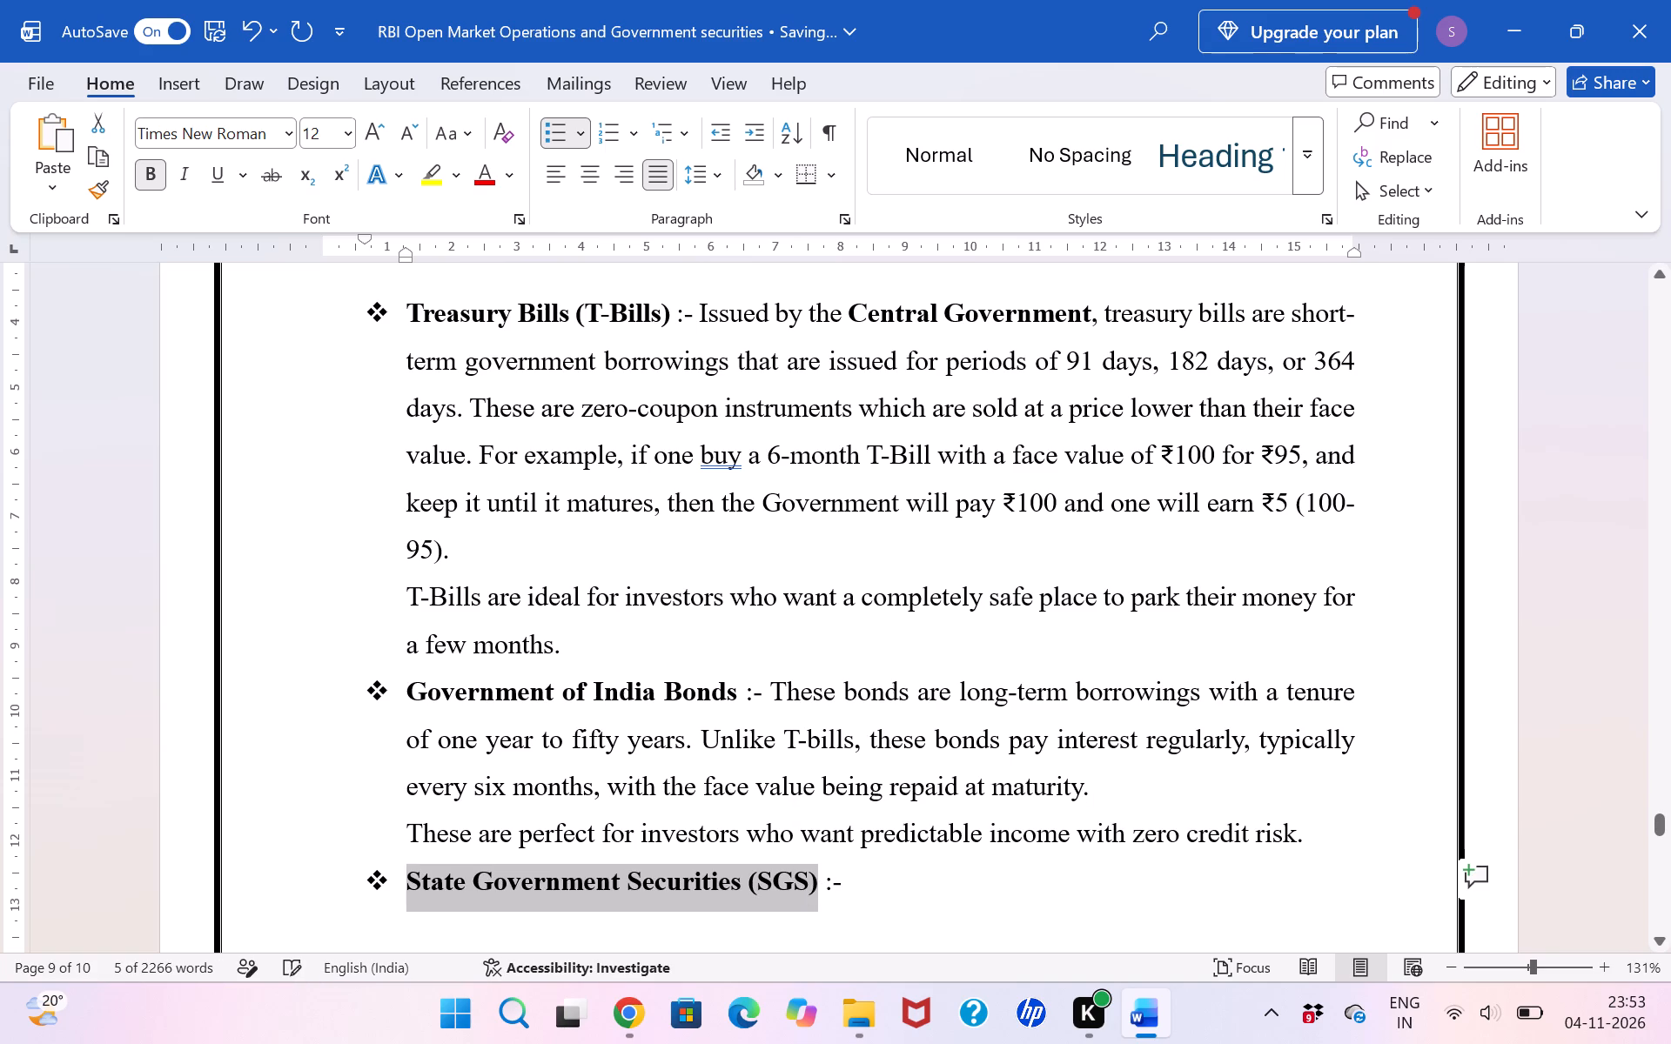
Copy both State Government Securities paragraphs from the IDFC FIRST Academy page and paste them after the ":-" in Word, matching the document's font.
click(861, 869)
click(608, 1024)
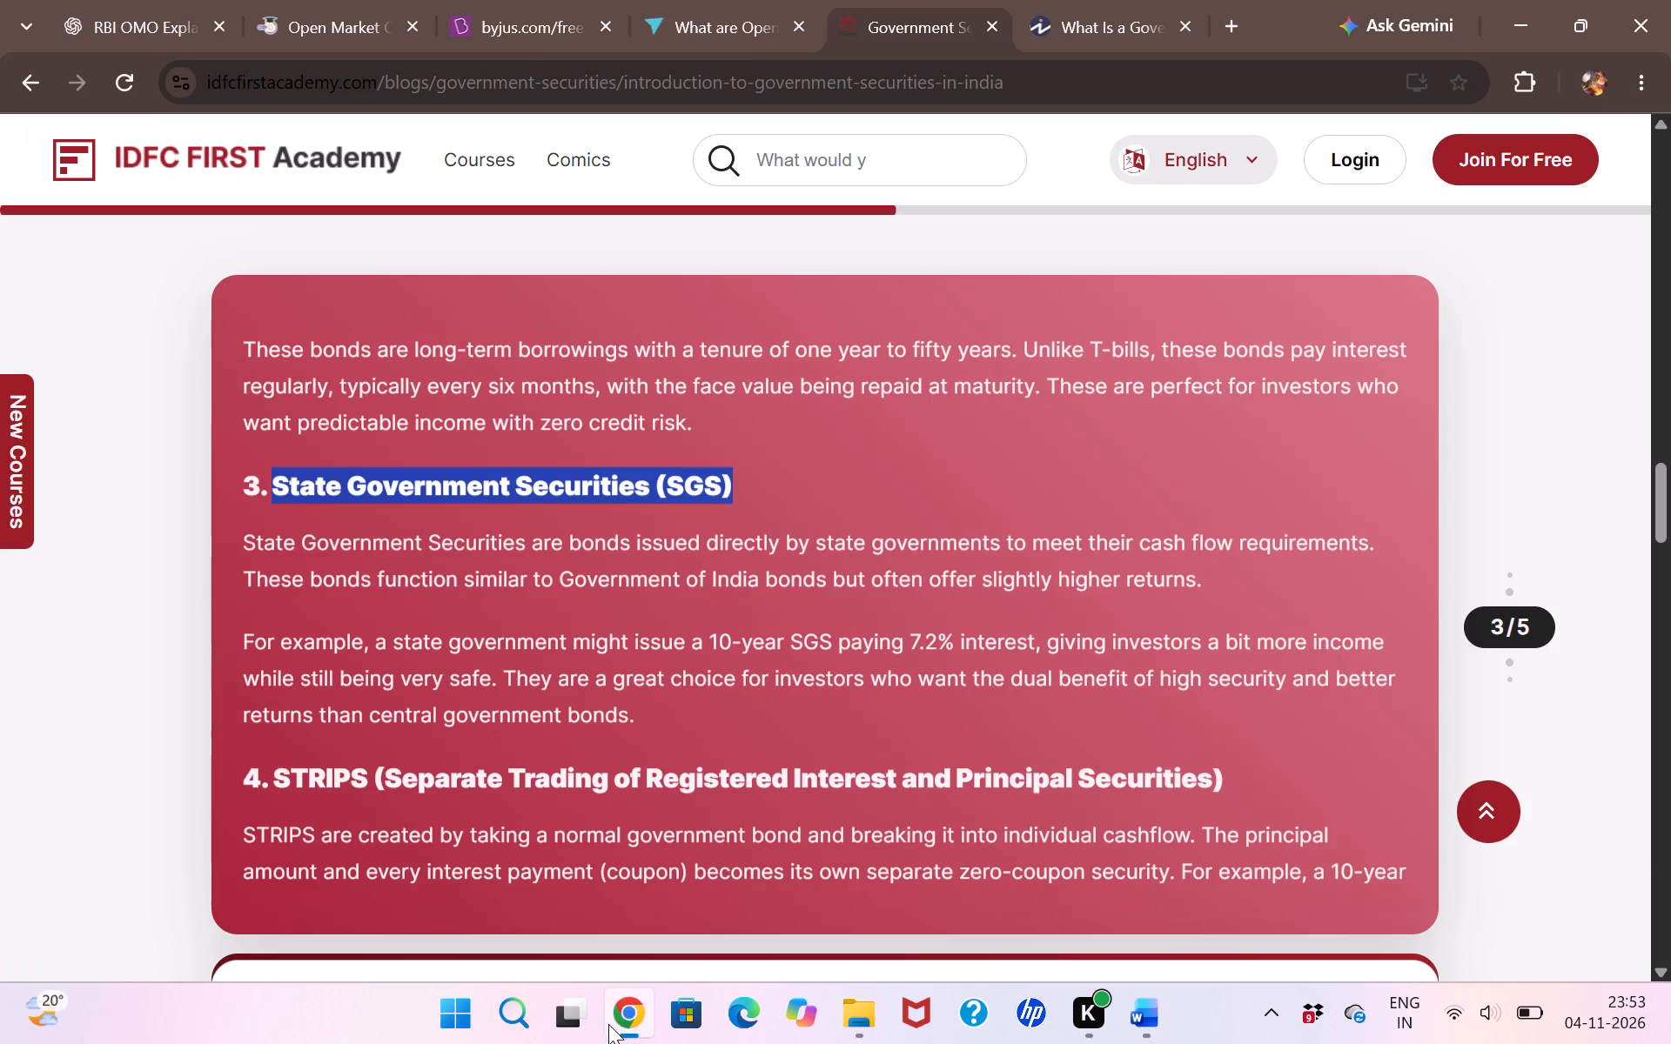
drag(246, 546, 480, 596)
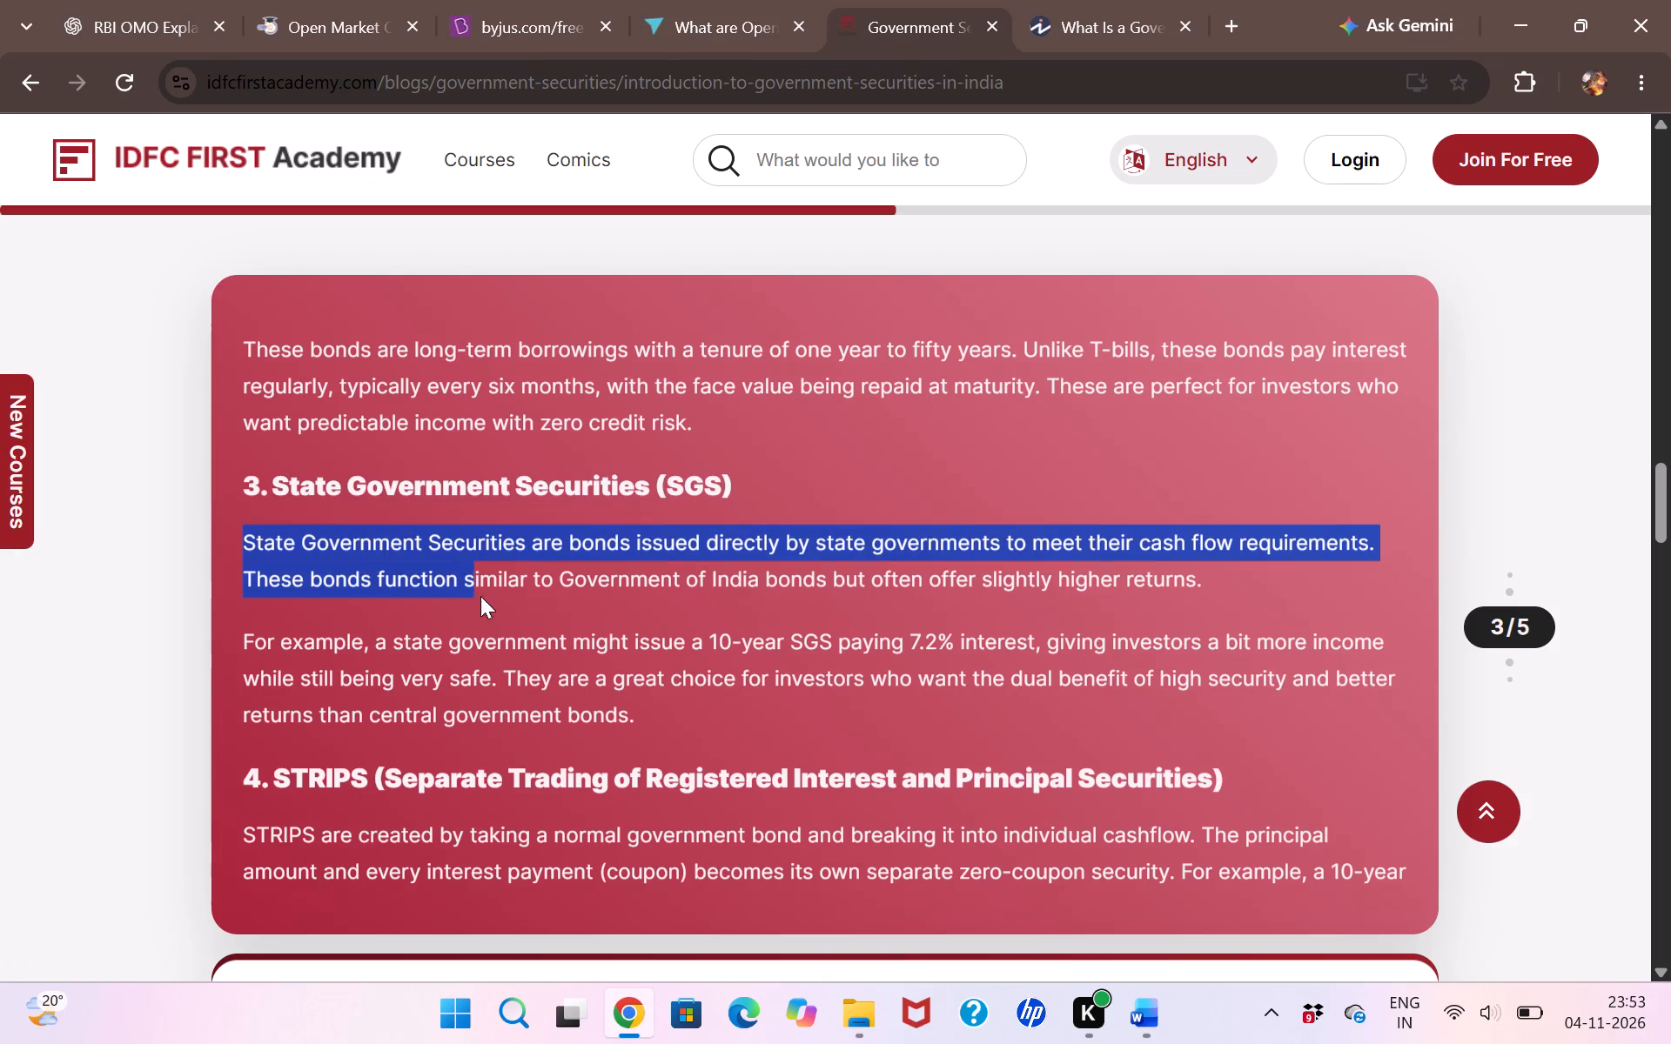
drag(480, 596, 496, 612)
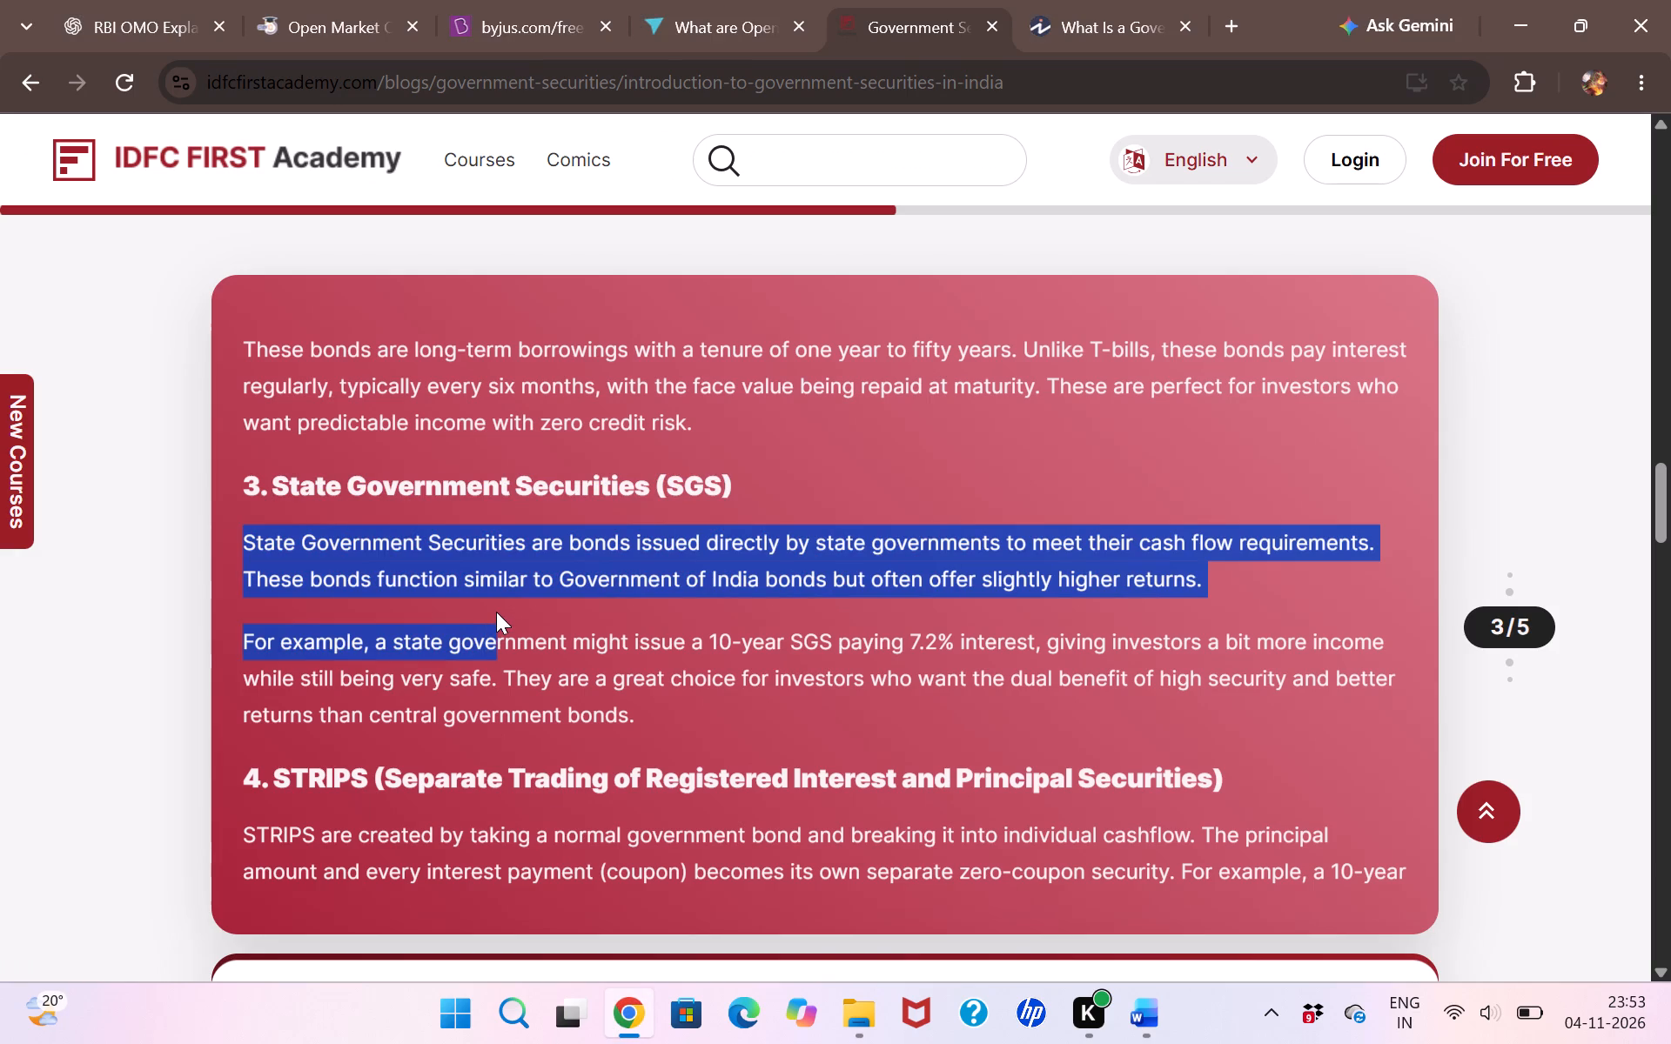
drag(496, 612, 627, 704)
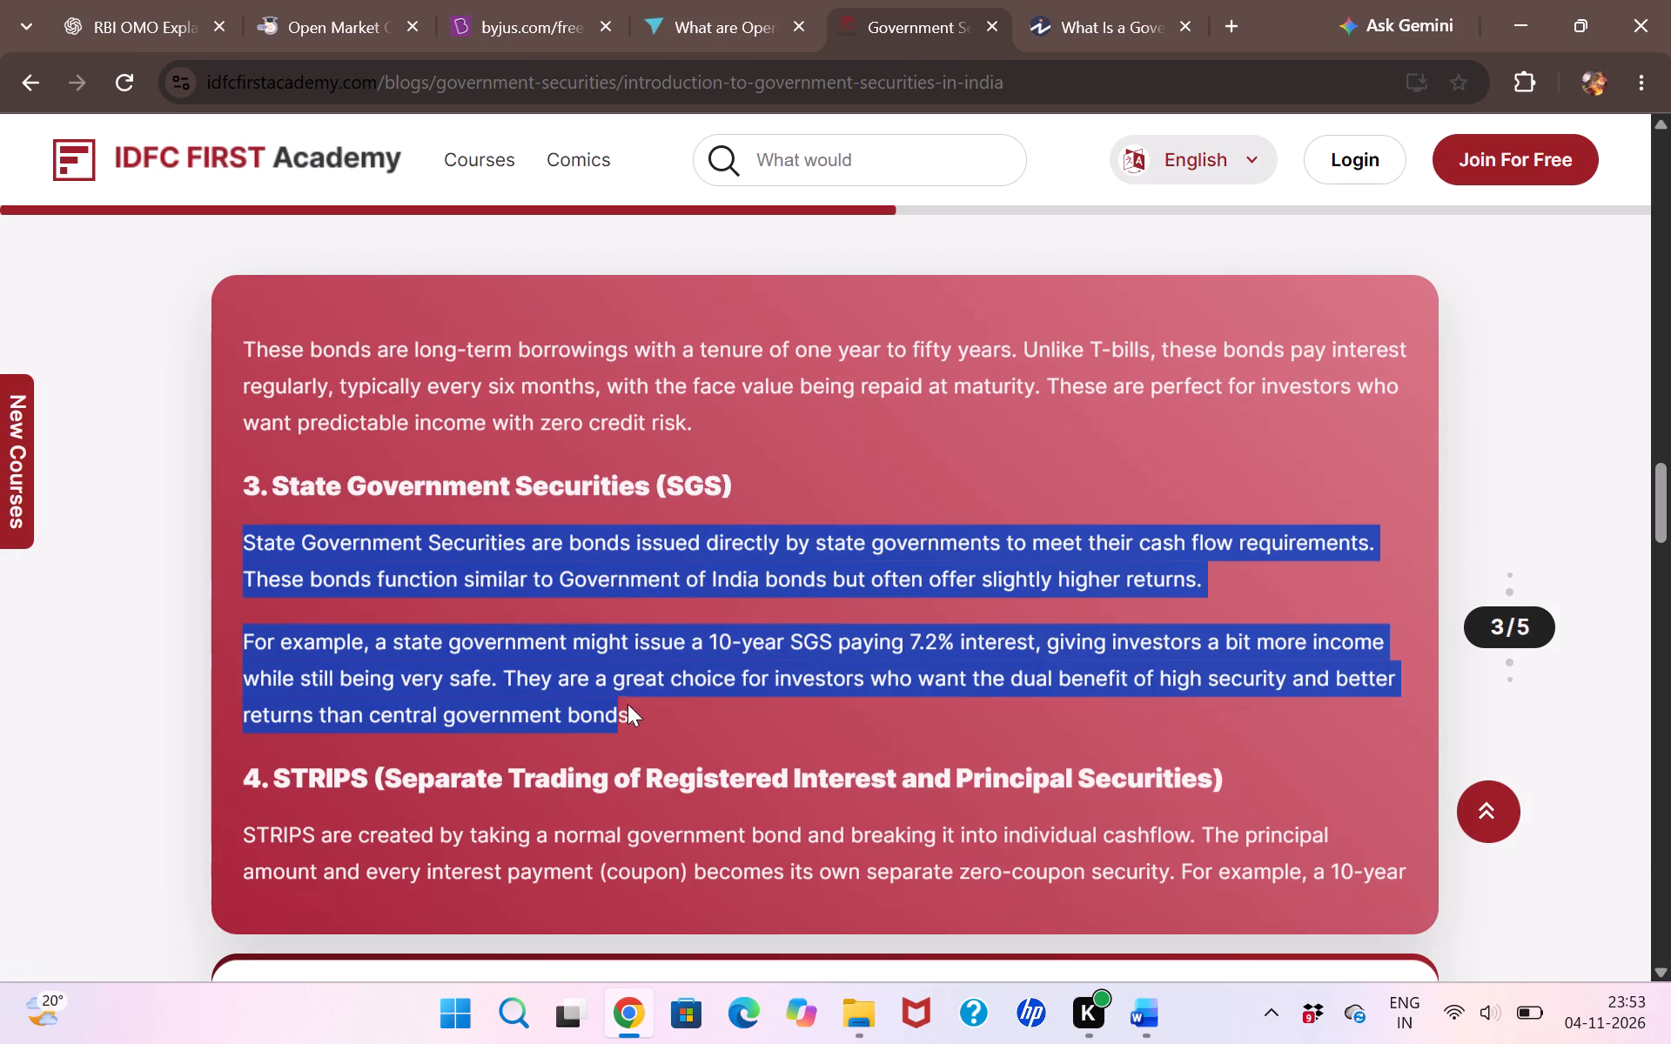
drag(627, 704, 638, 726)
drag(638, 726, 638, 726)
key(ctrl+c)
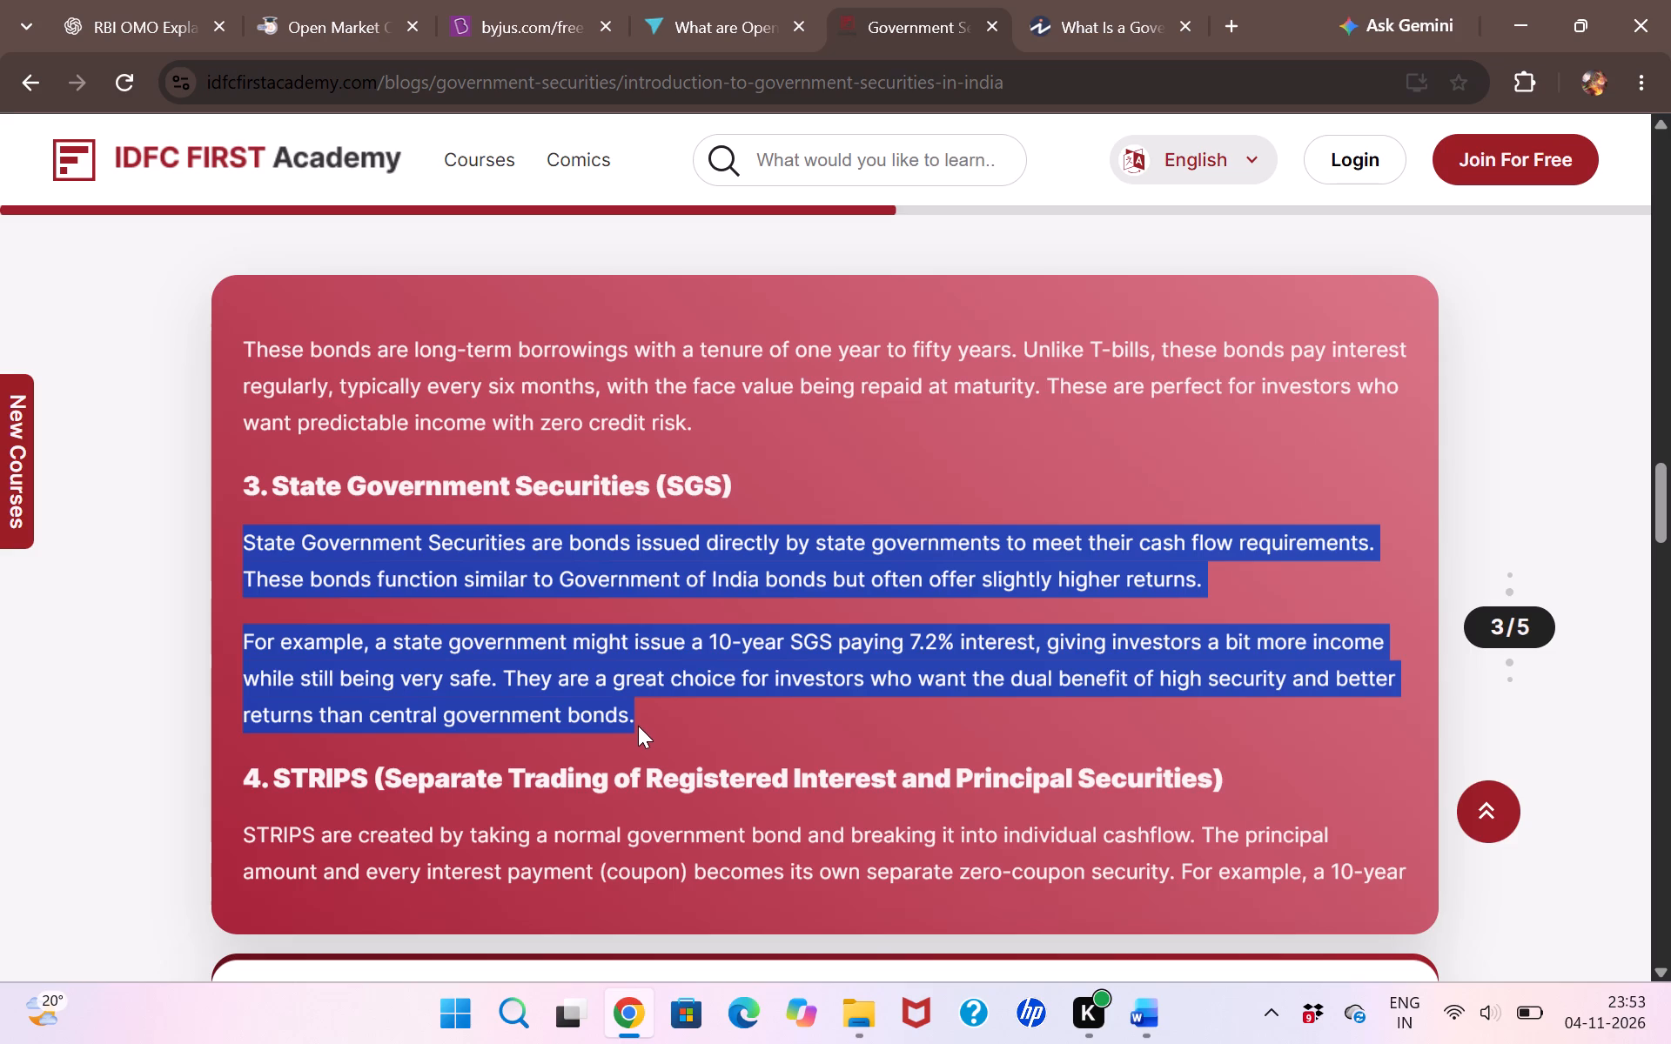
click(1137, 1019)
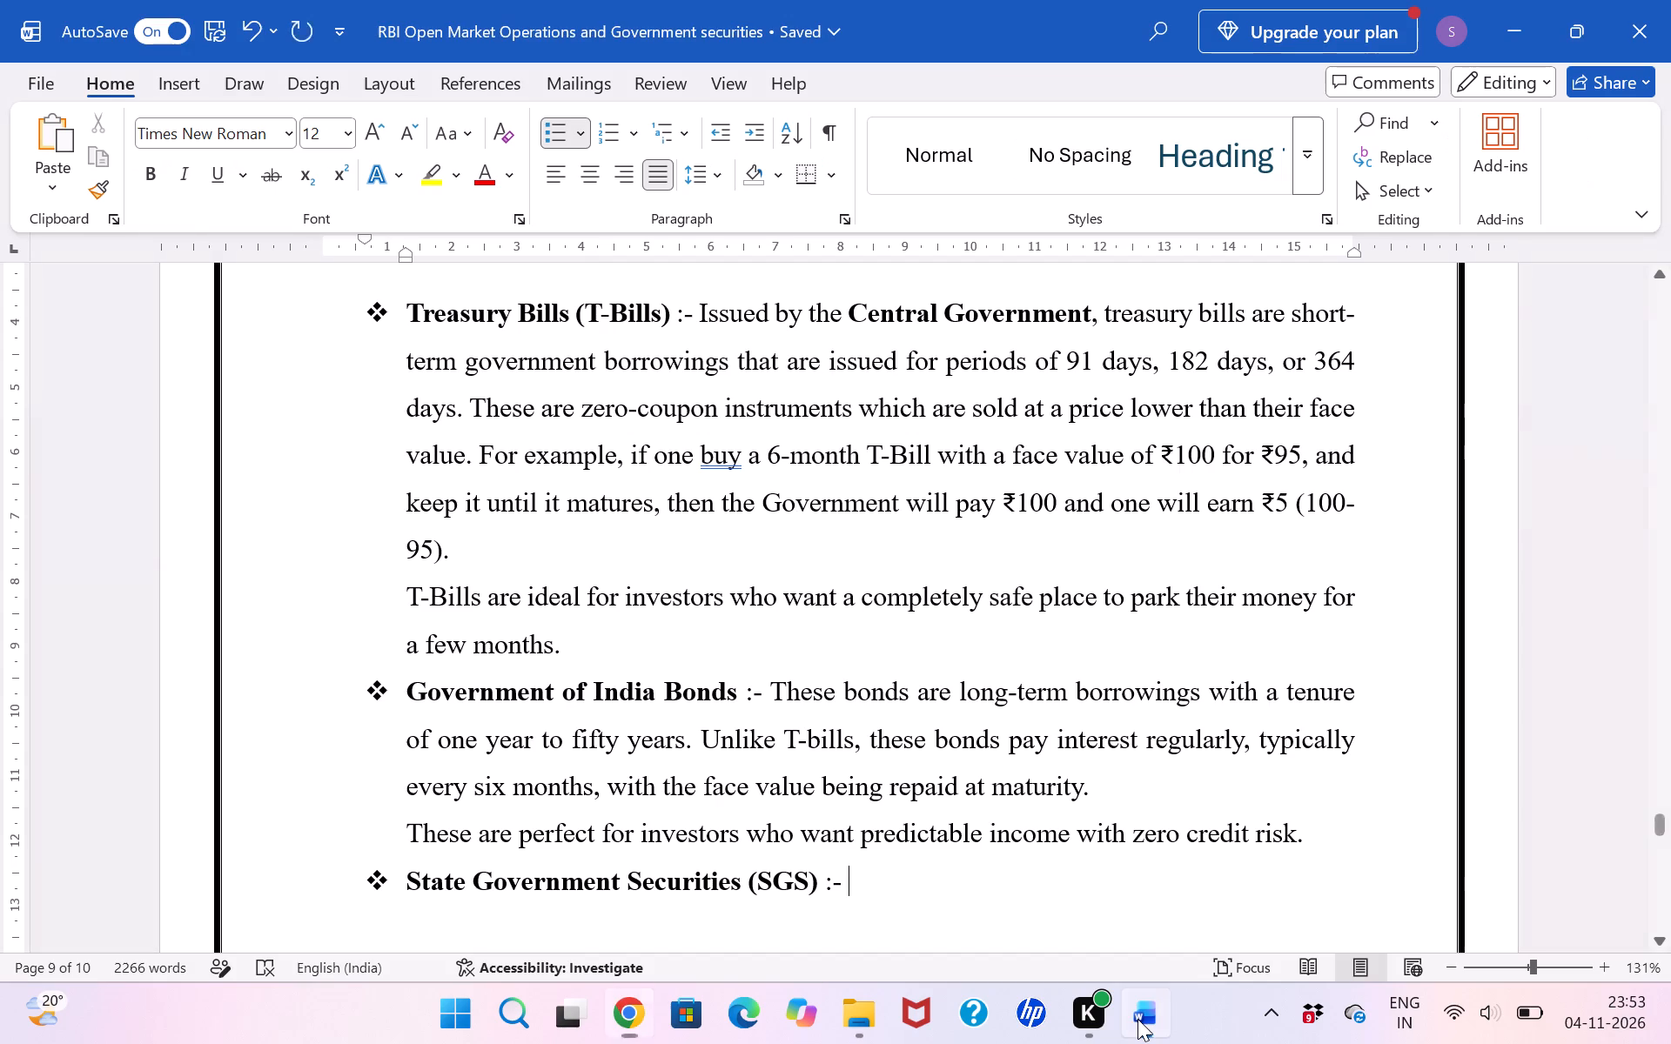
key(ctrl+v)
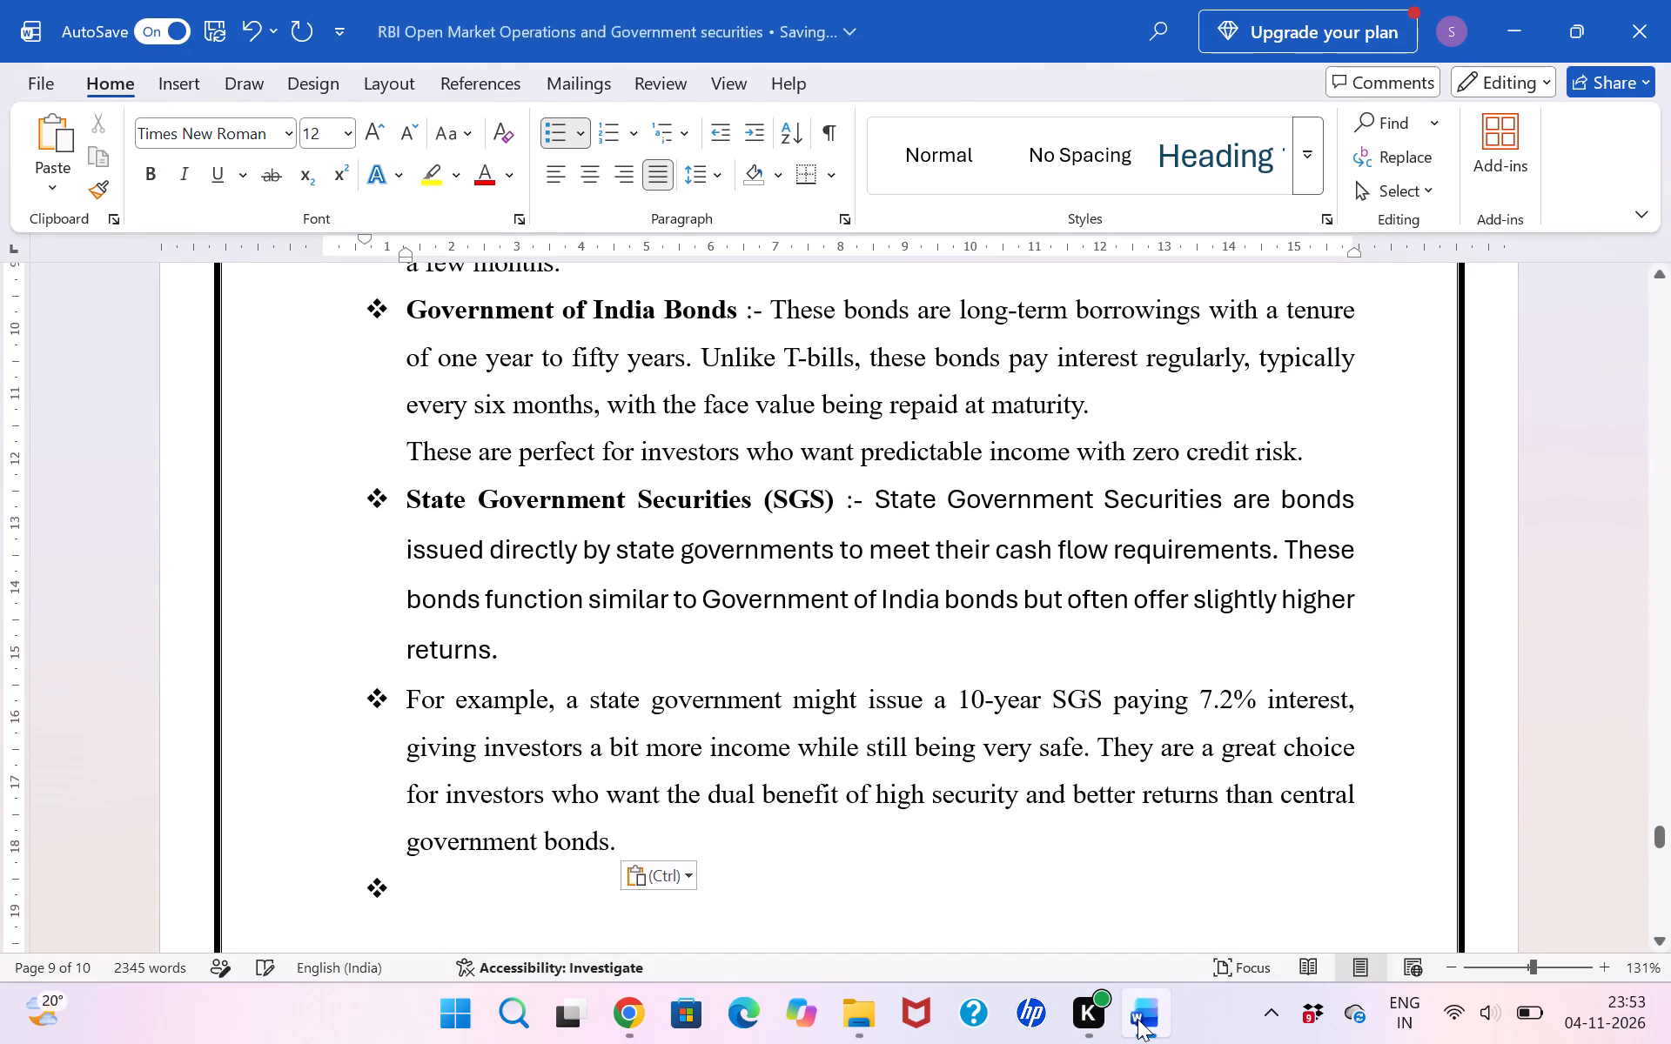
click(666, 880)
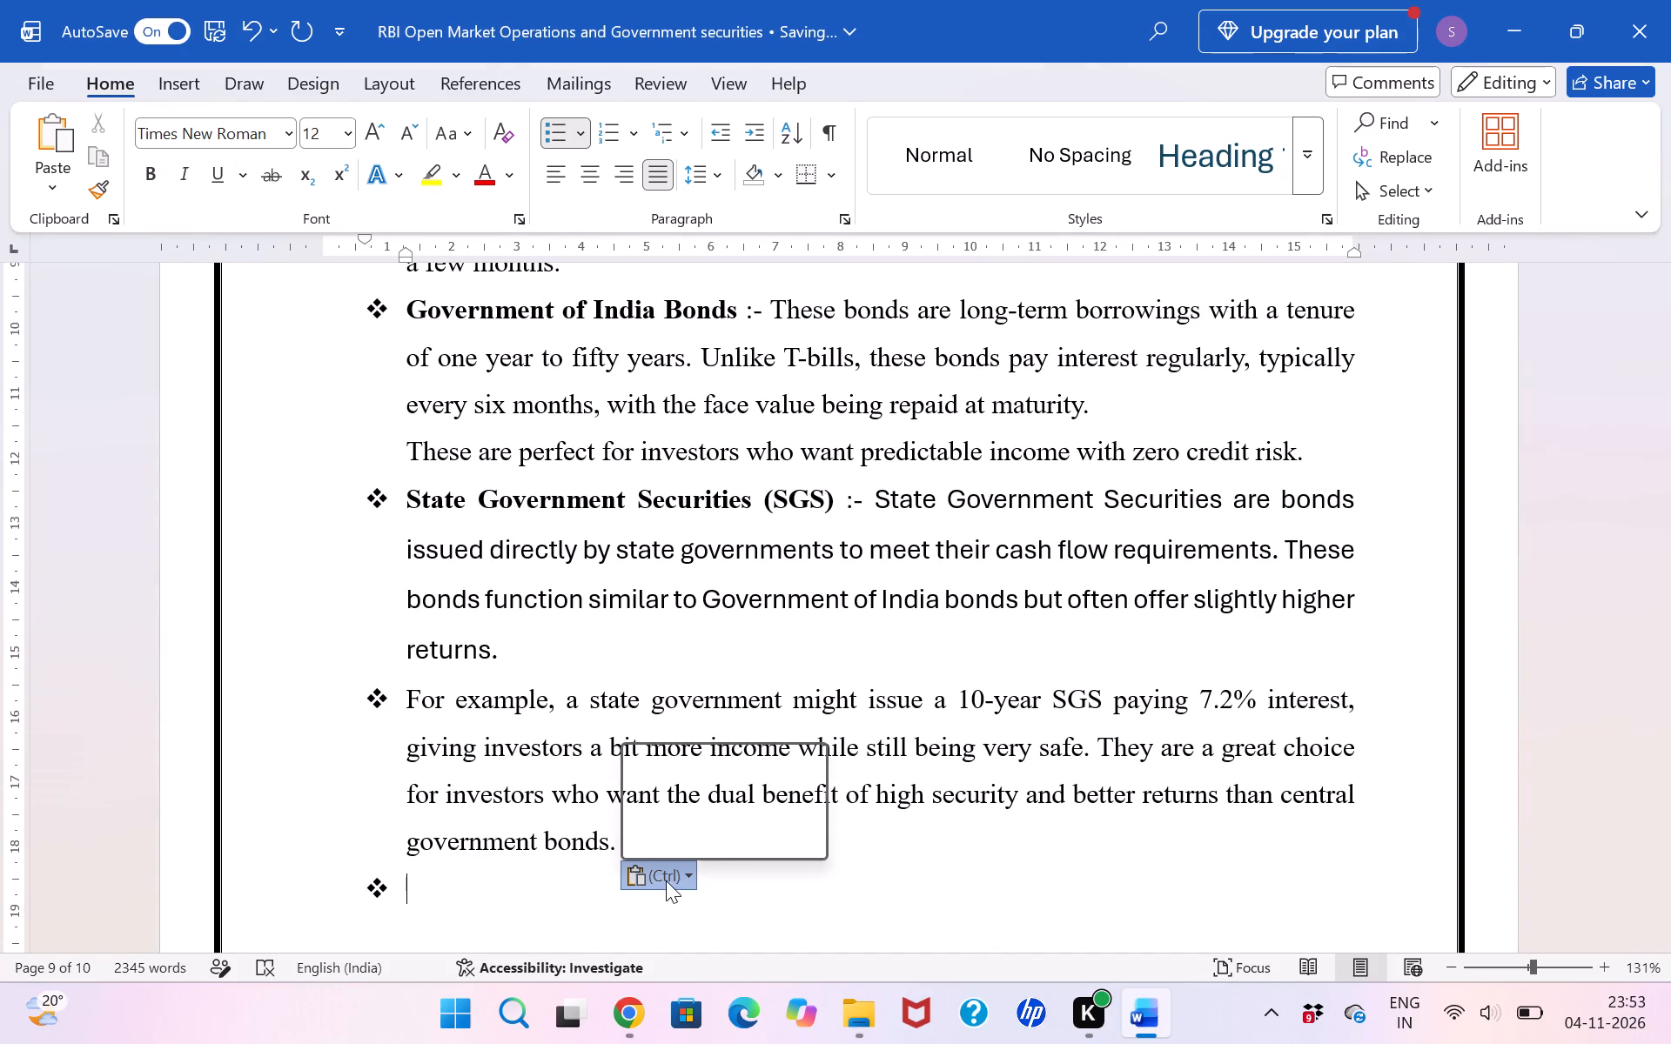
click(714, 799)
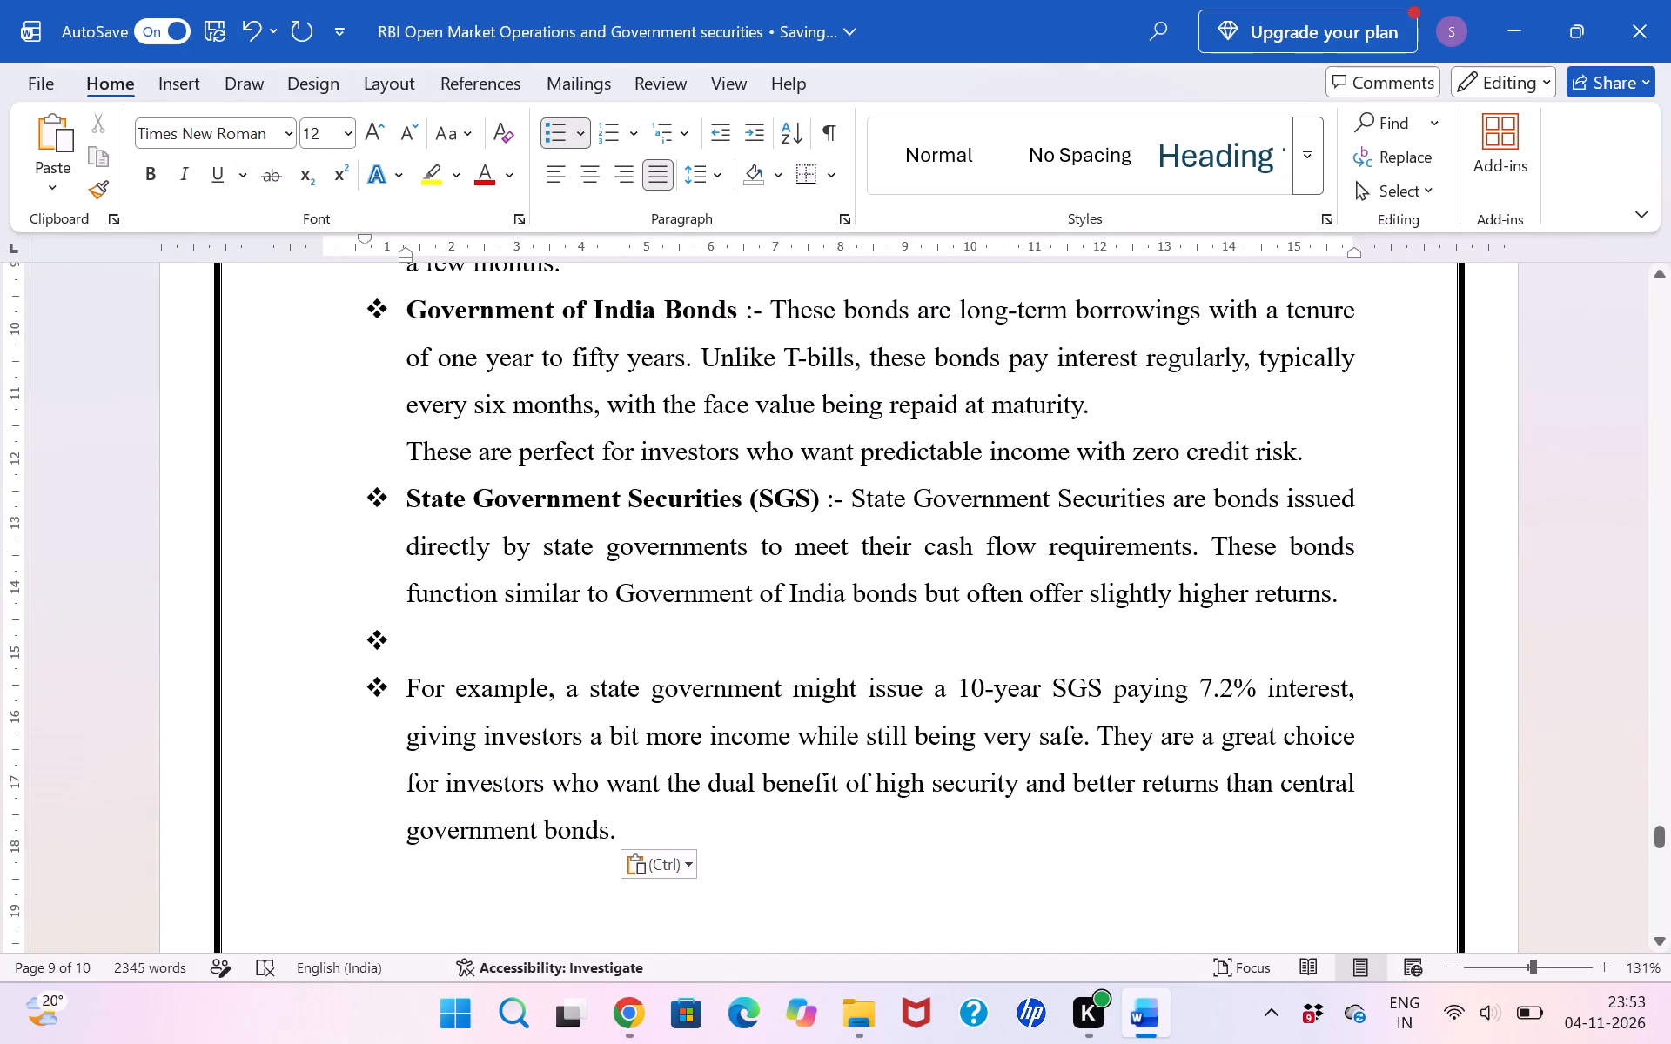
Remove the empty bullet and turn the "For example, a state government" paragraph into an unbulleted line directly below the SGS text.
click(402, 673)
key(BackSpace)
key(BackSpace)
key(BackSpace)
key(BackSpace)
key(BackSpace)
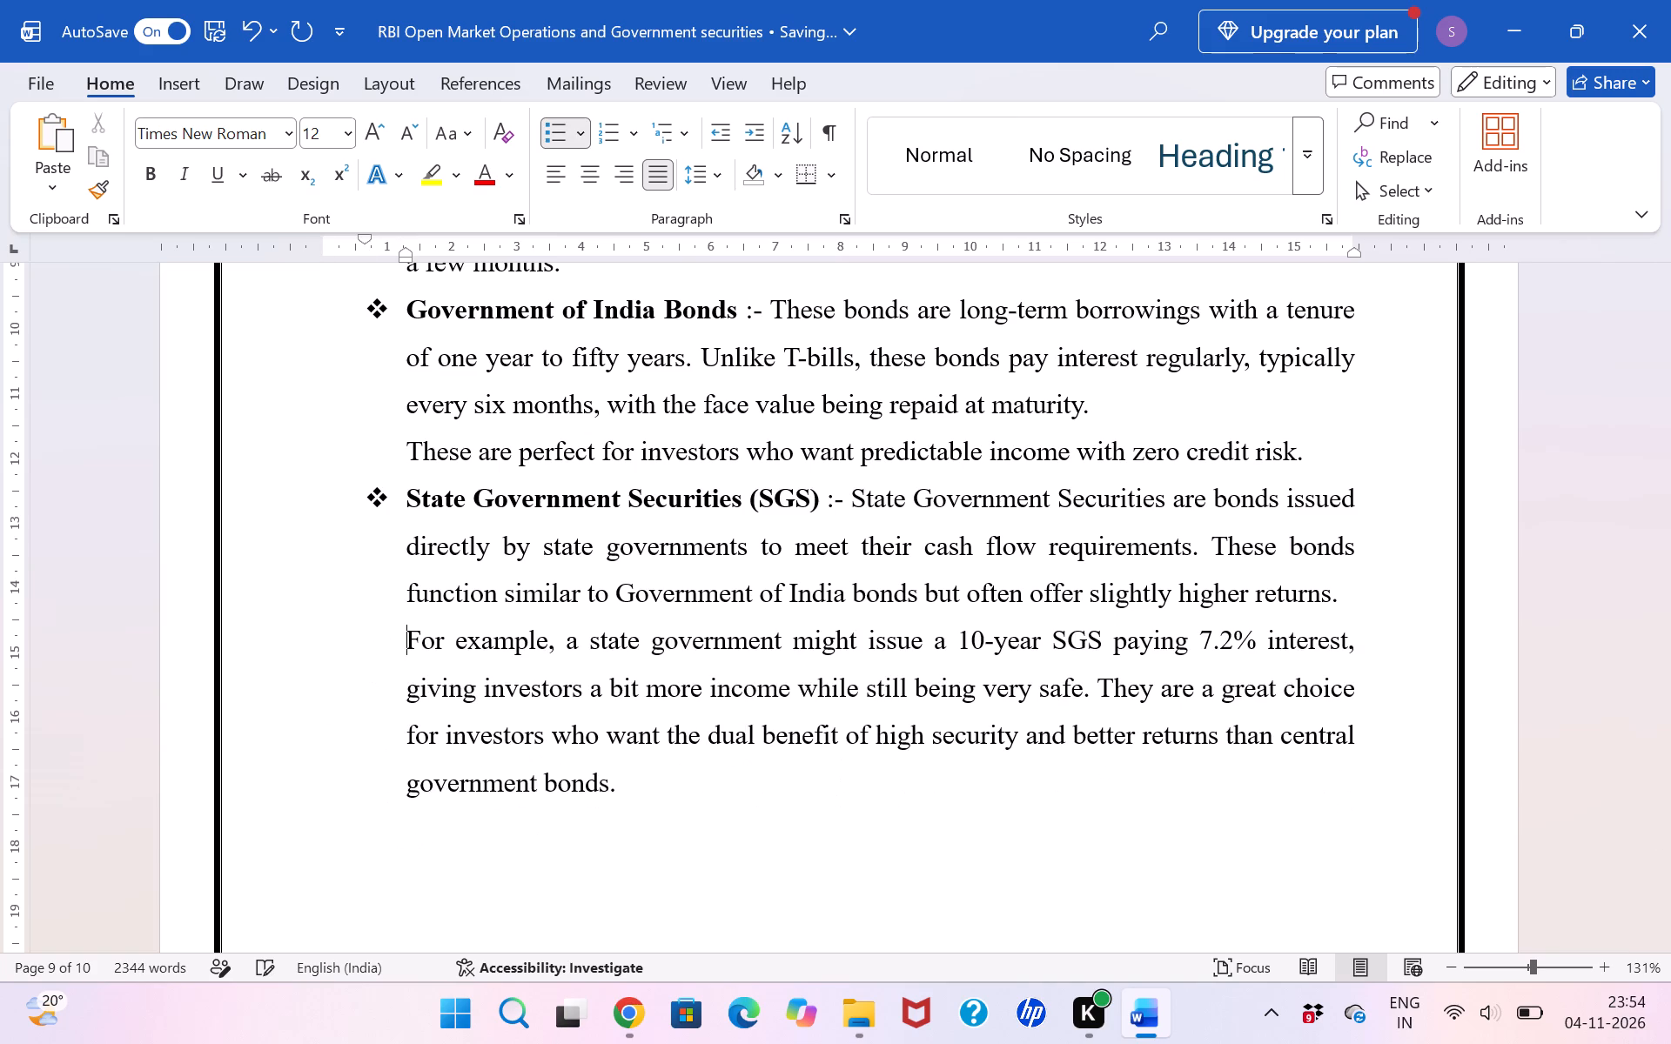
Start a new line after "government bonds." at the end of the SGS text and give it the same diamond bullet.
click(644, 788)
key(Return)
double_click(1664, 942)
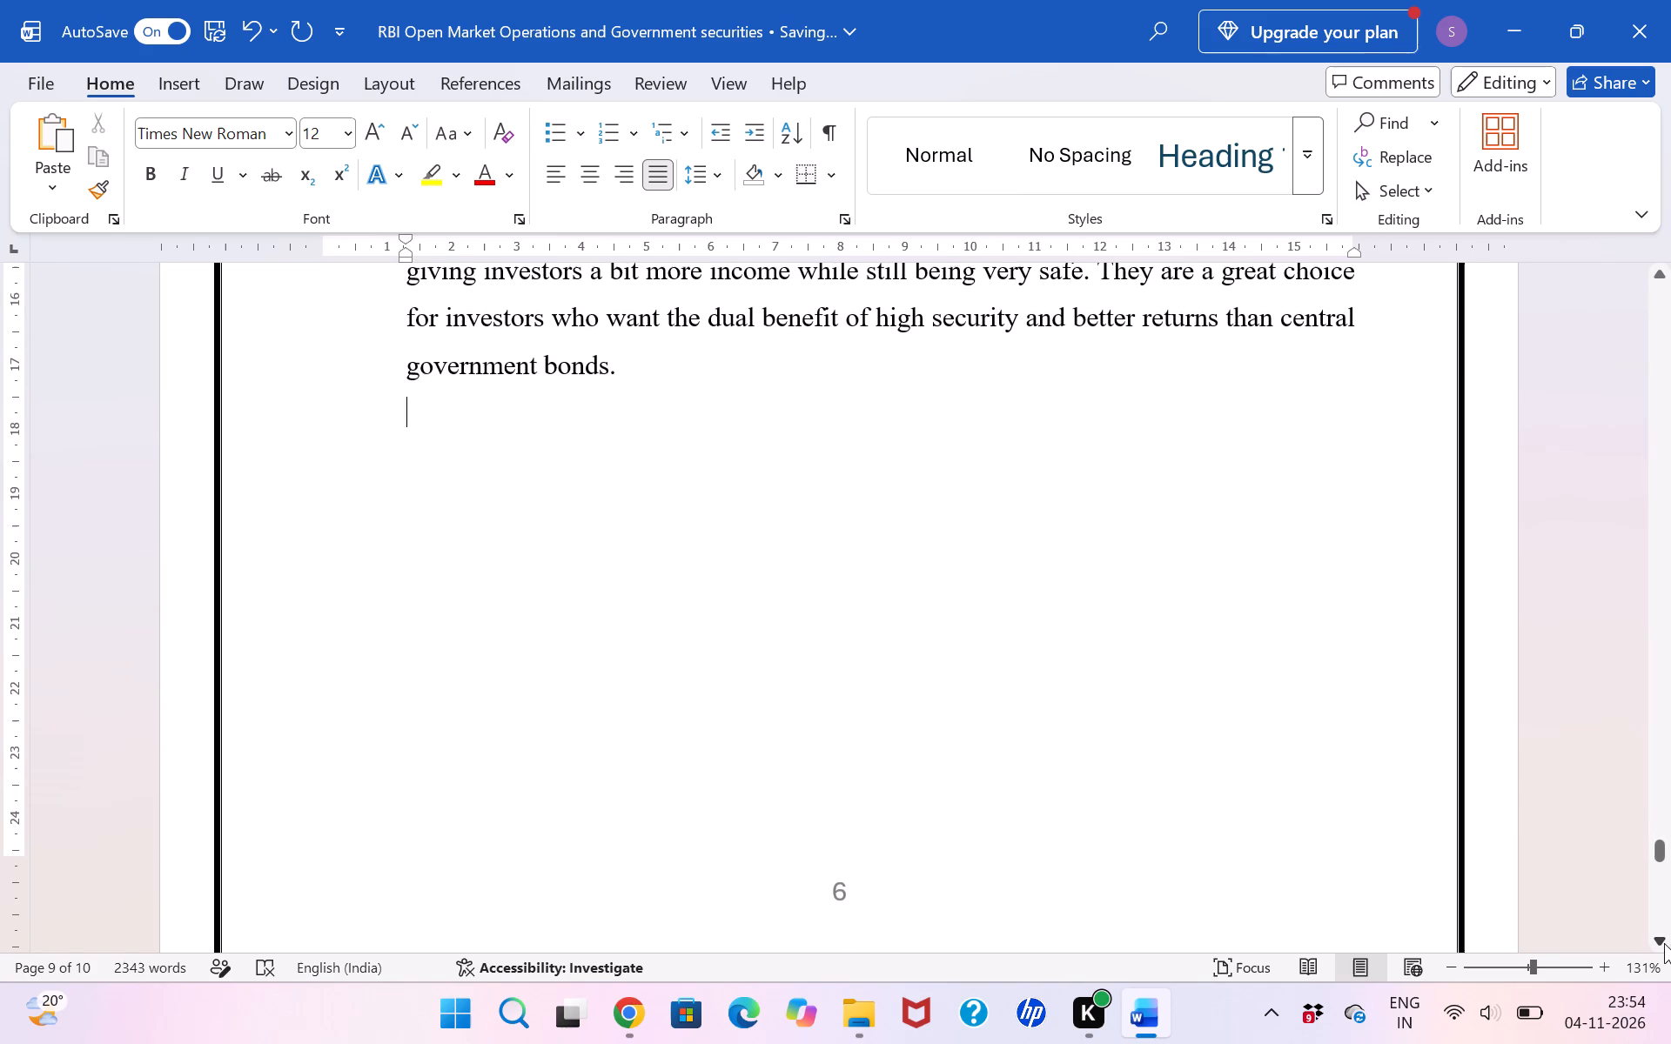
click(602, 140)
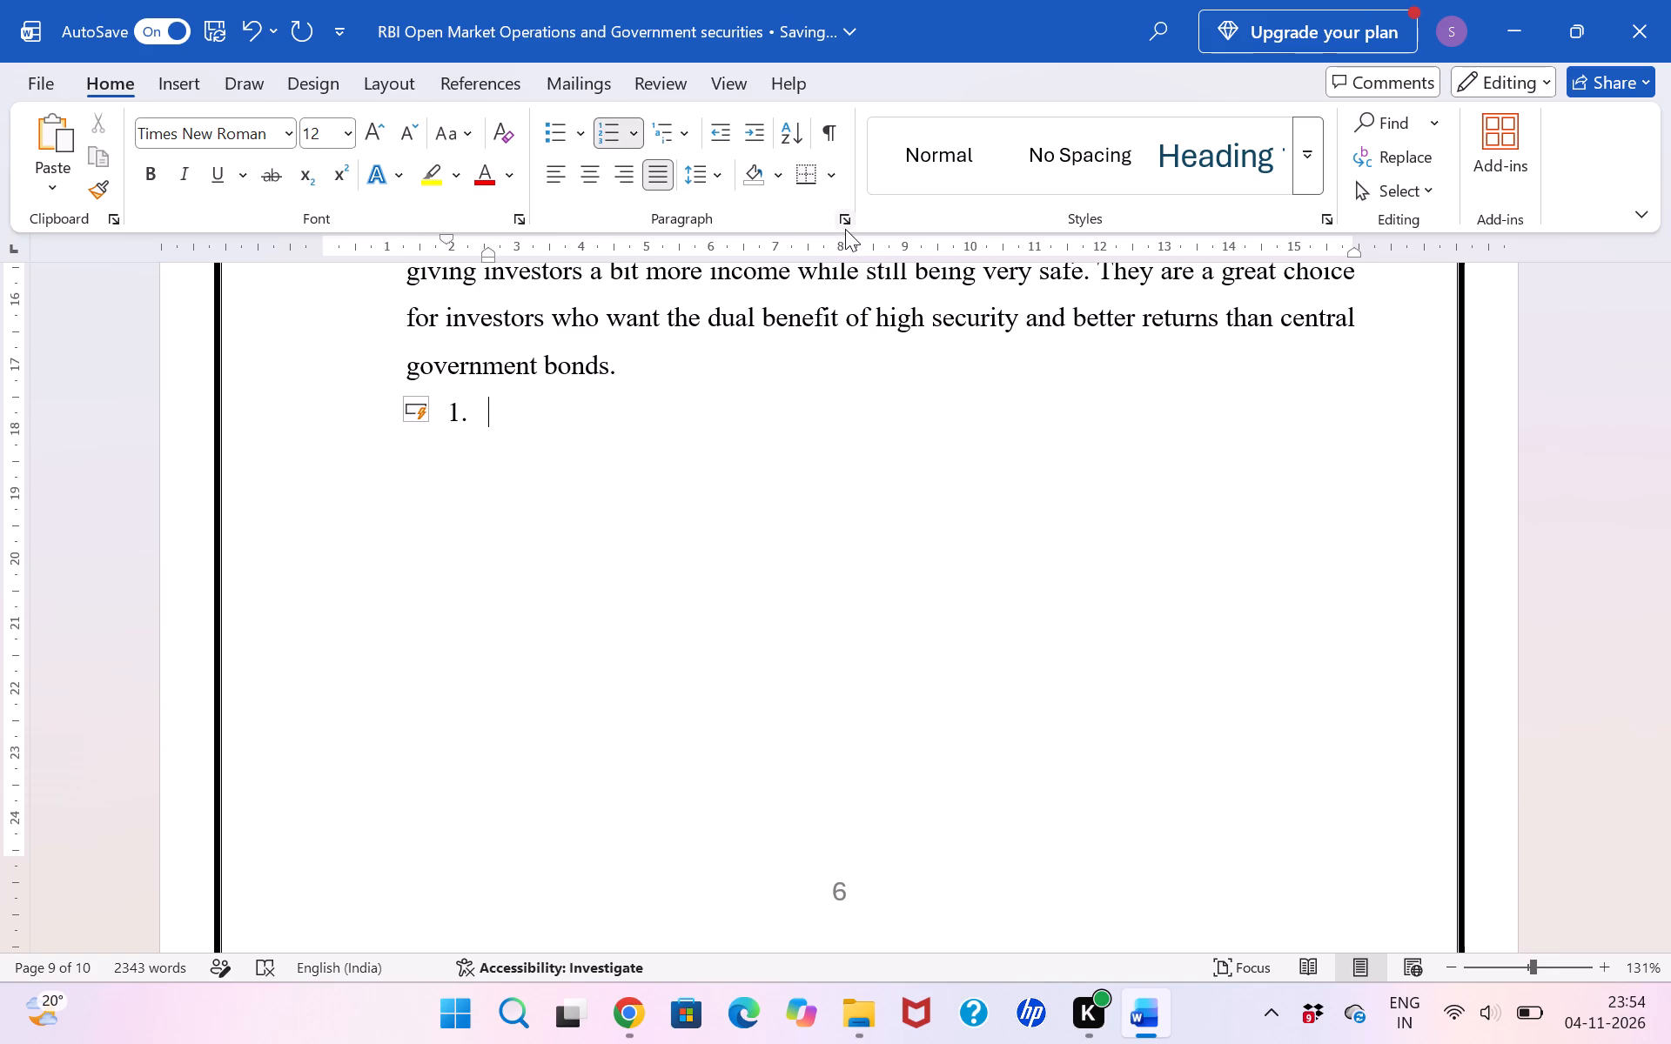
key(ctrl+z)
click(566, 132)
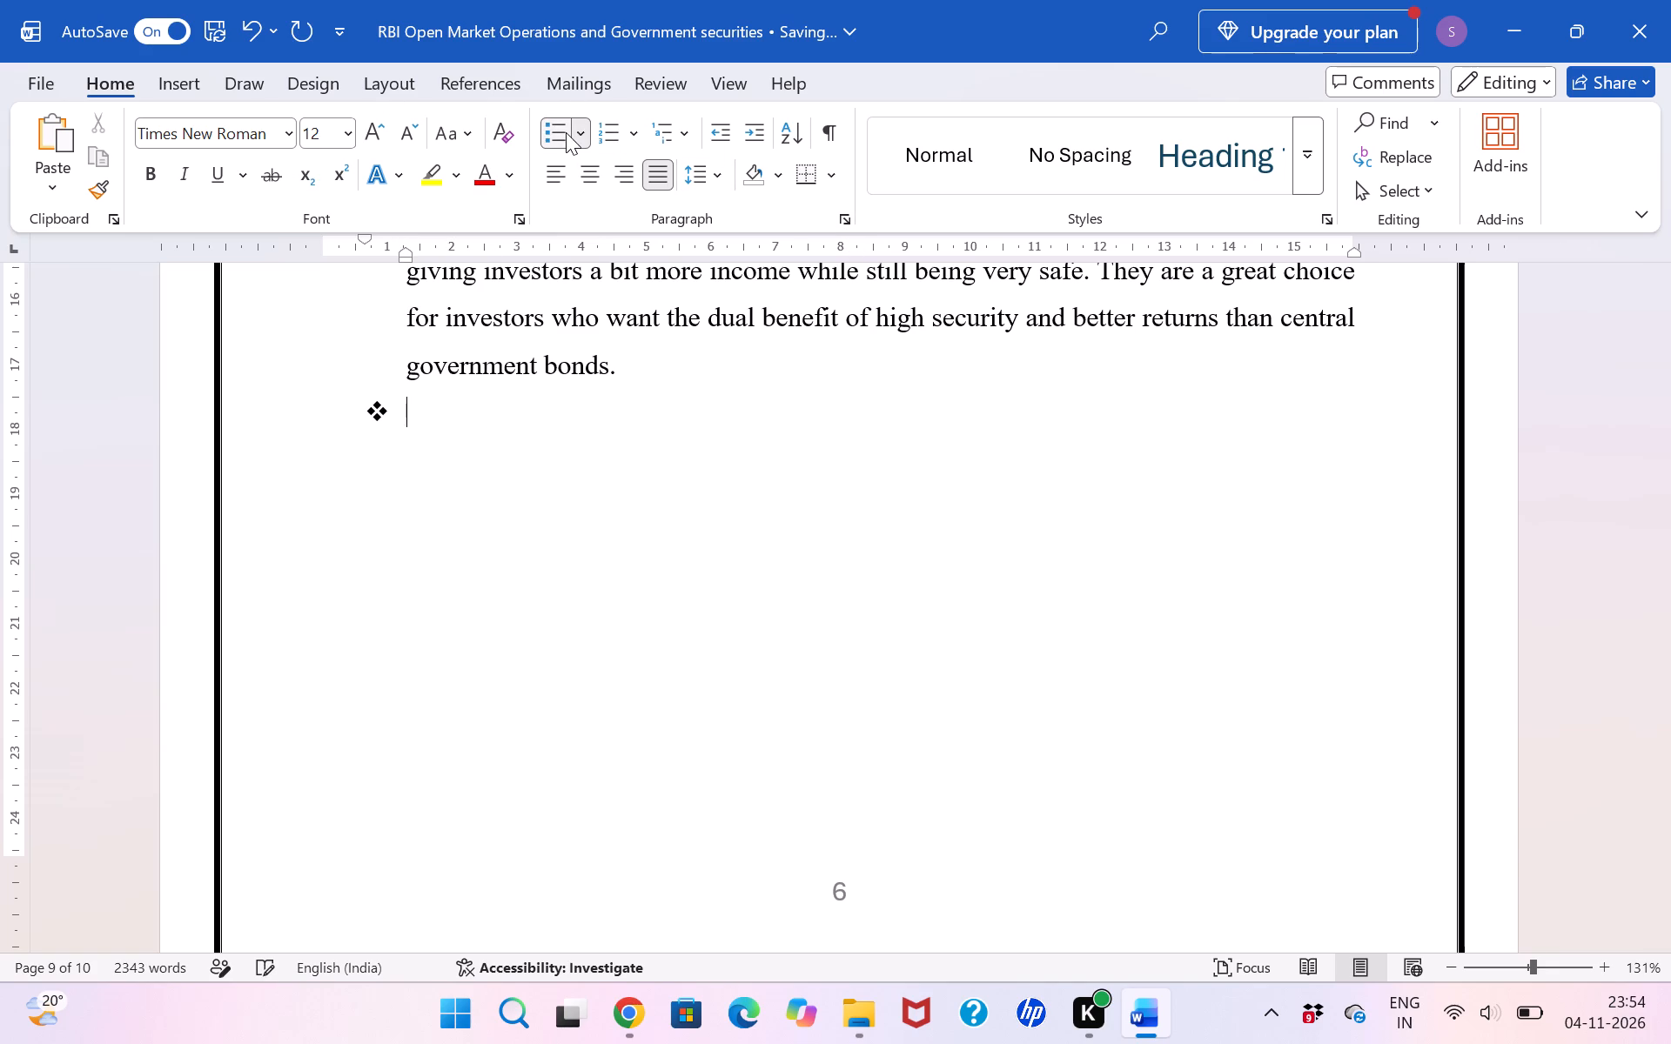
Copy the bold "STRIPS (Separate Trading of Registered Interest and Principal Securities)" from the earlier types-of-securities paragraph and paste it into the new bullet.
triple_click(1670, 521)
click(1670, 521)
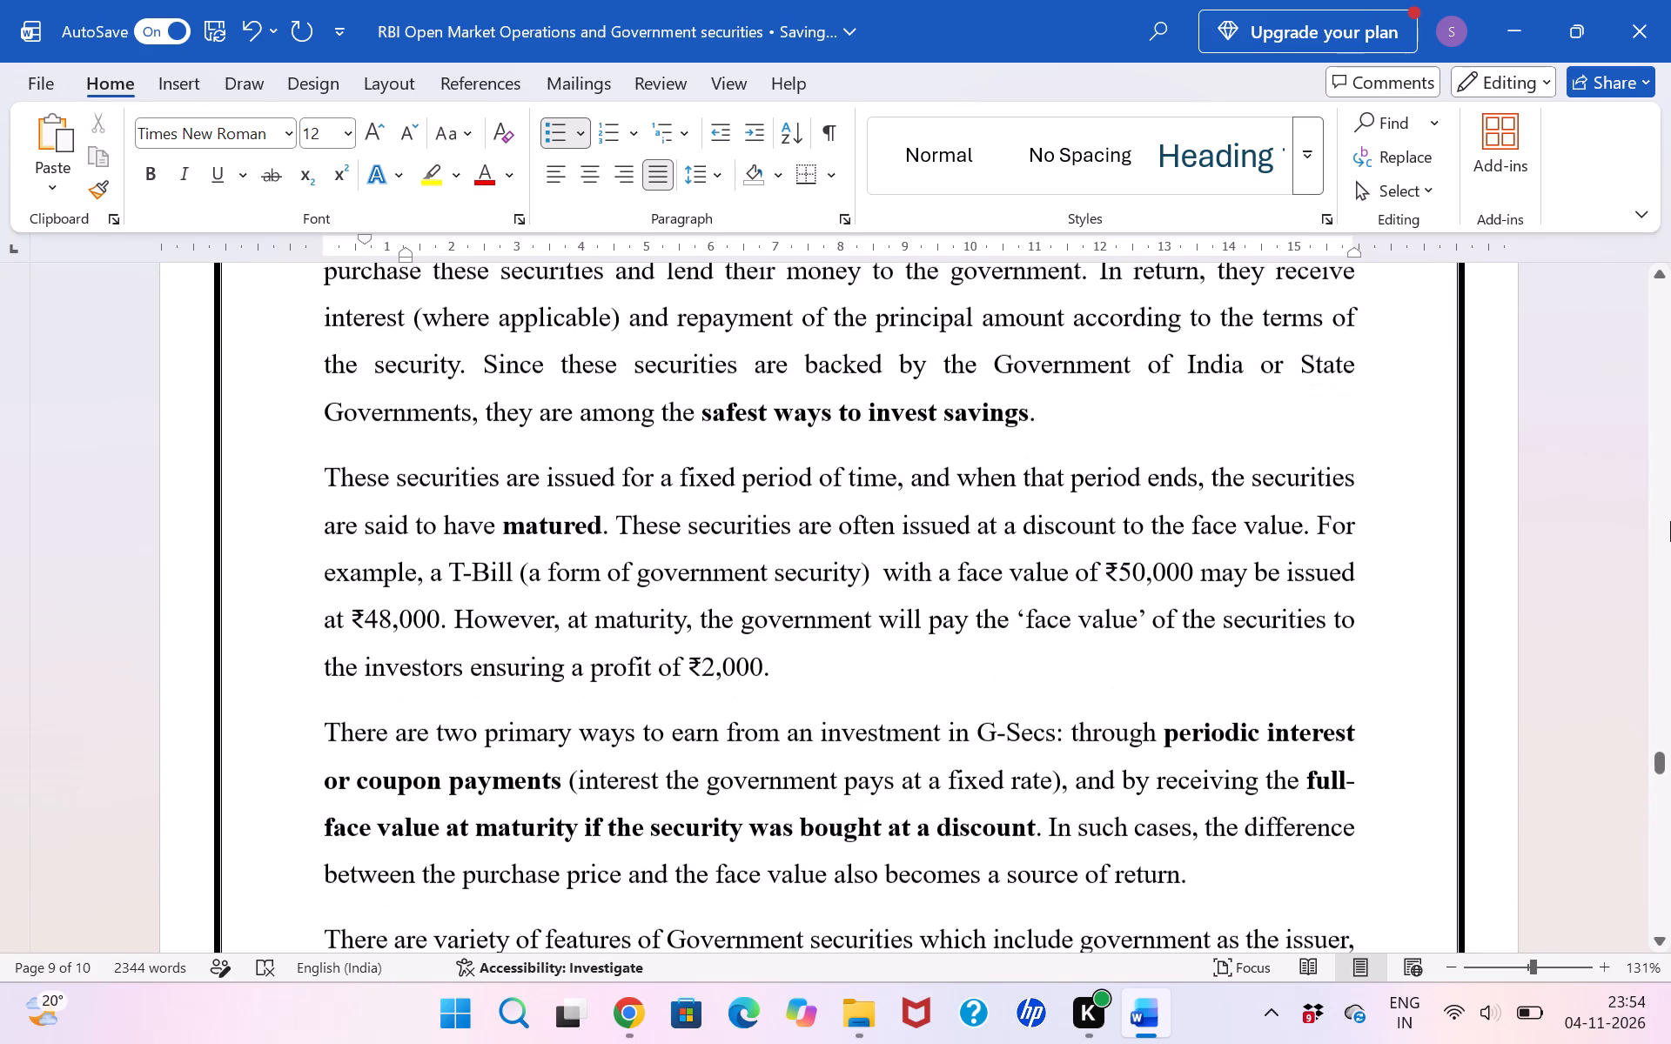
click(1670, 861)
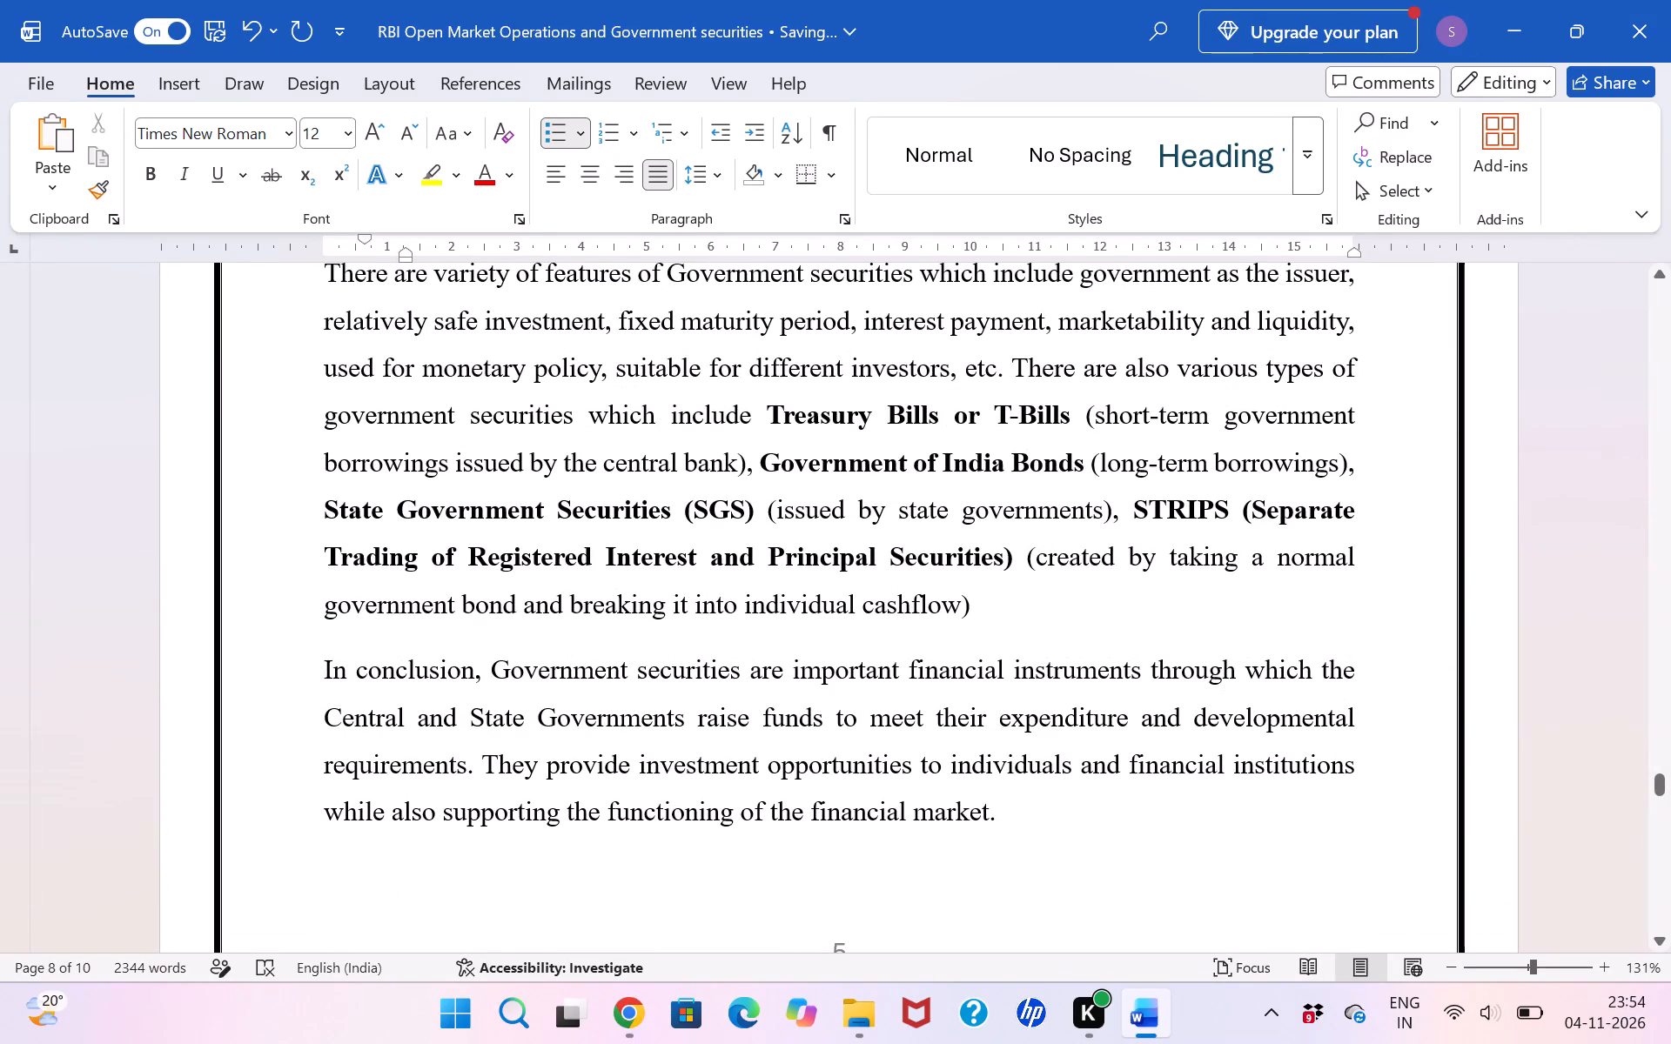
drag(1131, 511, 1017, 572)
key(ctrl+c)
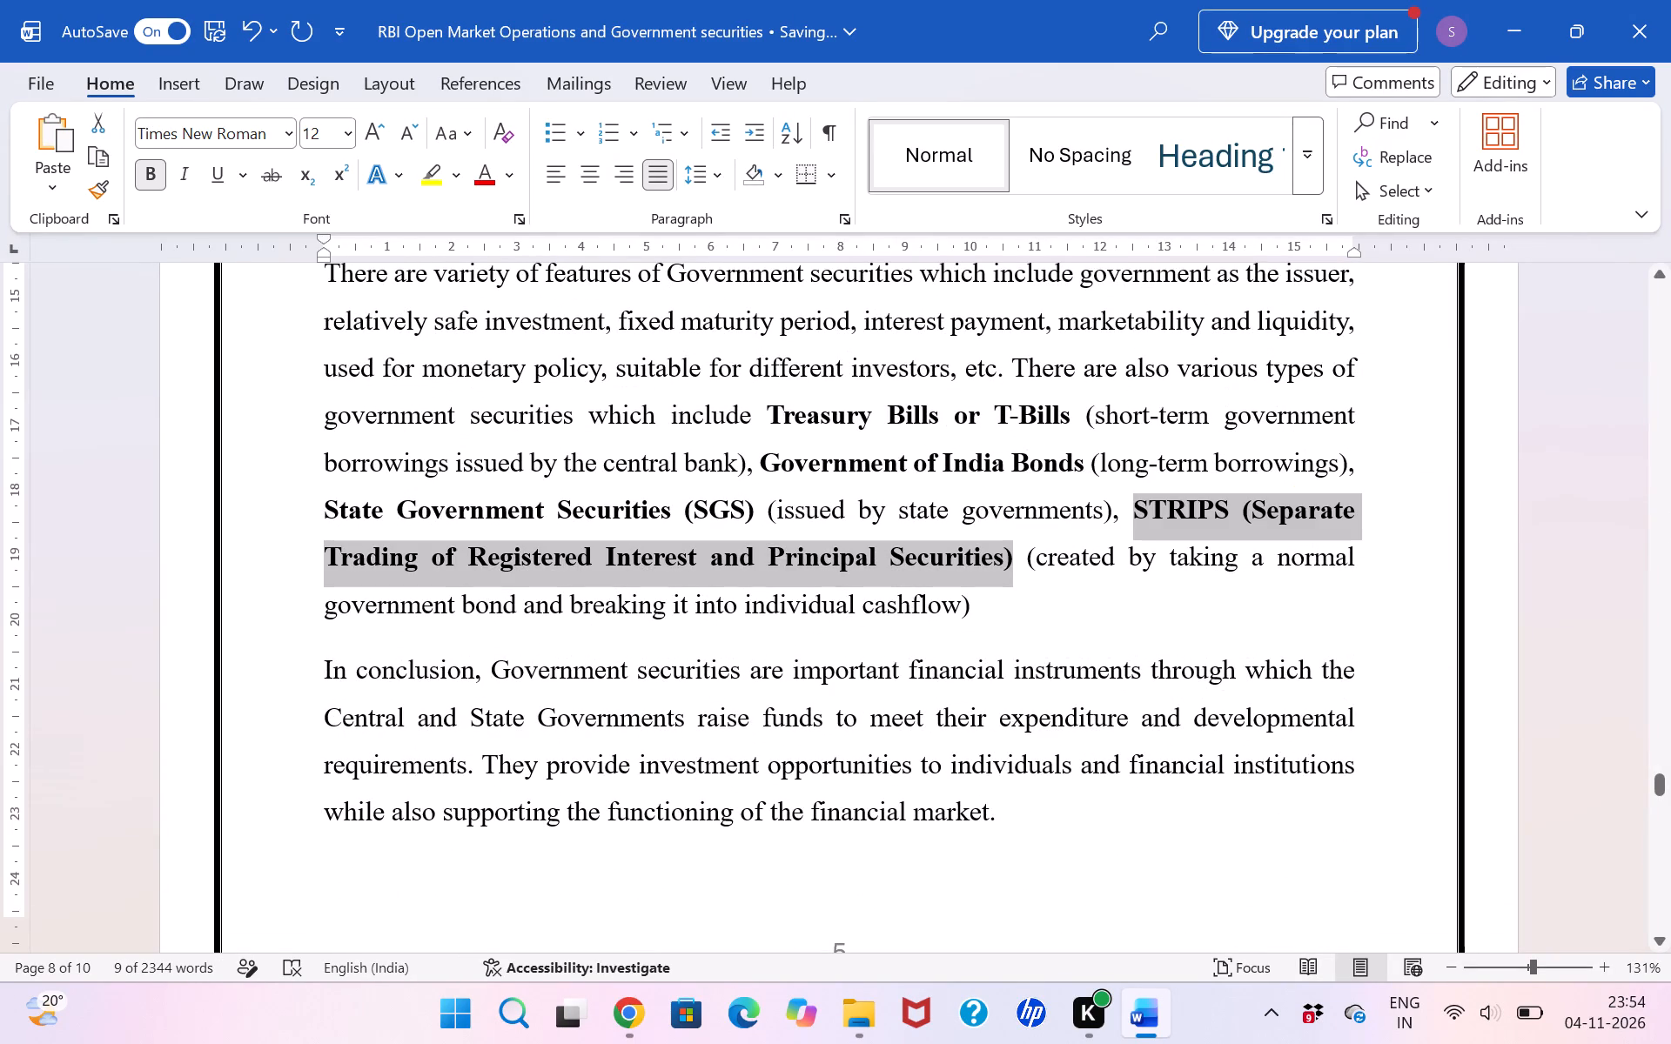
double_click(1670, 858)
click(1670, 858)
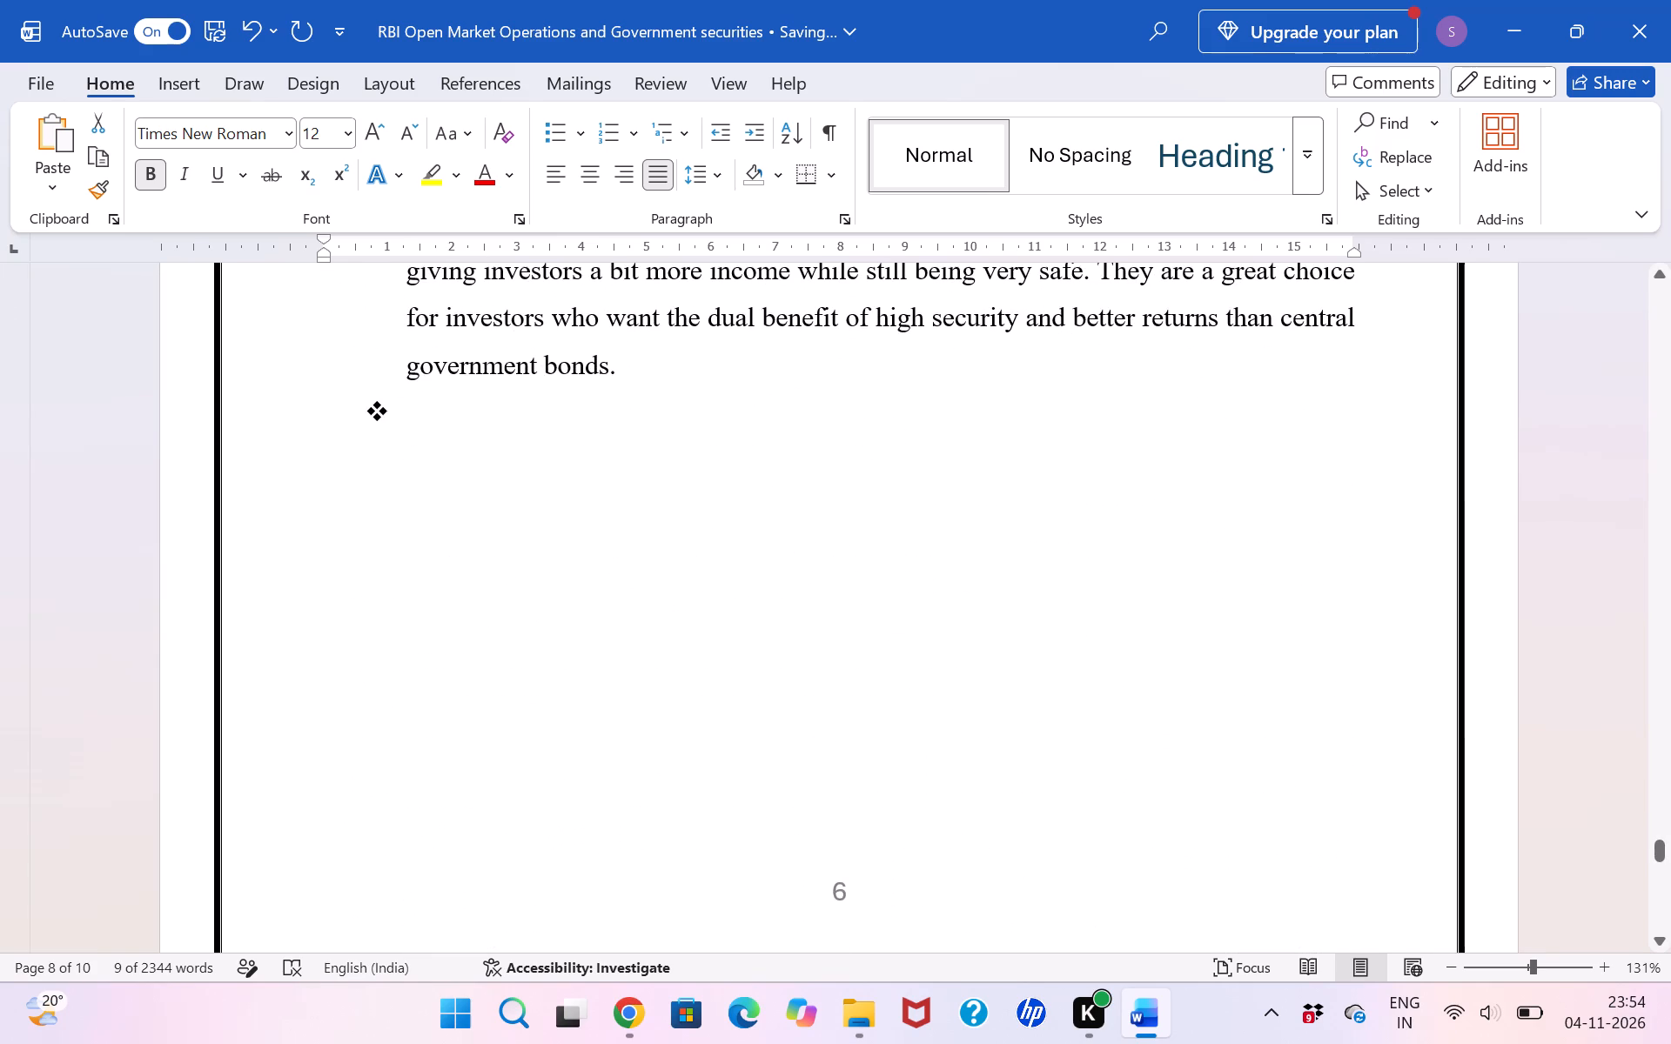
click(432, 393)
click(429, 397)
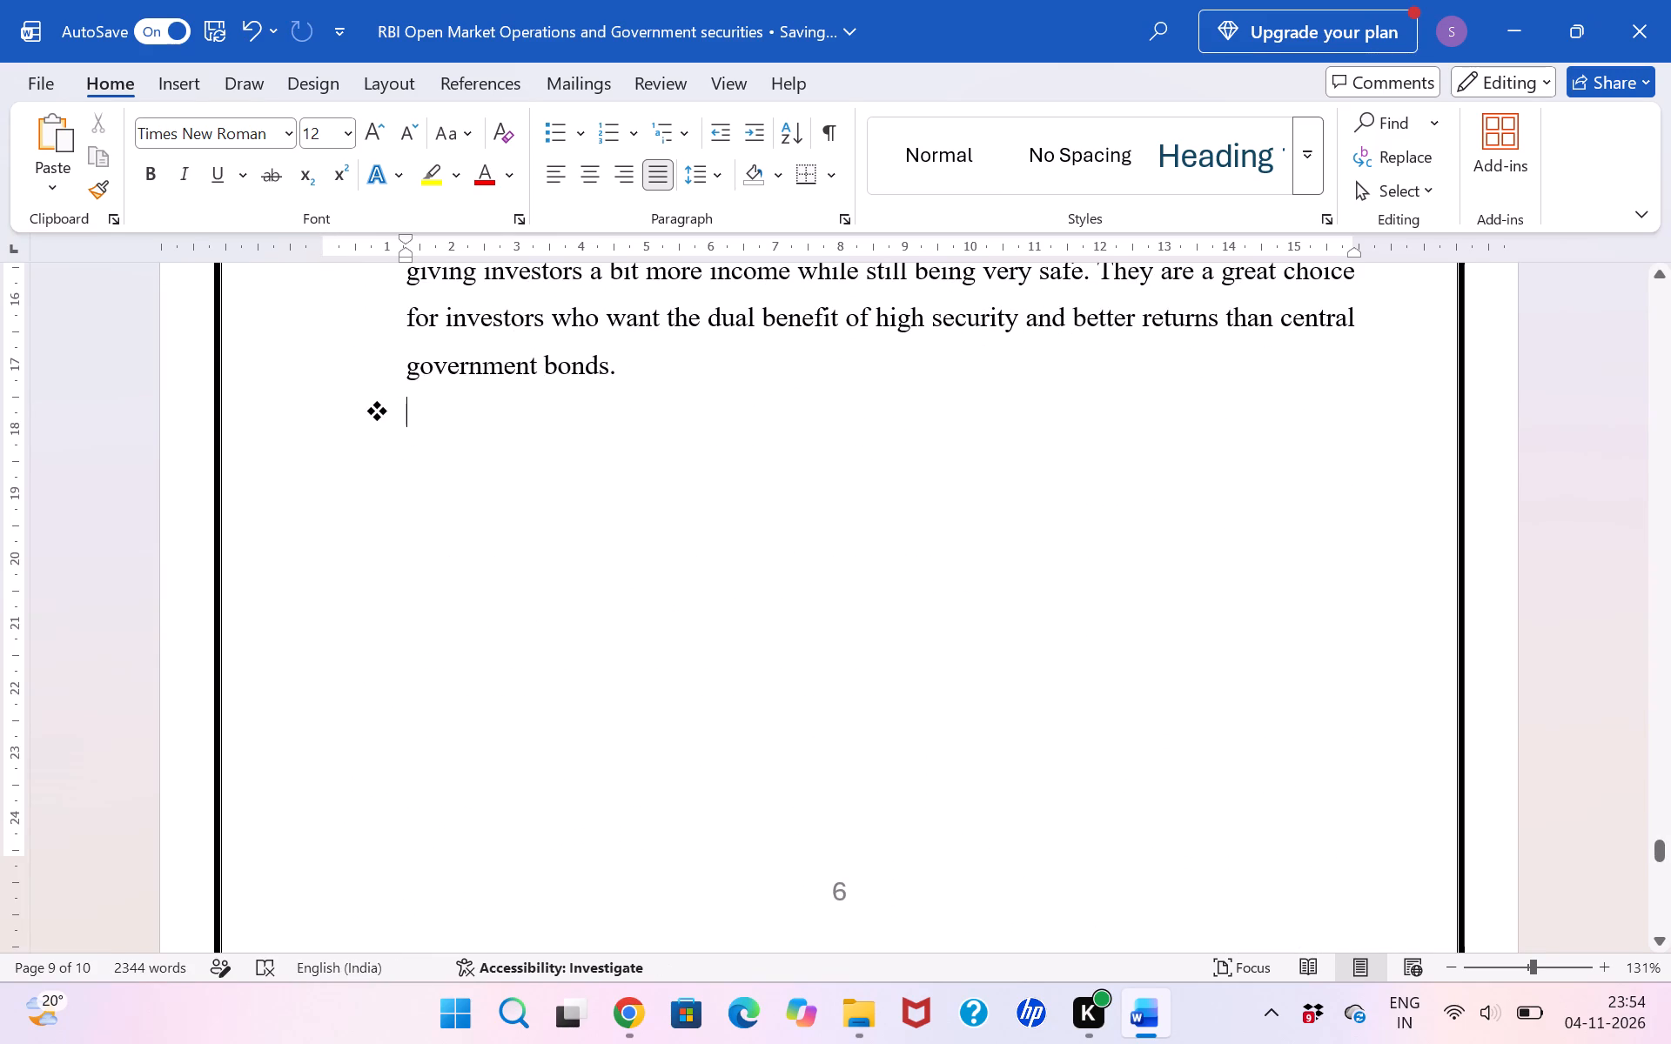
key(ctrl+v)
Add a non-bold ":-" after the STRIPS heading, with a space on each side.
key(space)
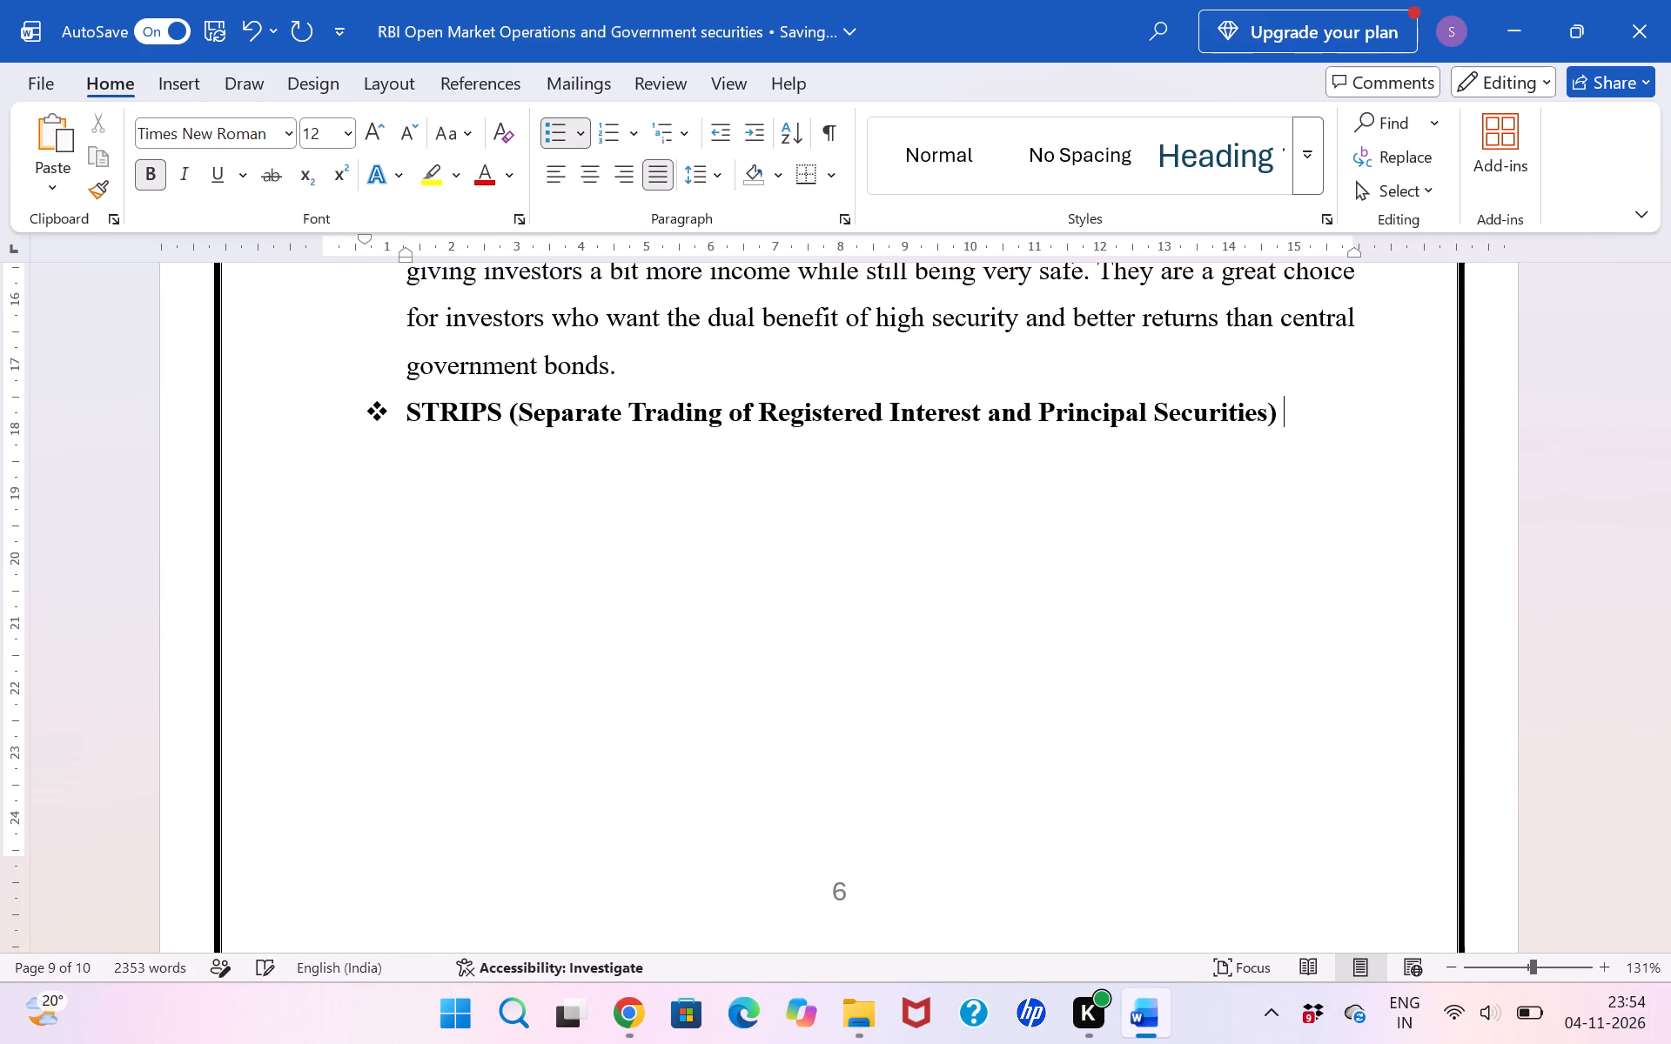
click(142, 169)
key(shift+colon)
text(-)
key(space)
Copy both STRIPS paragraphs from the IDFC FIRST Academy page and paste them after the ":-" in Word as text only.
click(613, 1011)
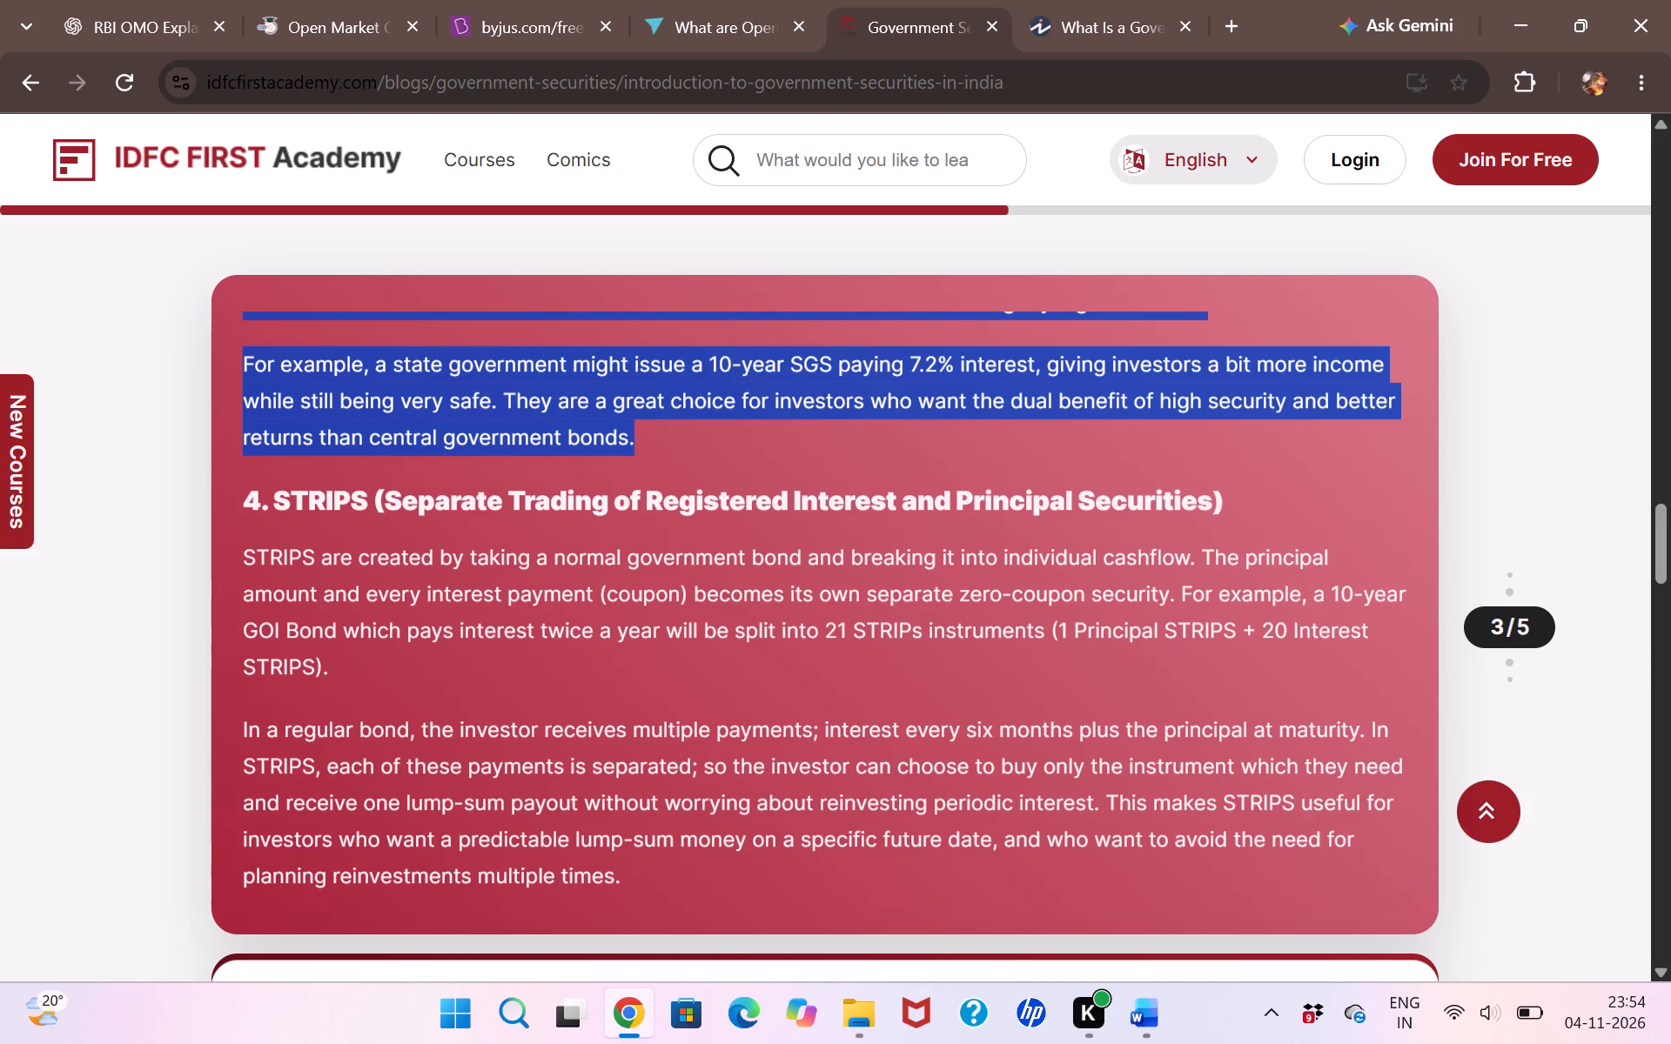
drag(251, 560, 309, 631)
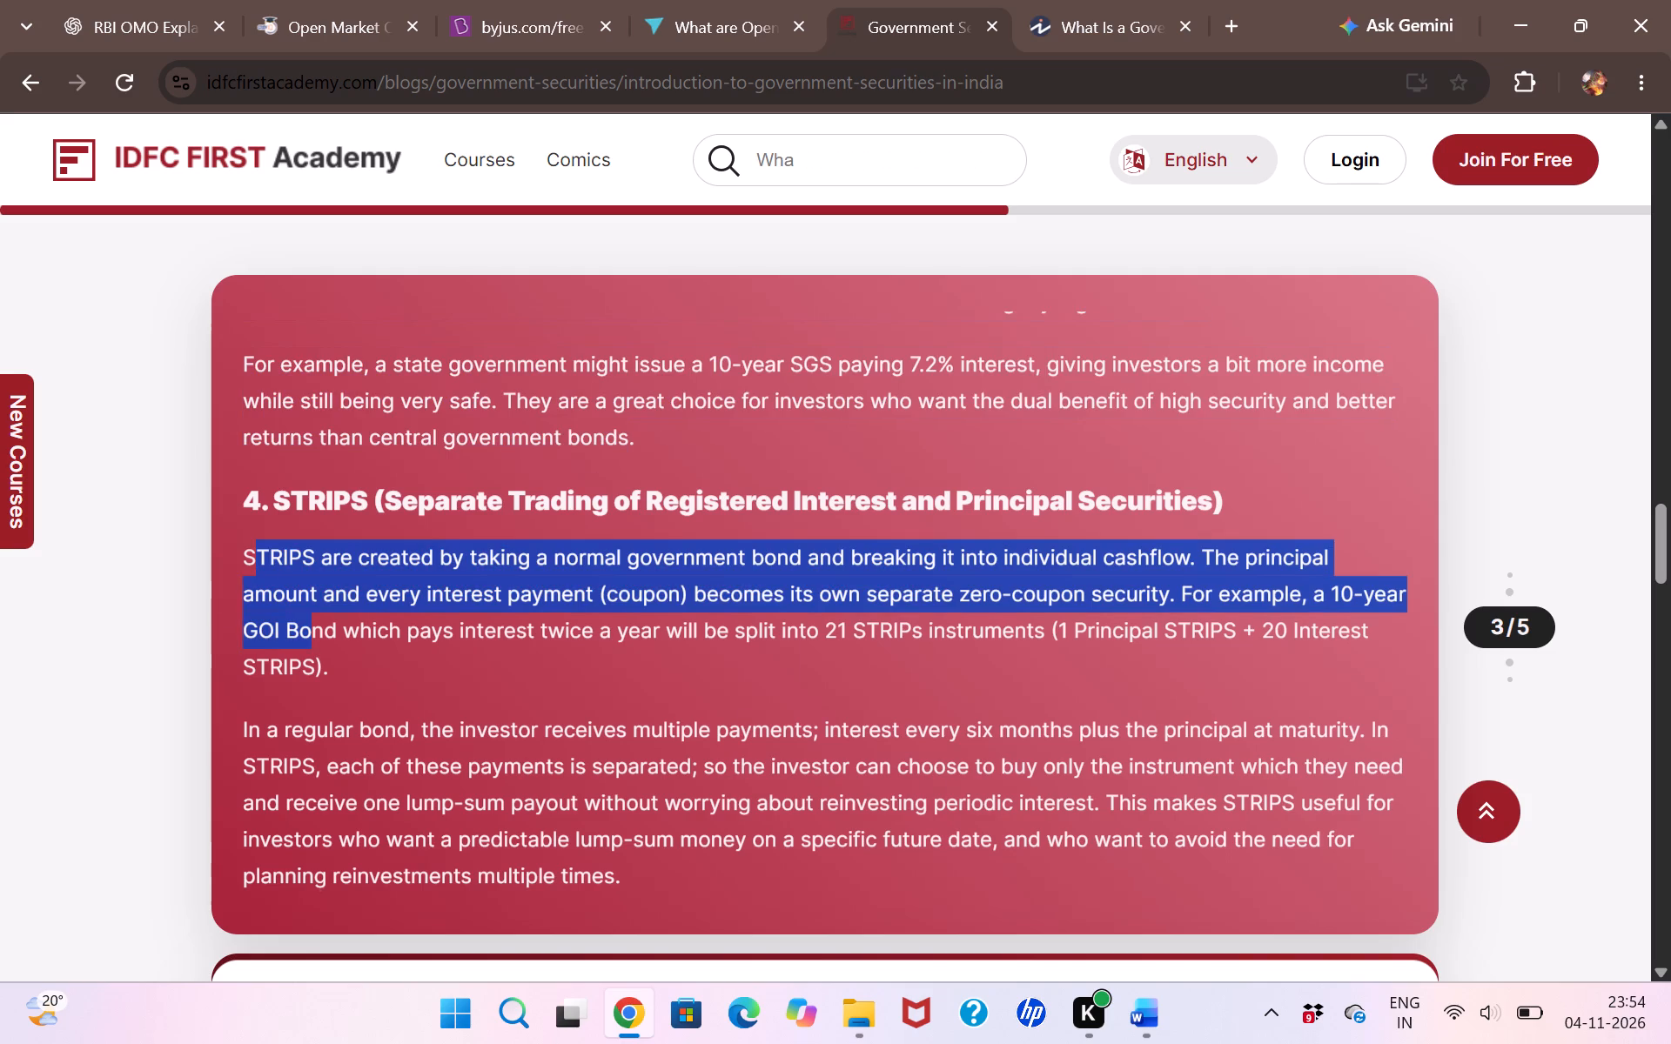
drag(309, 631, 382, 706)
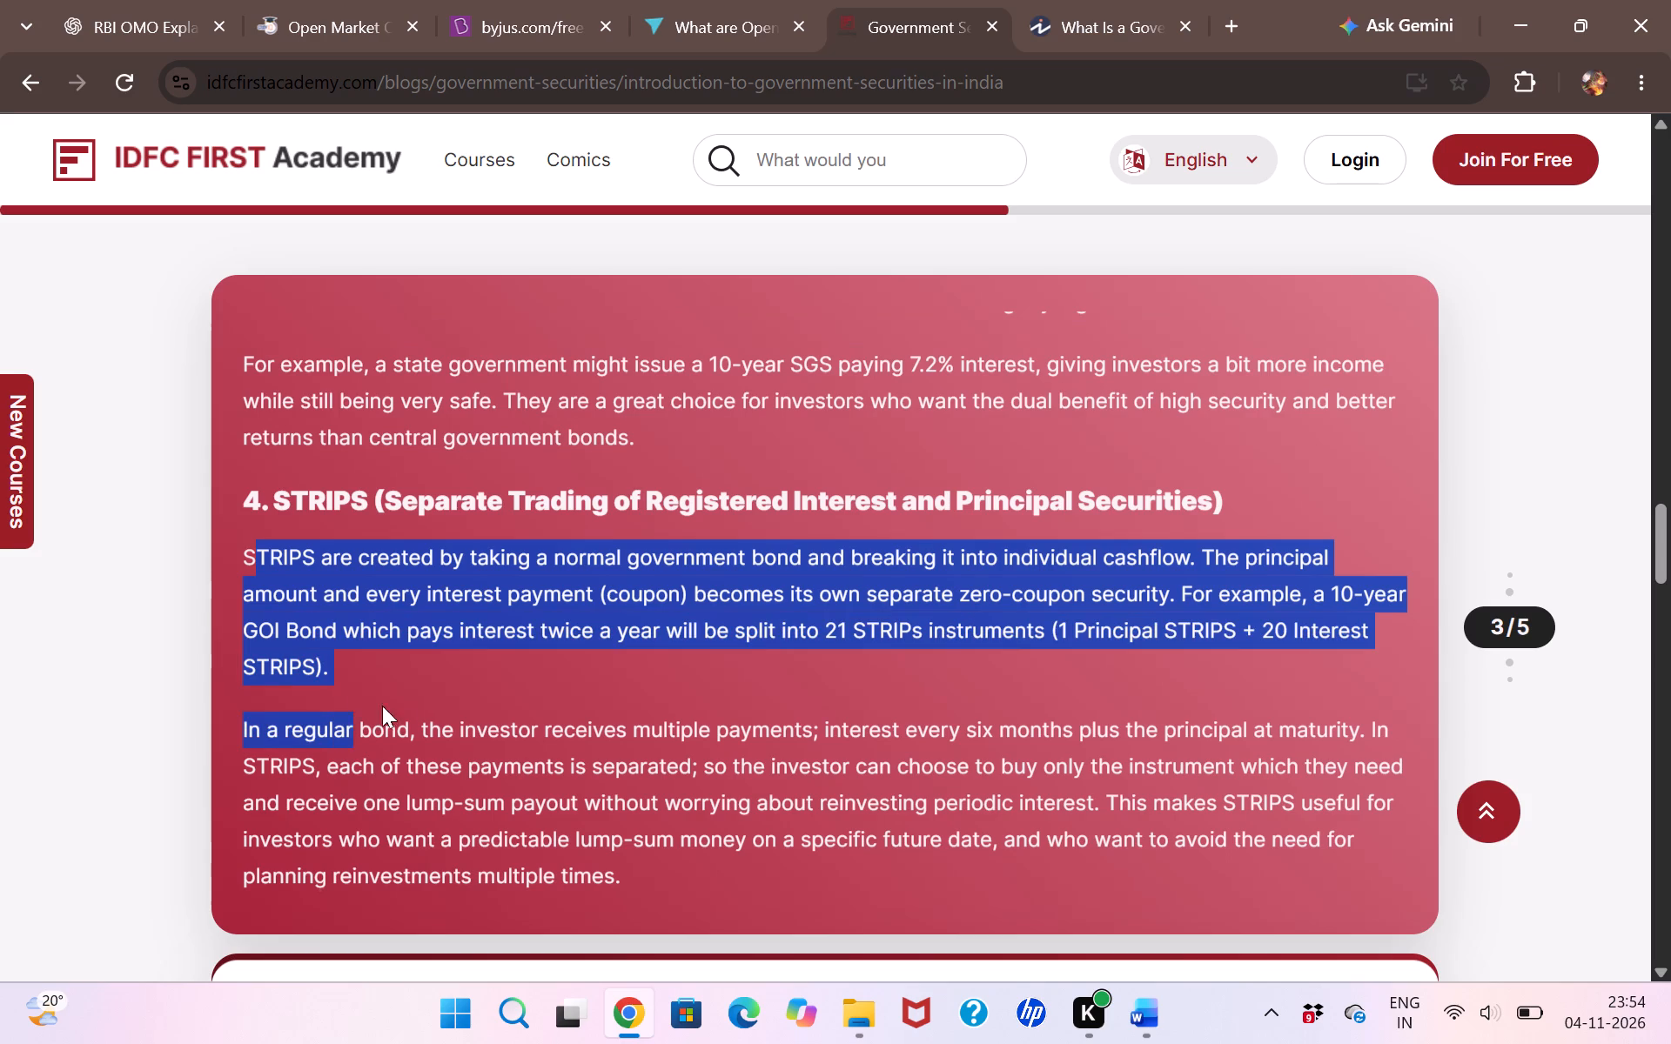
drag(382, 706, 464, 773)
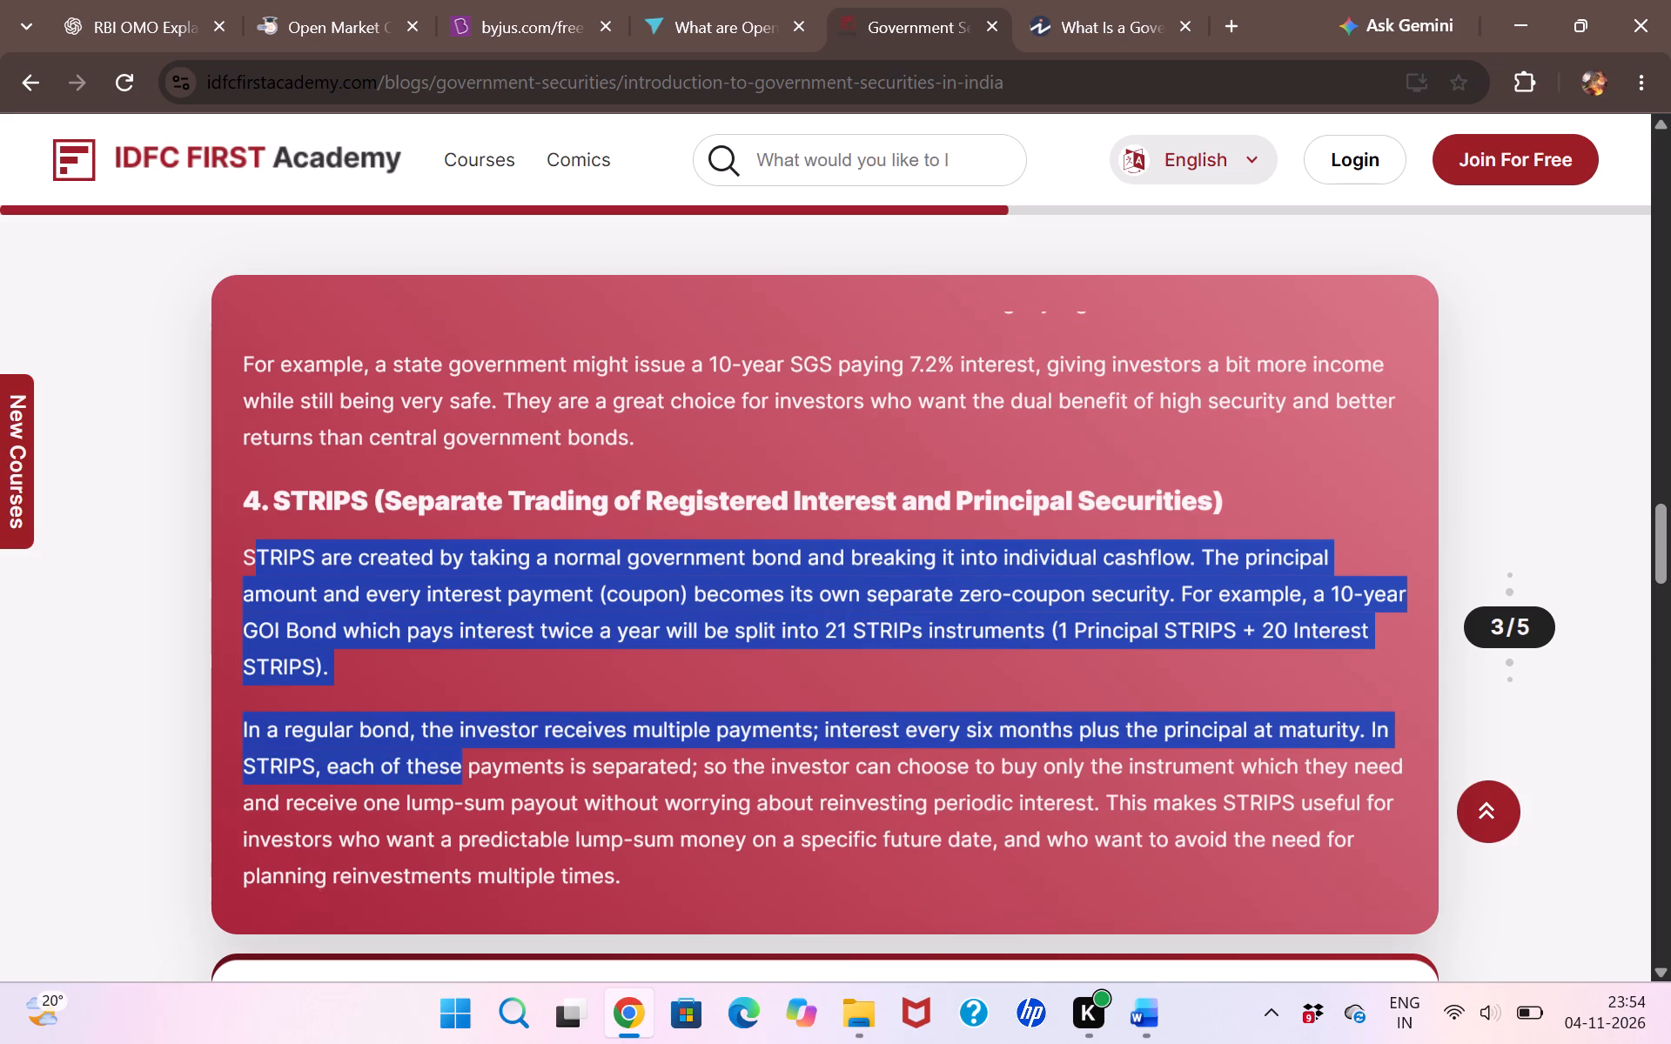
drag(464, 773, 465, 773)
drag(465, 773, 485, 788)
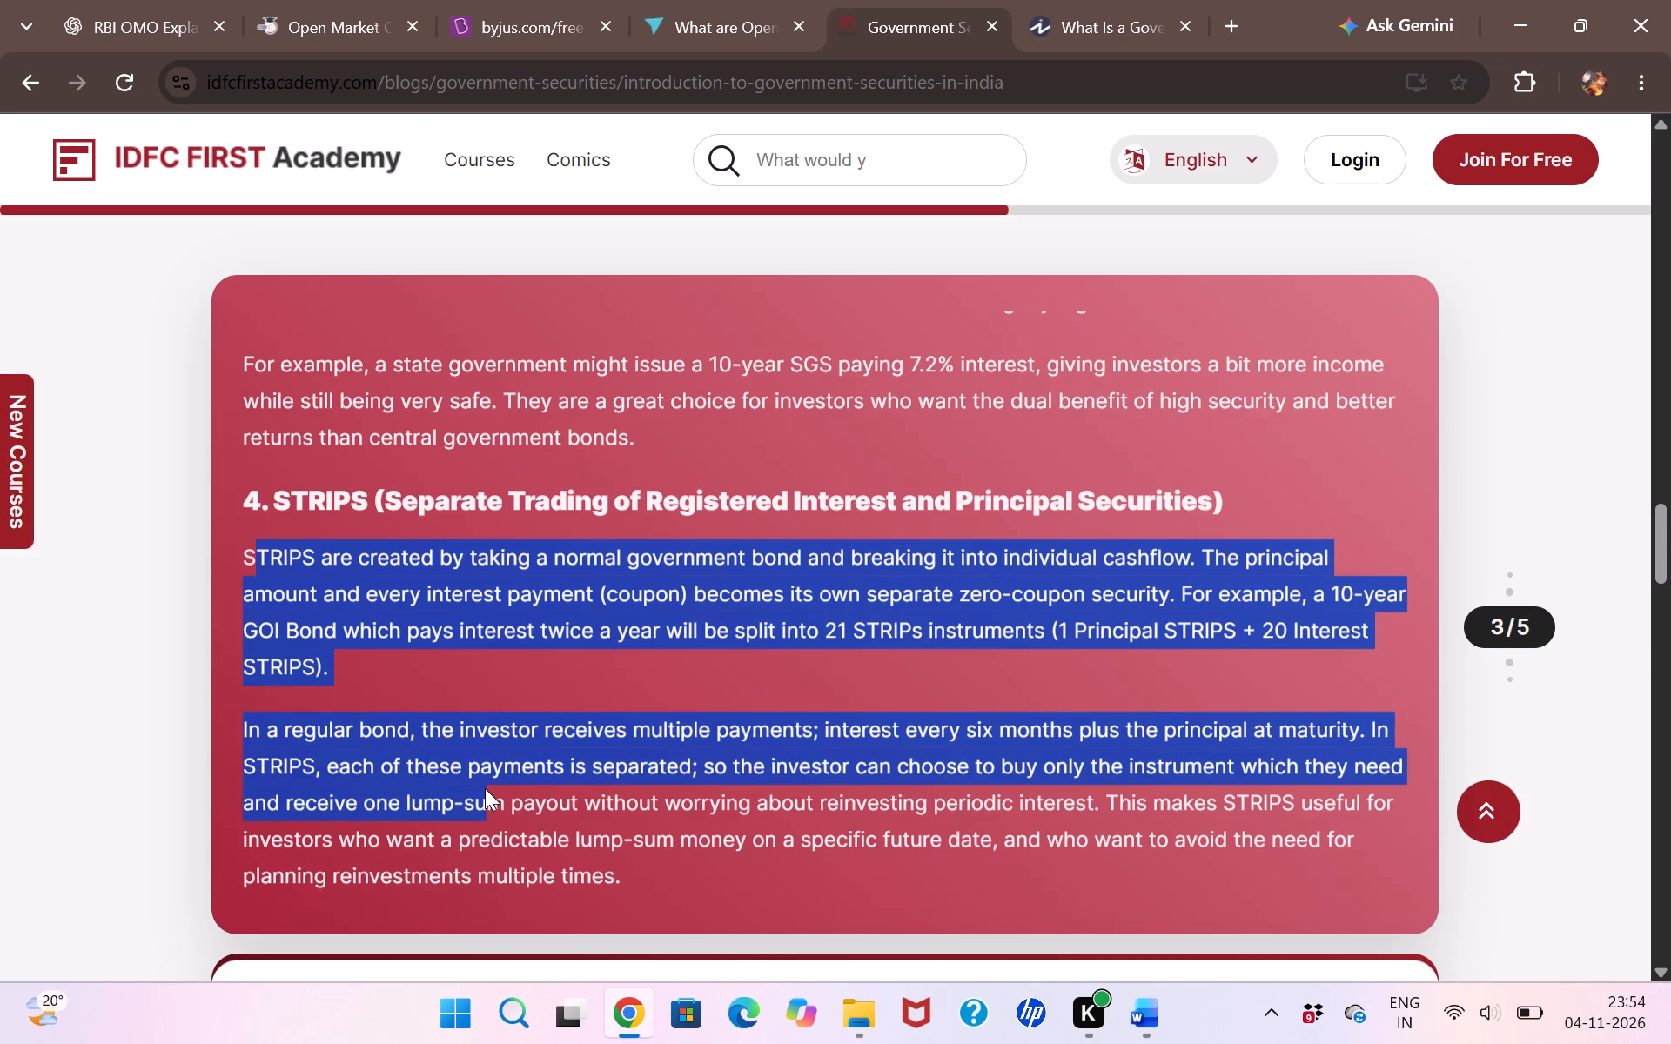
drag(485, 788, 627, 869)
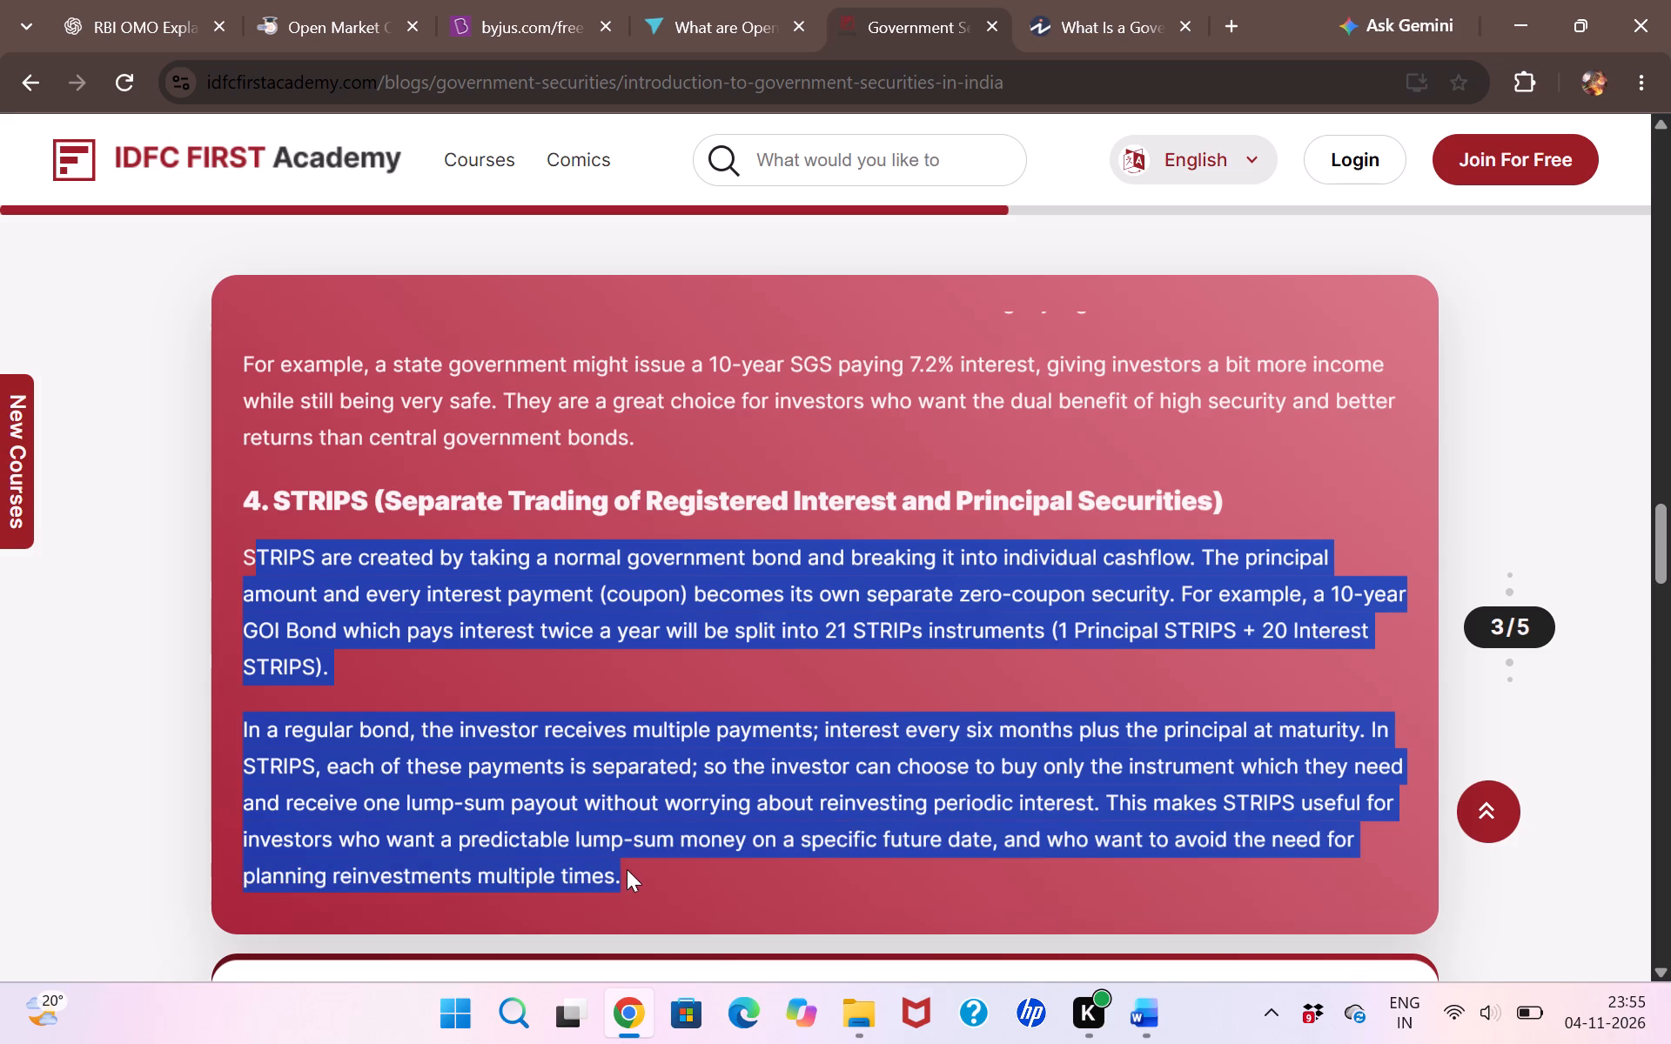
key(ctrl+c)
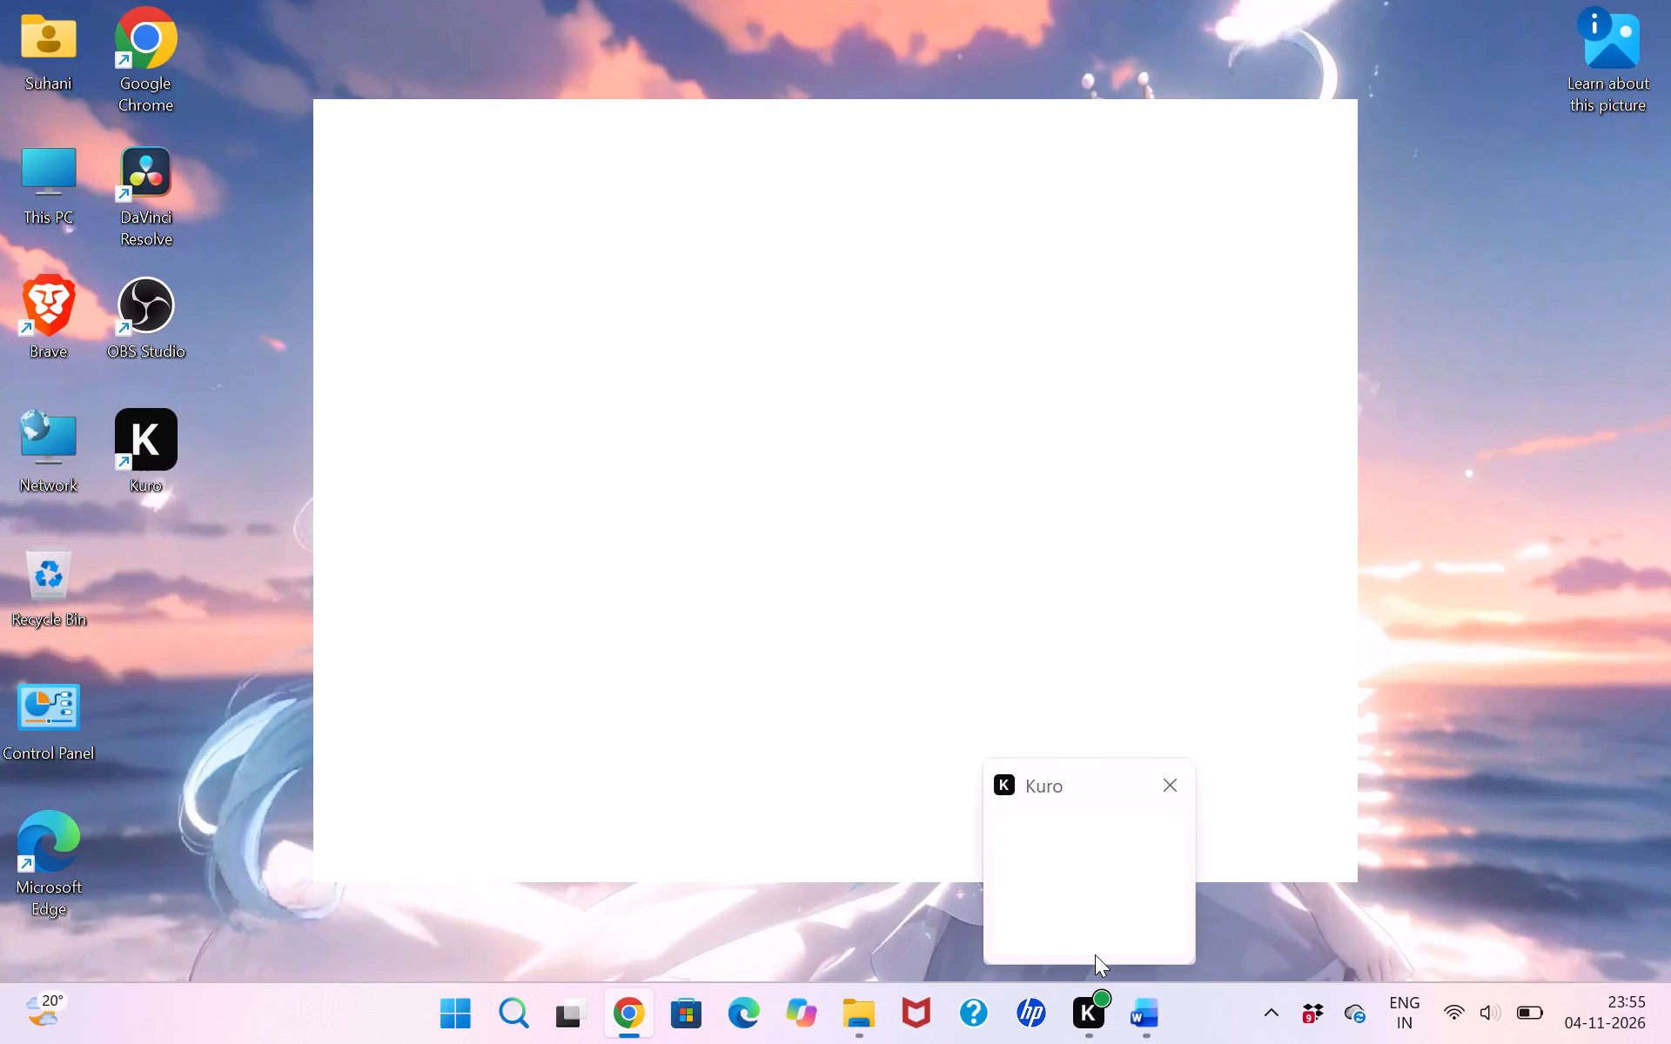
click(1166, 894)
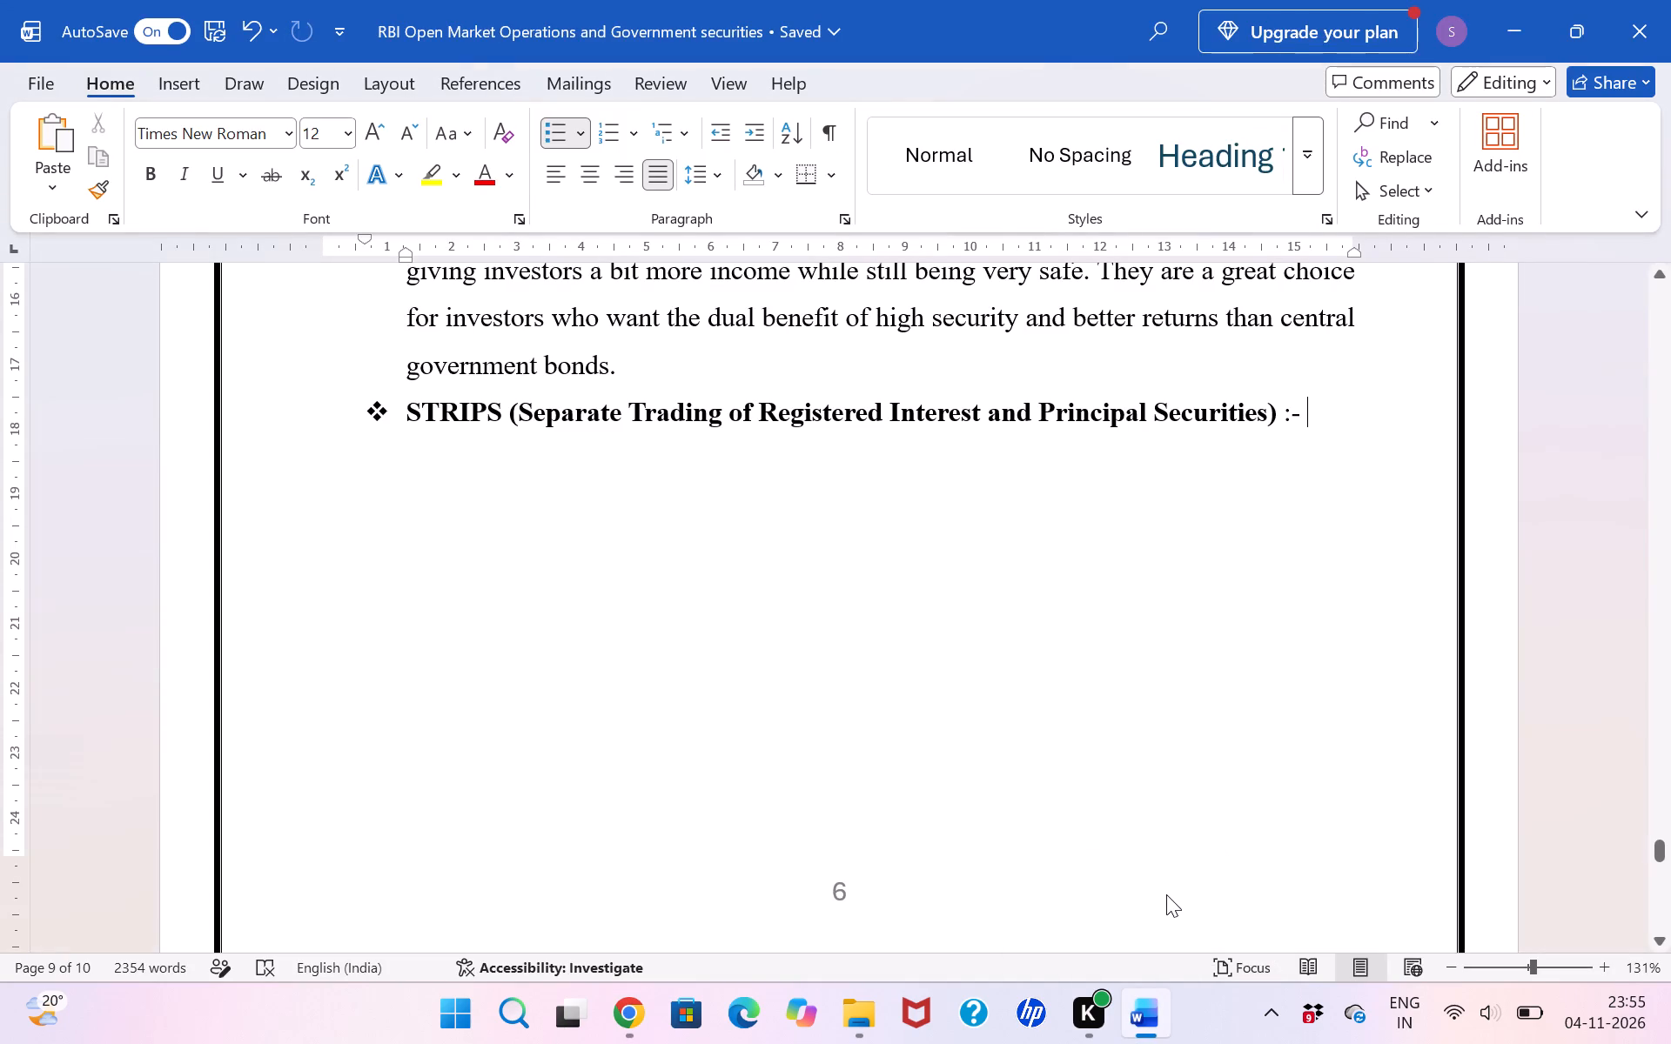
key(ctrl+v)
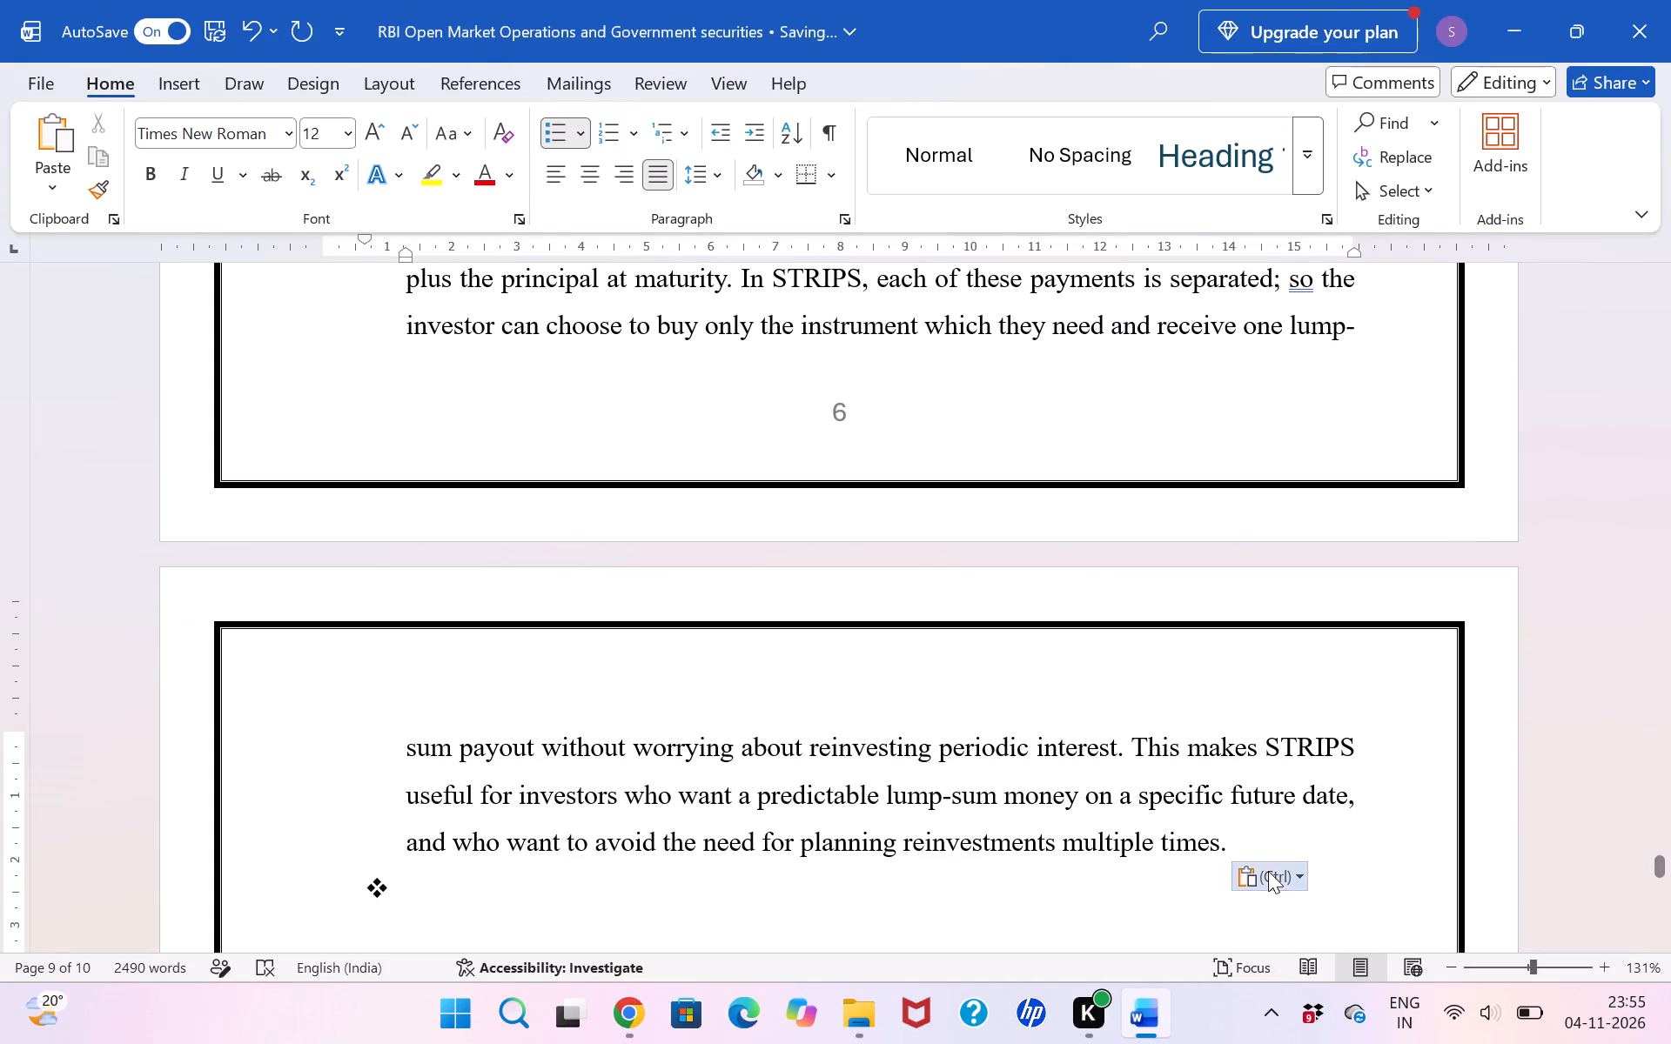
click(1268, 873)
click(1328, 799)
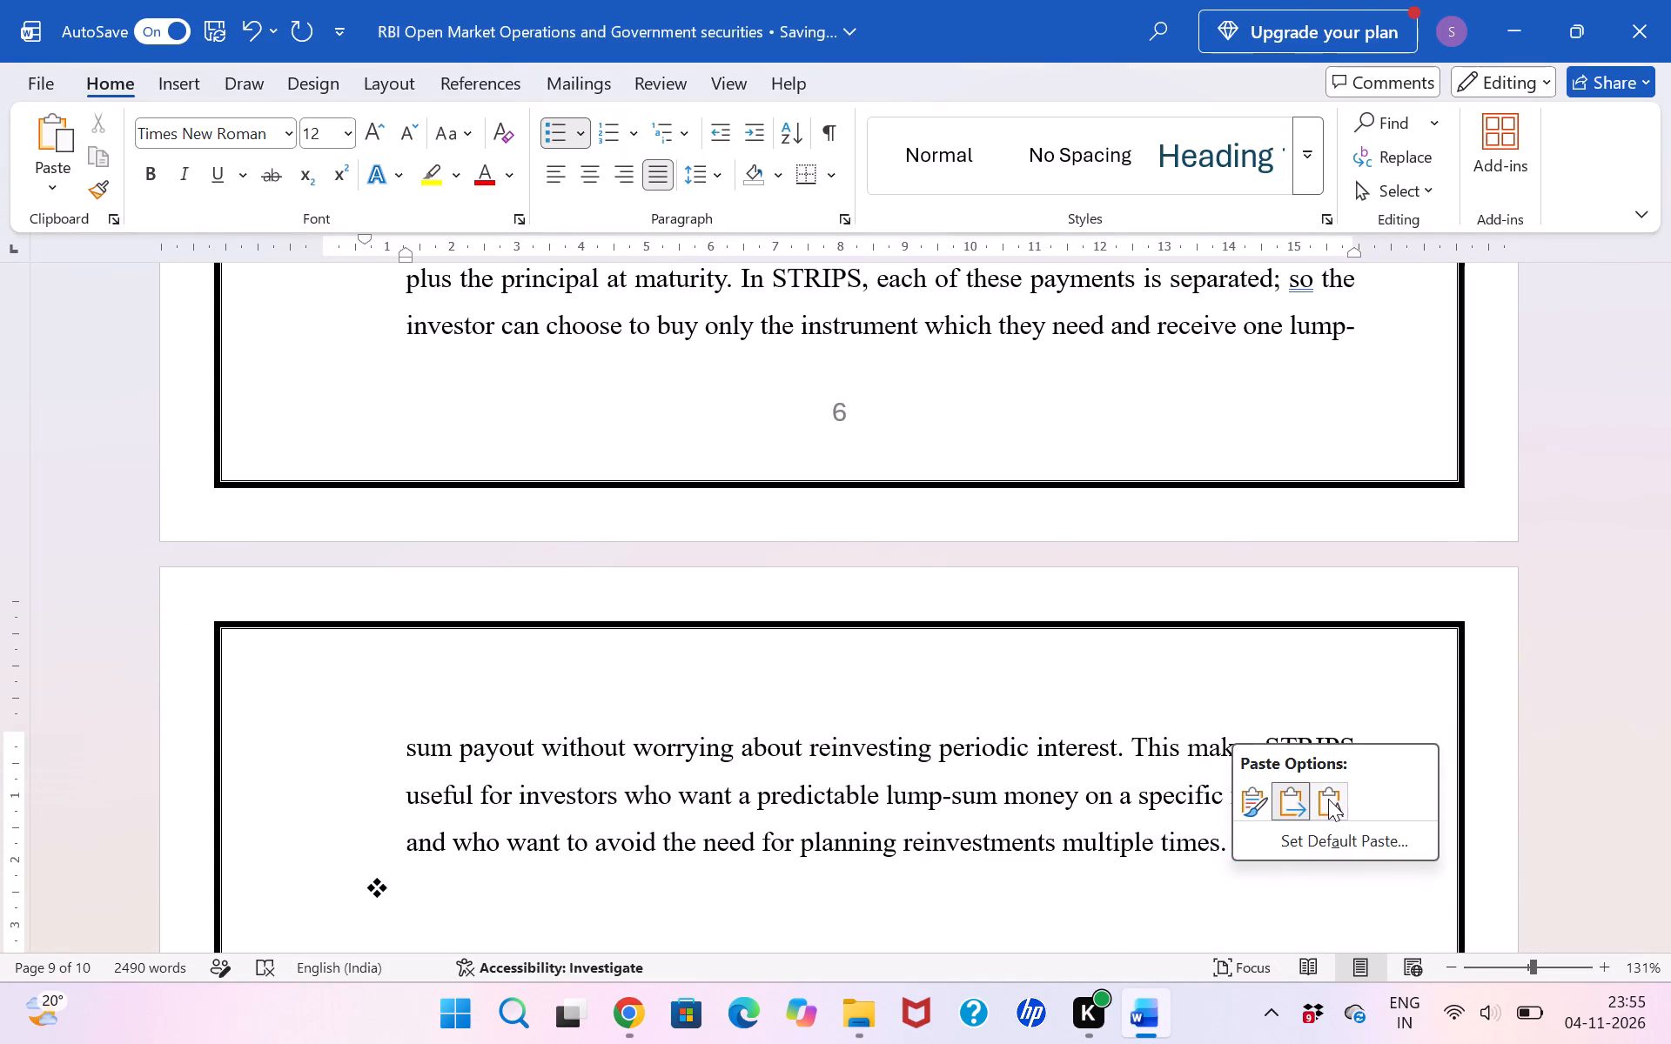
Remove the empty bullet between the STRIPS paragraphs and turn "In a regular bond" into an unbulleted line directly below the first paragraph.
click(1670, 699)
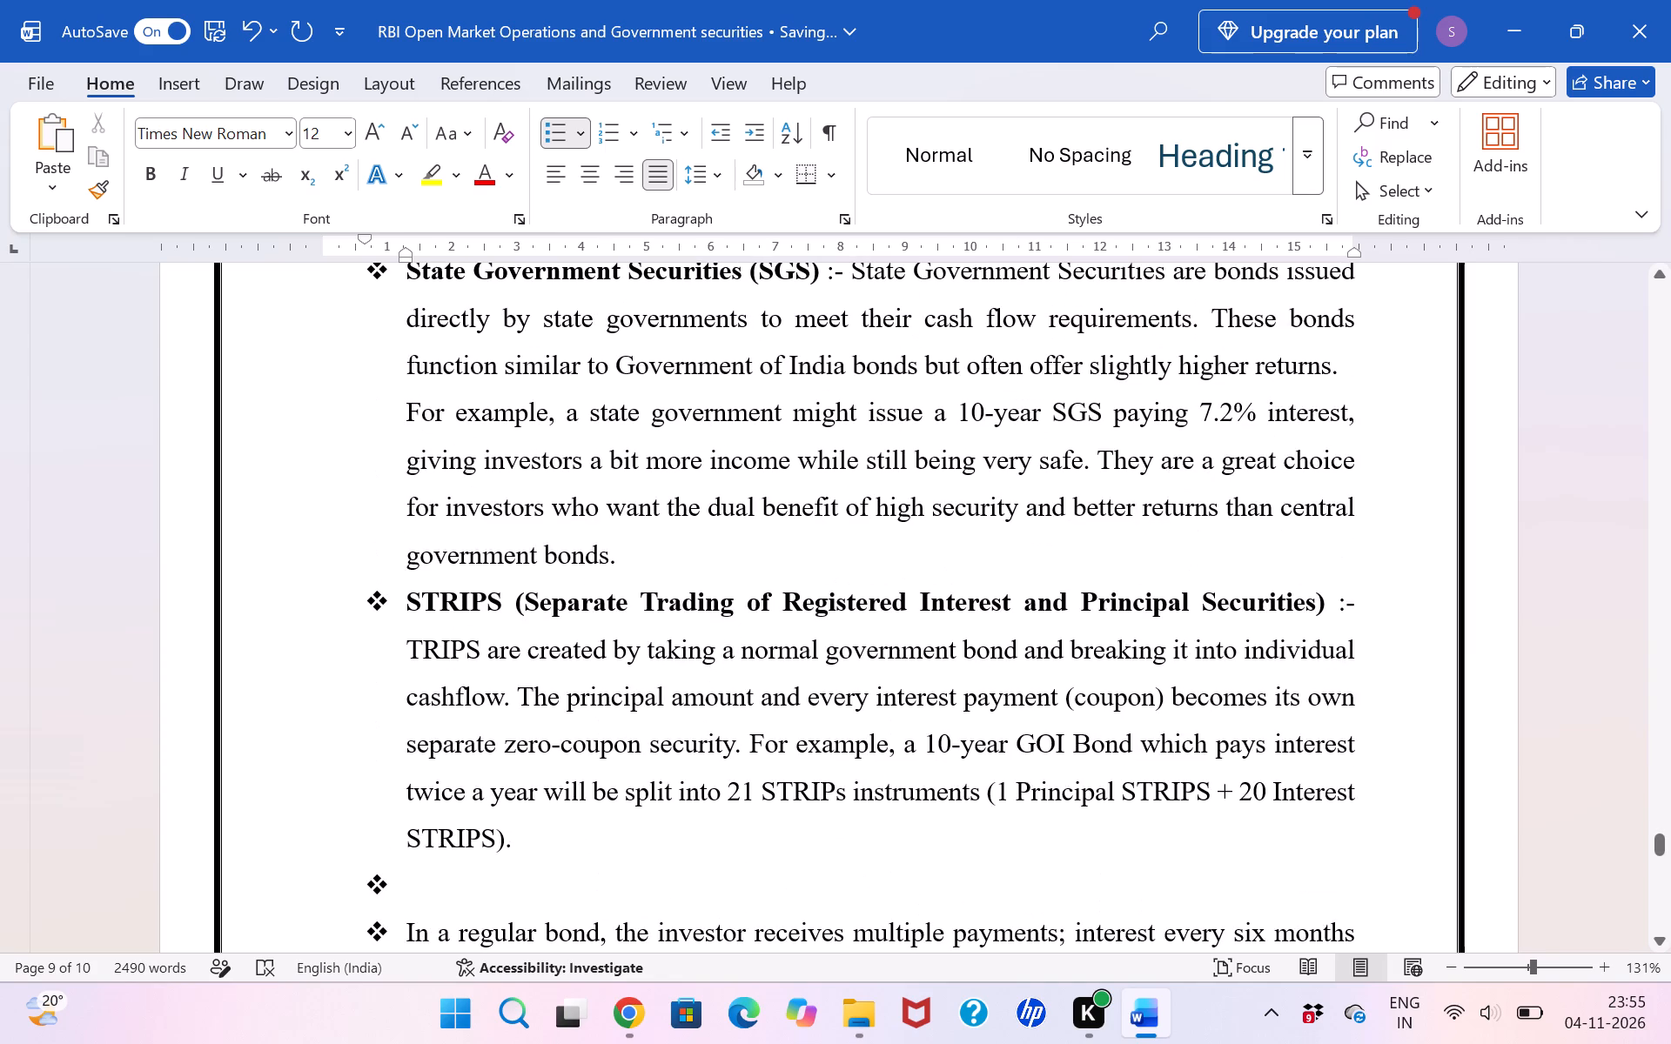
click(387, 934)
key(BackSpace)
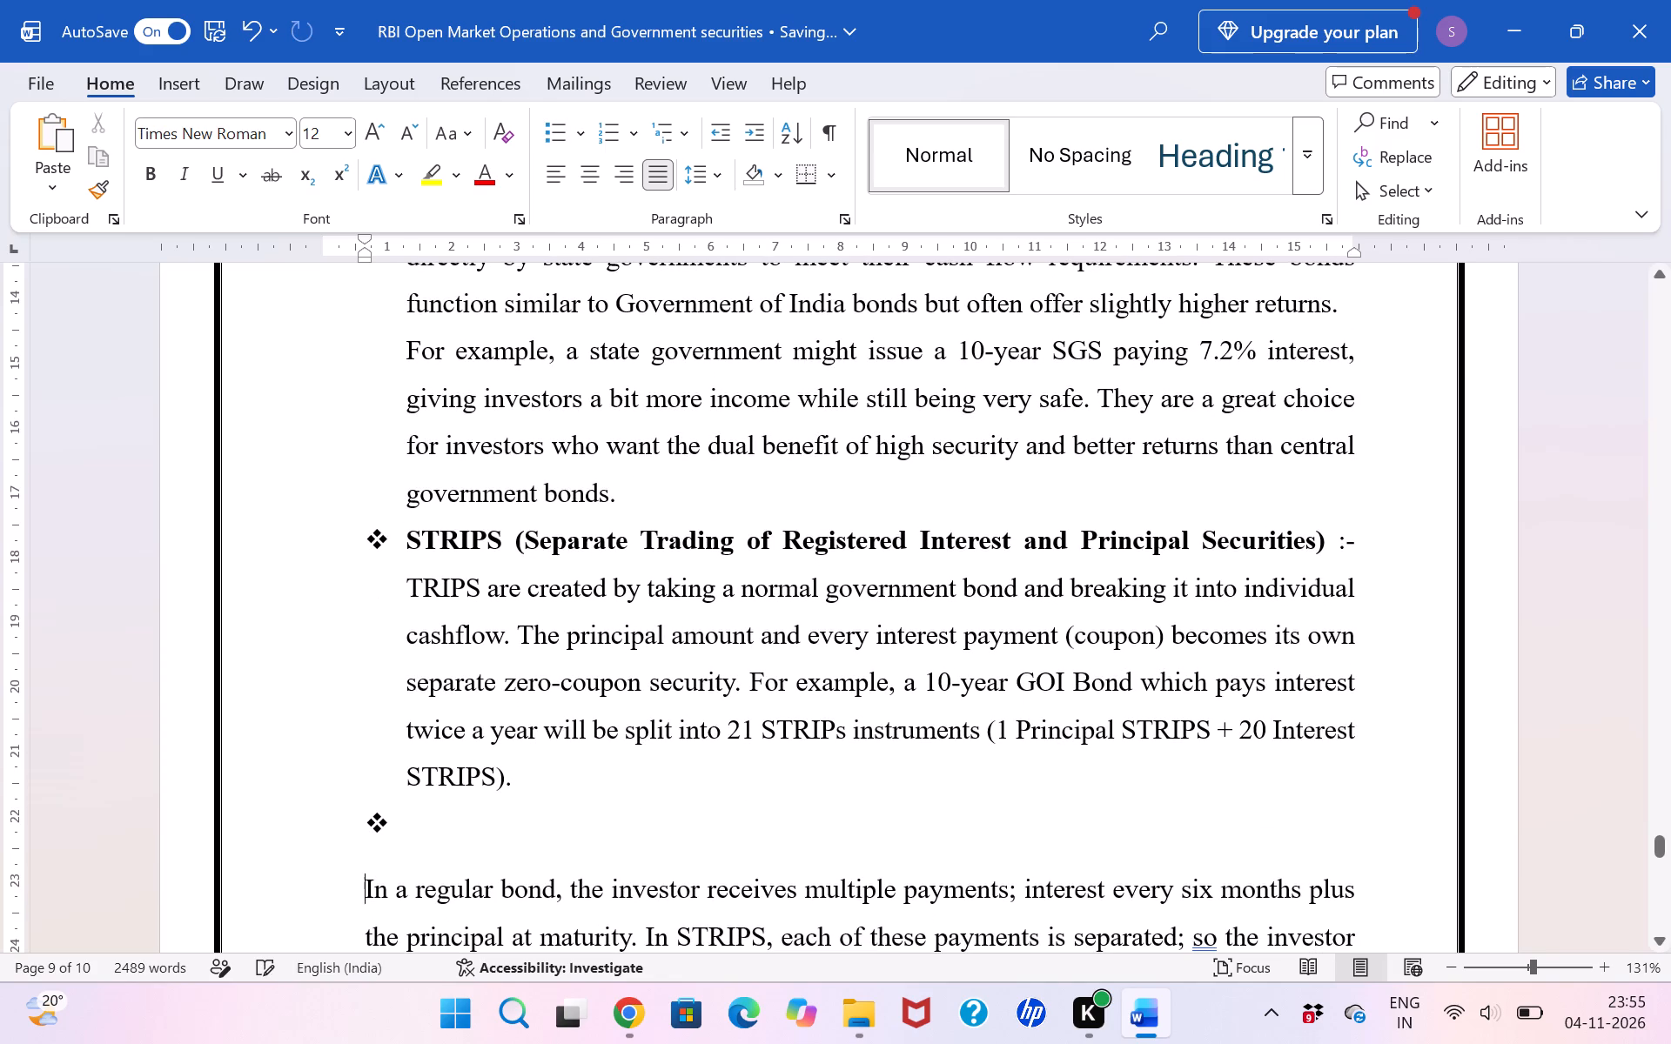
key(BackSpace)
key(BackSpace)
key(BackSpace)
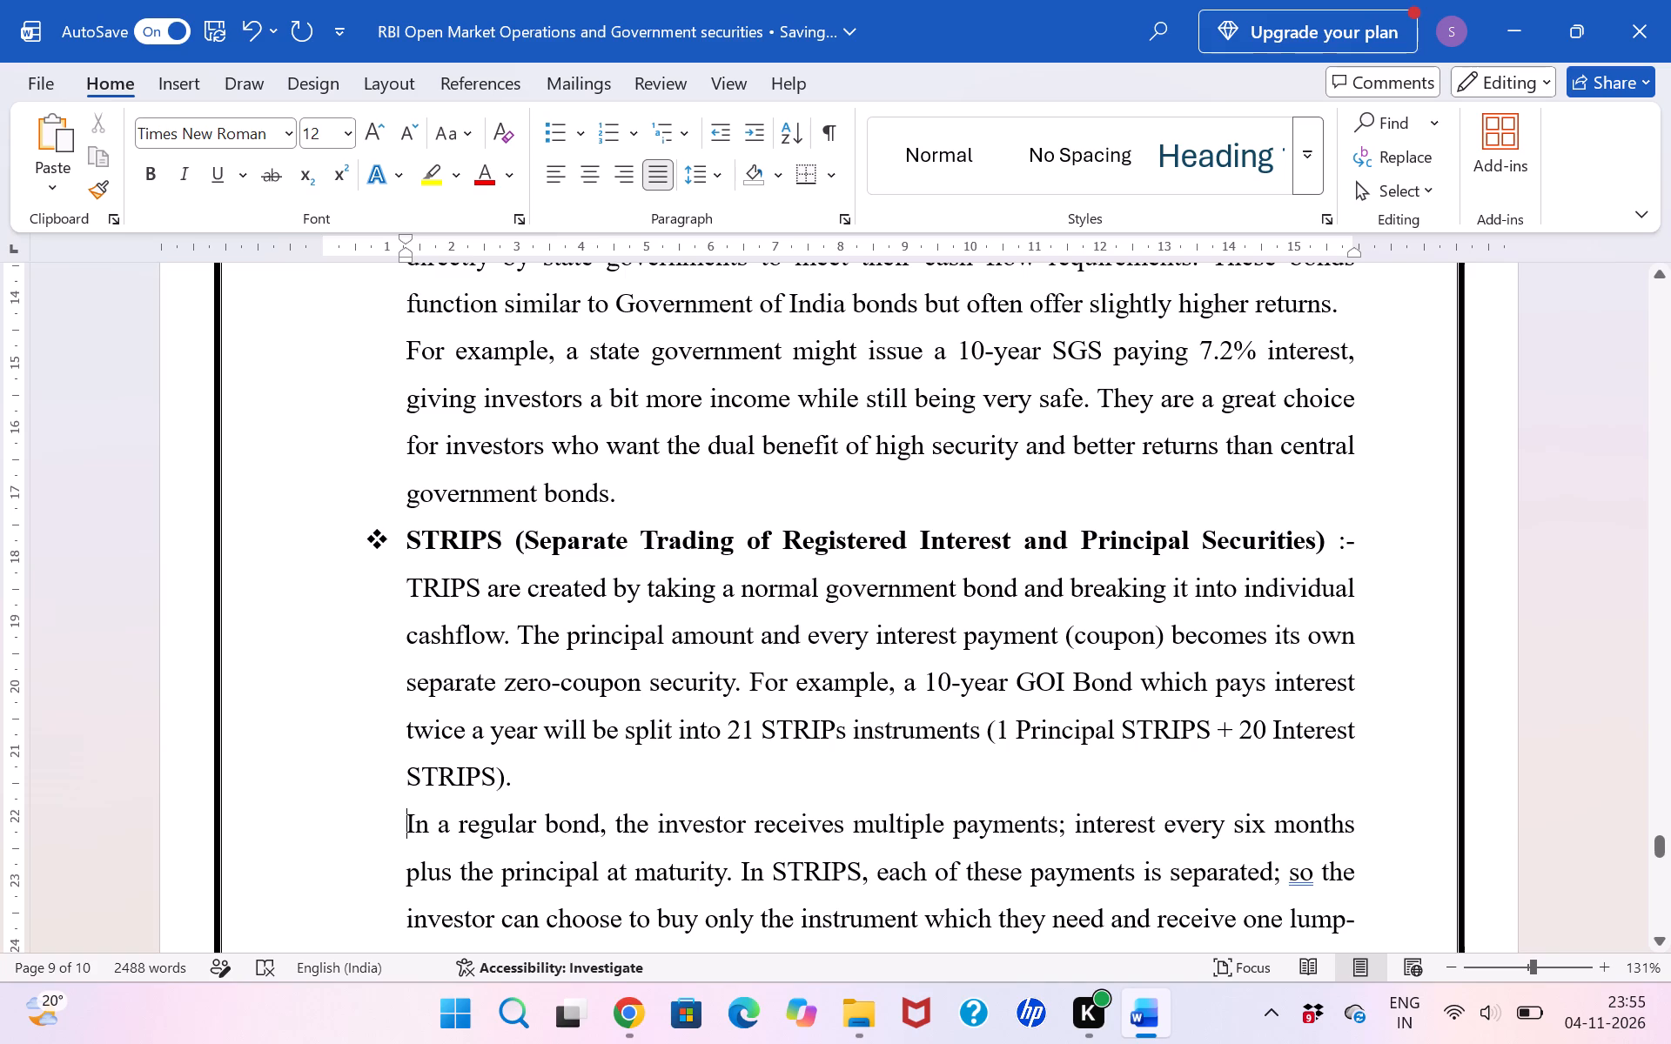
Delete the semicolon after "separated" in the "In a regular bond" paragraph, leaving one space before "so".
click(1292, 878)
key(BackSpace)
key(BackSpace)
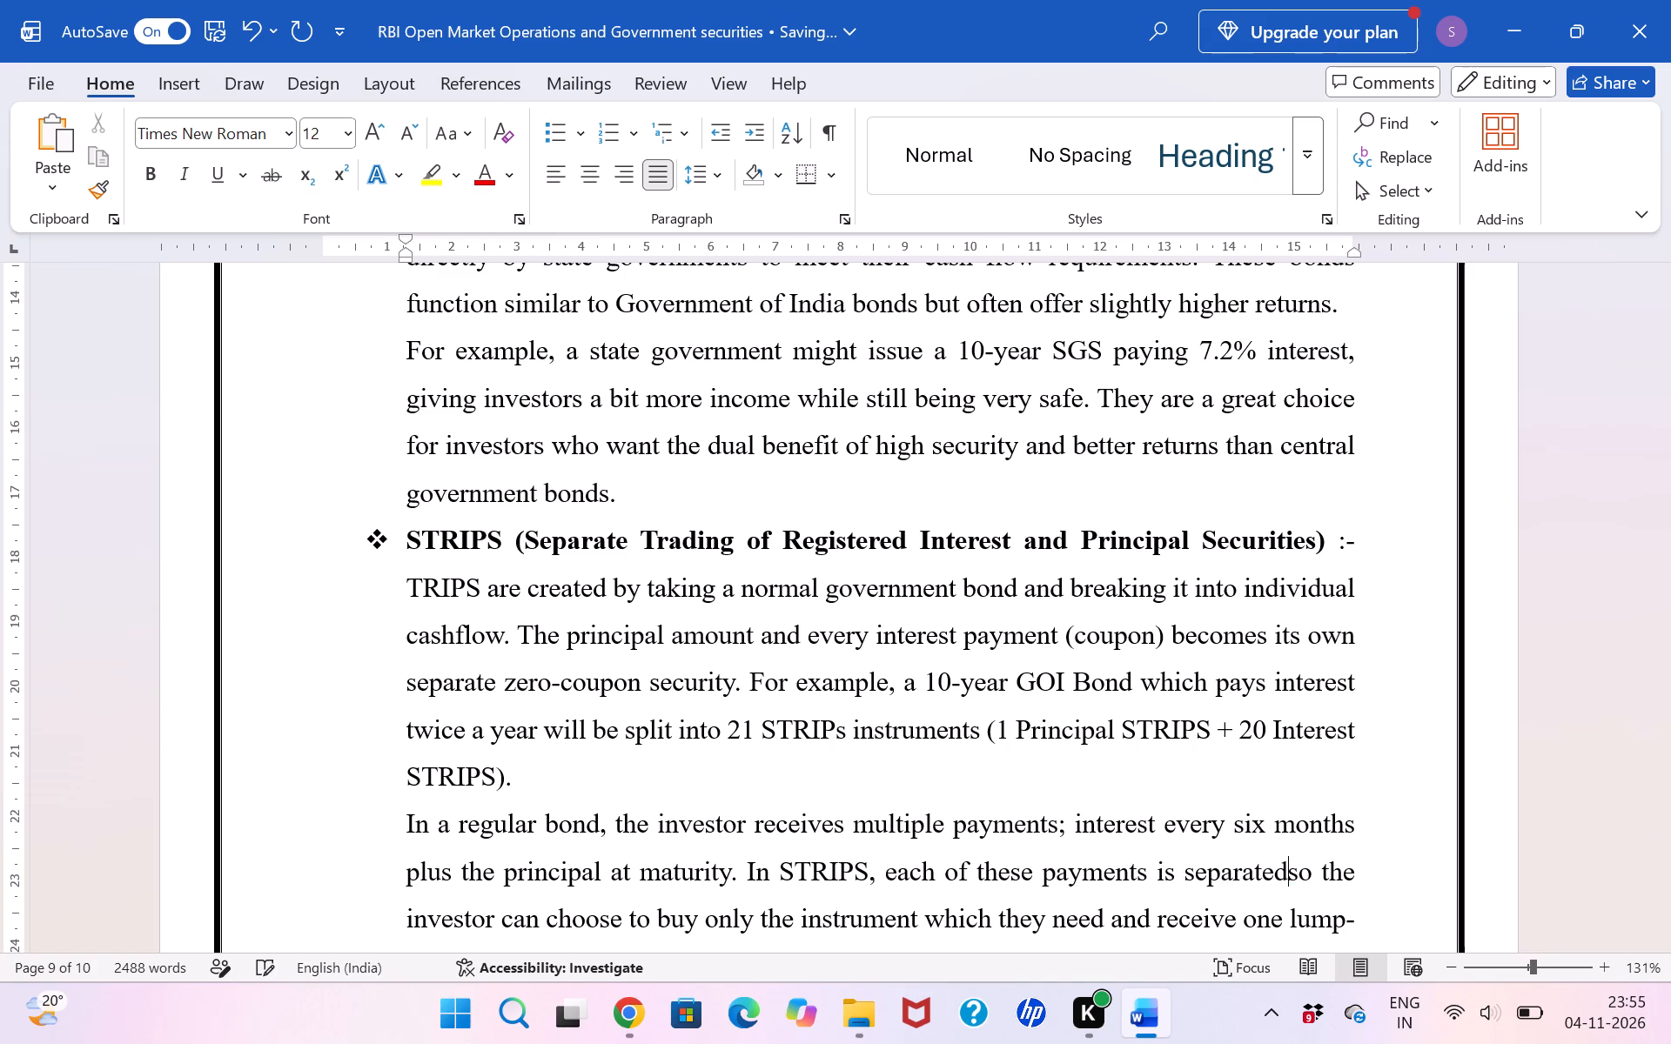
key(space)
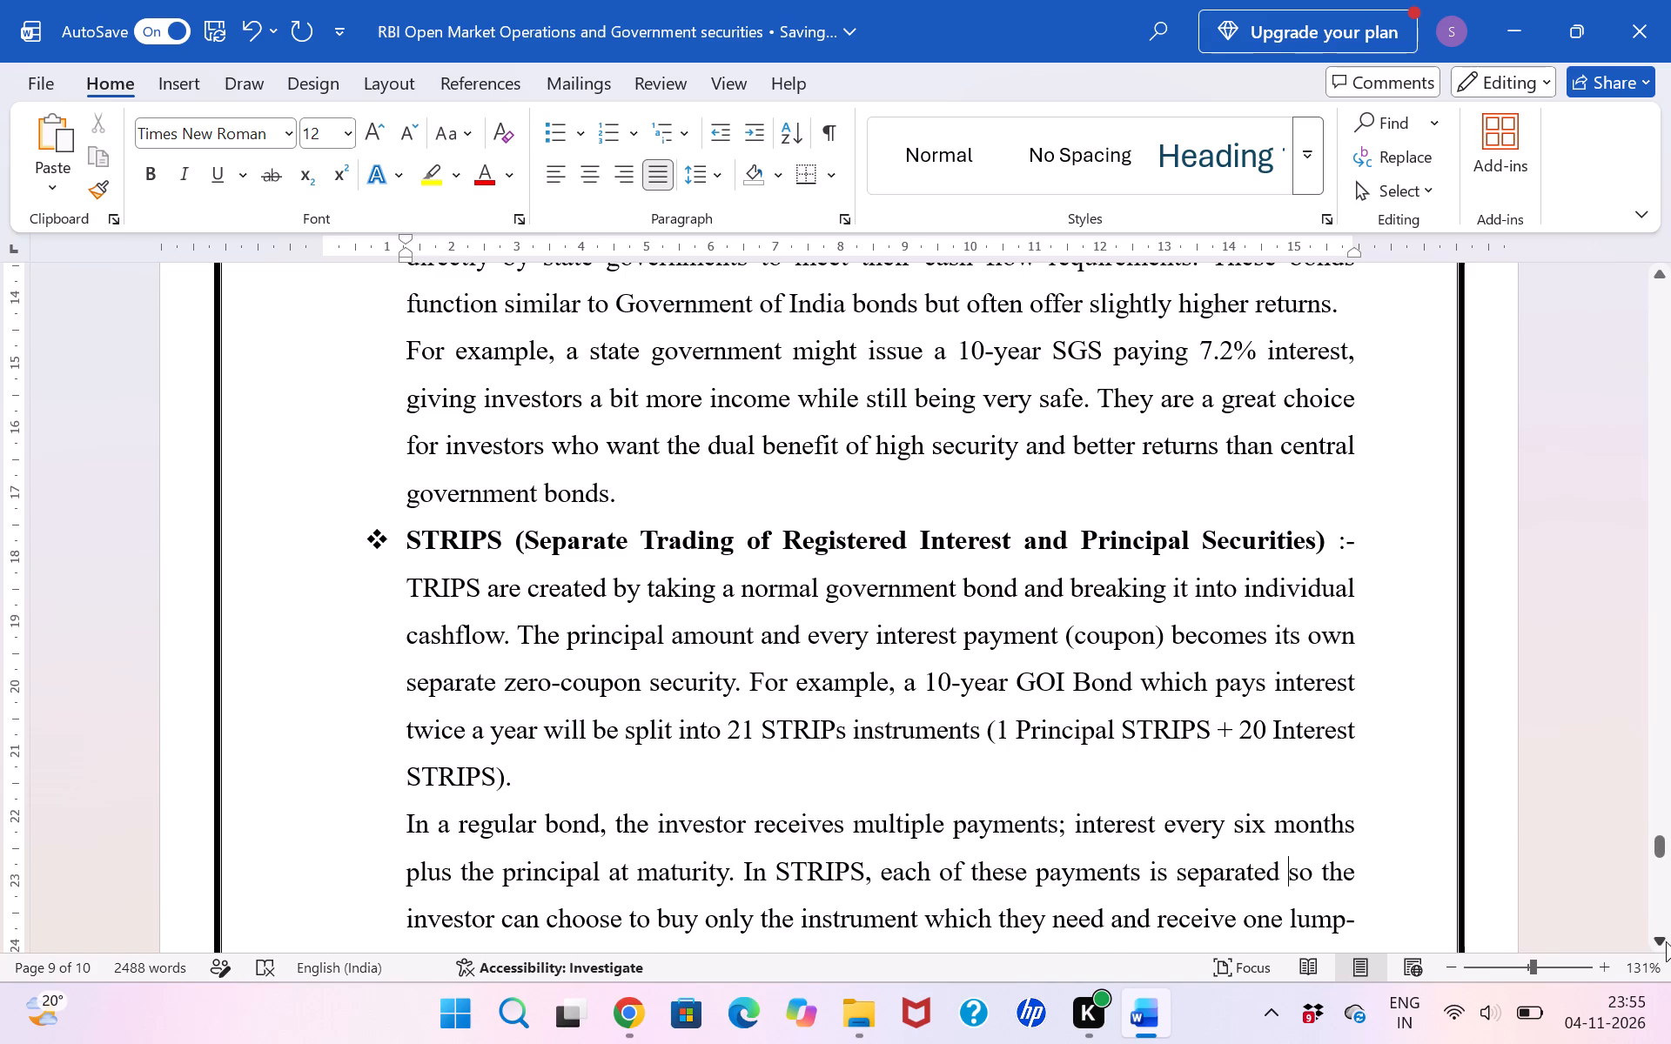
Join the "In a regular bond" paragraph onto the end of the preceding STRIPS paragraph, separated by a space.
triple_click(1666, 941)
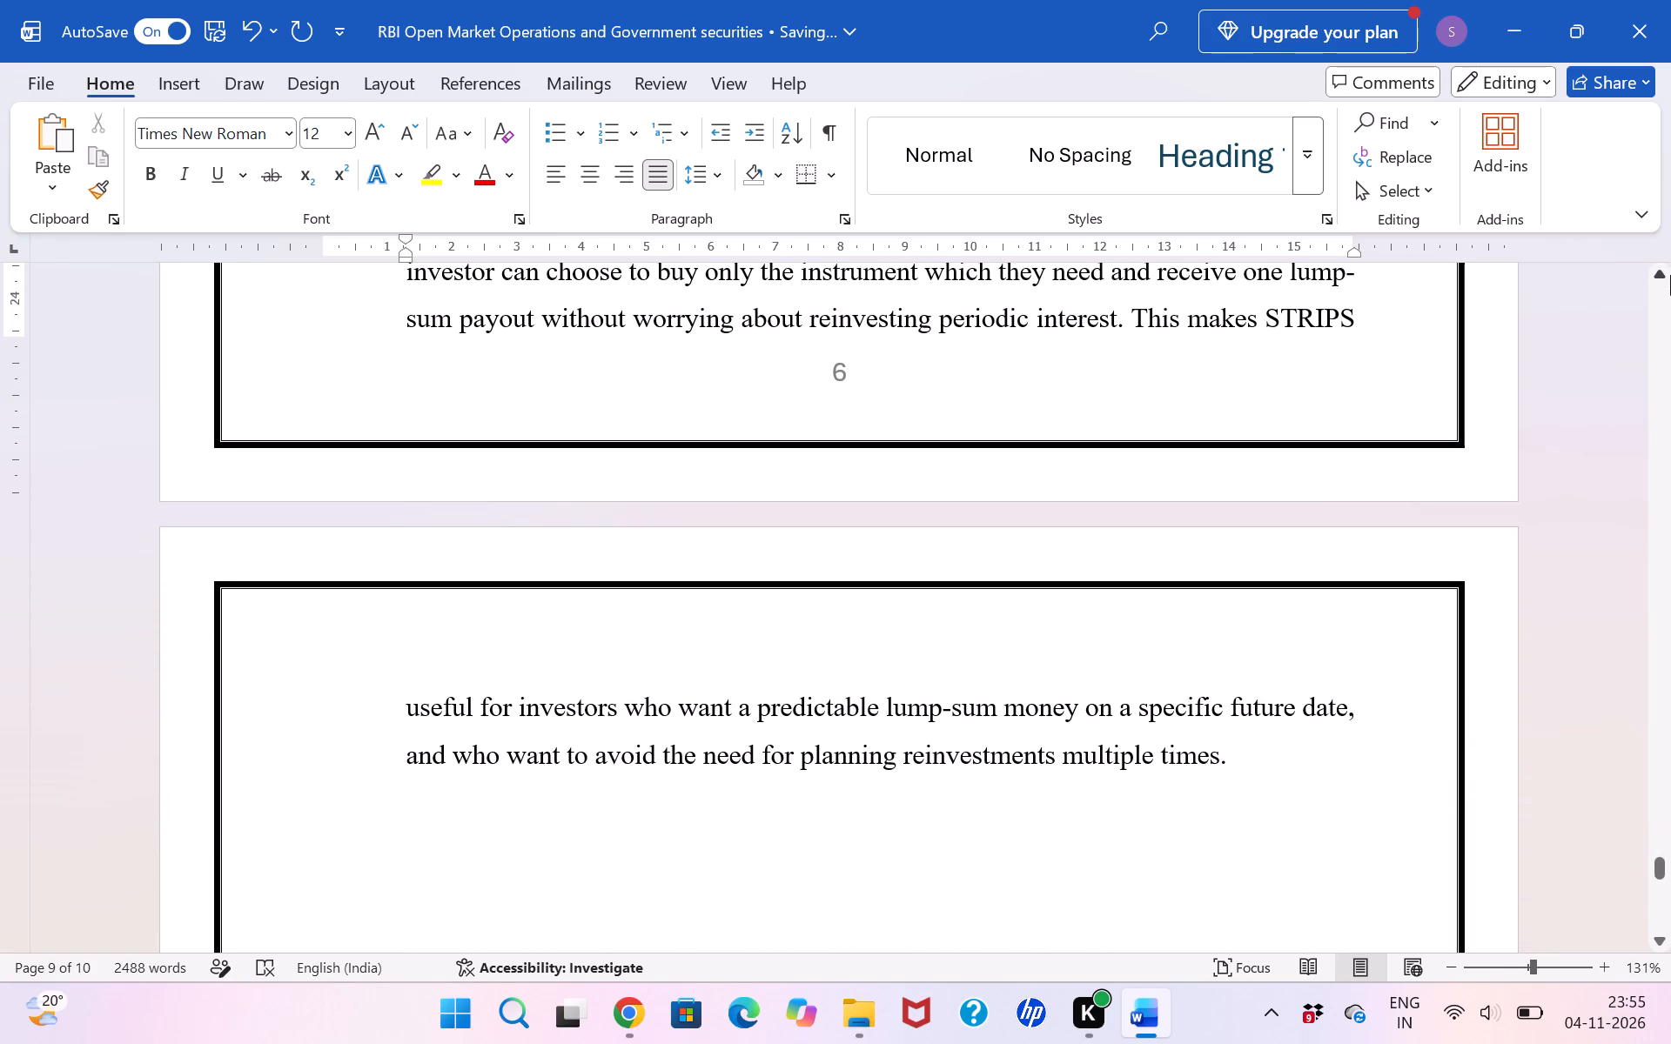
double_click(1669, 280)
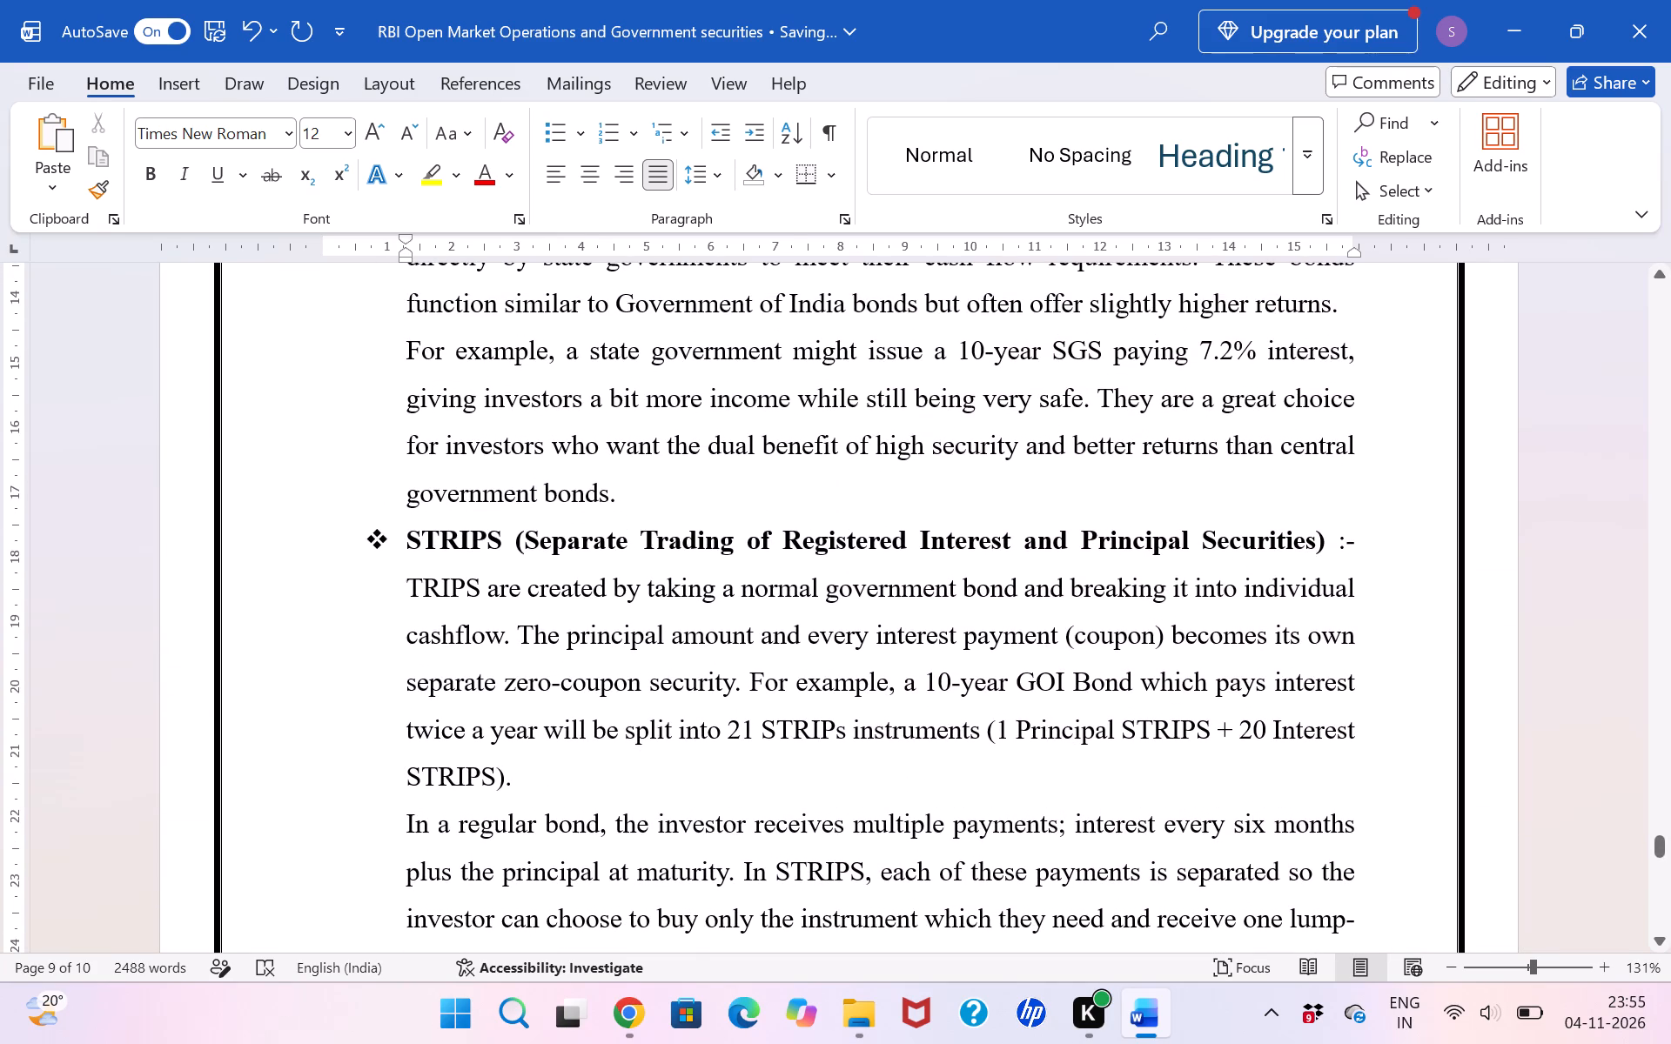
click(405, 831)
key(BackSpace)
key(BackSpace)
key(BackSpace)
key(space)
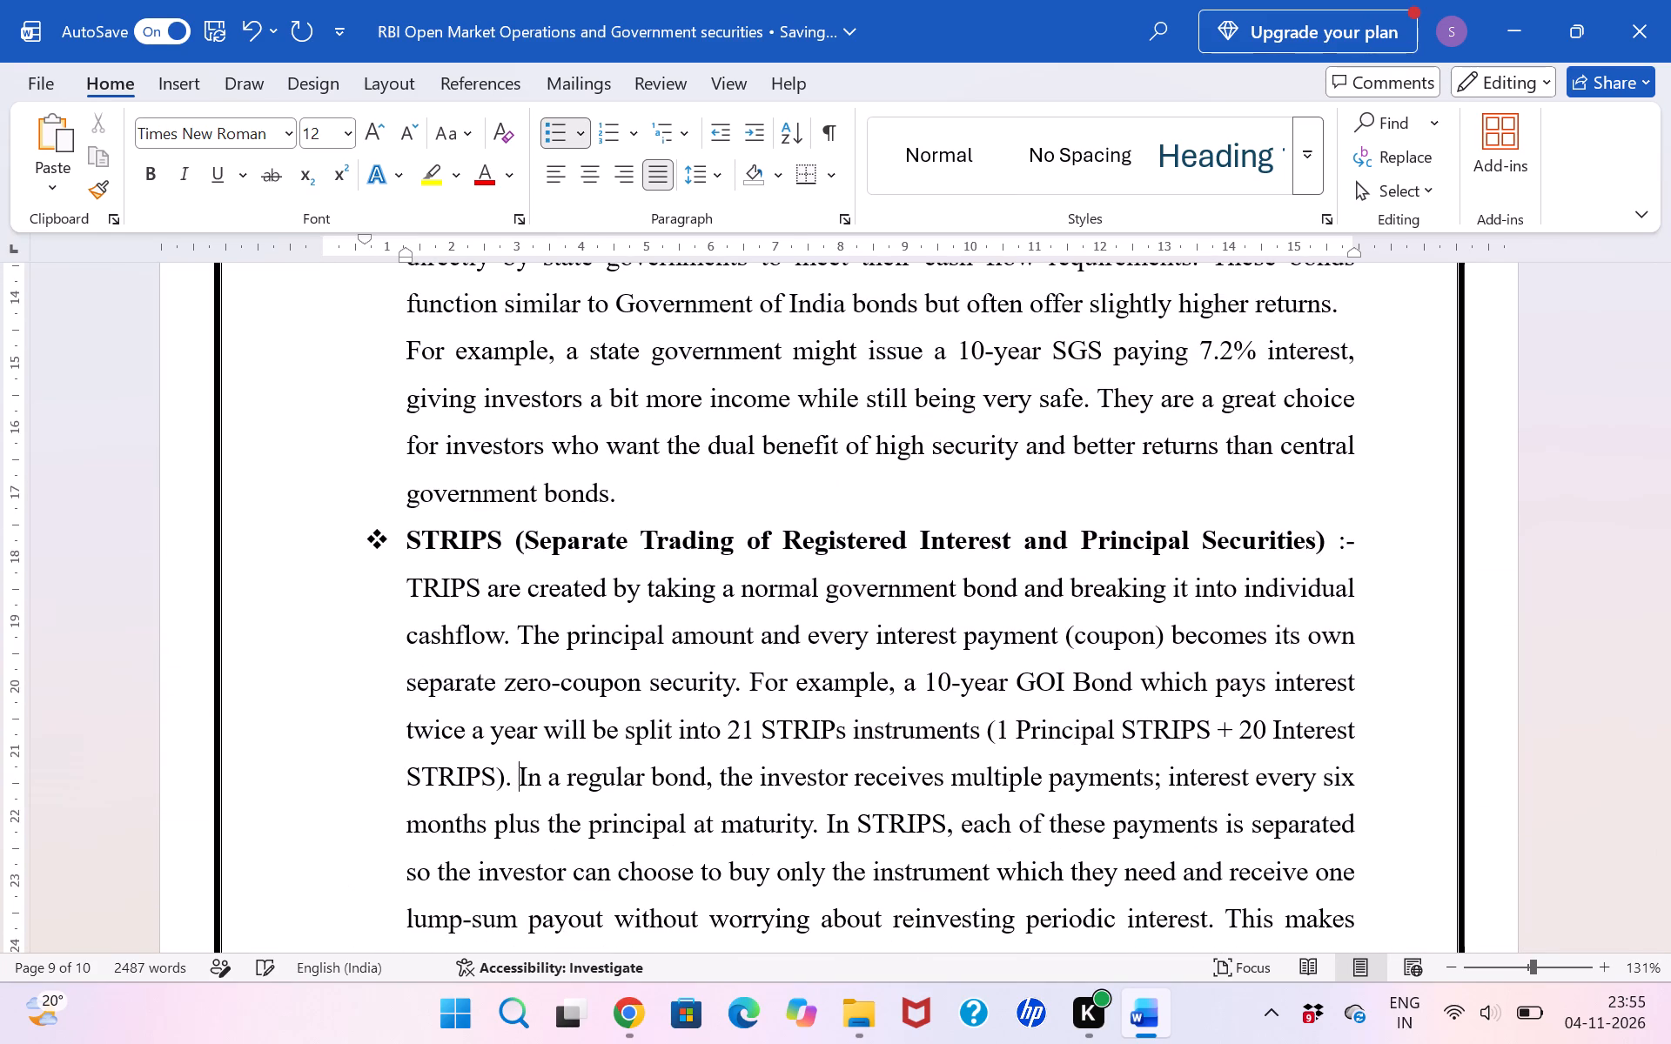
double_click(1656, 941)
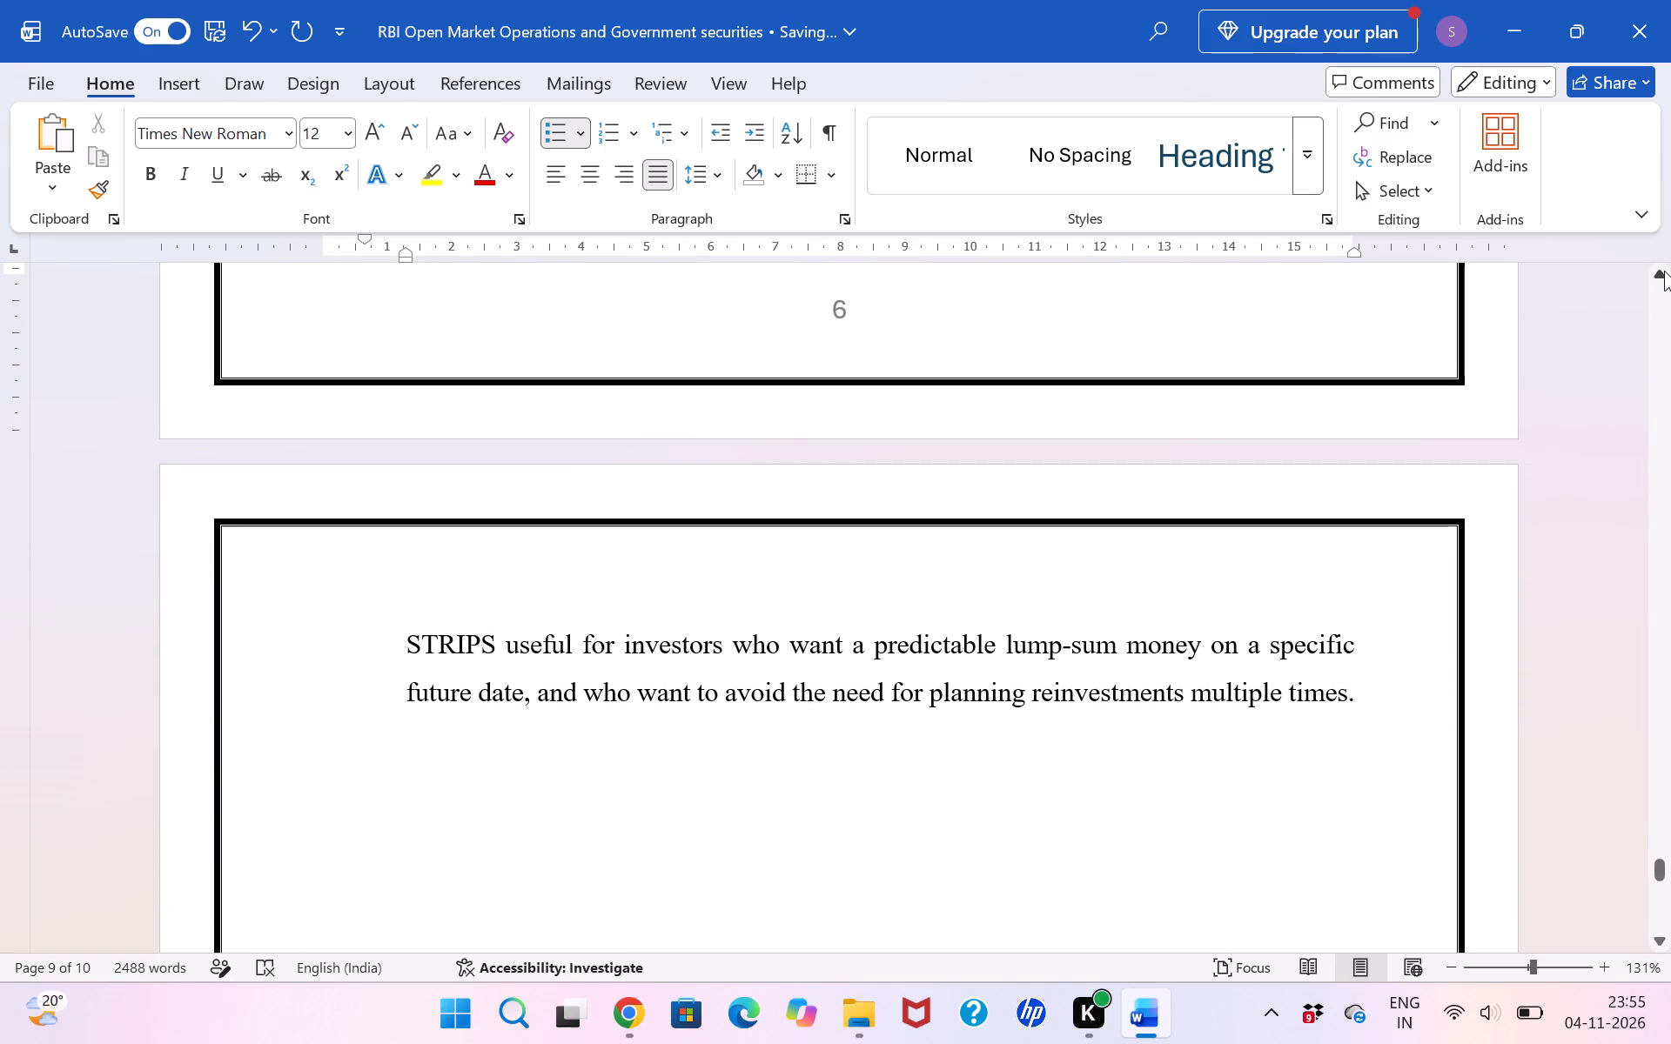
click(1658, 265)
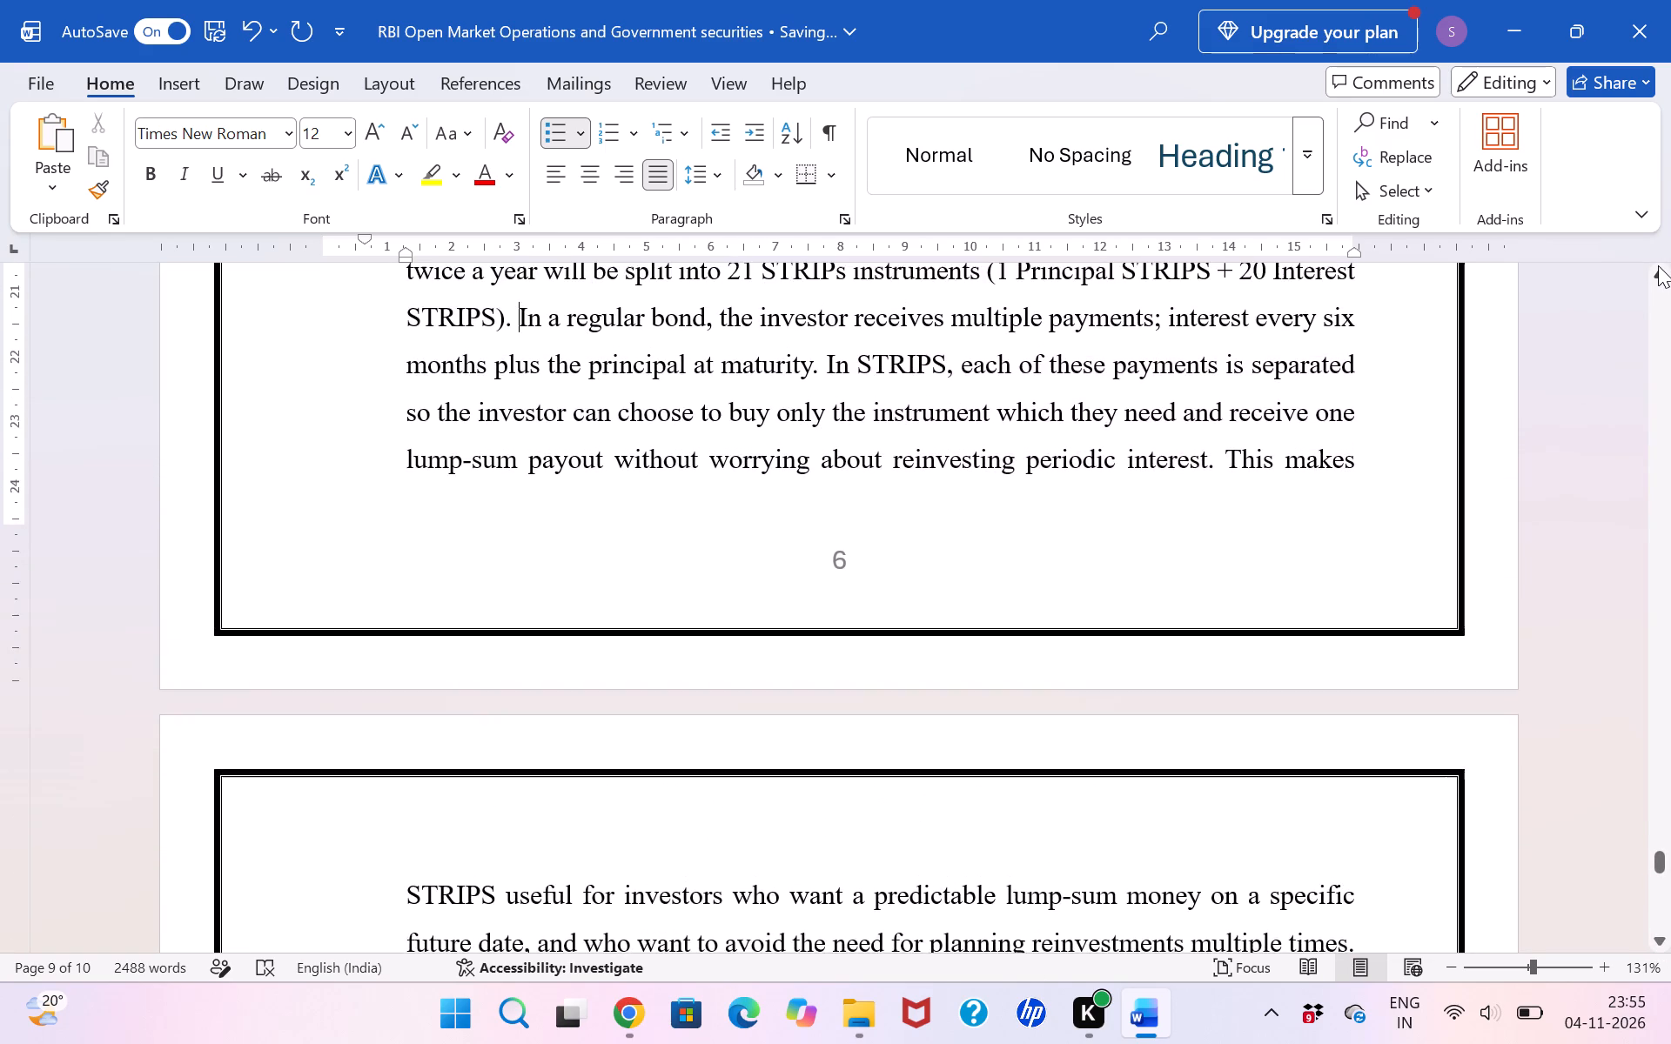
Delete the closing "They are a great choice for investors" sentence from the State Government Securities entry, keeping STRIPS as a separate bullet below it.
triple_click(1658, 265)
double_click(1658, 265)
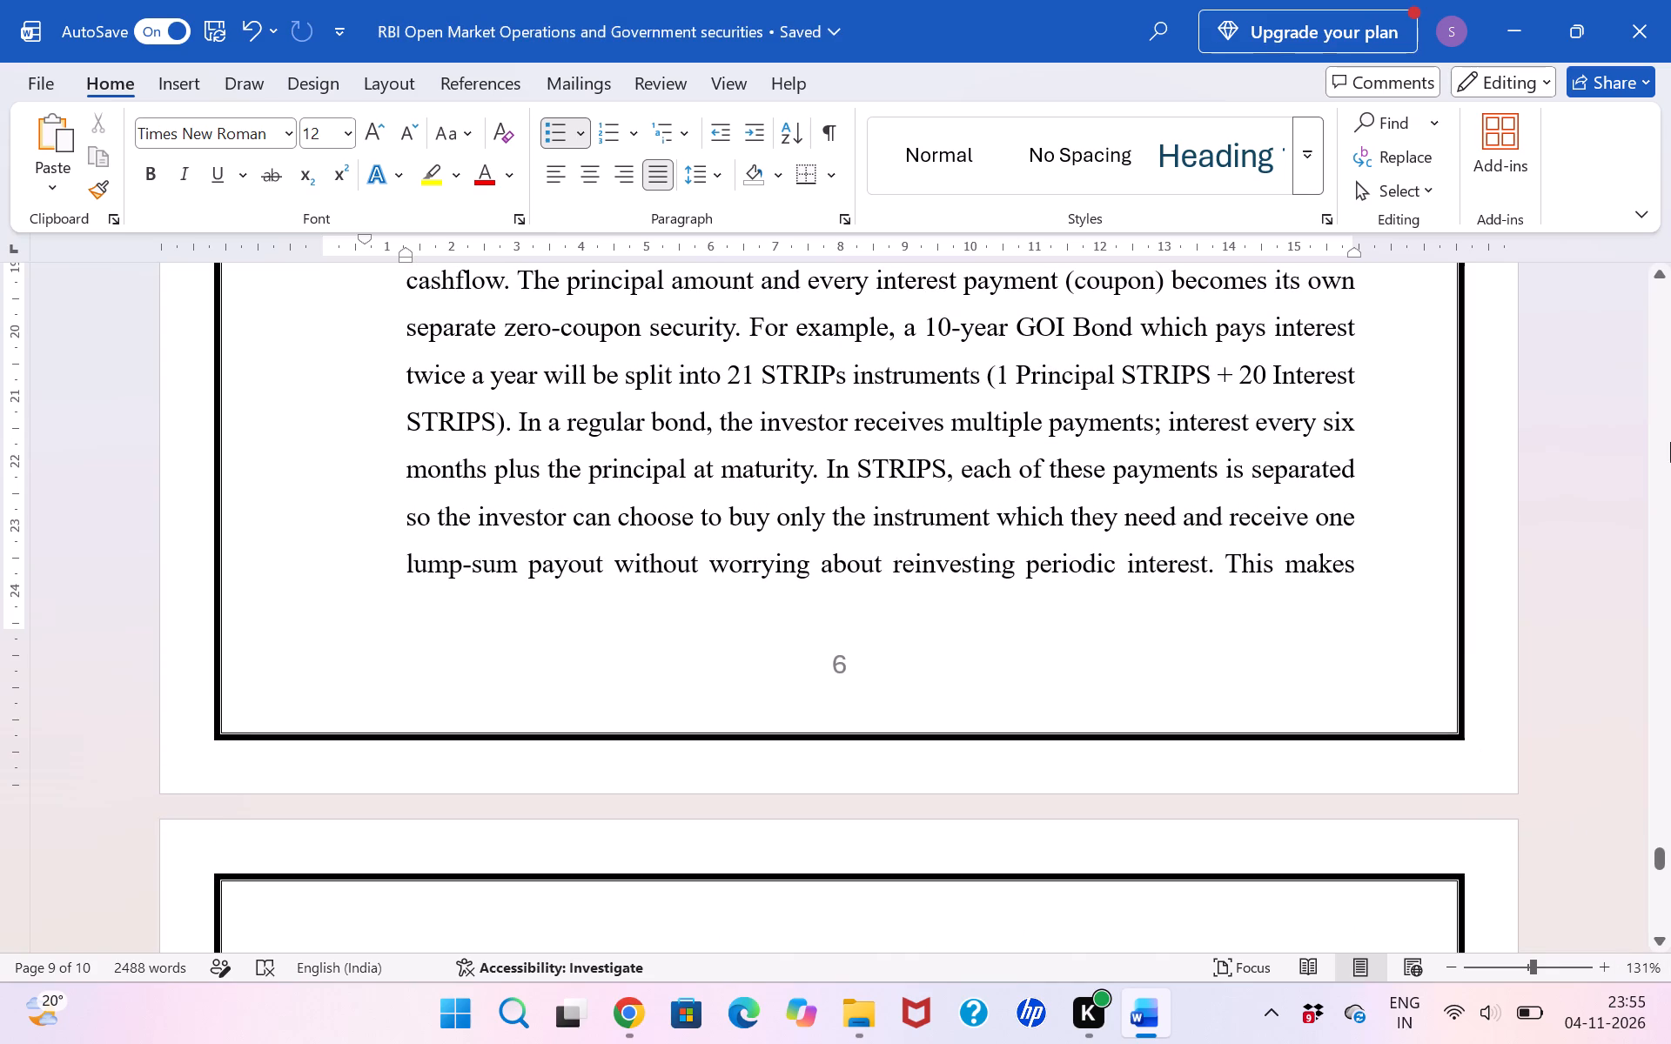
click(1661, 275)
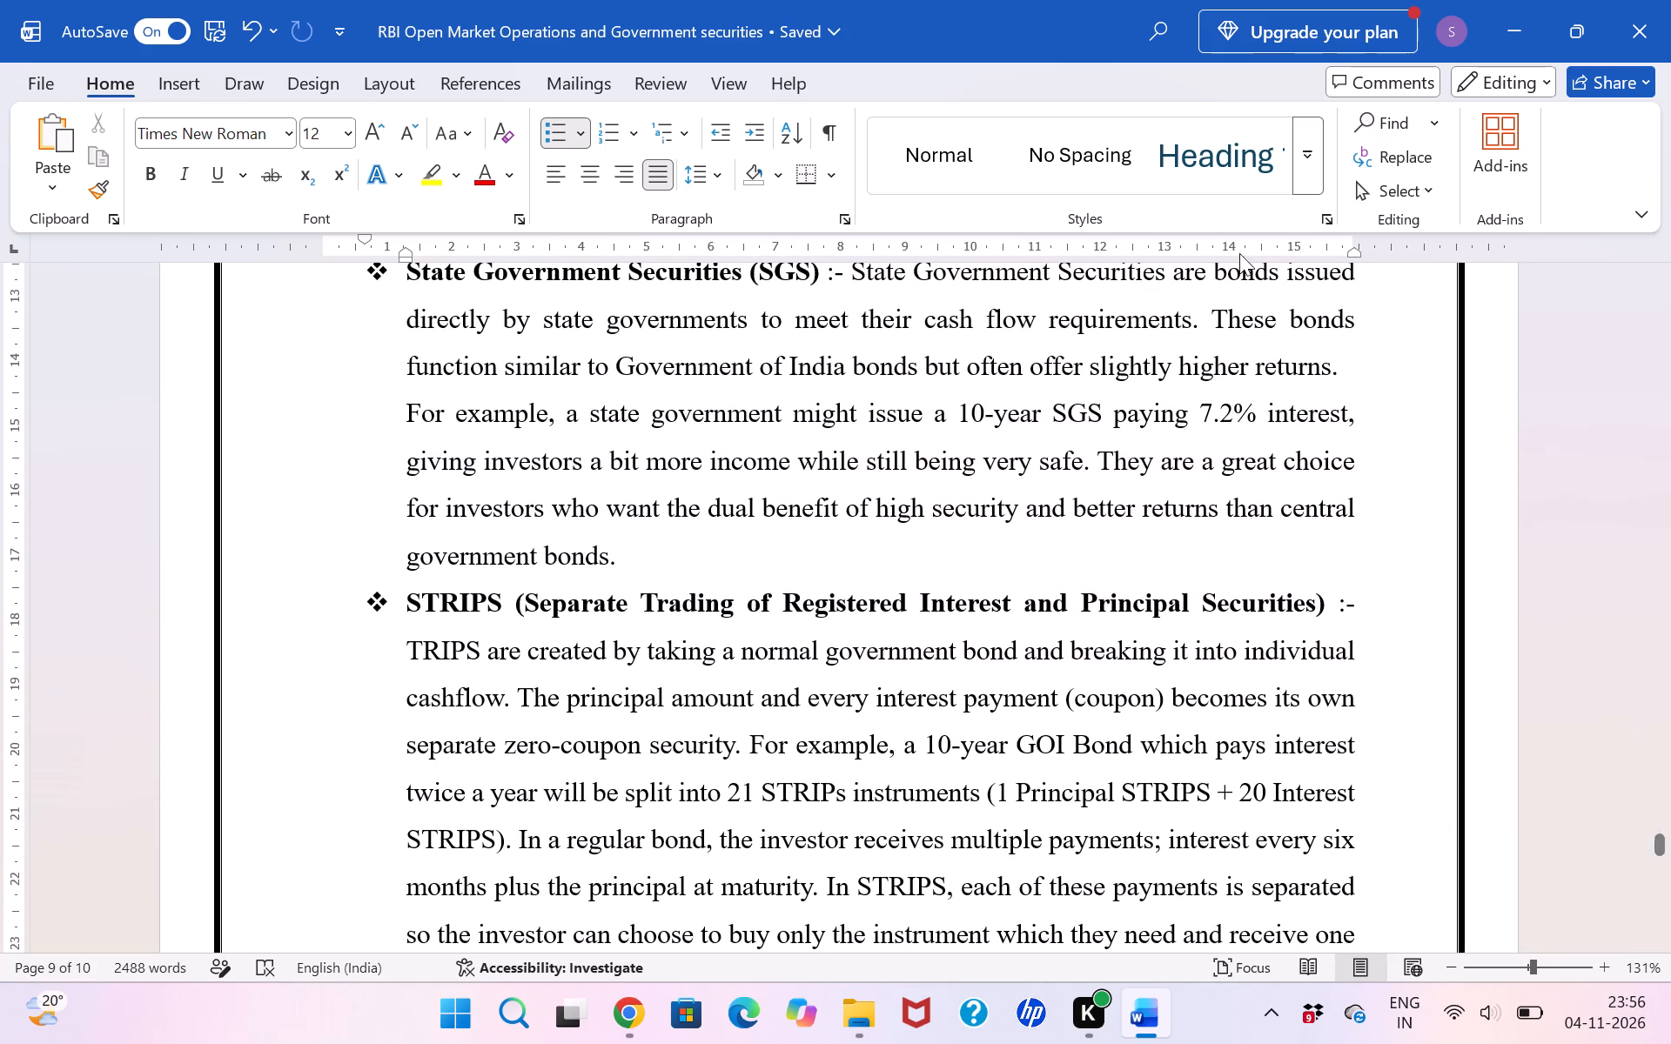
drag(1095, 458, 1139, 546)
key(BackSpace)
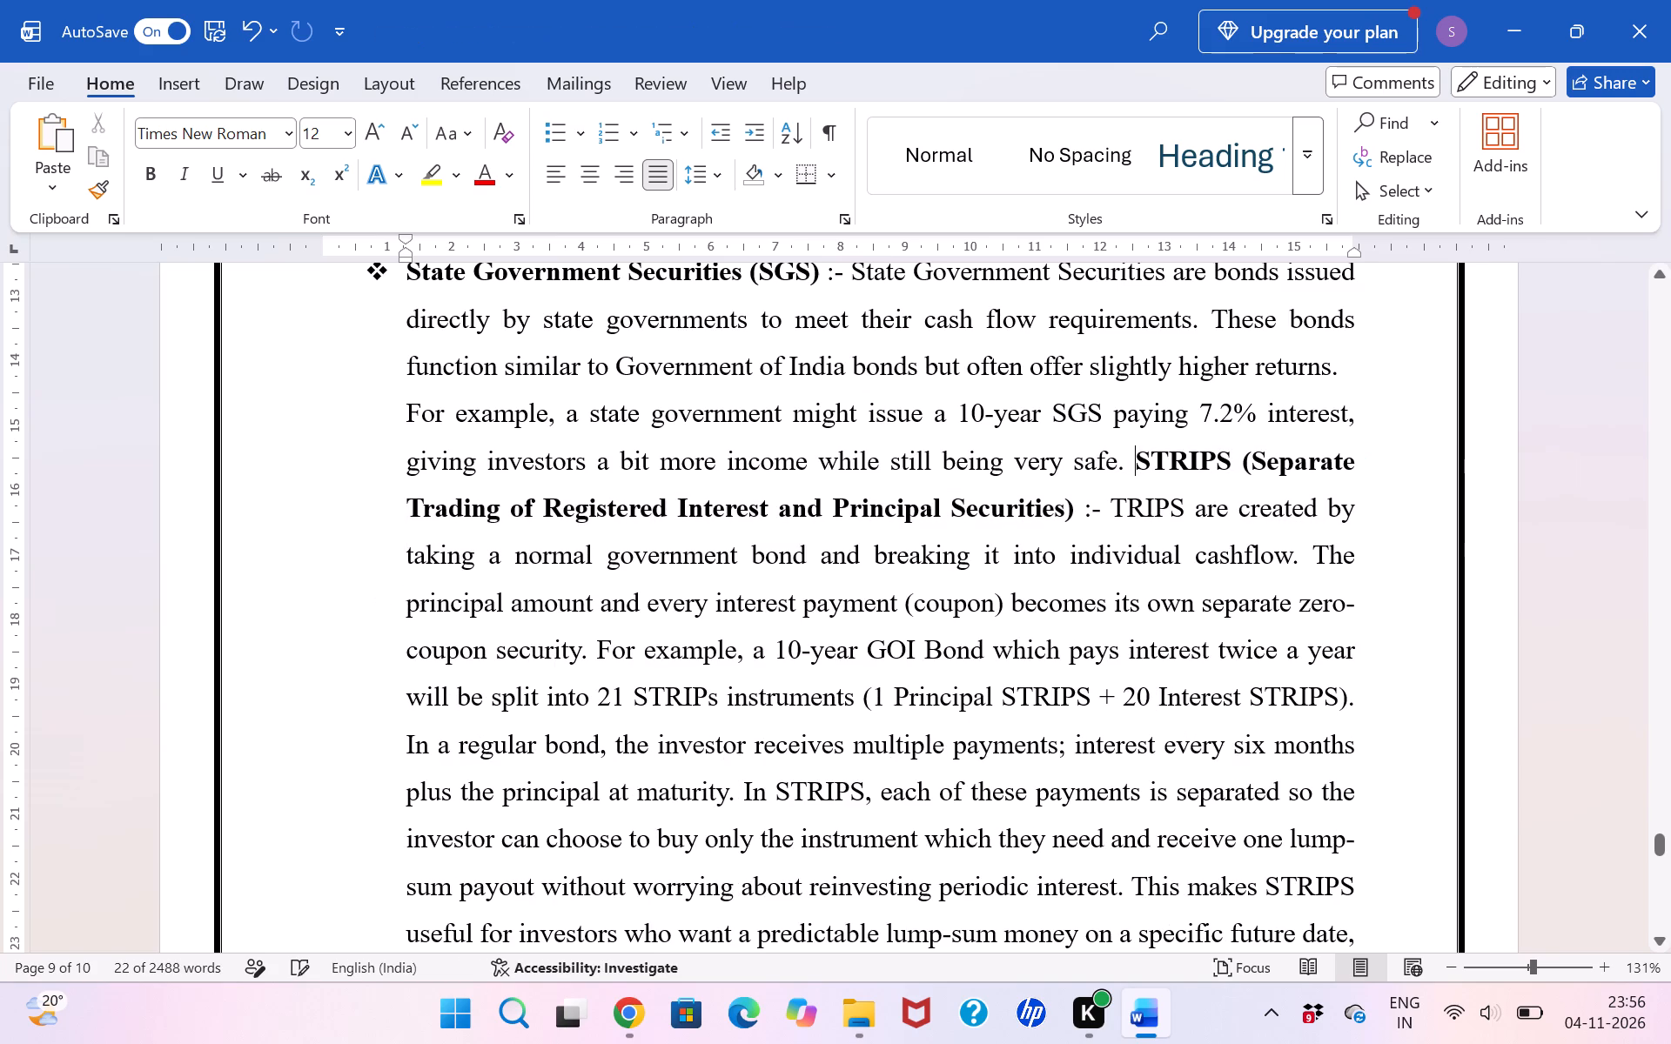
key(Return)
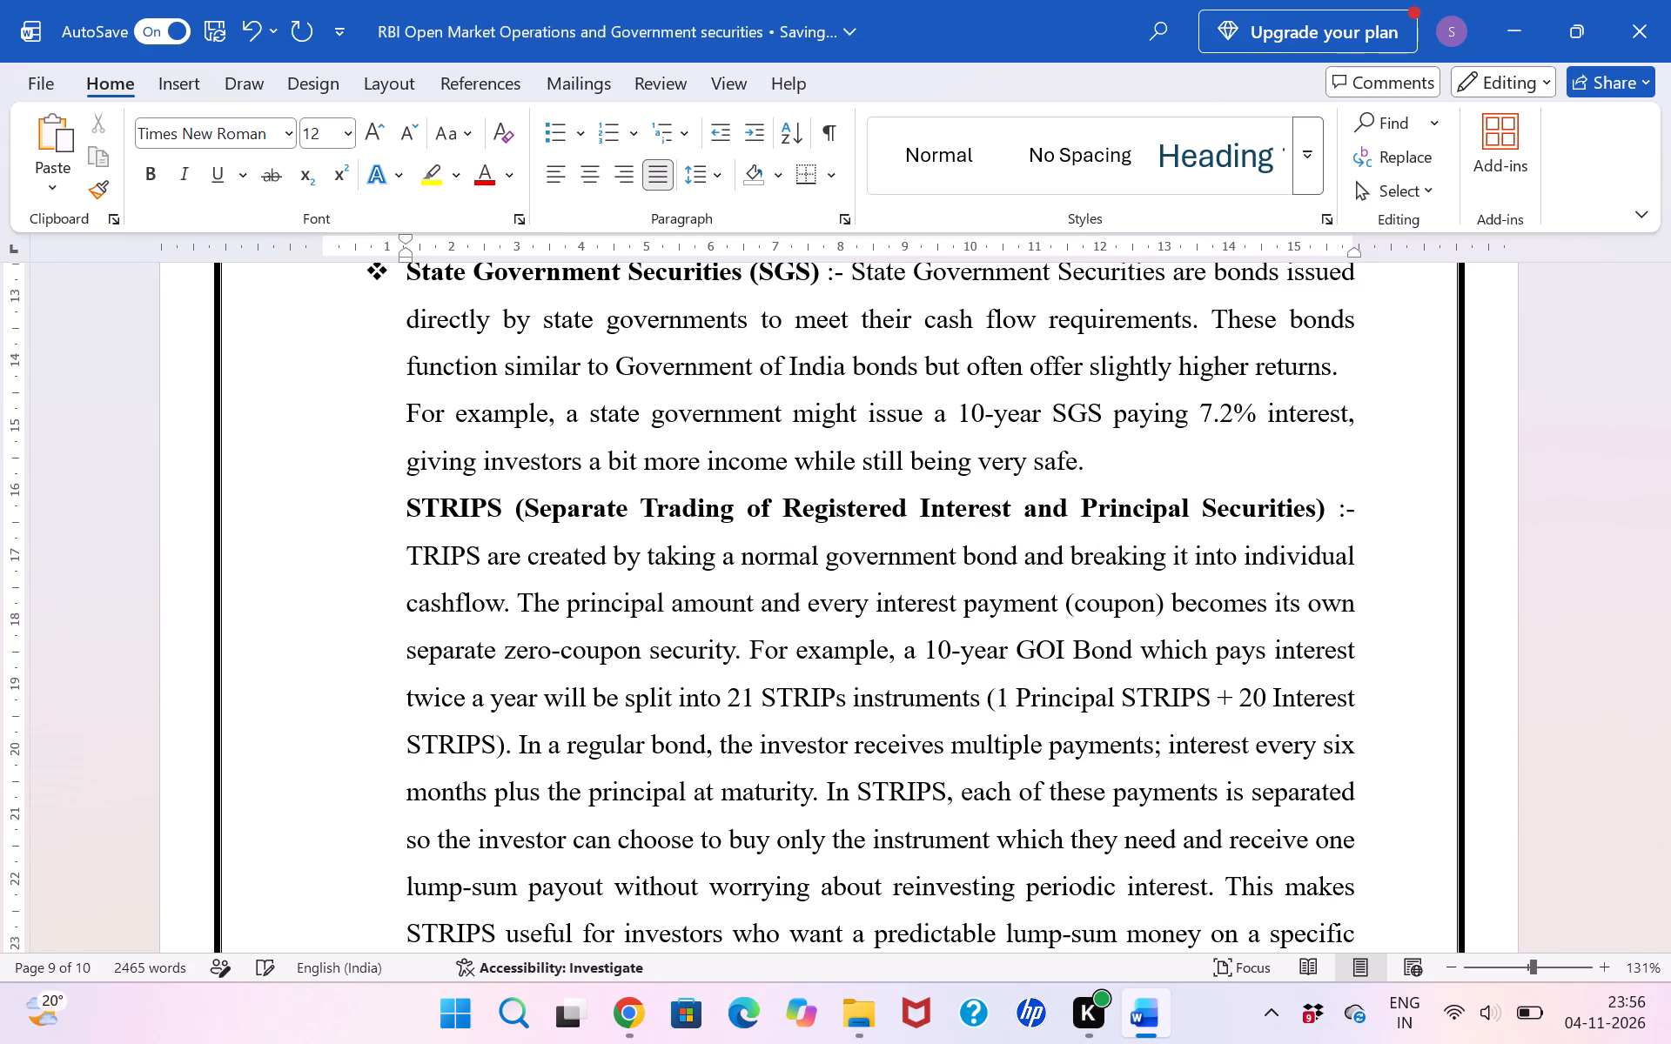
drag(567, 116, 559, 126)
click(559, 126)
Split the STRIPS text before "In a regular bond" and make that part an unbulleted paragraph directly below.
double_click(1650, 952)
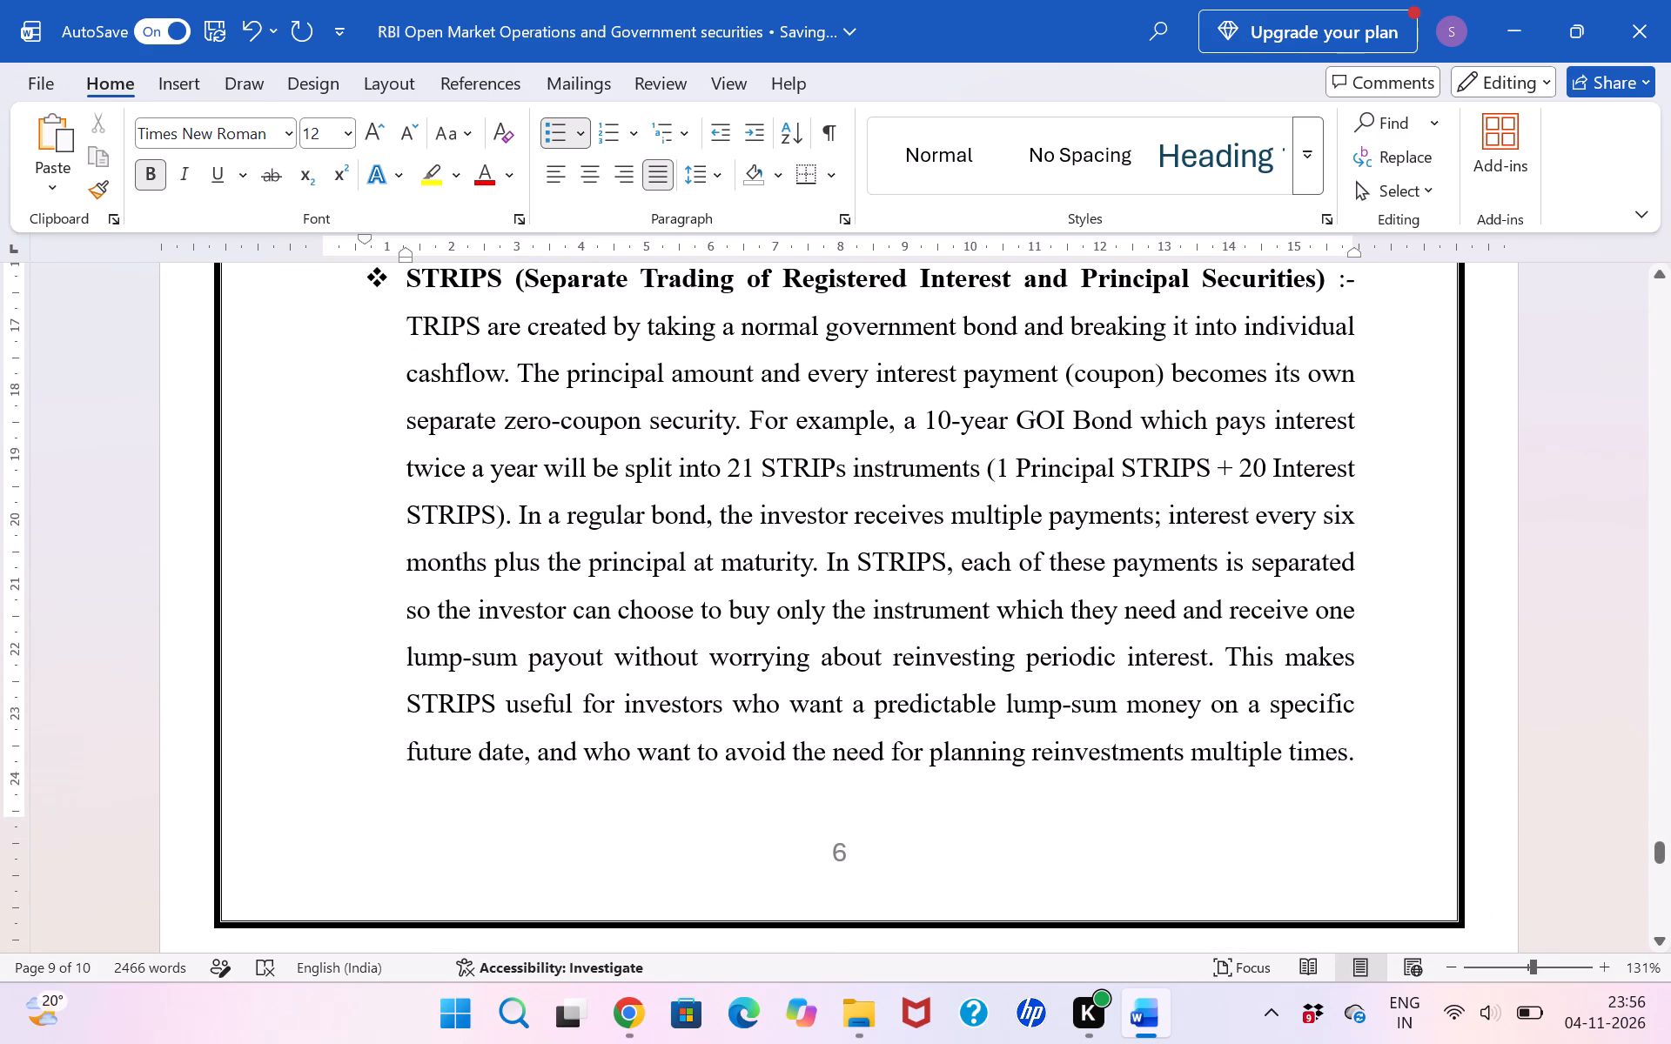
click(519, 508)
key(Return)
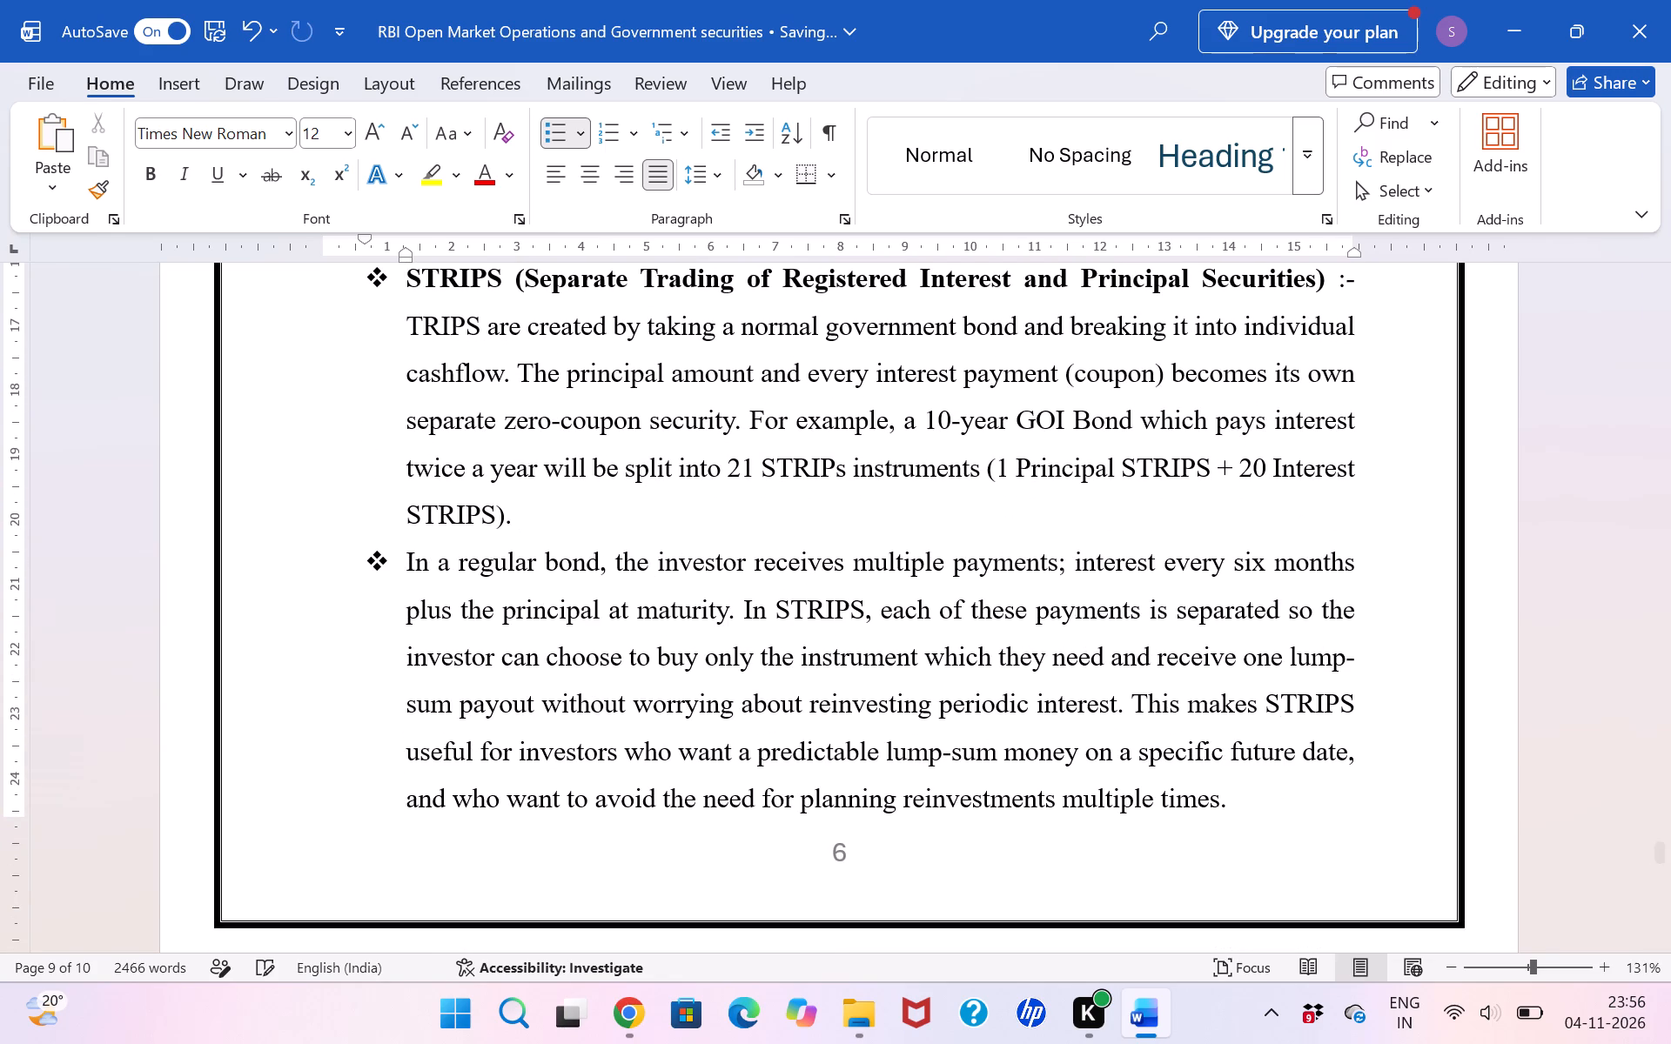
key(BackSpace)
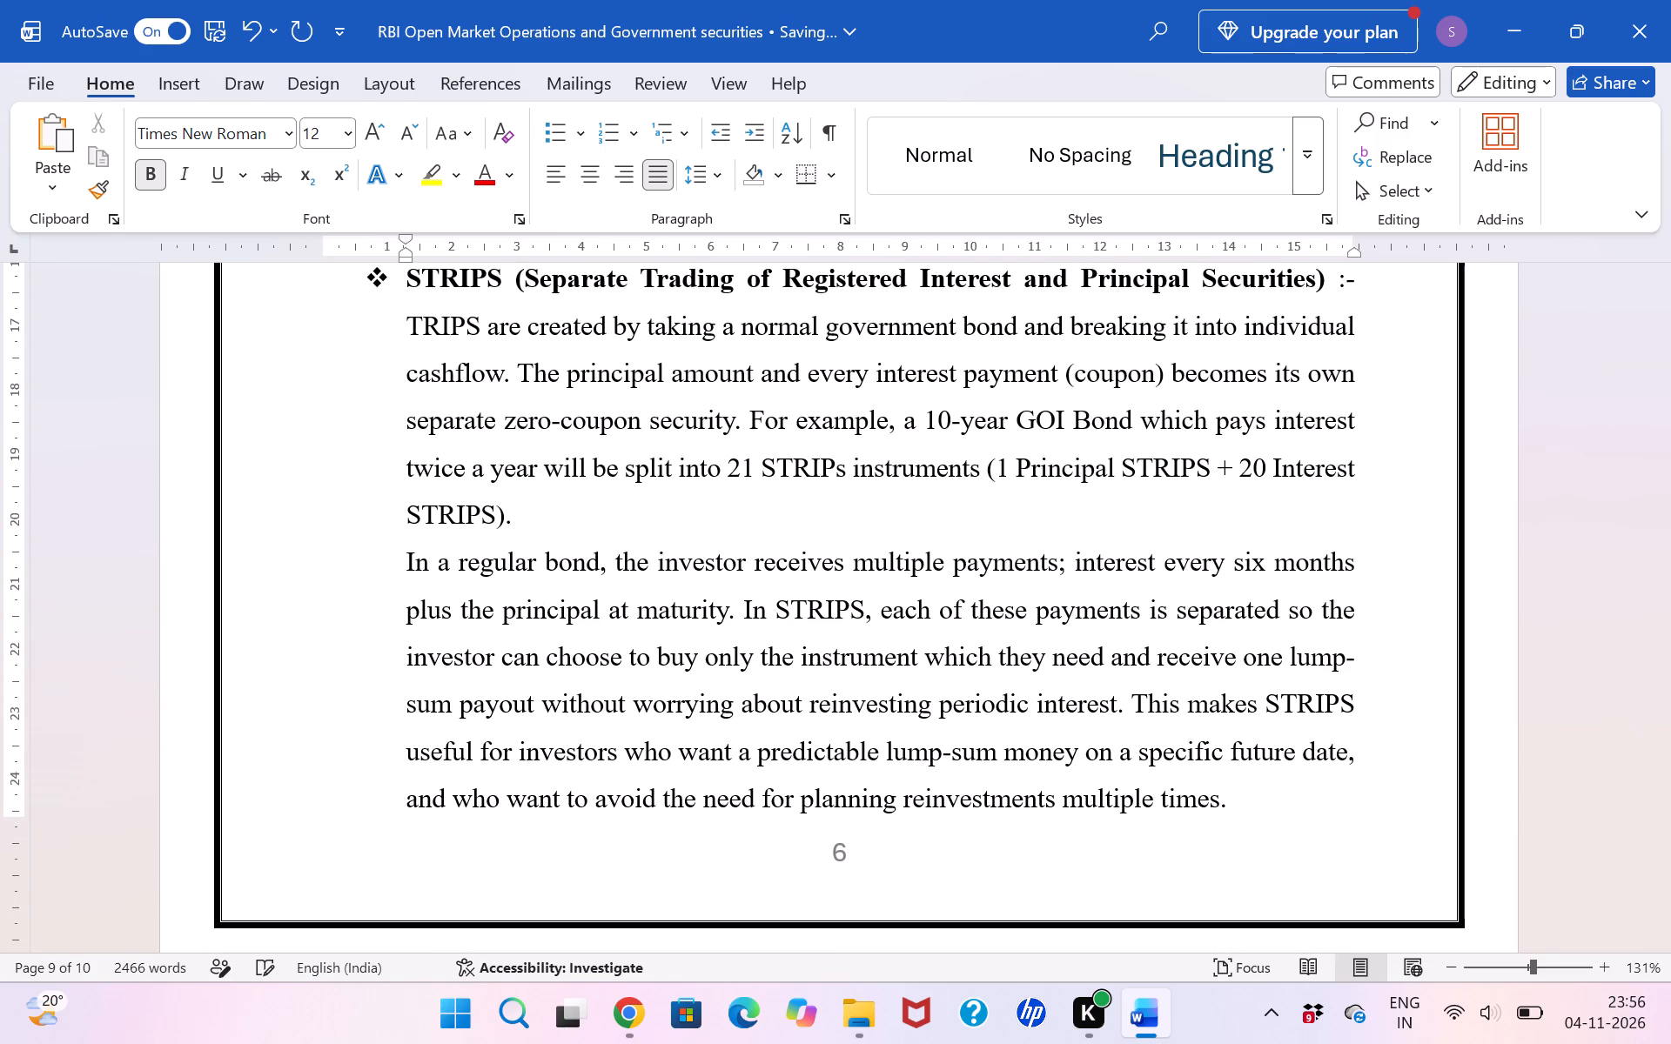
Look over the government security types section, the page before it and the blank page after it.
click(1670, 497)
click(1670, 497)
click(1670, 497)
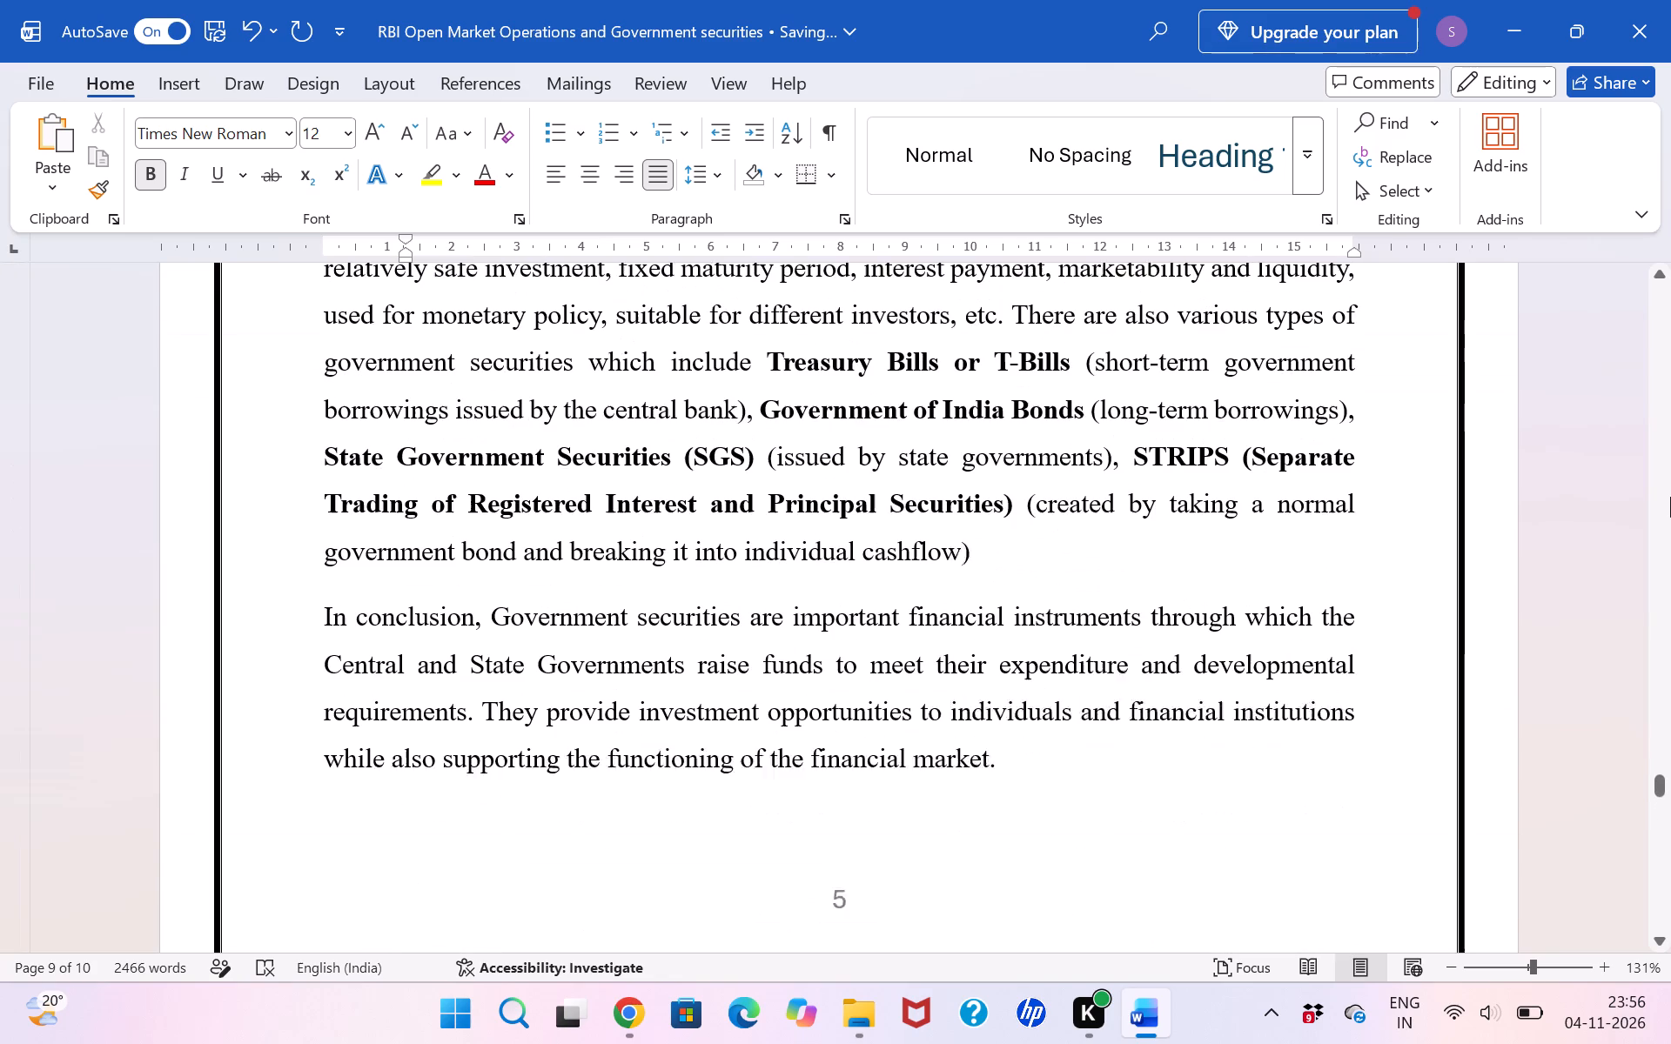
click(1670, 895)
click(1670, 895)
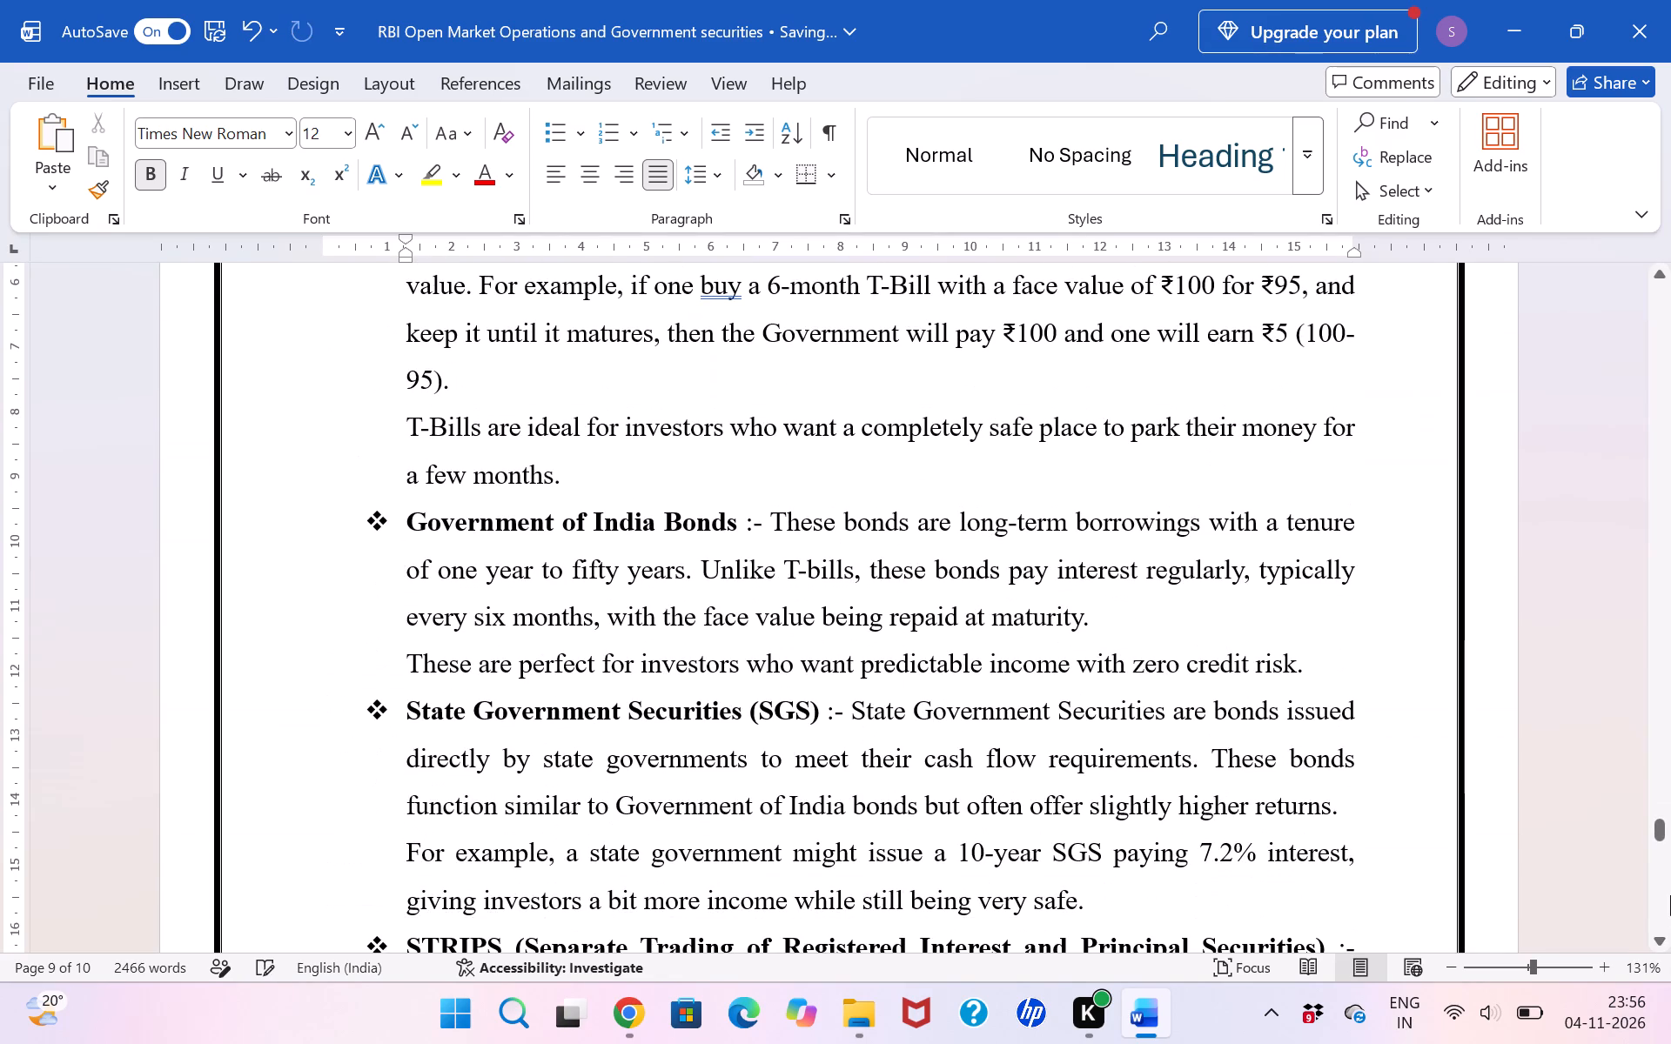
click(1652, 911)
click(1652, 911)
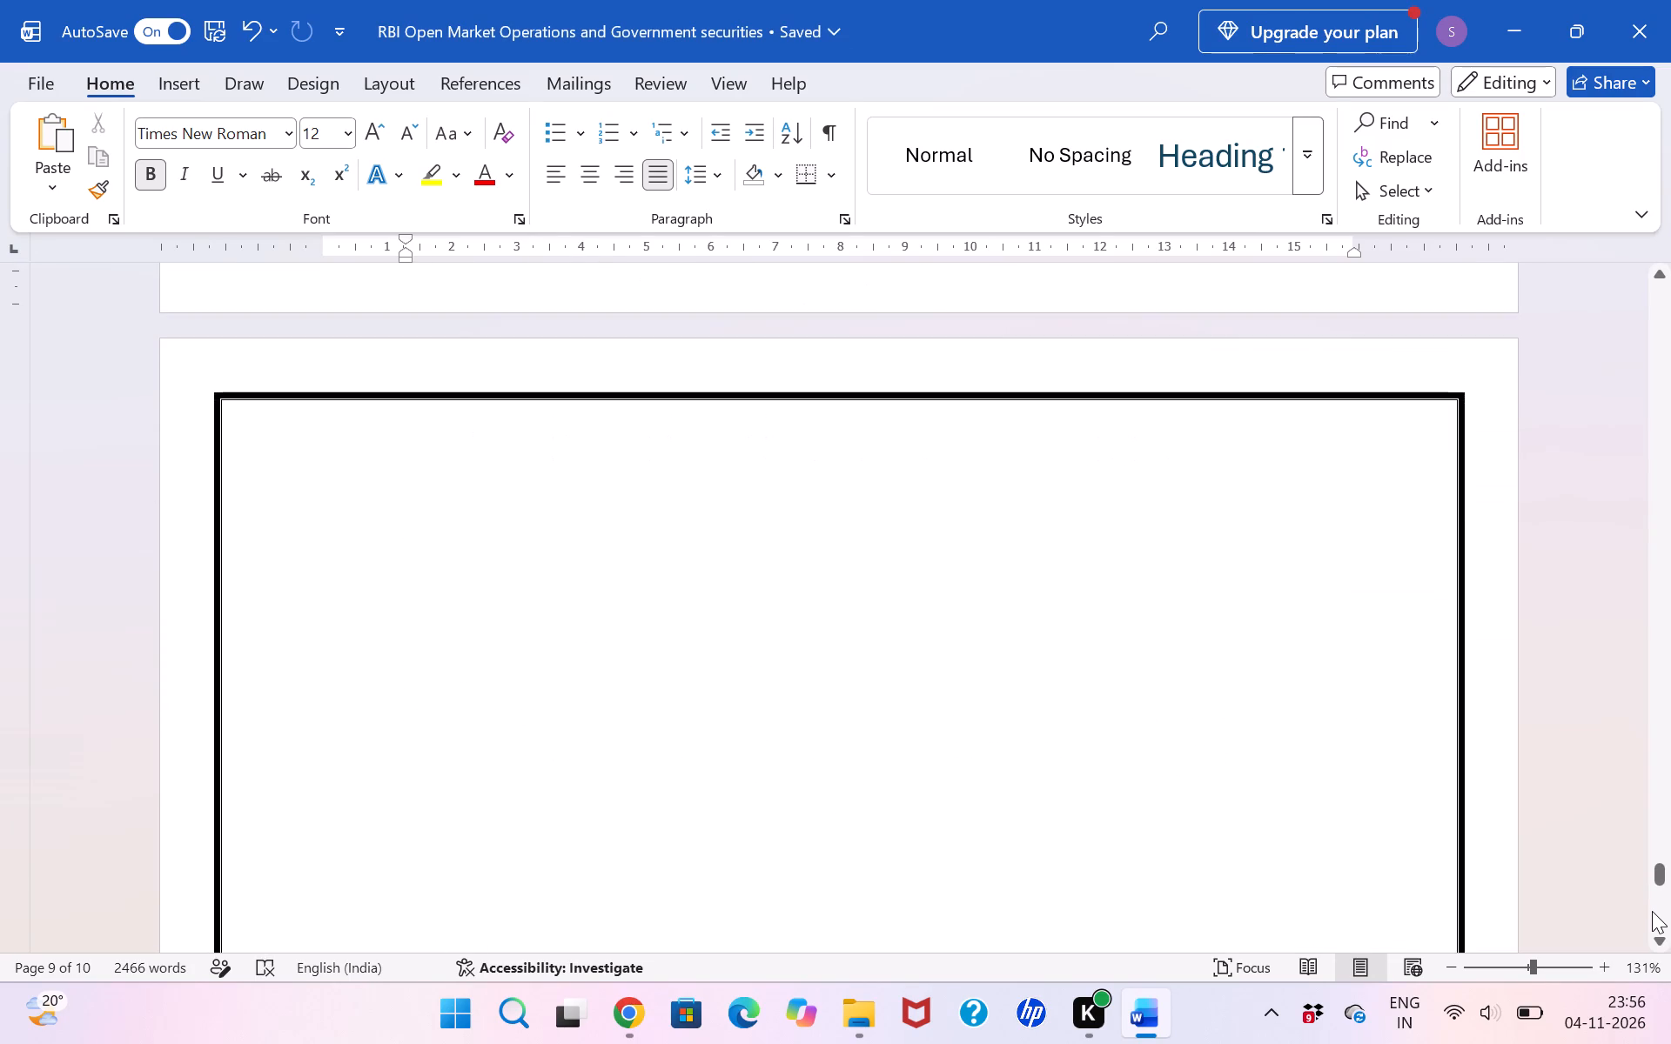
click(1652, 911)
click(1652, 911)
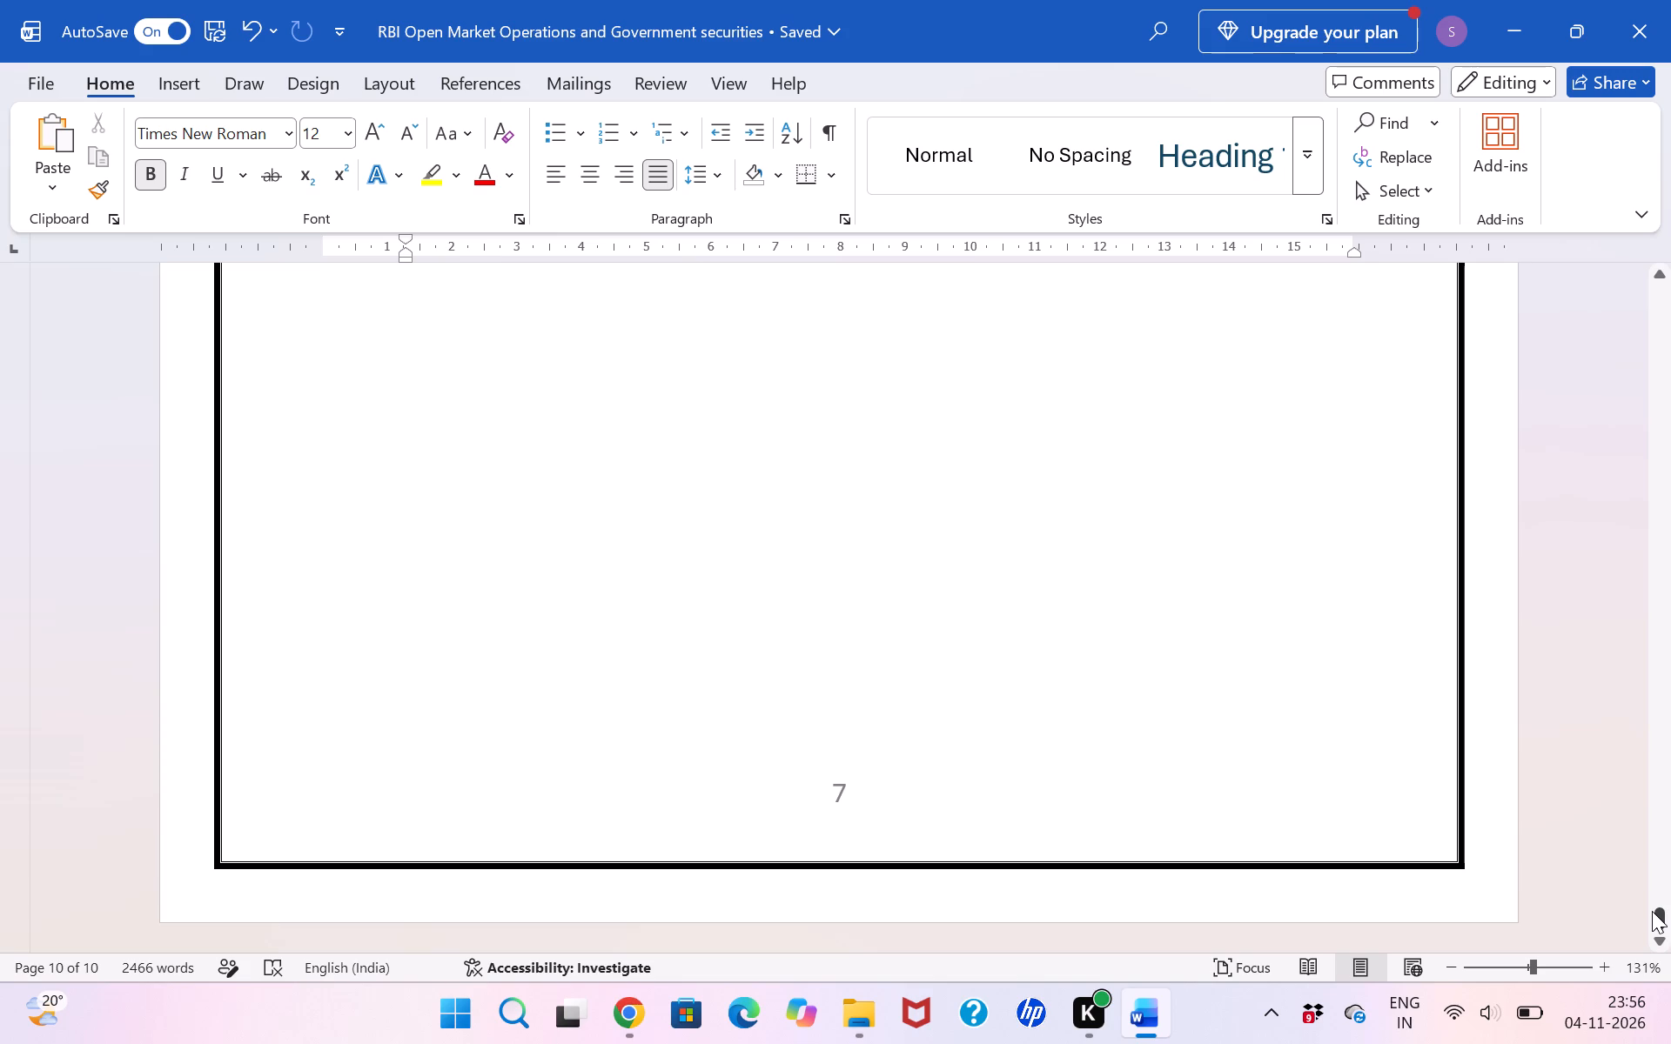
click(1670, 865)
click(1670, 865)
click(1670, 865)
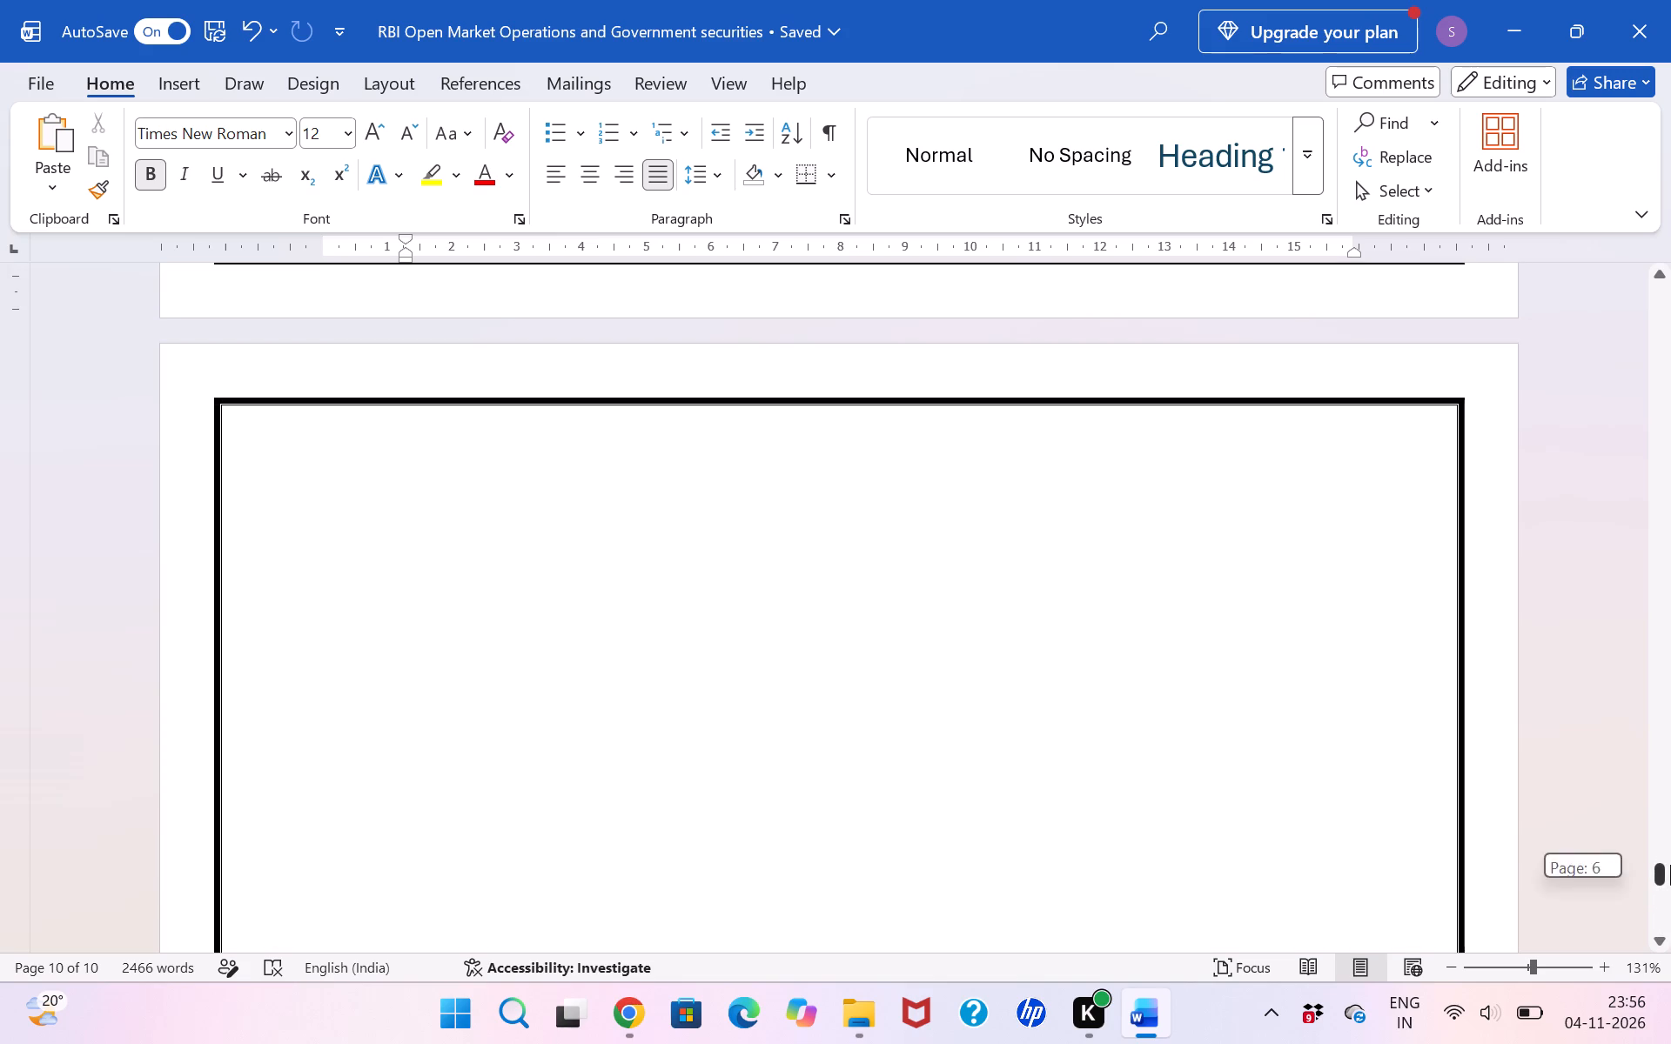
Add a centred, bold, underlined 14 pt heading "CONCLUSION" in a new paragraph after the end of the STRIPS text.
click(1670, 778)
click(1346, 816)
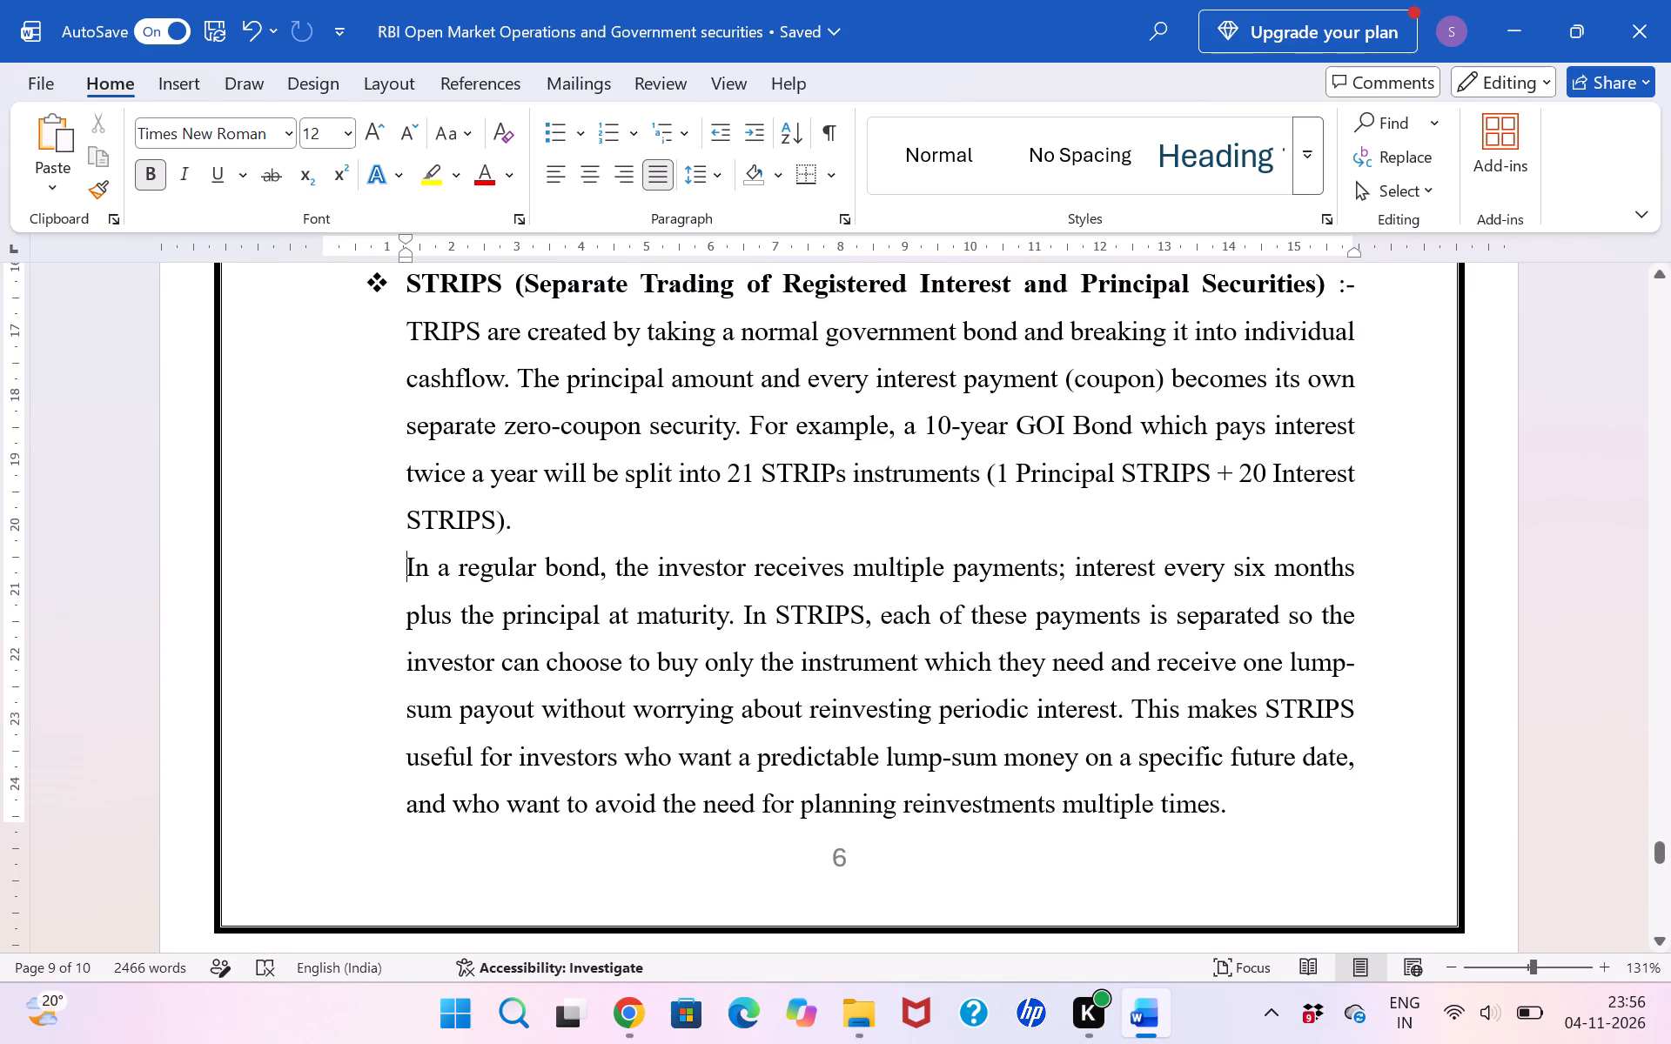
key(Return)
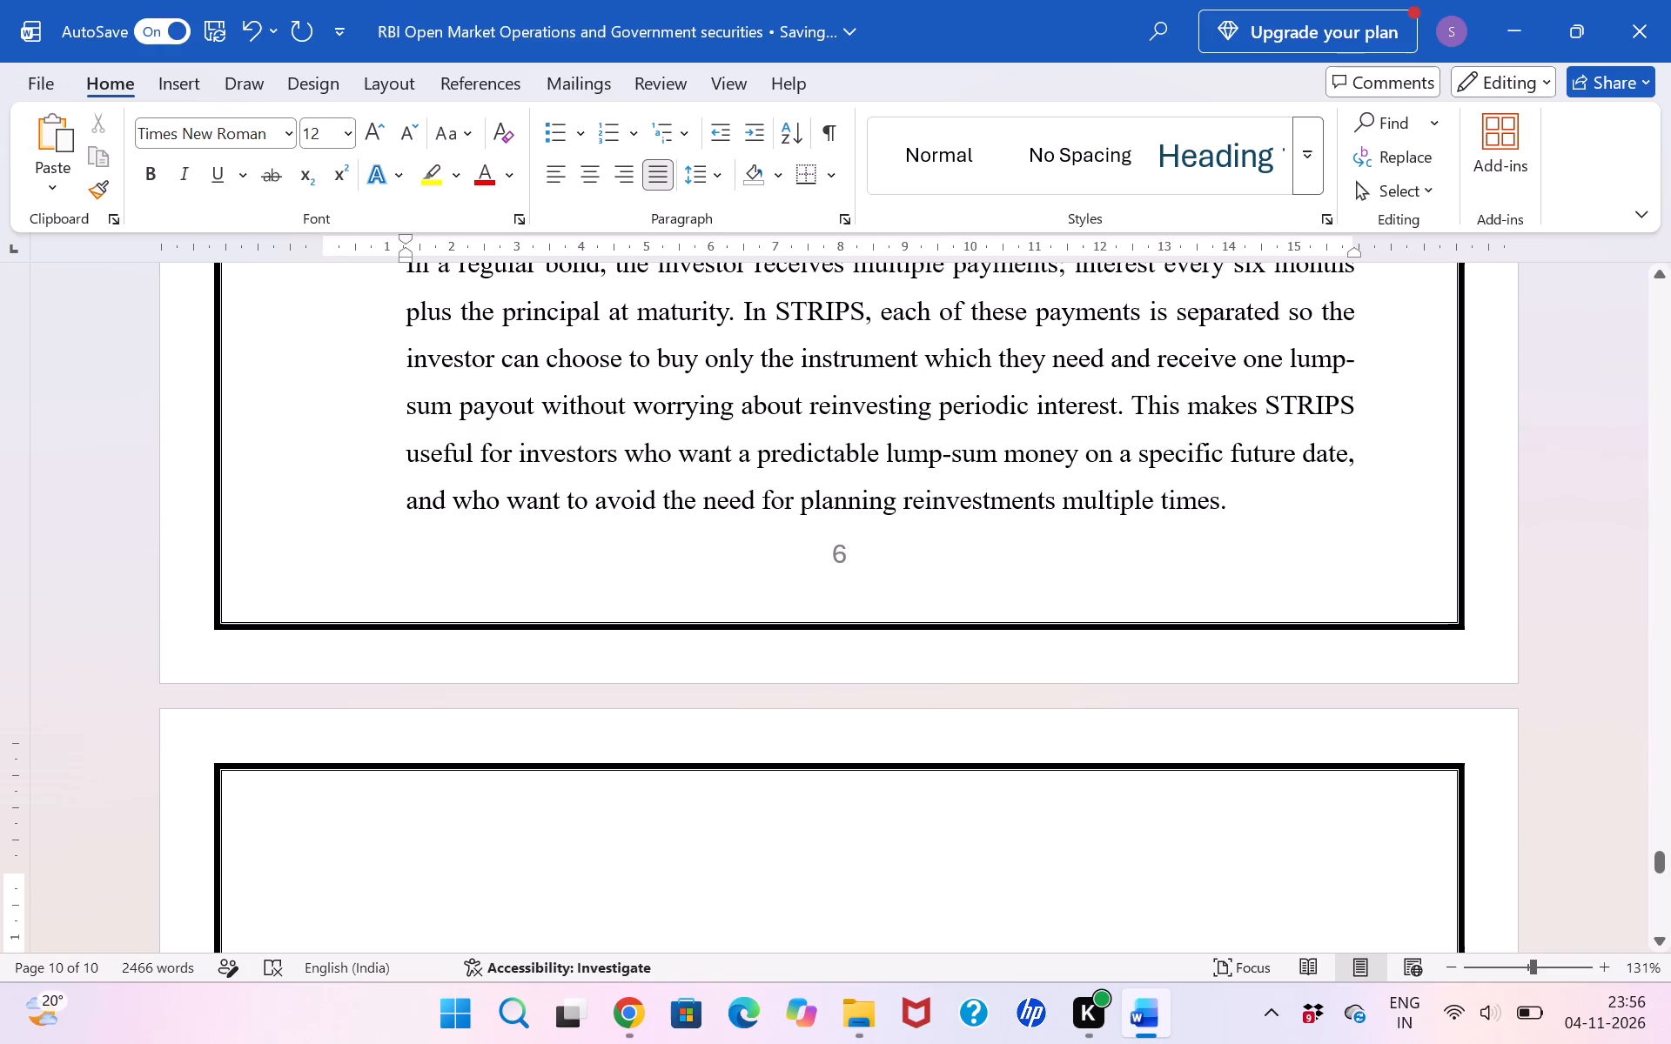
click(351, 136)
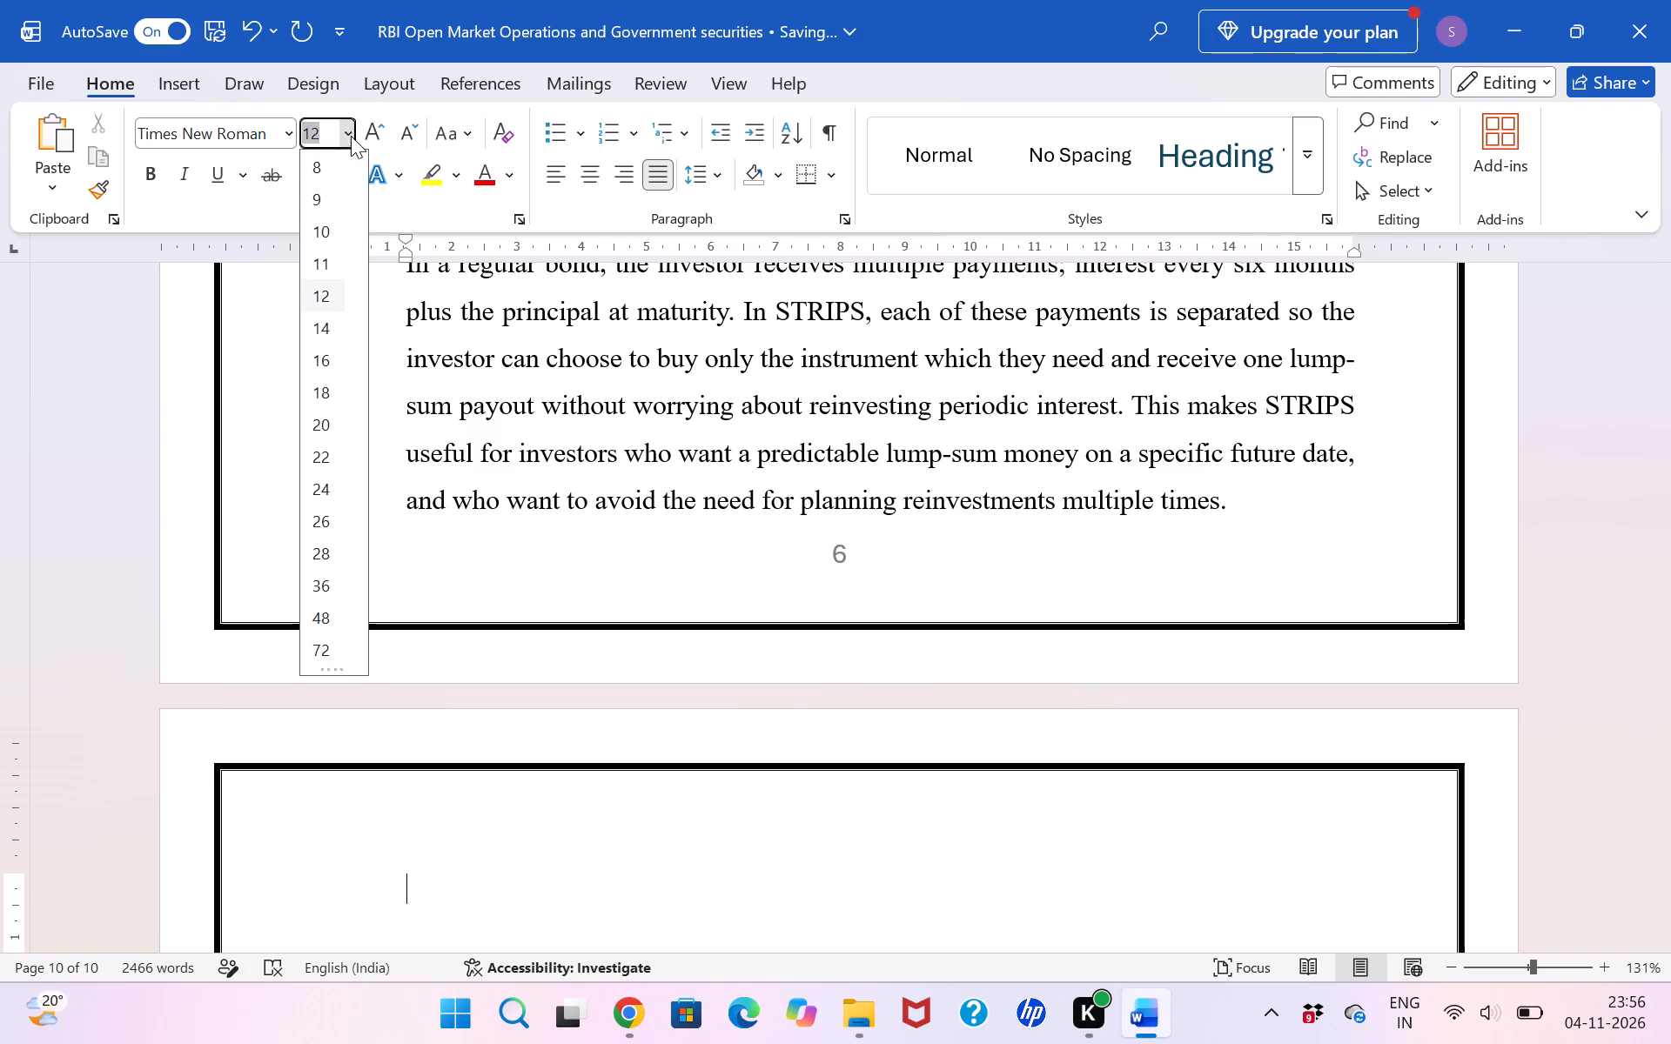
click(312, 330)
click(144, 176)
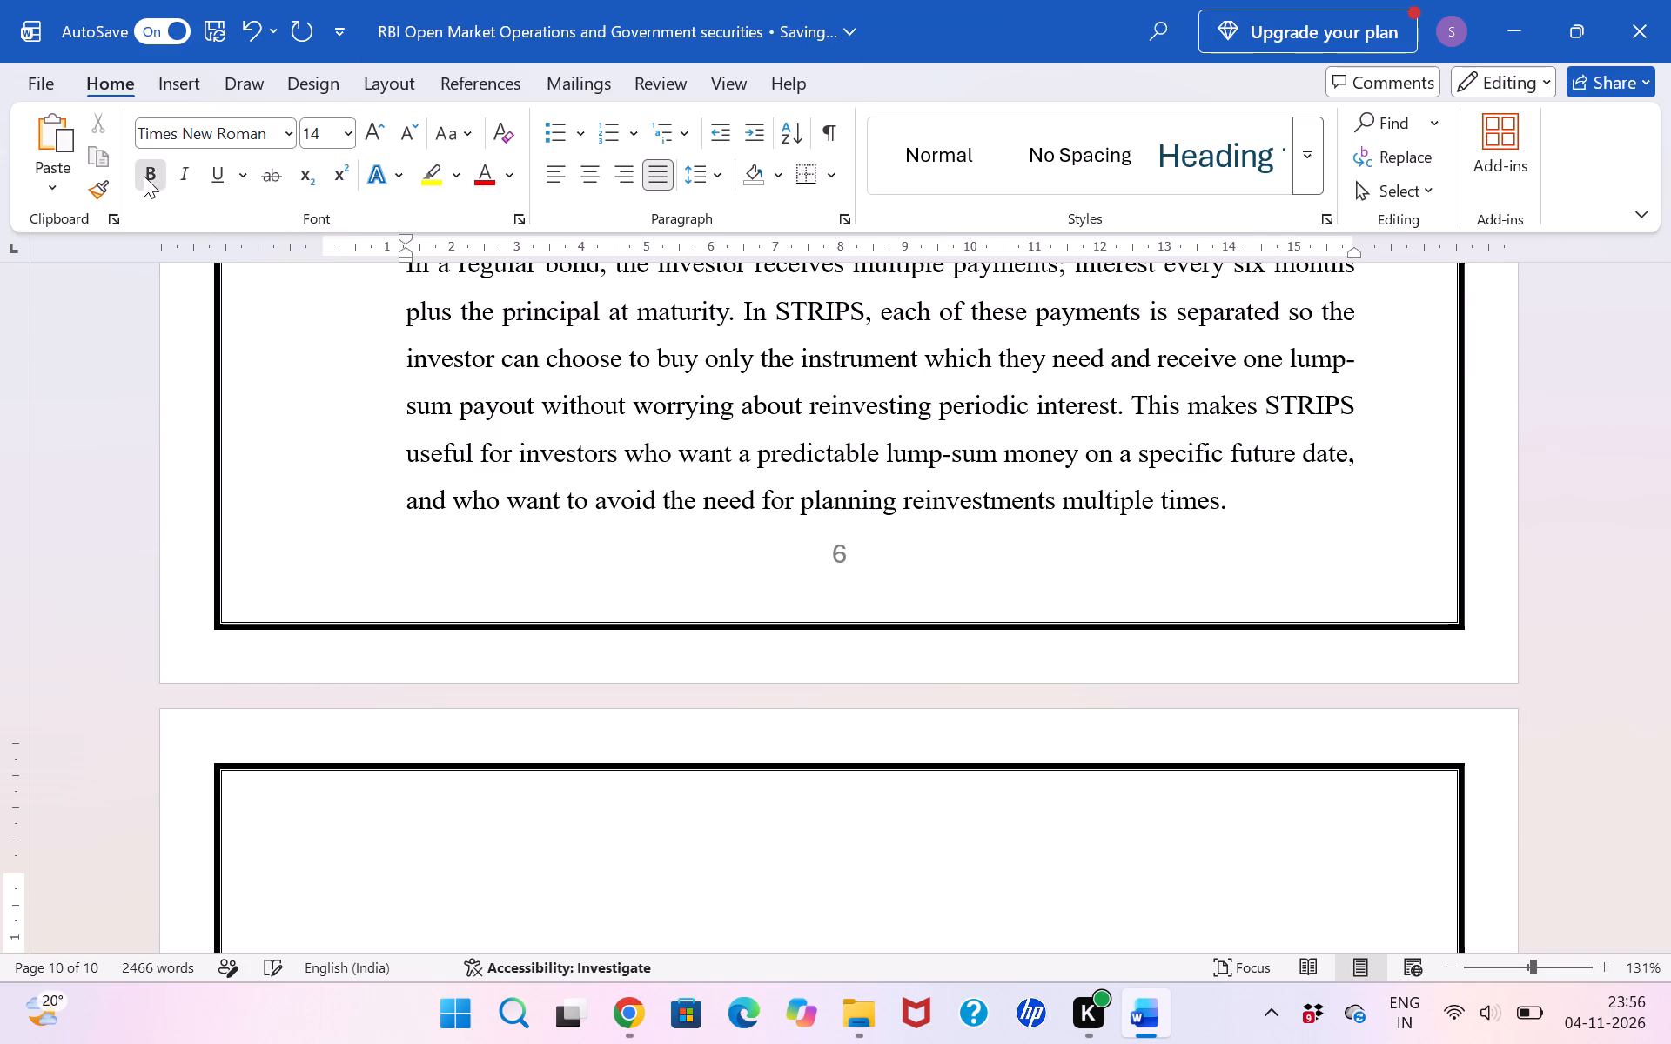
click(224, 173)
click(595, 166)
text(CONCLUSION)
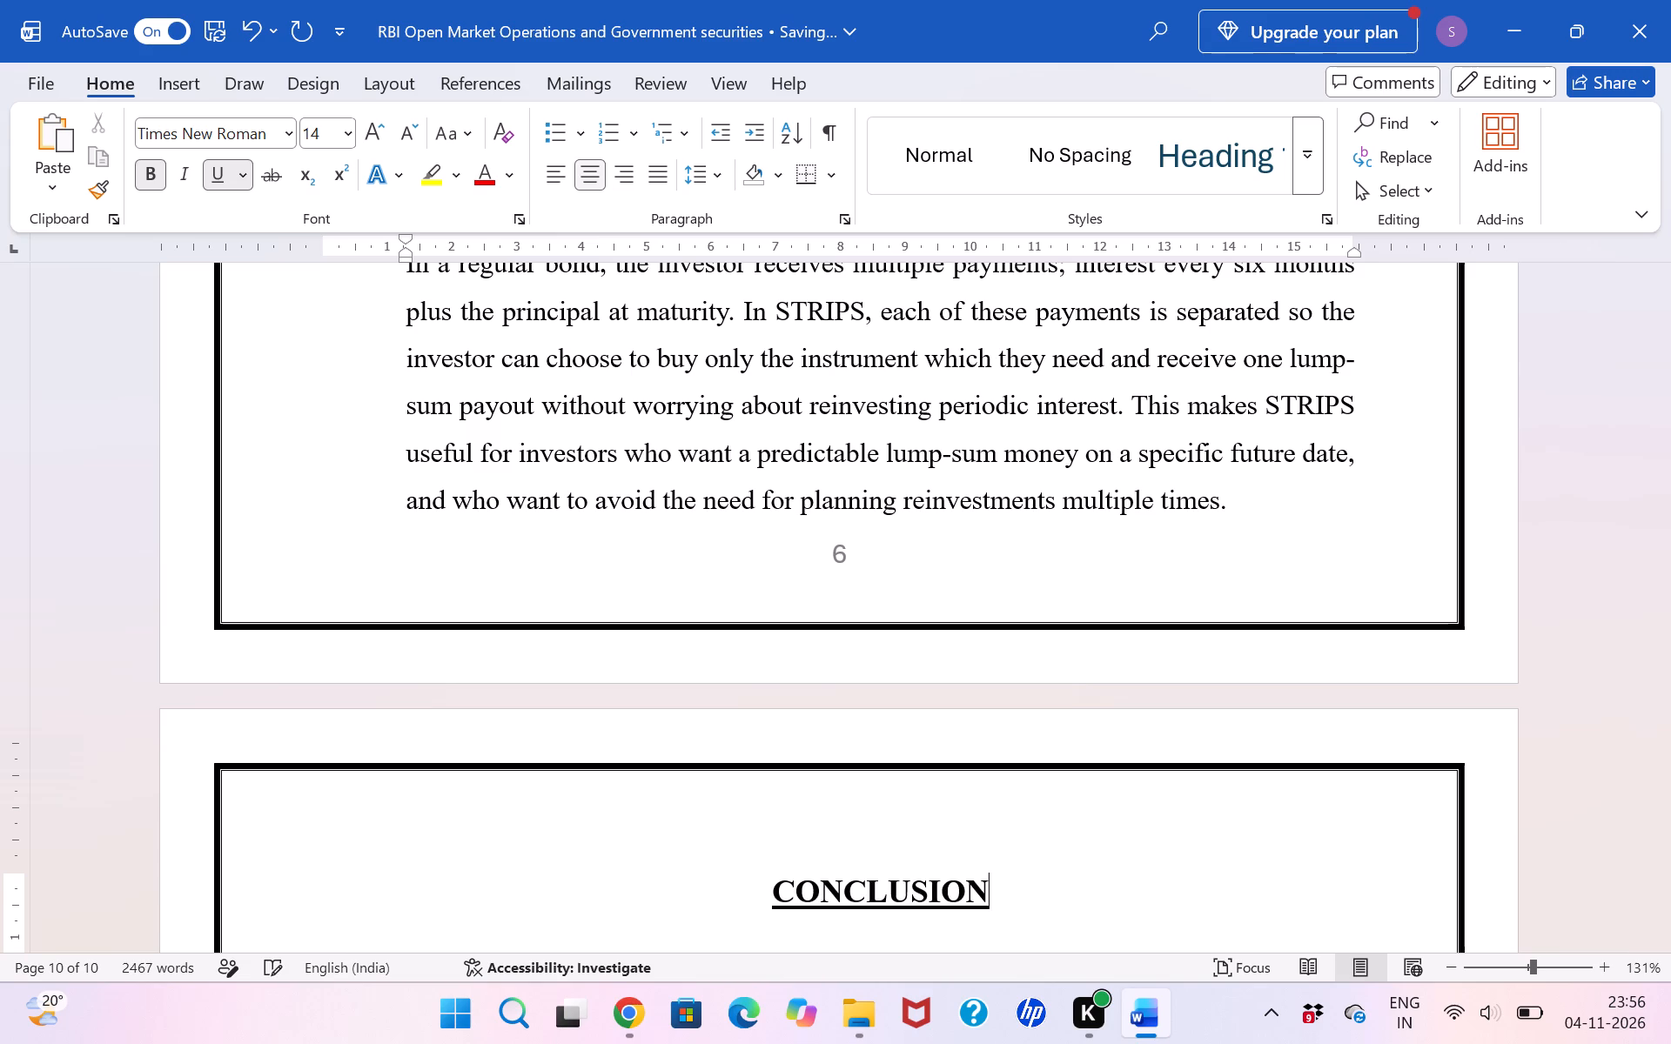
Start a justified body paragraph below the CONCLUSION heading with no indent, bold or underline, at 12 pt.
key(Return)
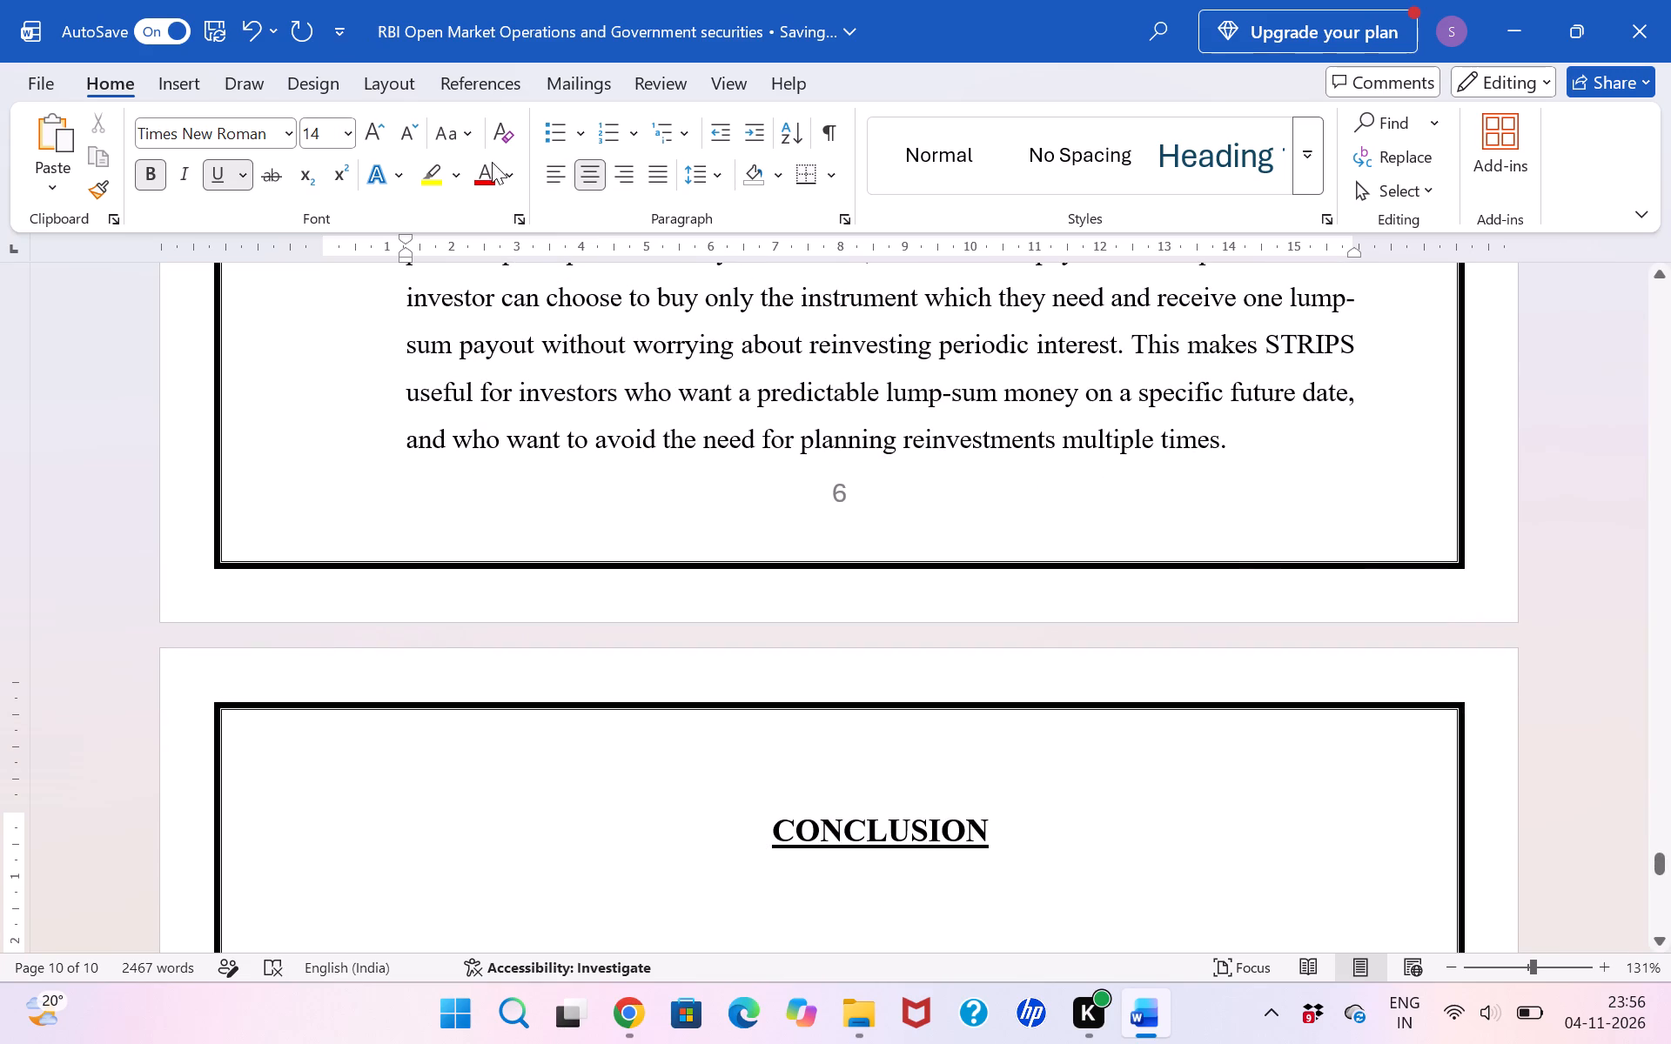
click(649, 184)
key(BackSpace)
click(207, 176)
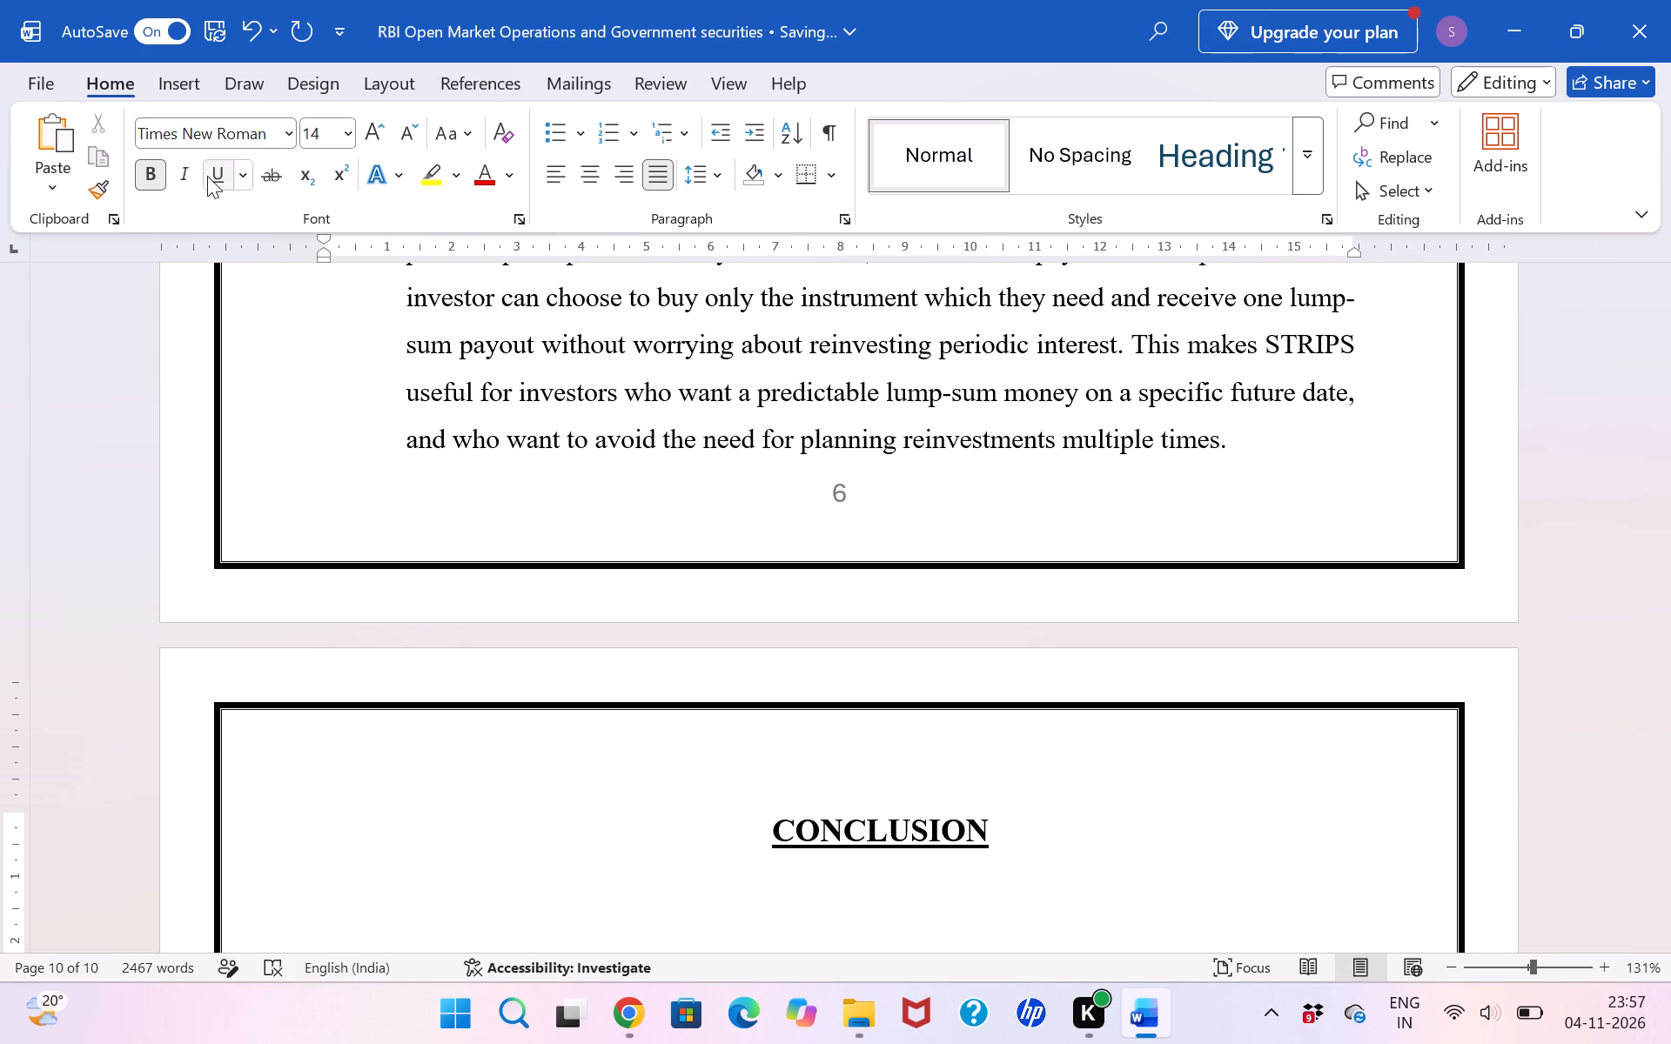
click(150, 176)
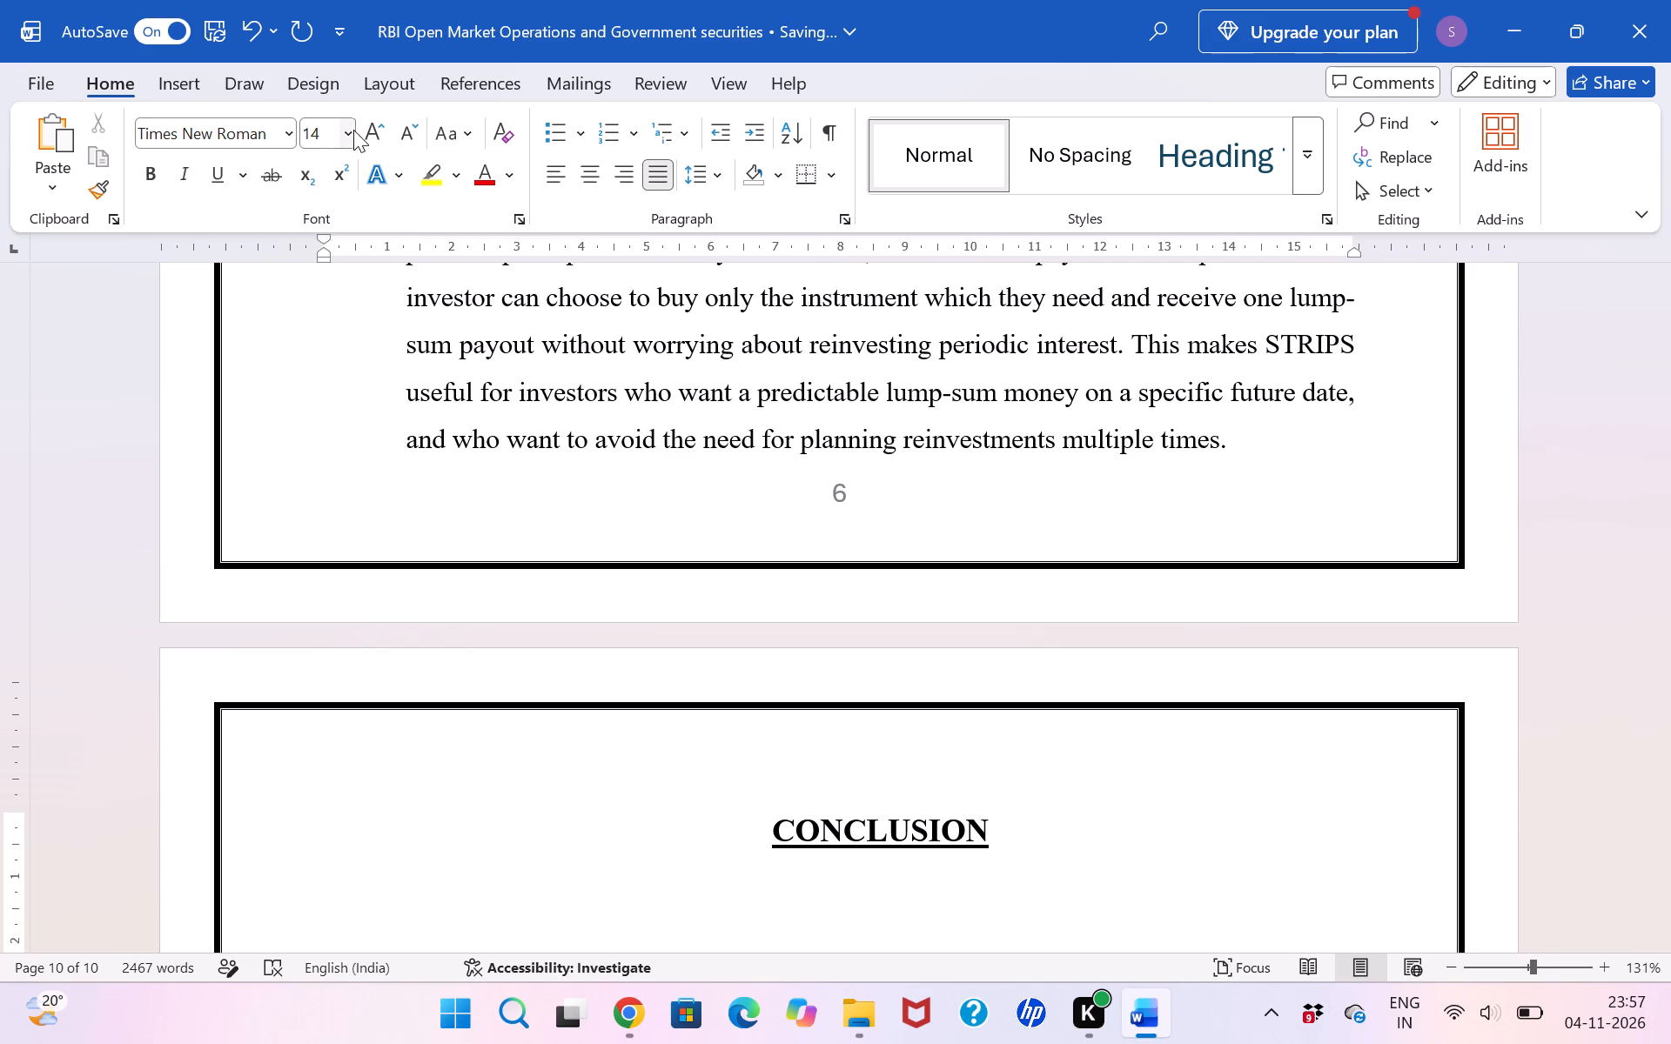
click(353, 130)
click(327, 292)
Copy the report title "RBI Open Market Operations and Government Securities" from the cover page.
click(1670, 637)
drag(1670, 637, 1670, 575)
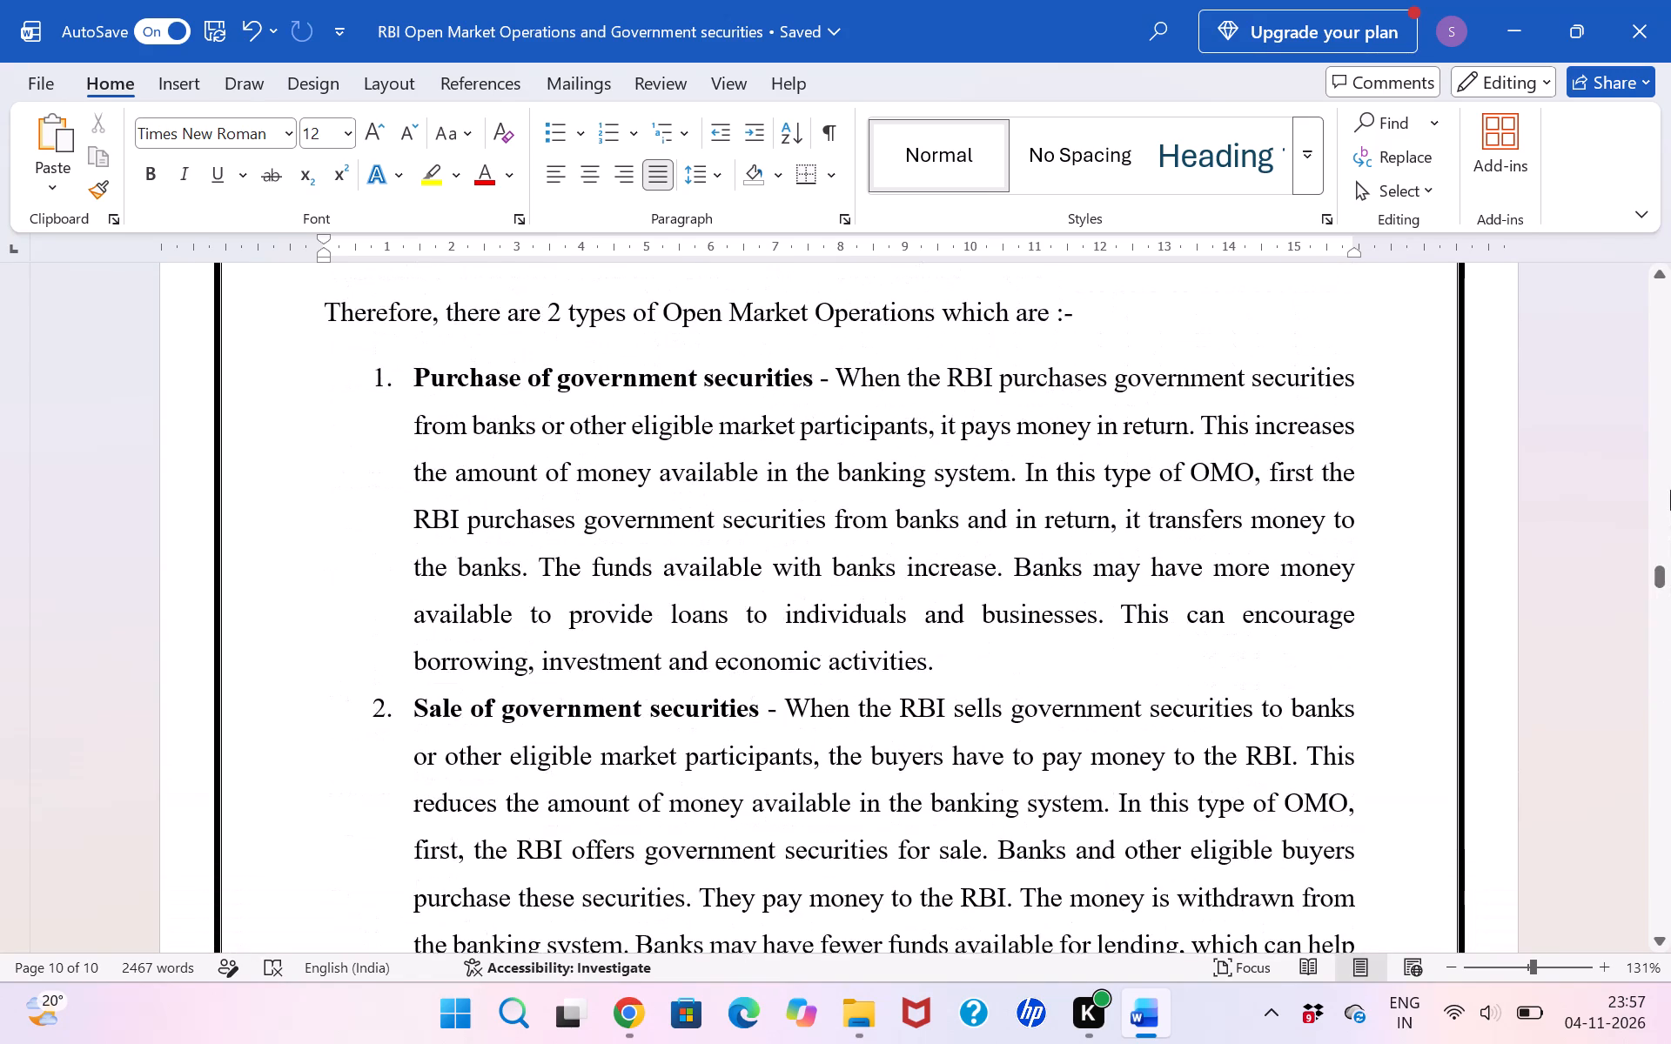
click(1670, 410)
drag(1670, 410, 1667, 362)
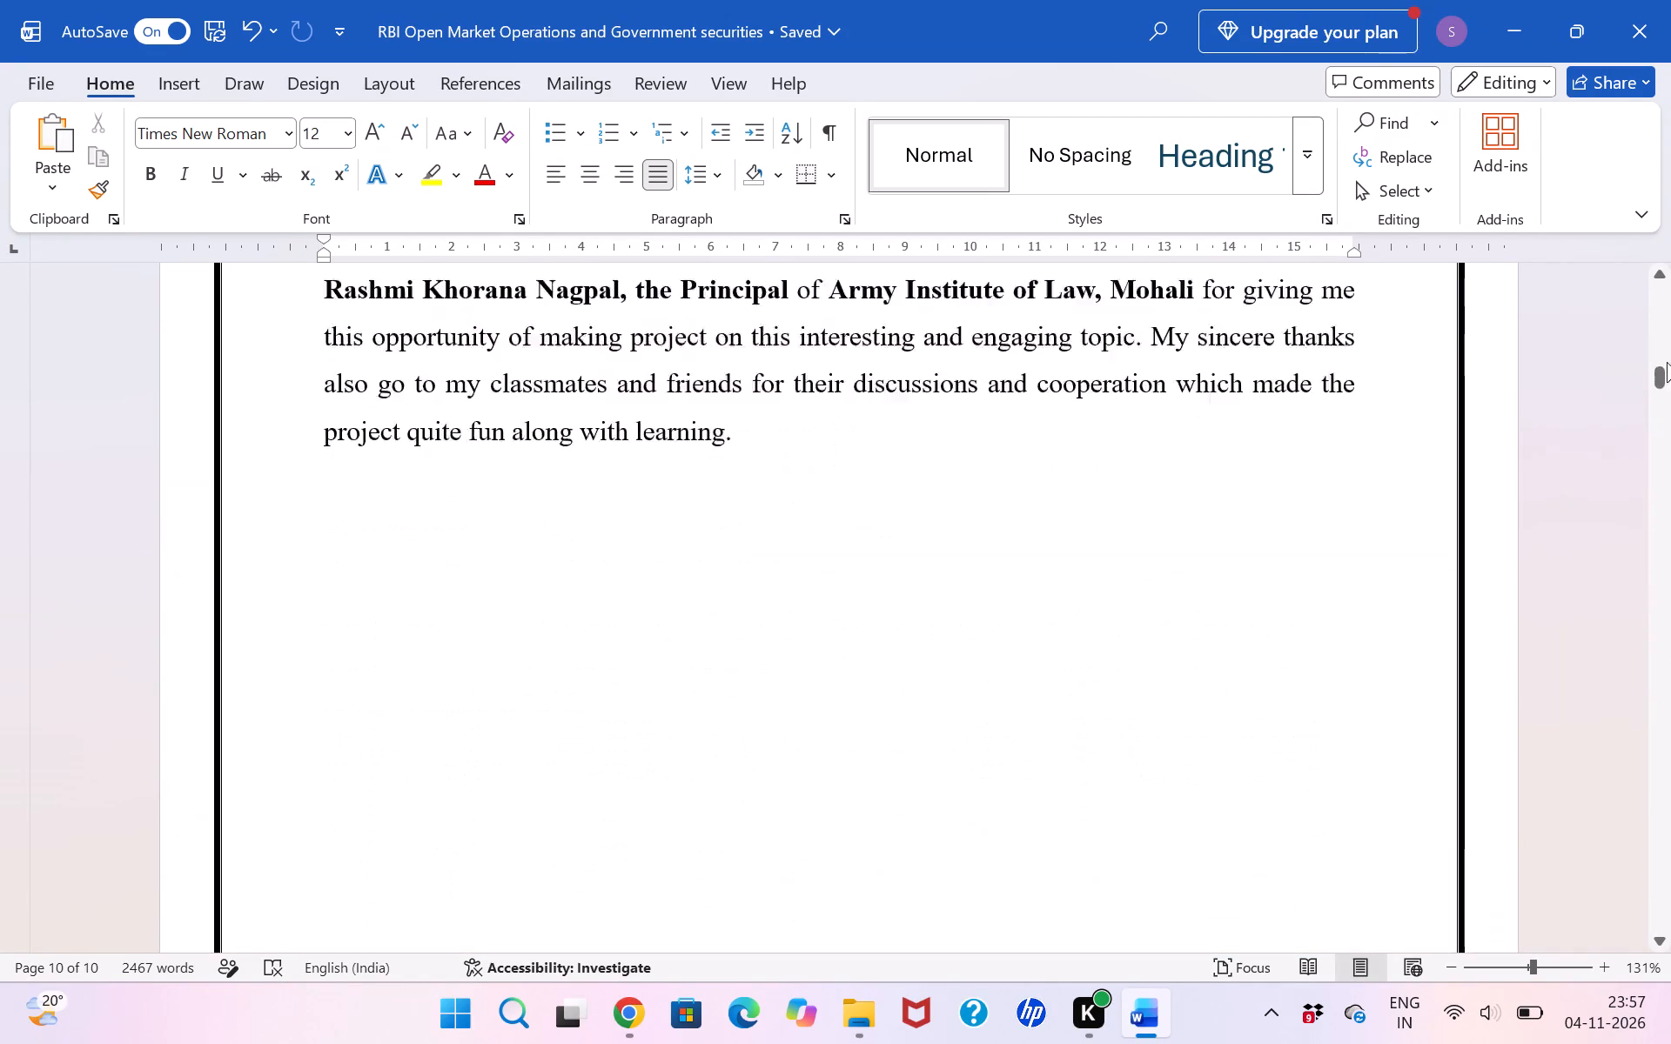
drag(1667, 362, 1662, 306)
click(1661, 288)
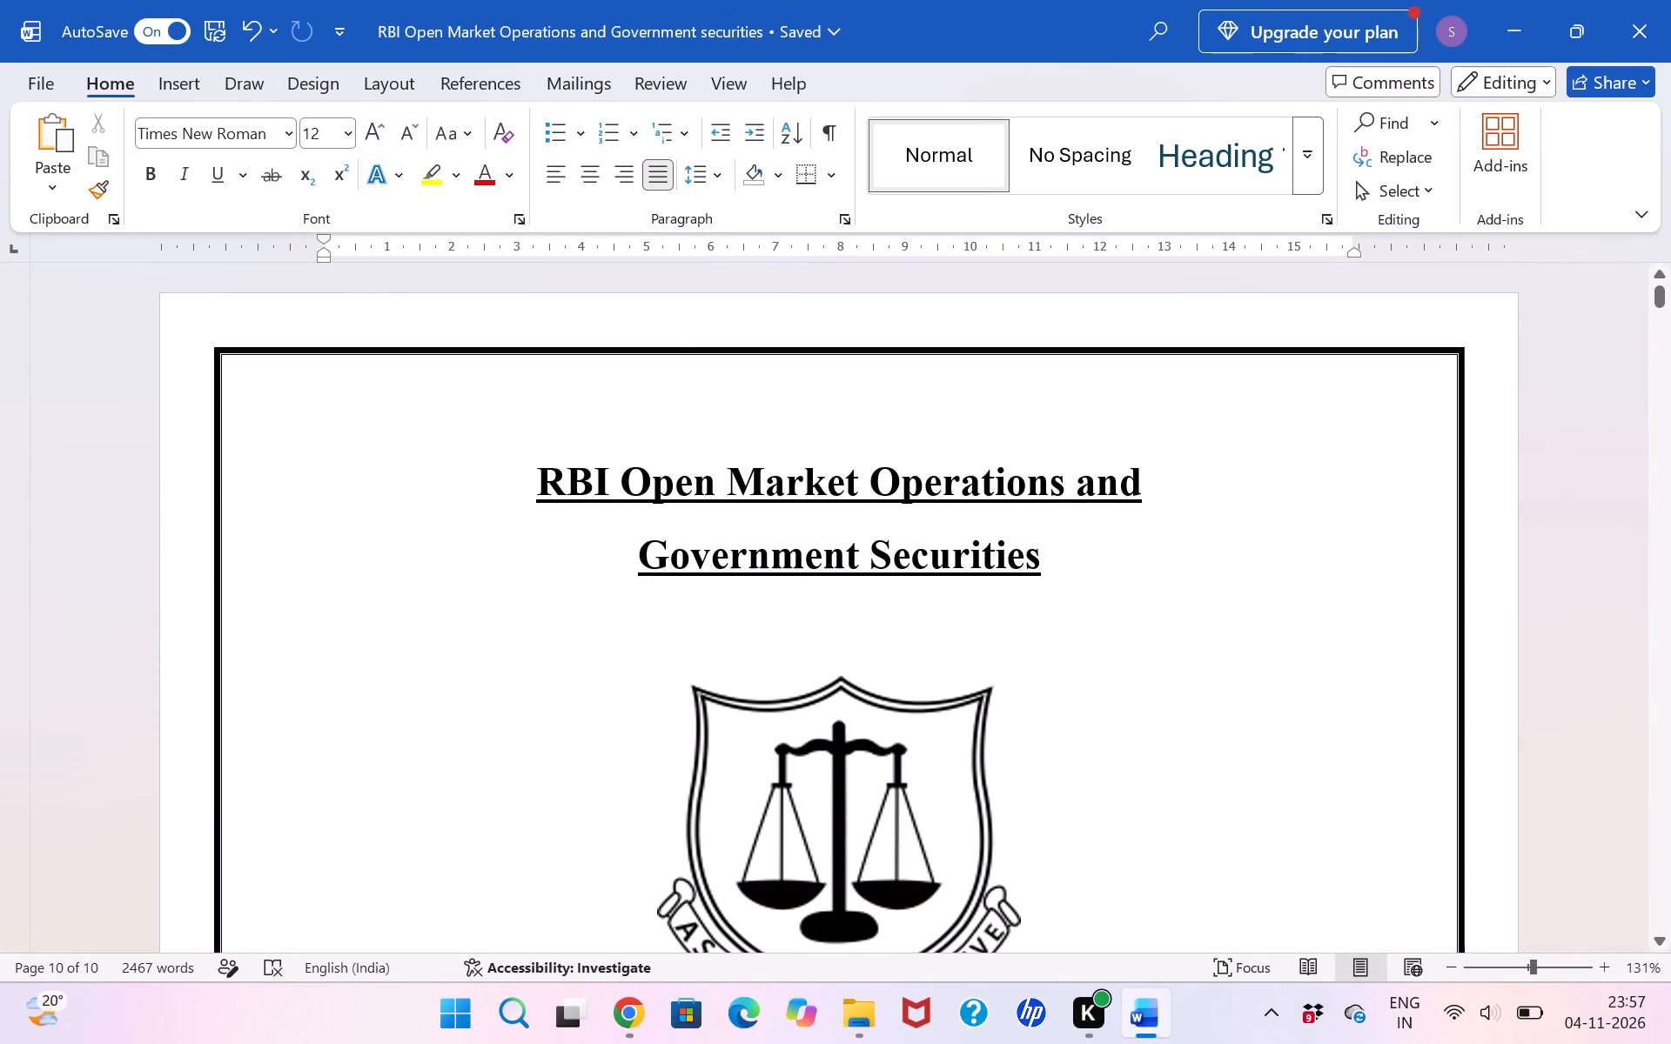
drag(539, 485, 929, 535)
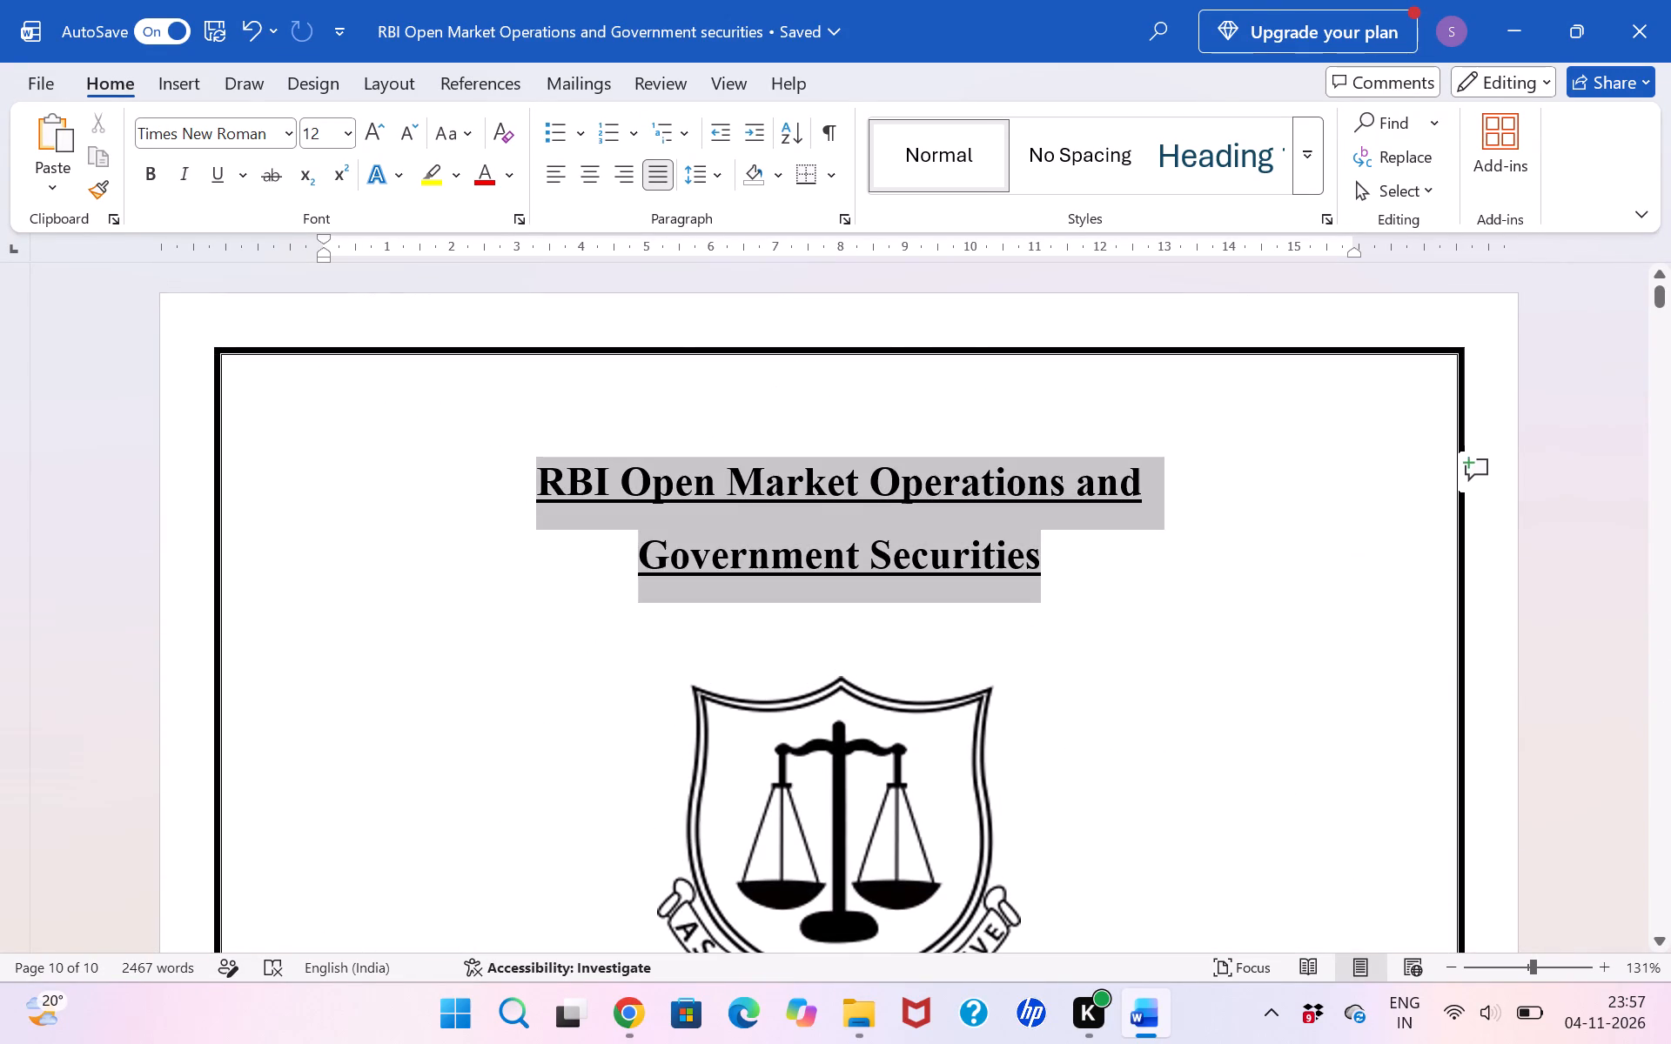
drag(929, 535, 983, 539)
key(ctrl+c)
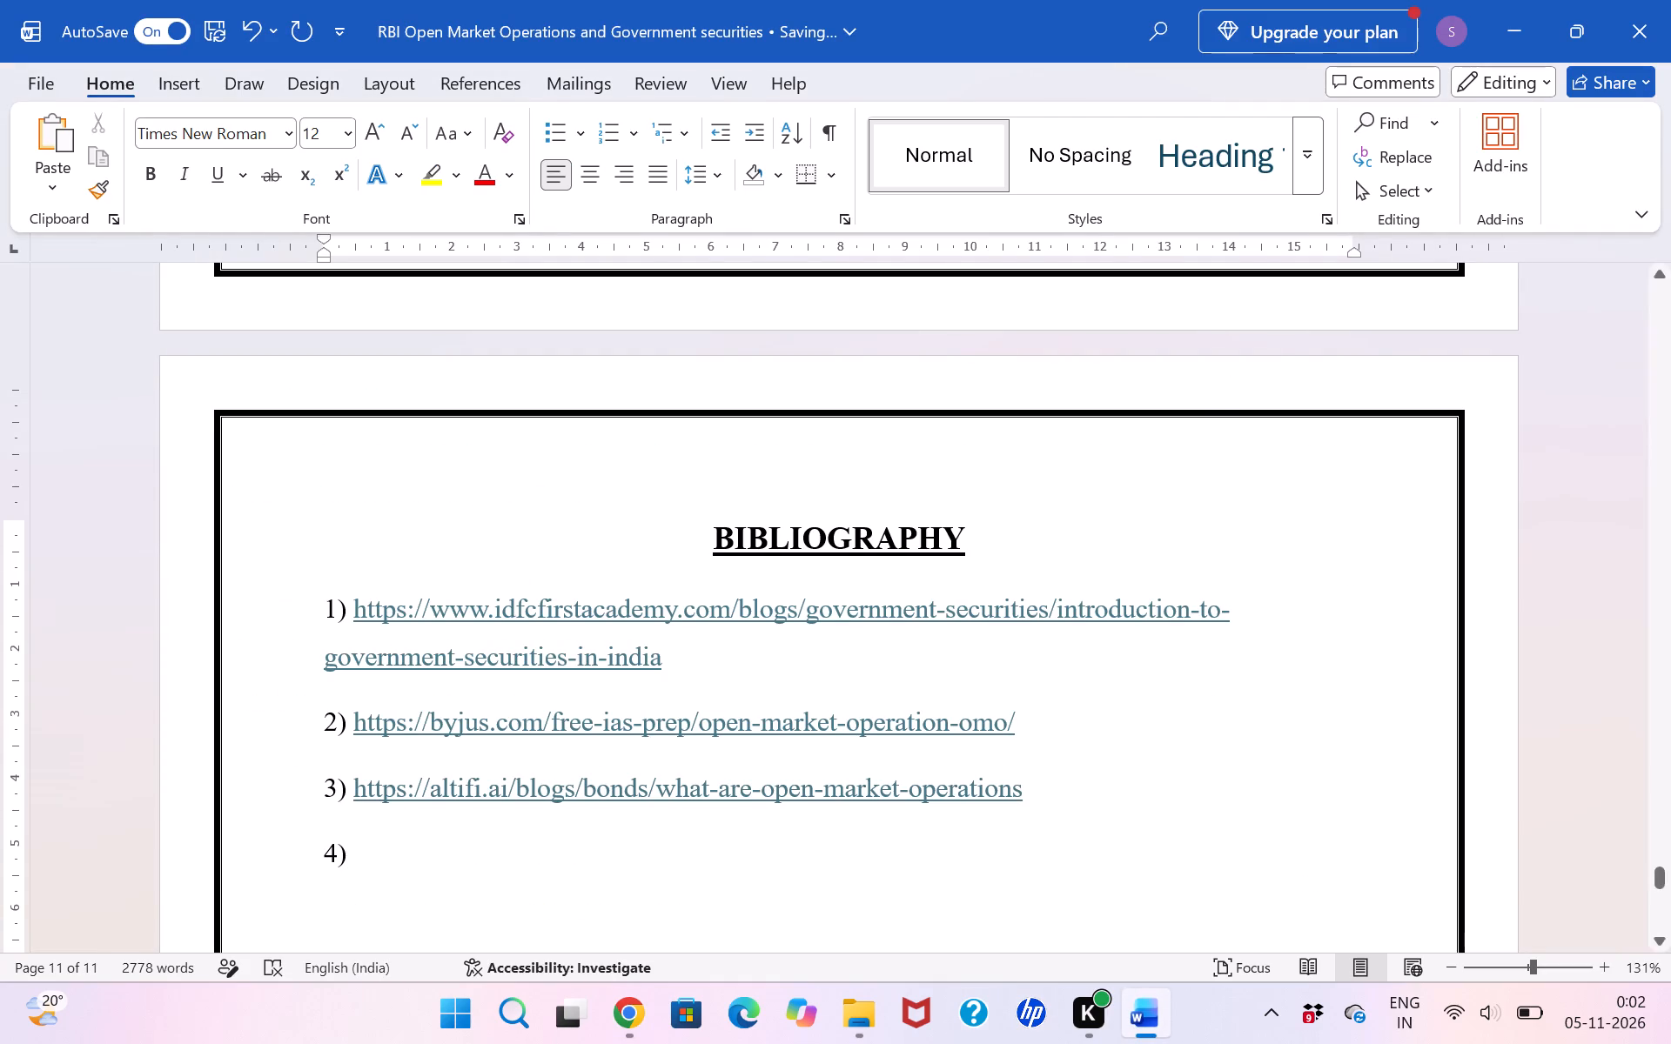
In Chrome, open the full browsing history in a new tab and look through it for the source pages used.
click(632, 1006)
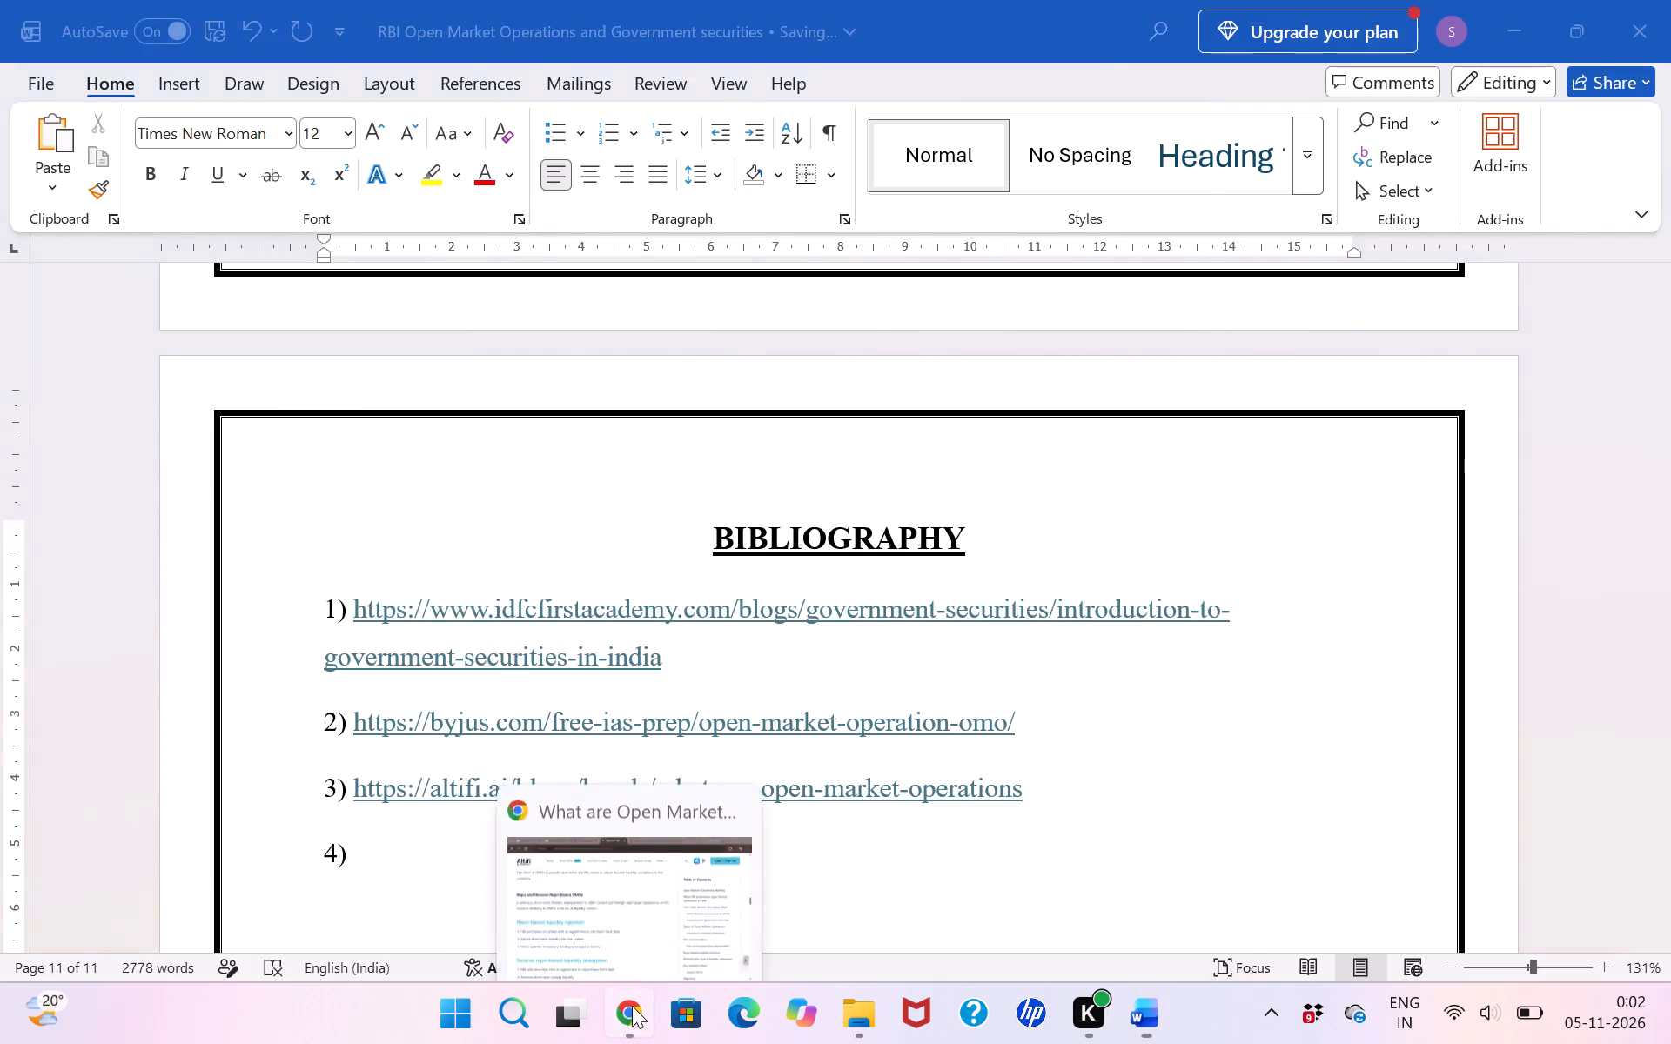
click(914, 0)
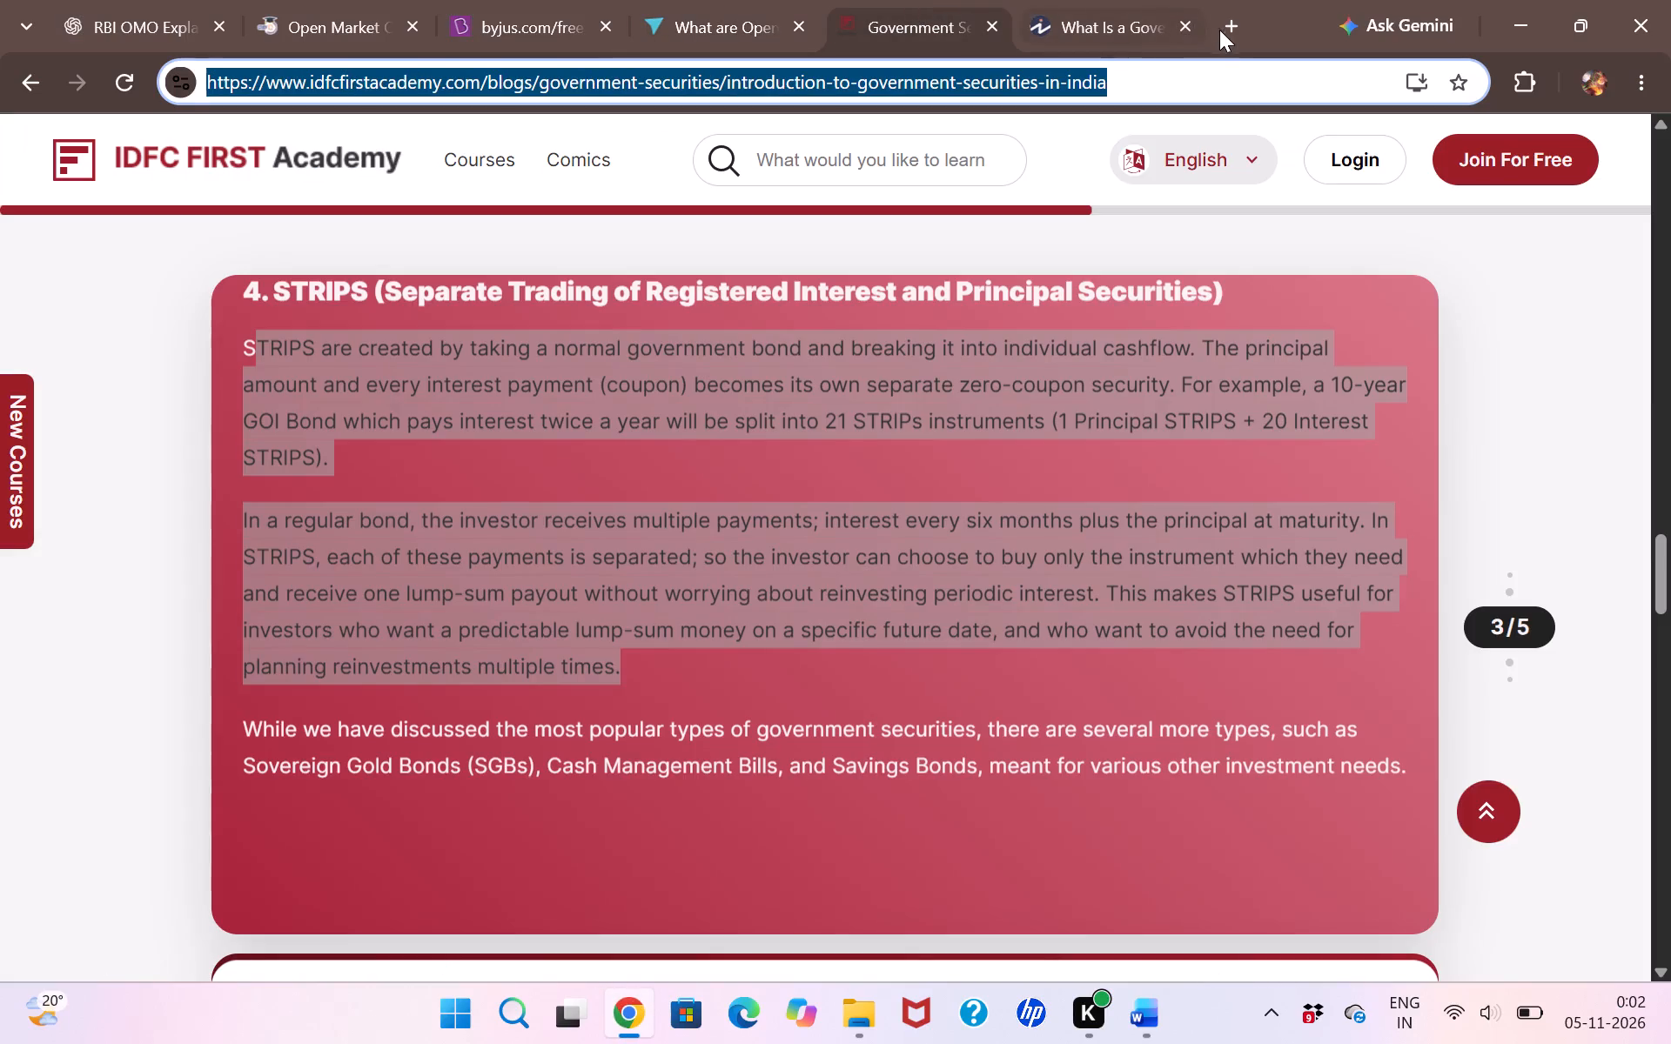
click(1228, 27)
click(1622, 68)
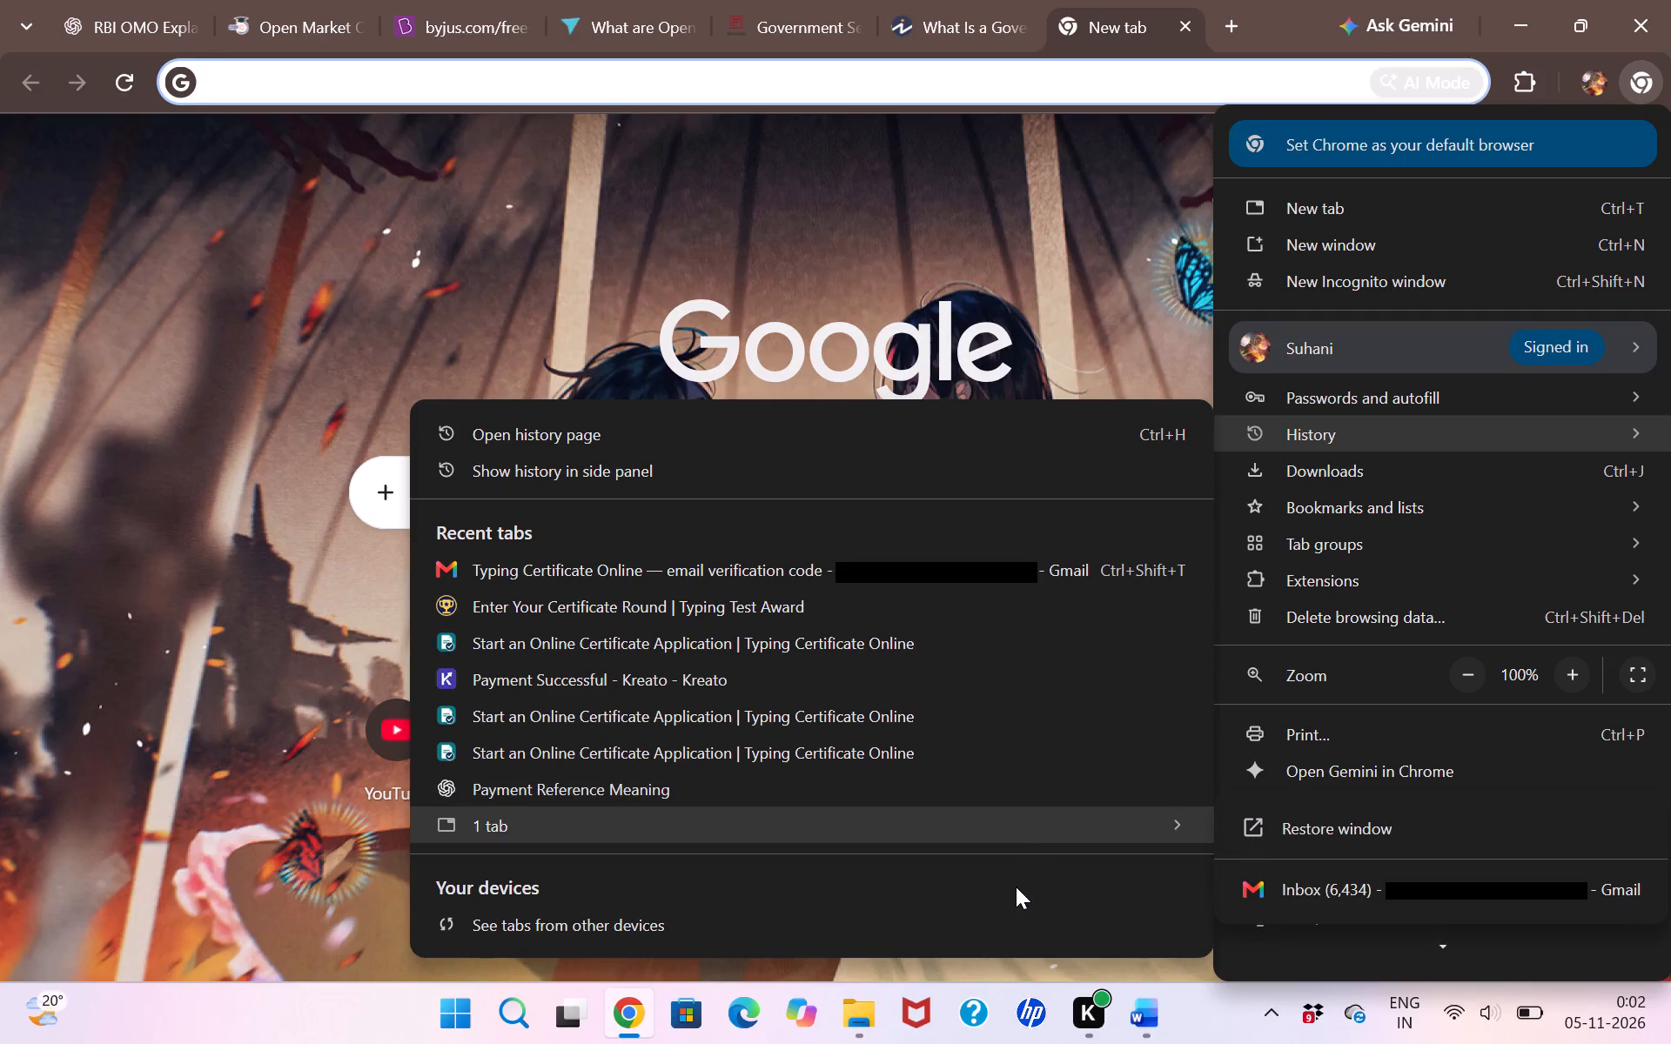
click(1023, 426)
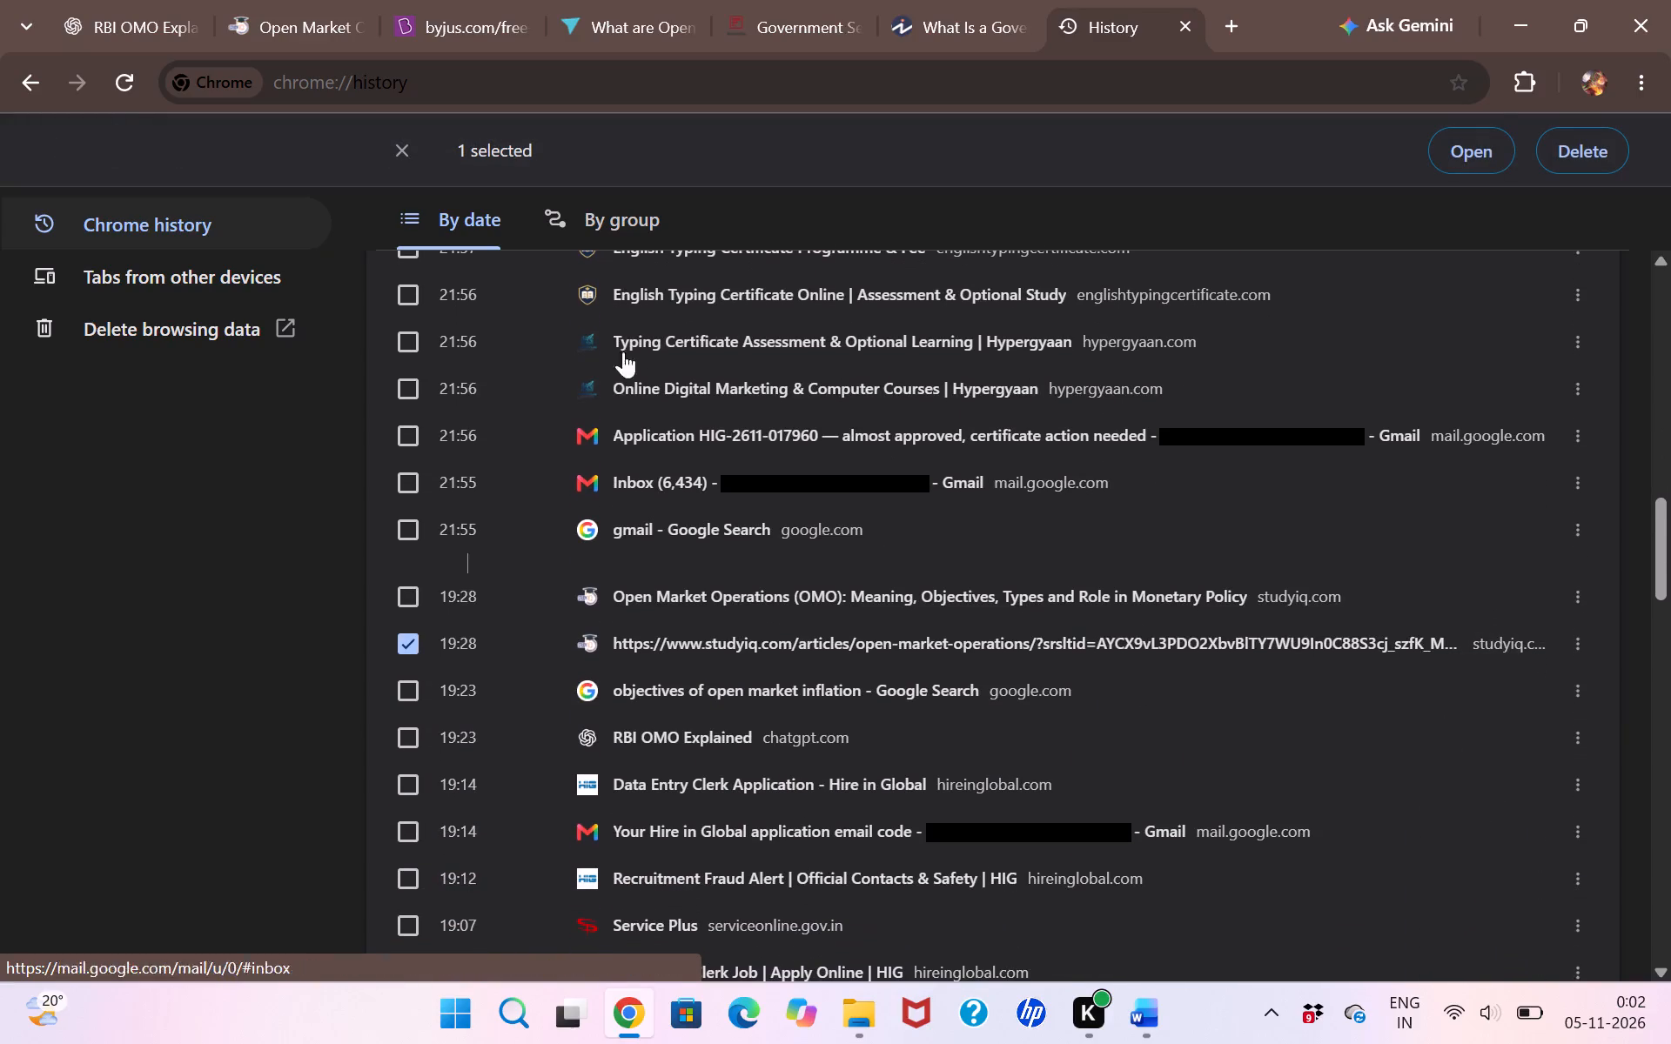
Copy the web address of the studyiq.com open-market-operations article from Chrome and paste it in Word as entry 4), followed by a new line.
click(269, 12)
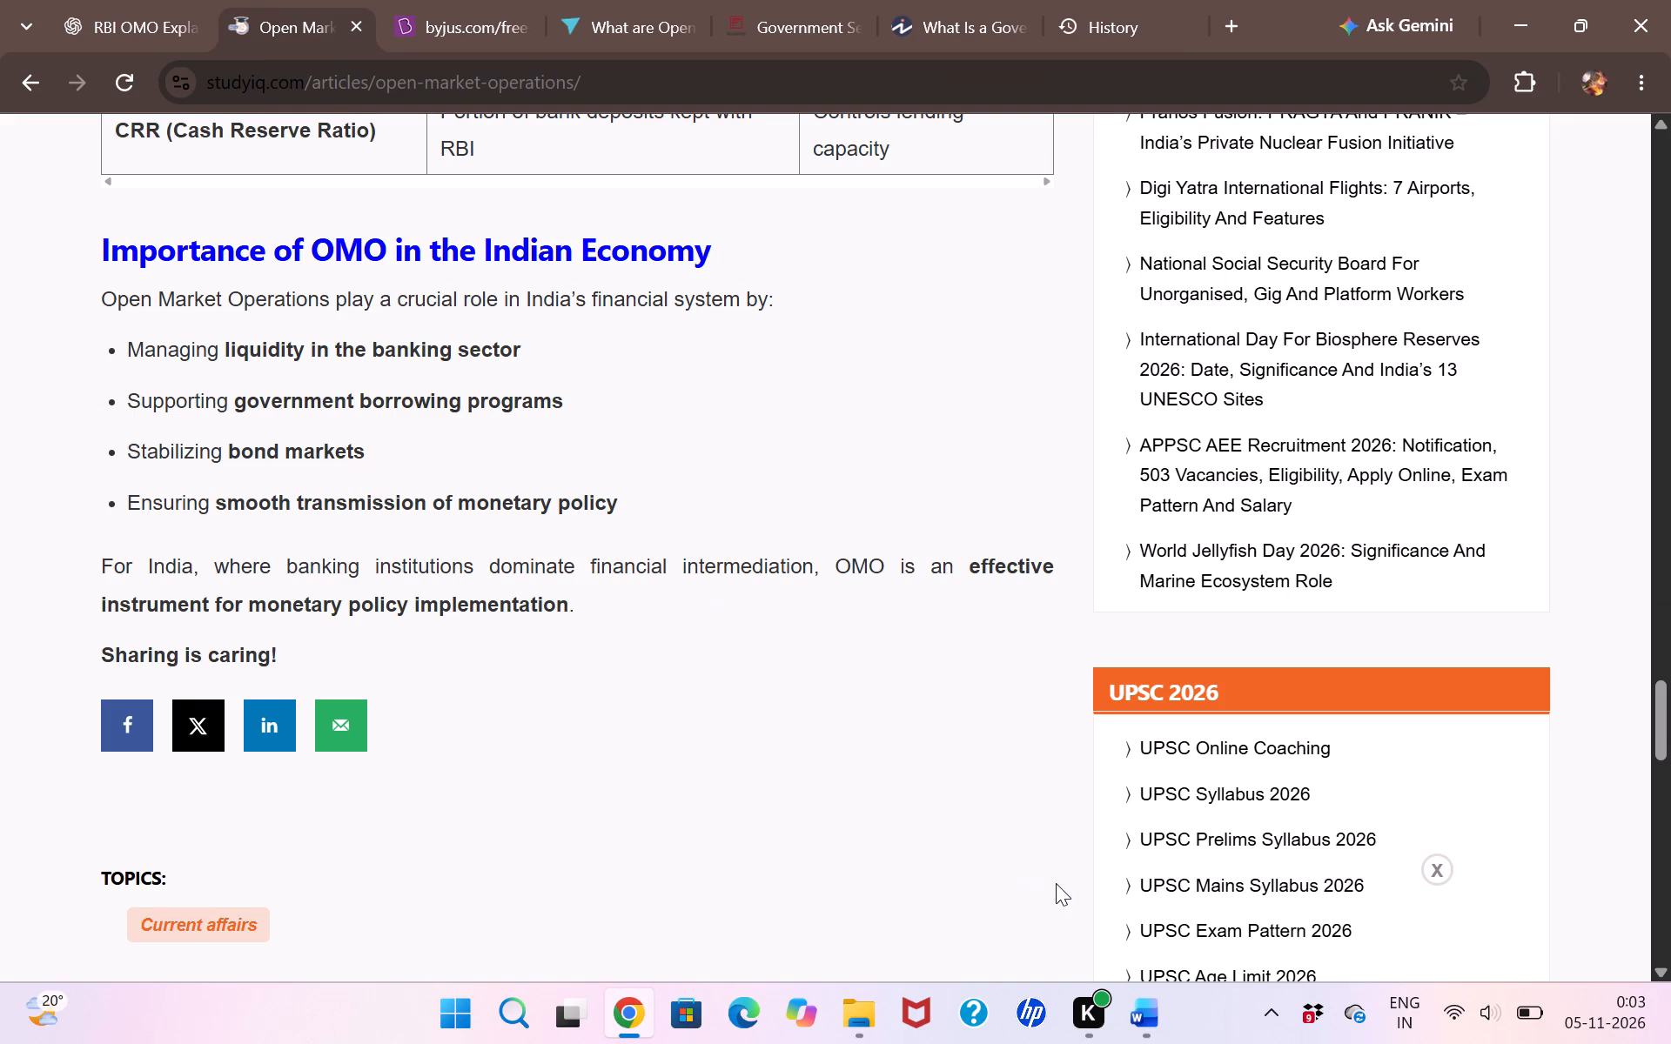
click(1131, 1018)
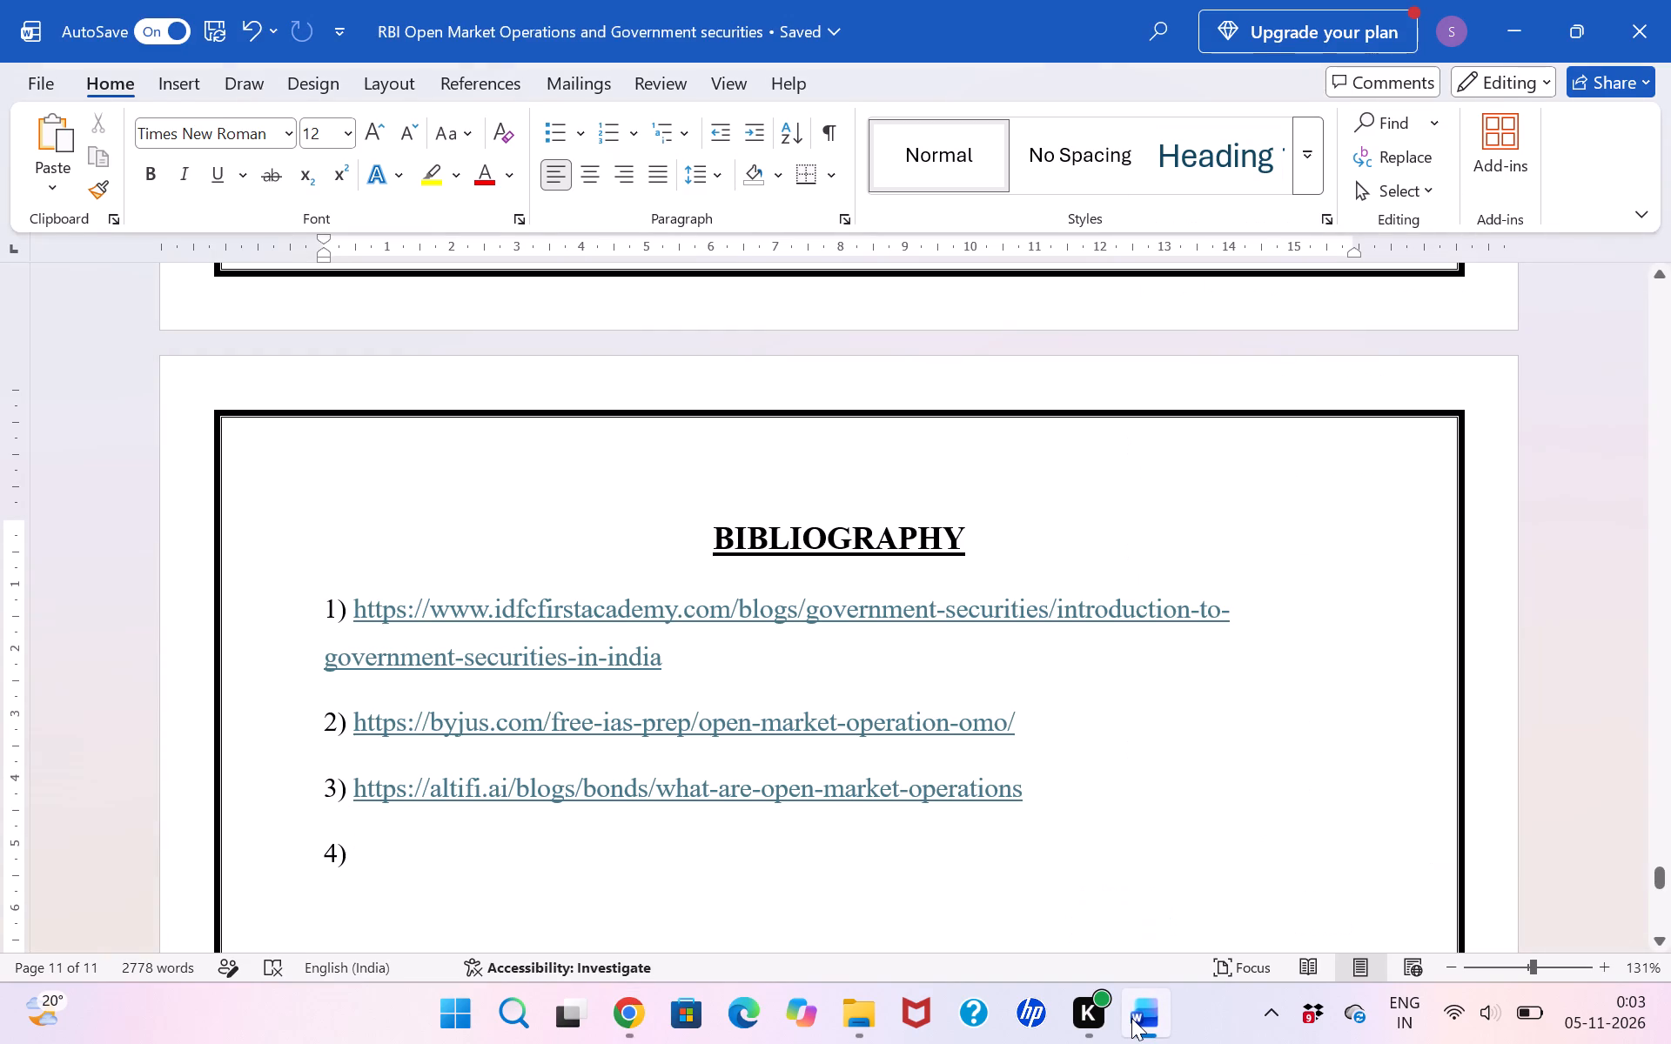
click(634, 990)
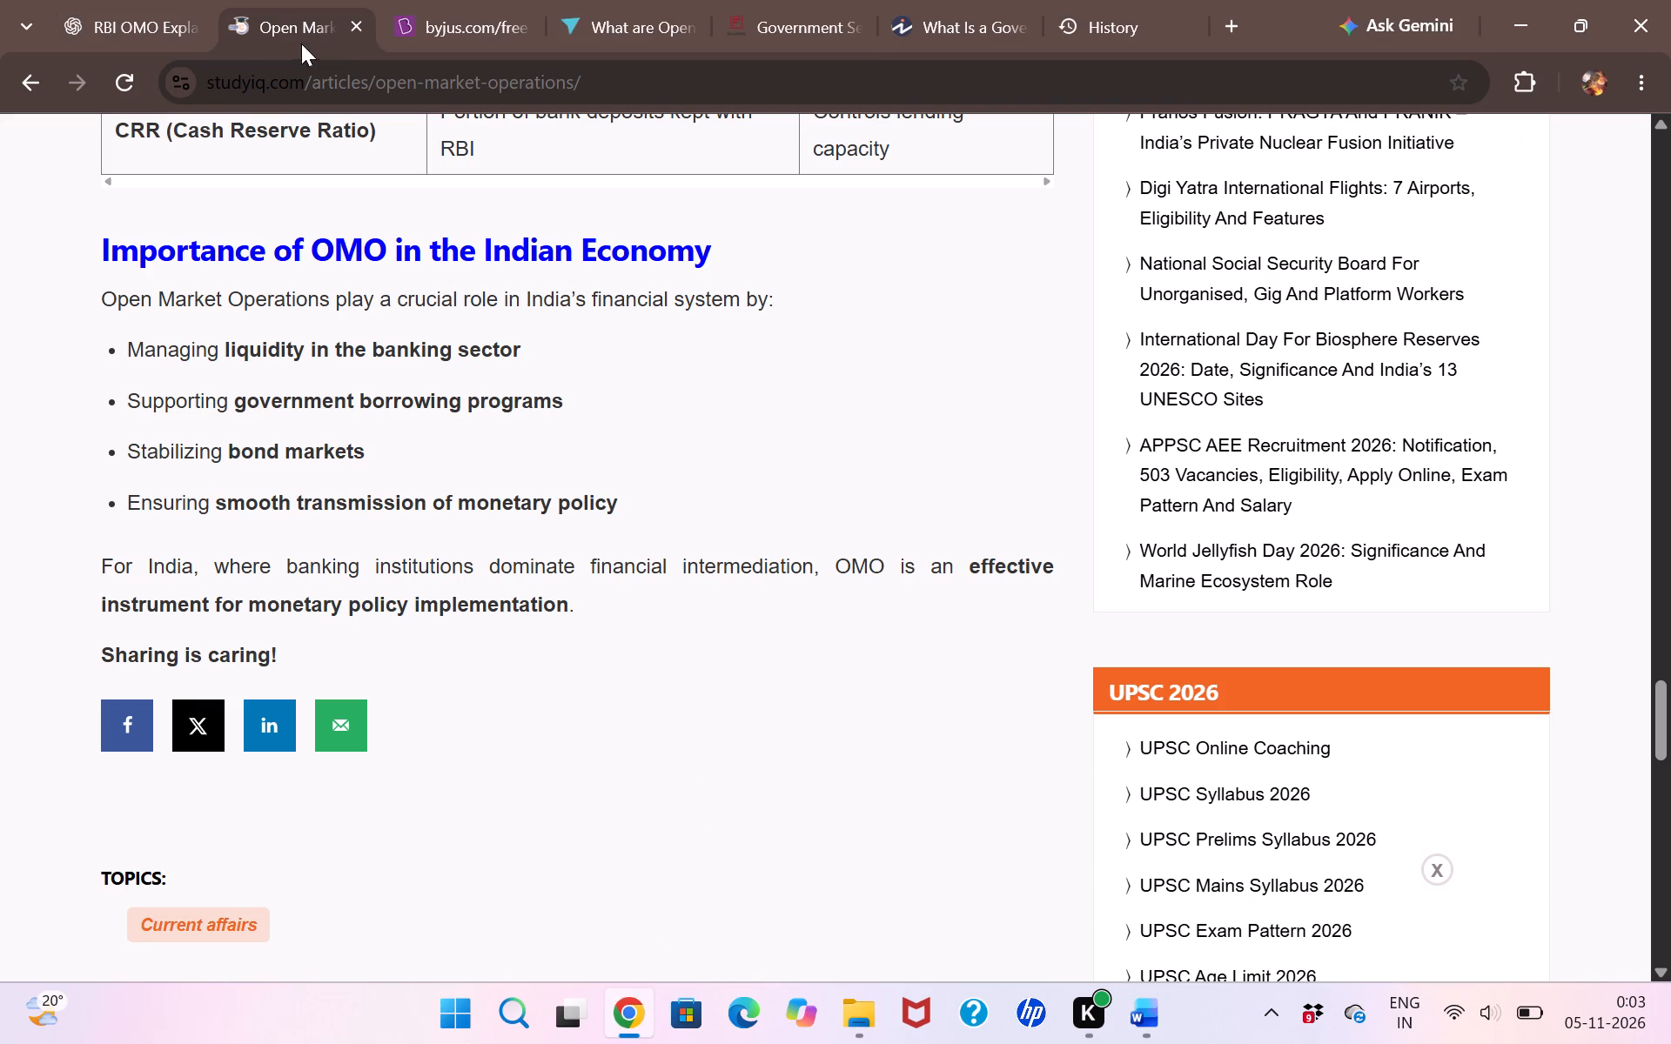
drag(201, 73, 641, 134)
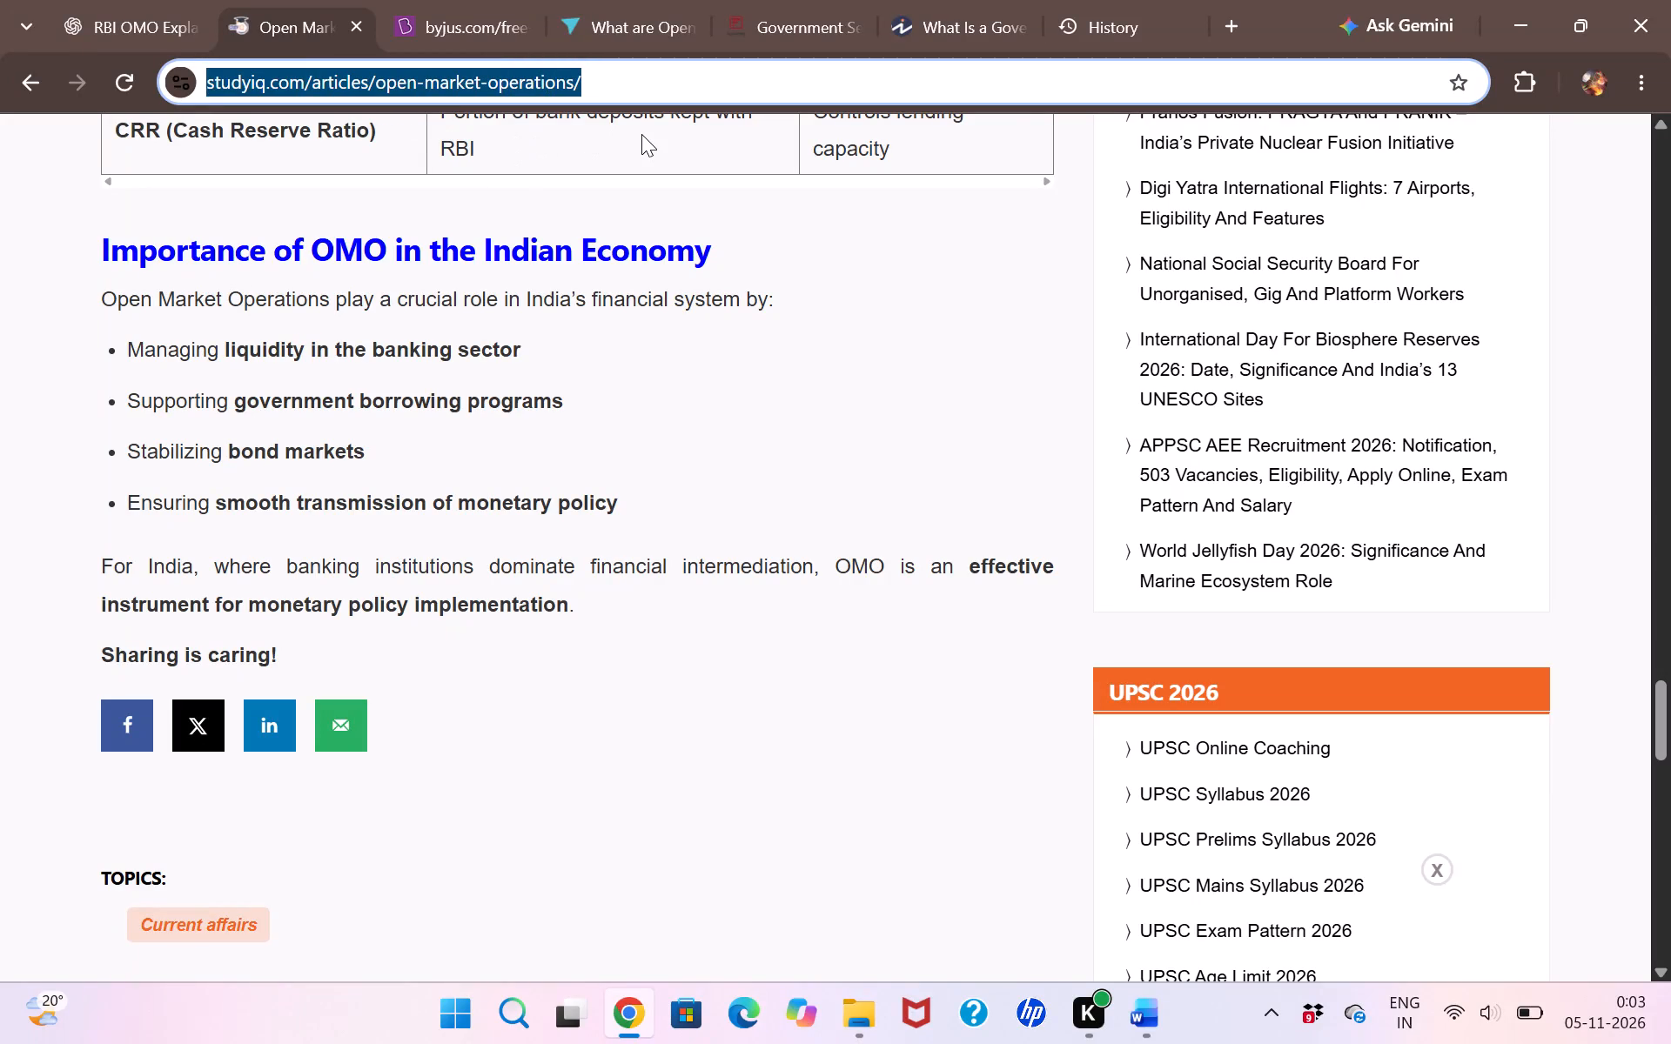
key(ctrl+c)
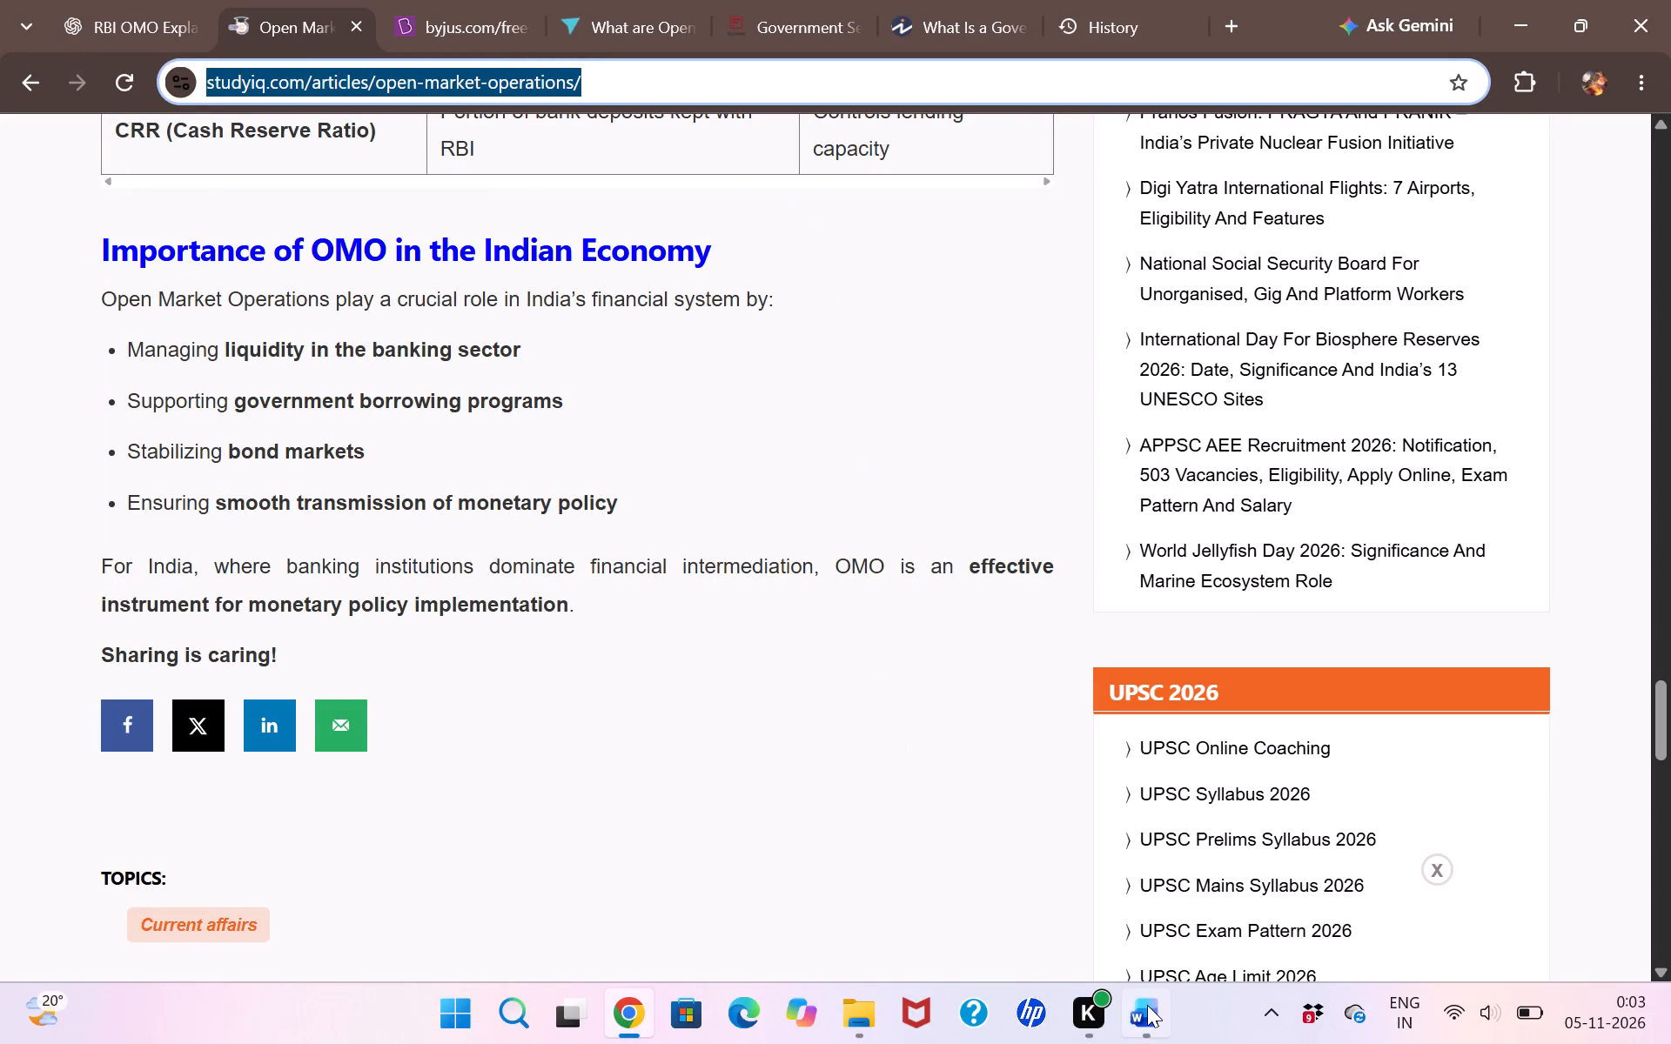
click(1147, 1005)
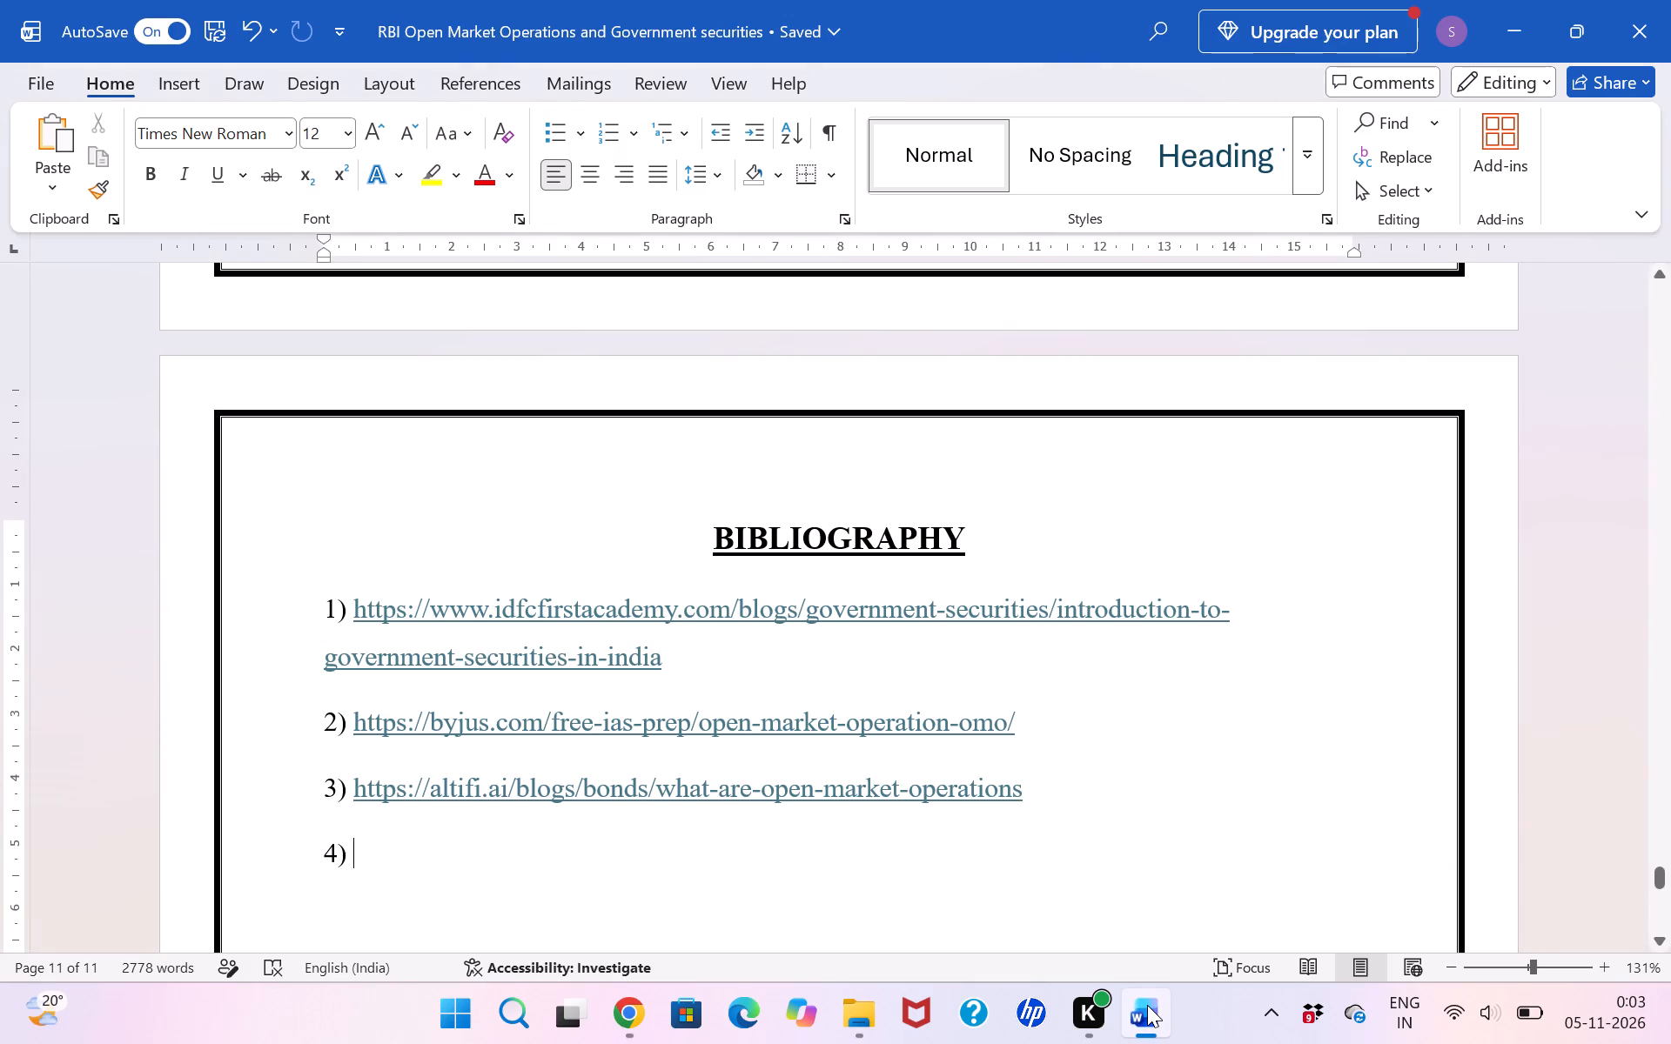
key(ctrl+v)
ctrl+click(1147, 1005)
key(Return)
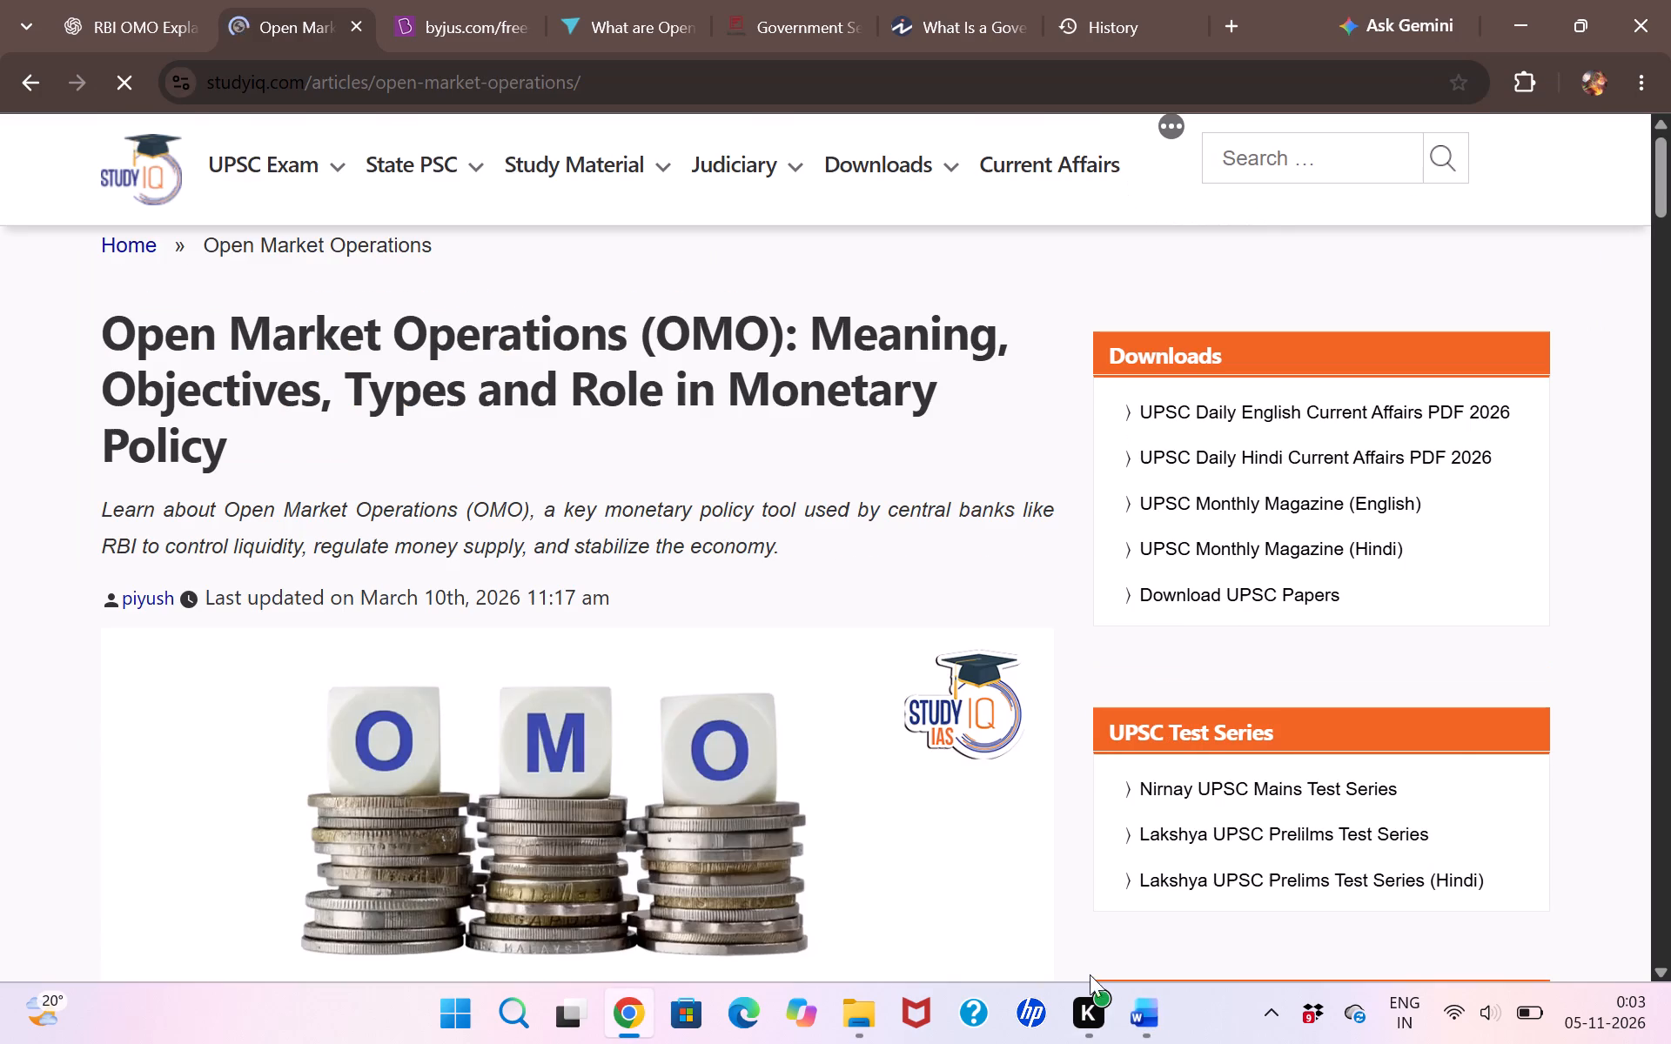
click(1156, 1043)
key(Return)
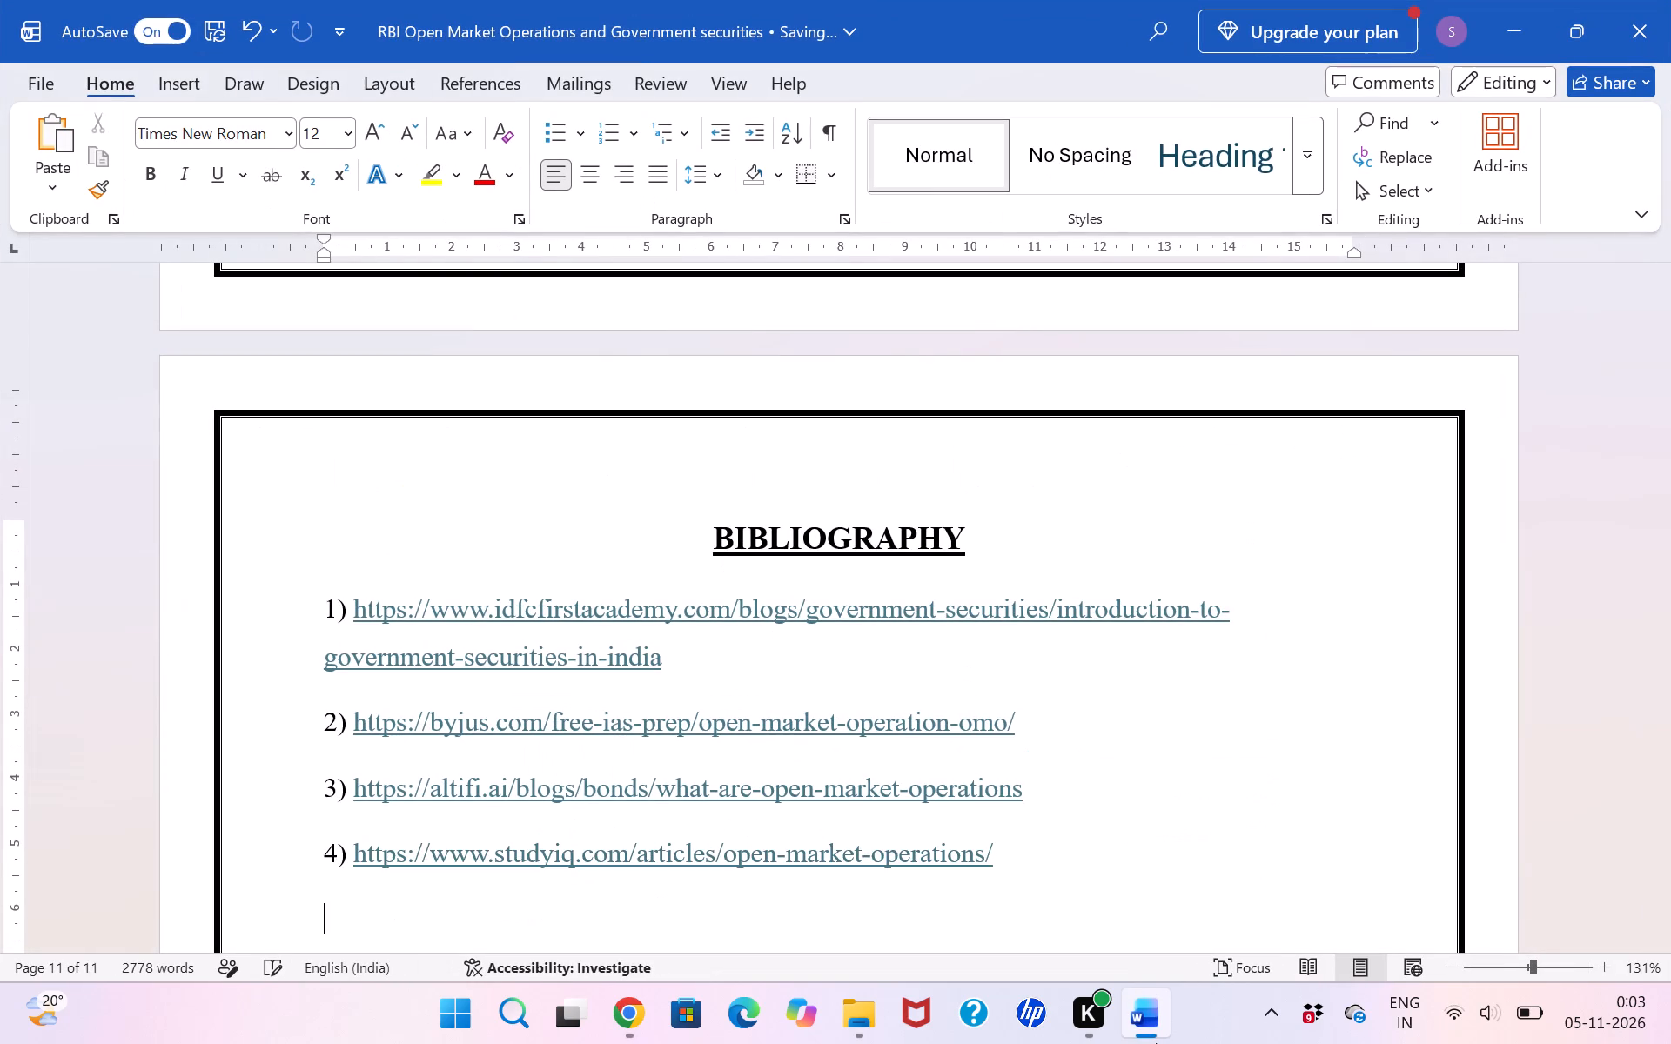
Add entry 5) with the web address of the Investopedia governmentsecurity.asp page, copied from Chrome, followed by a space in Word.
key(5)
text())
key(space)
click(639, 997)
click(1101, 19)
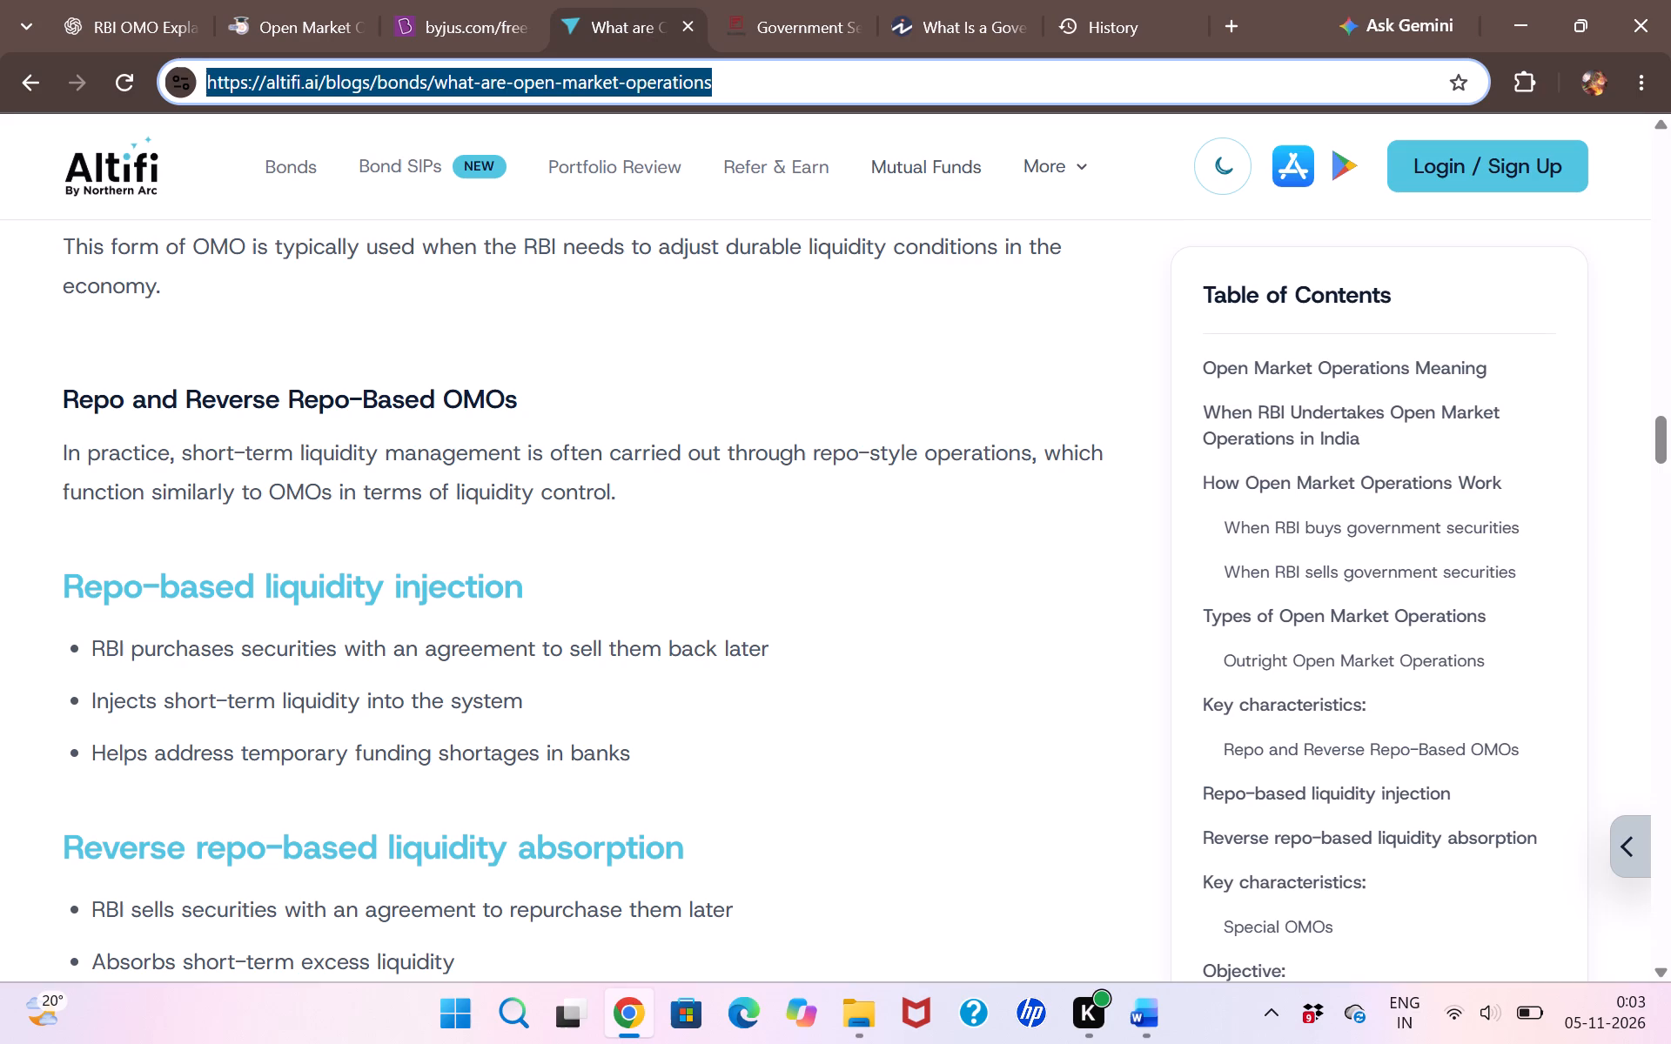
click(784, 2)
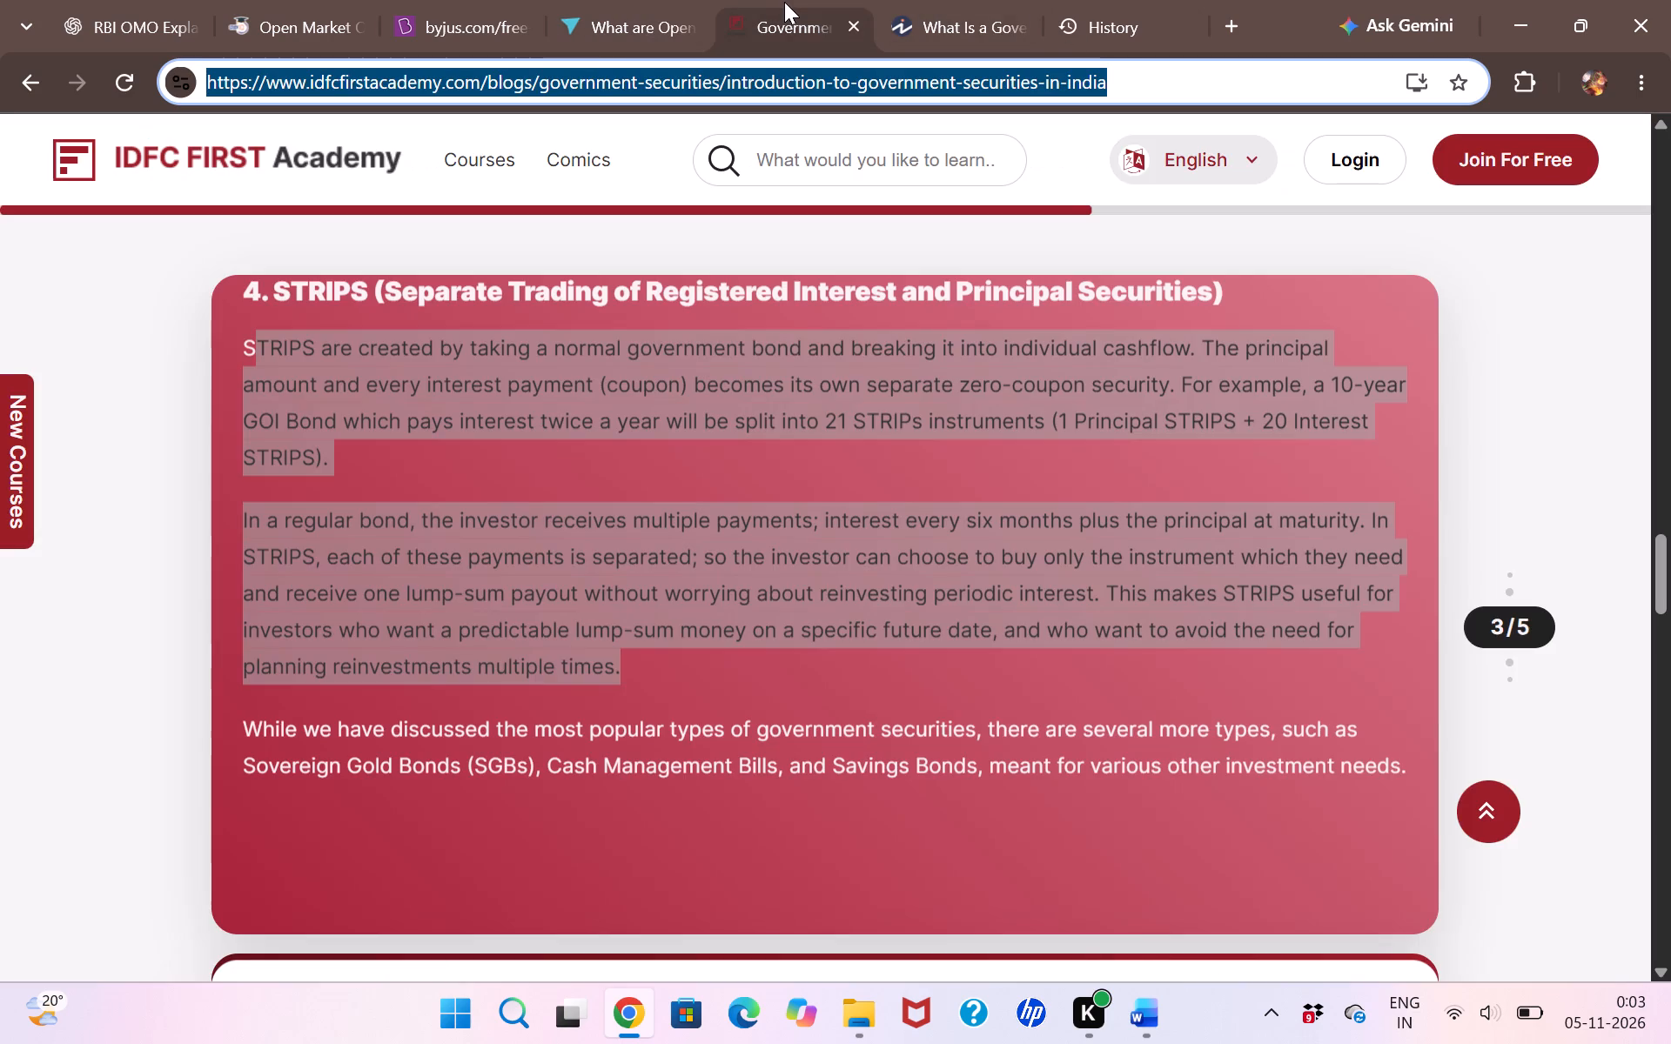
click(936, 18)
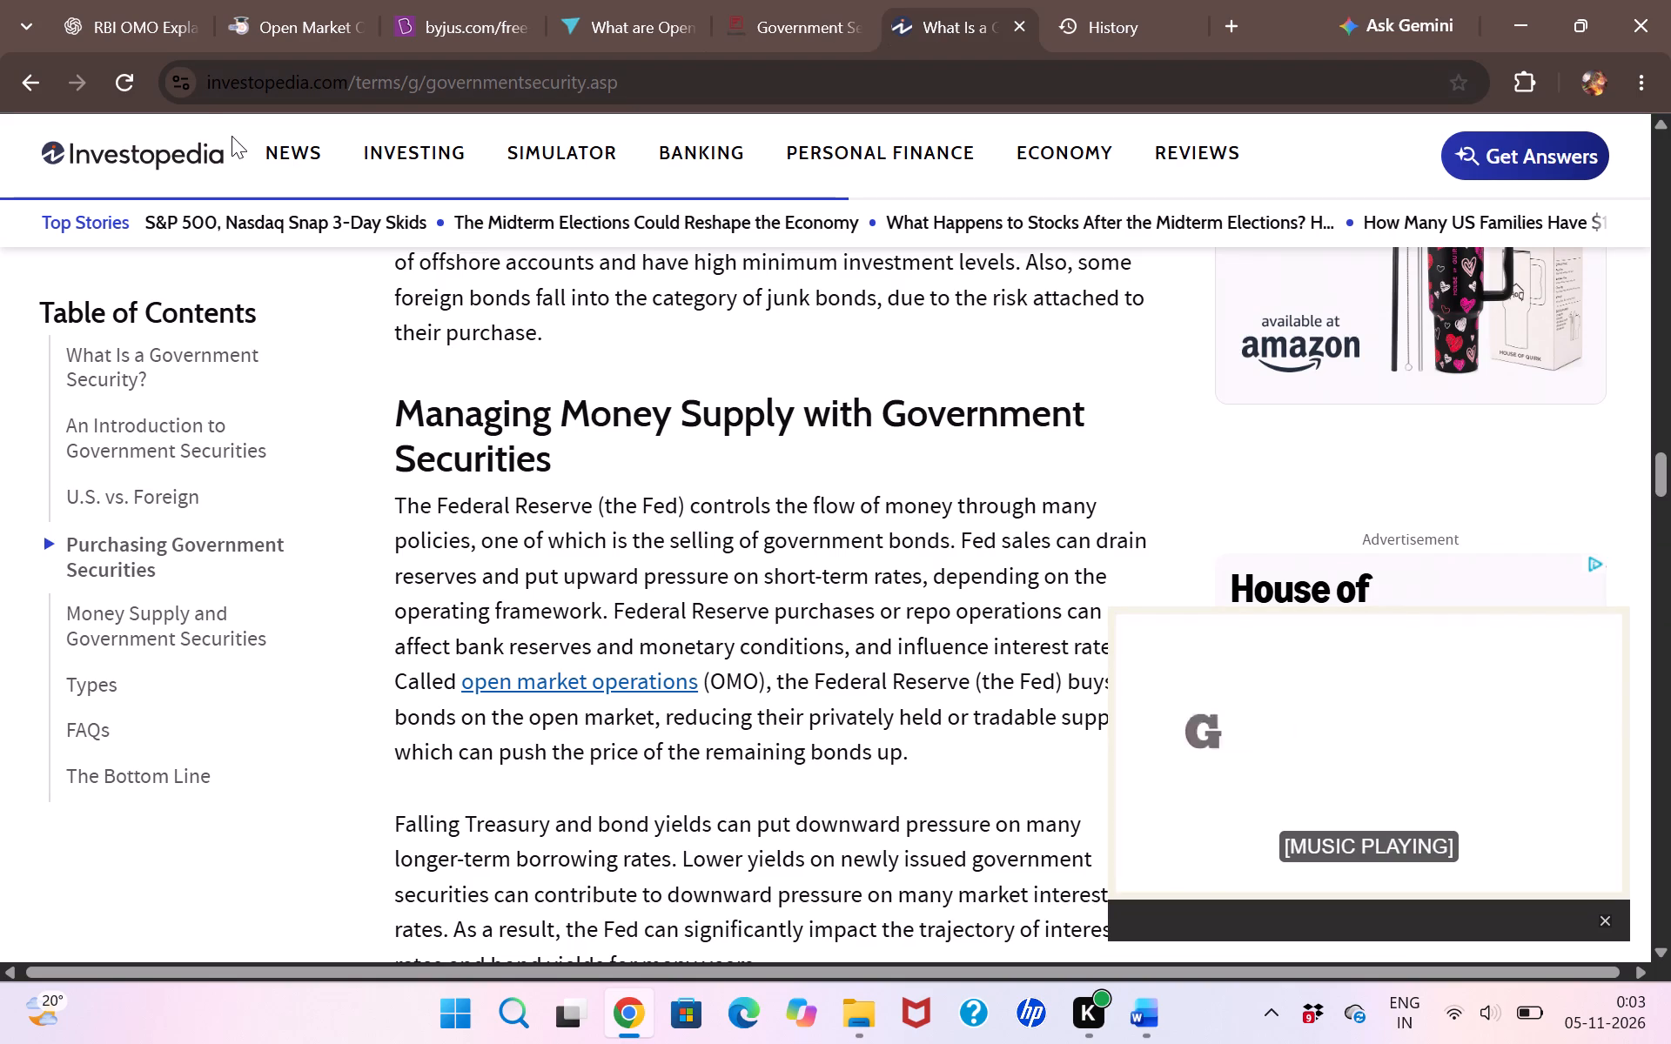
drag(207, 80, 296, 66)
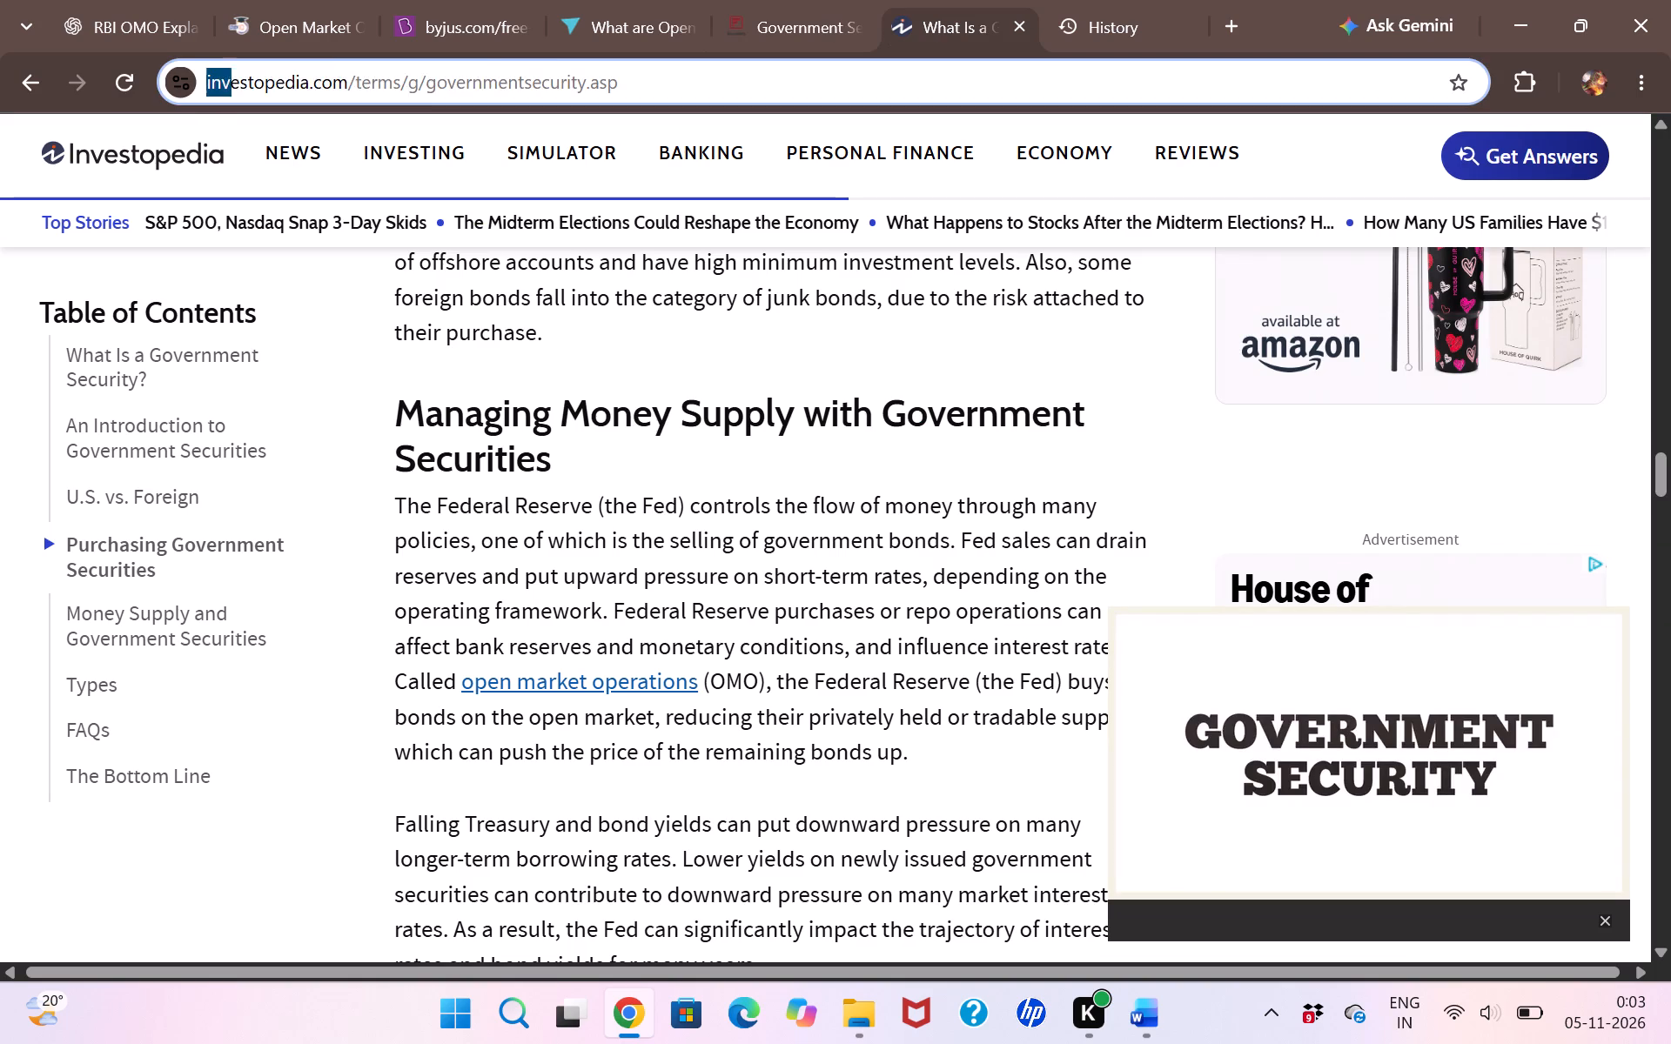
drag(296, 66, 669, 87)
key(ctrl+c)
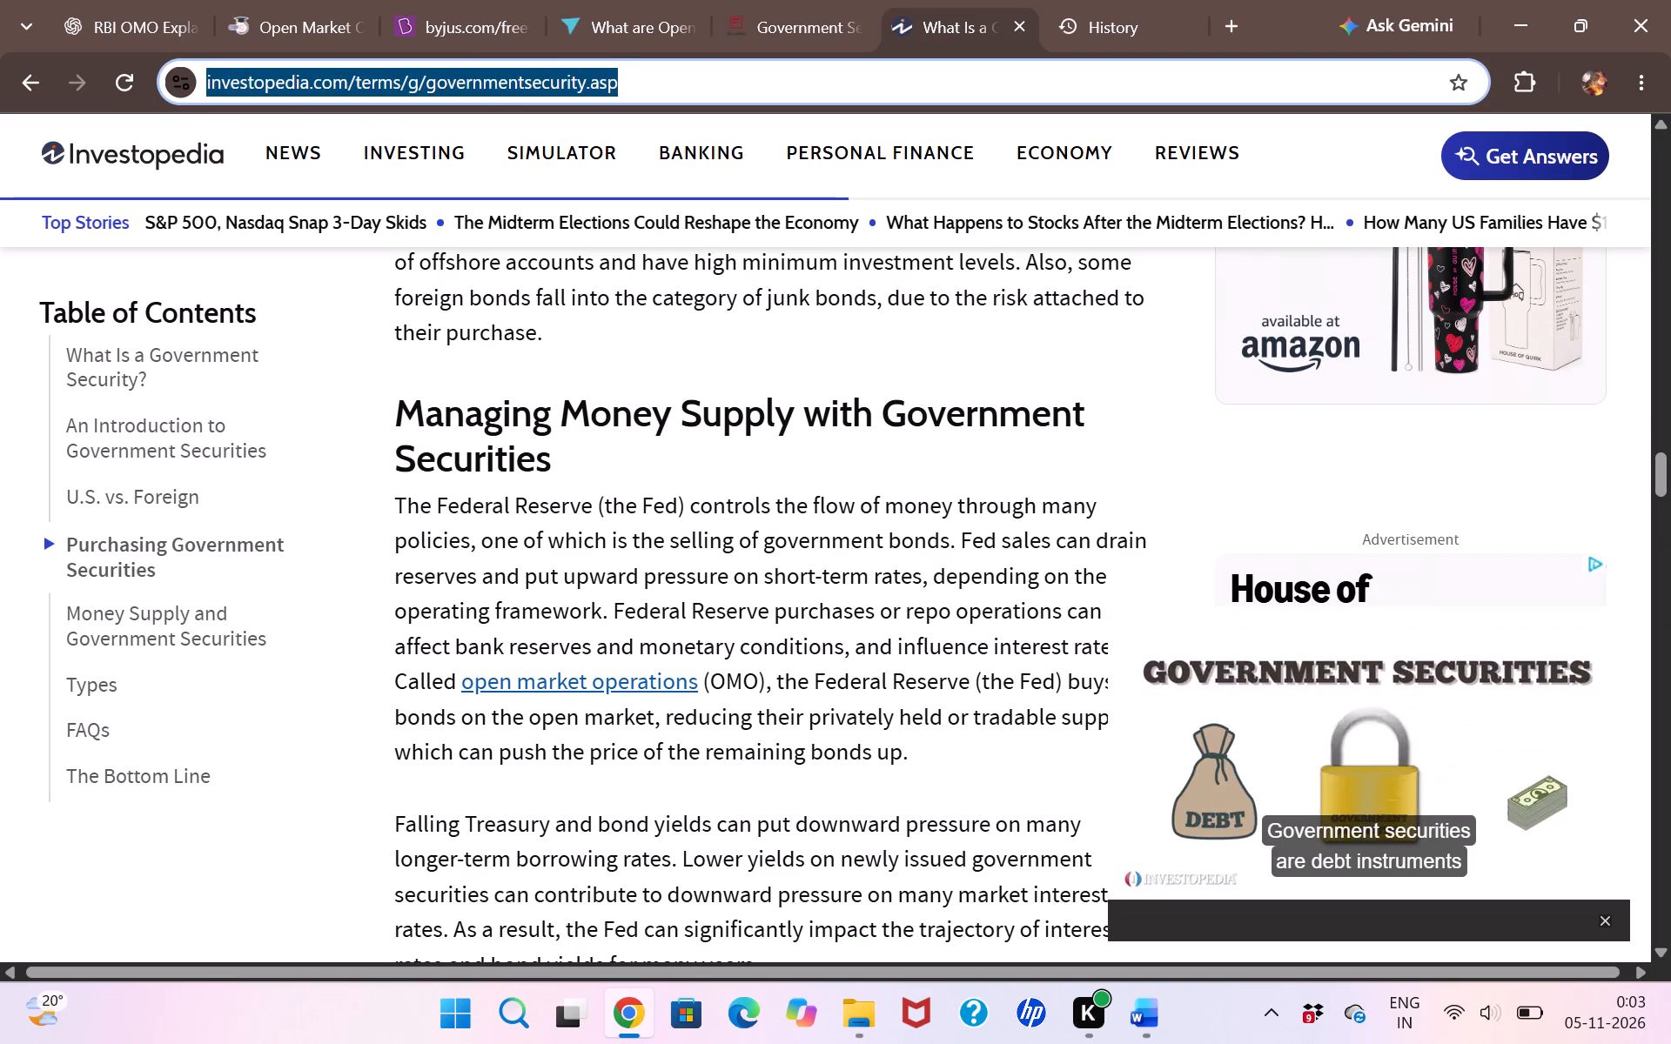
click(1148, 1016)
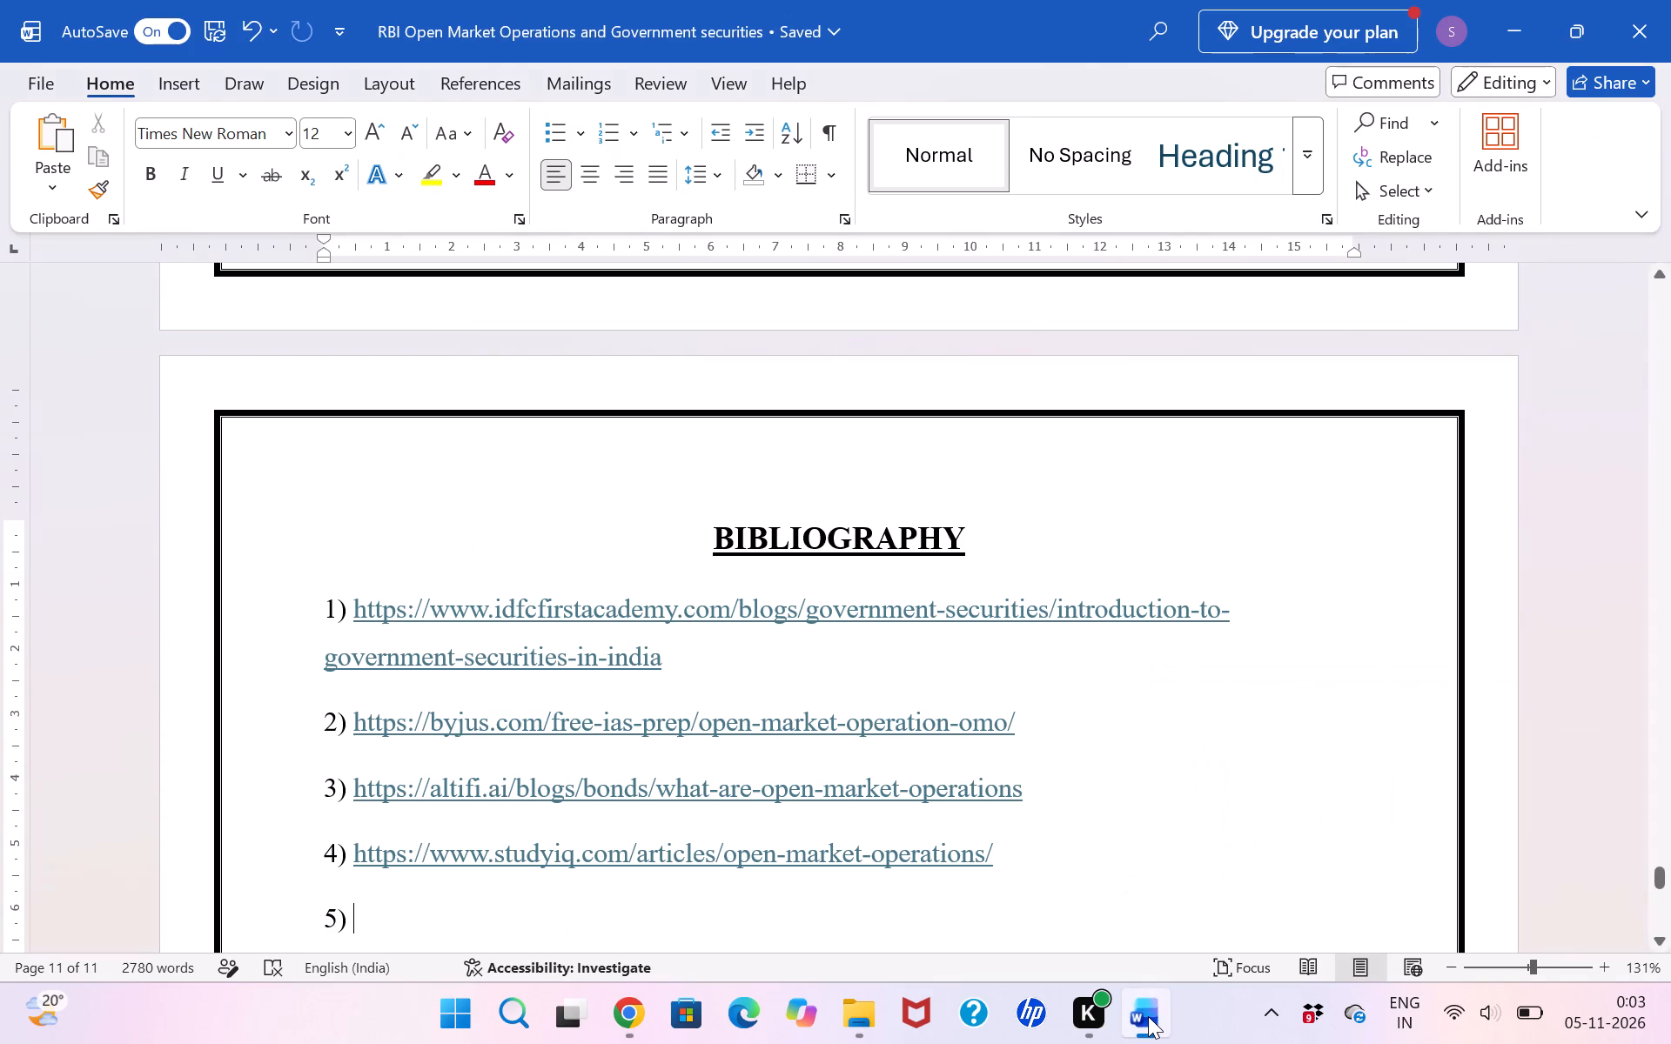
key(ctrl+v)
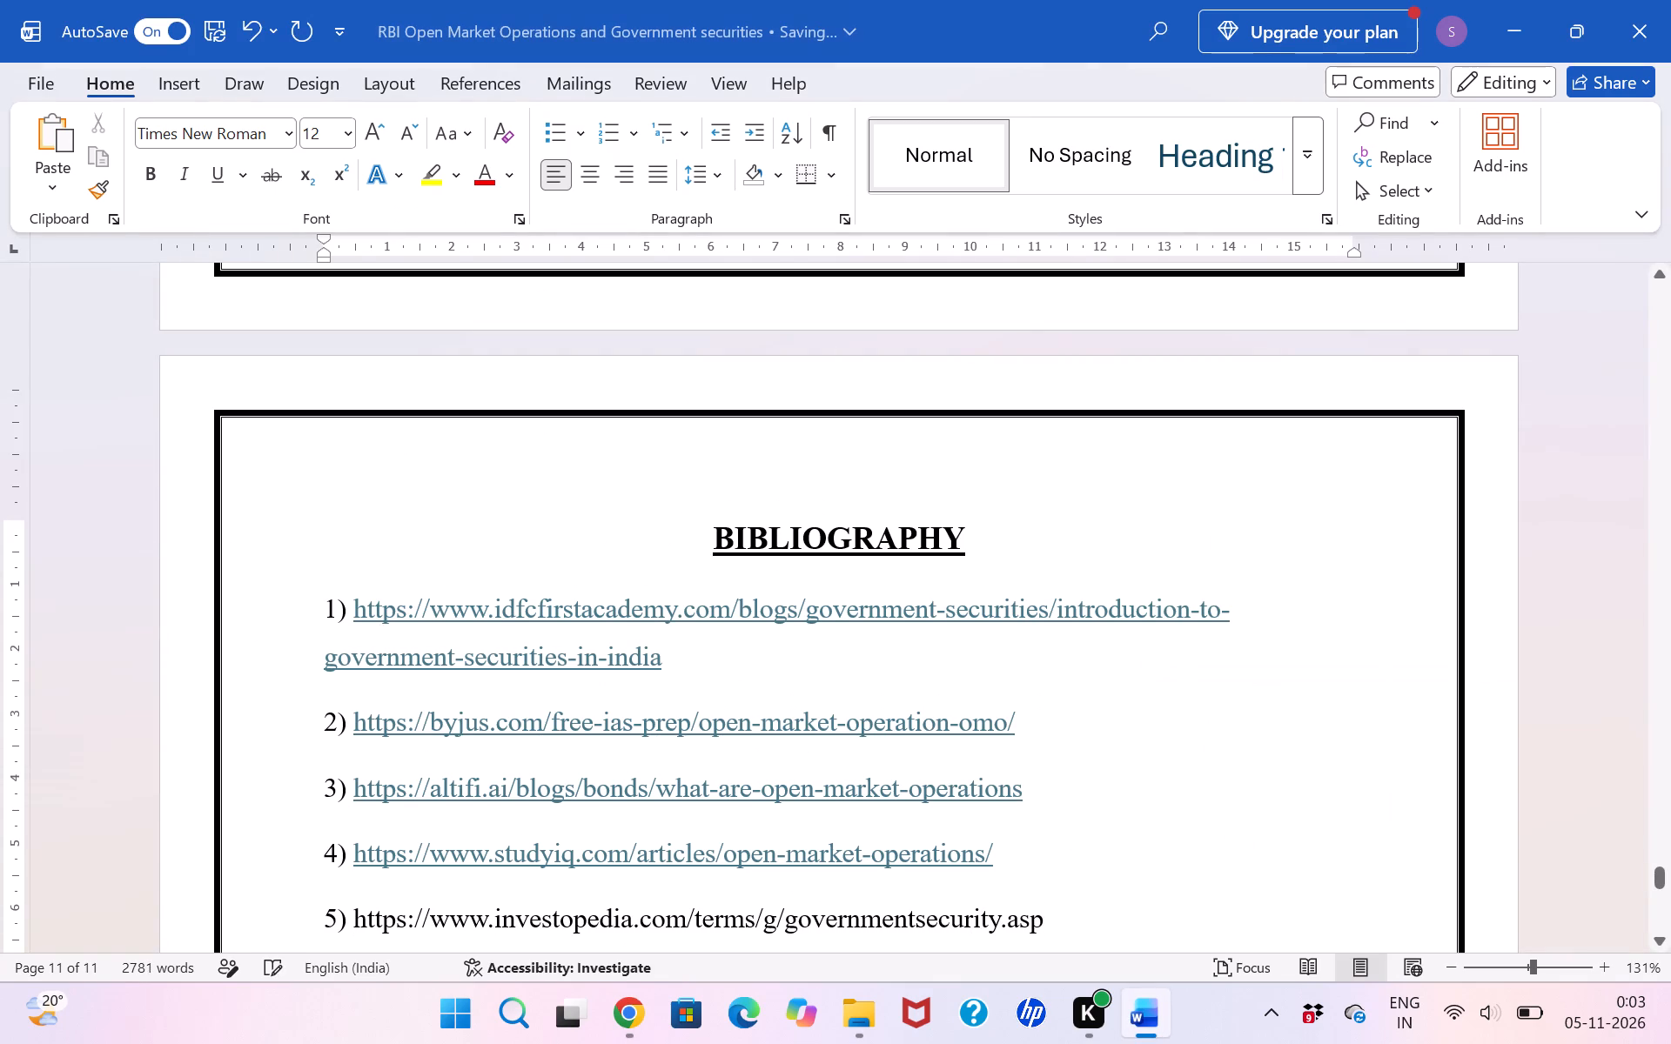
key(space)
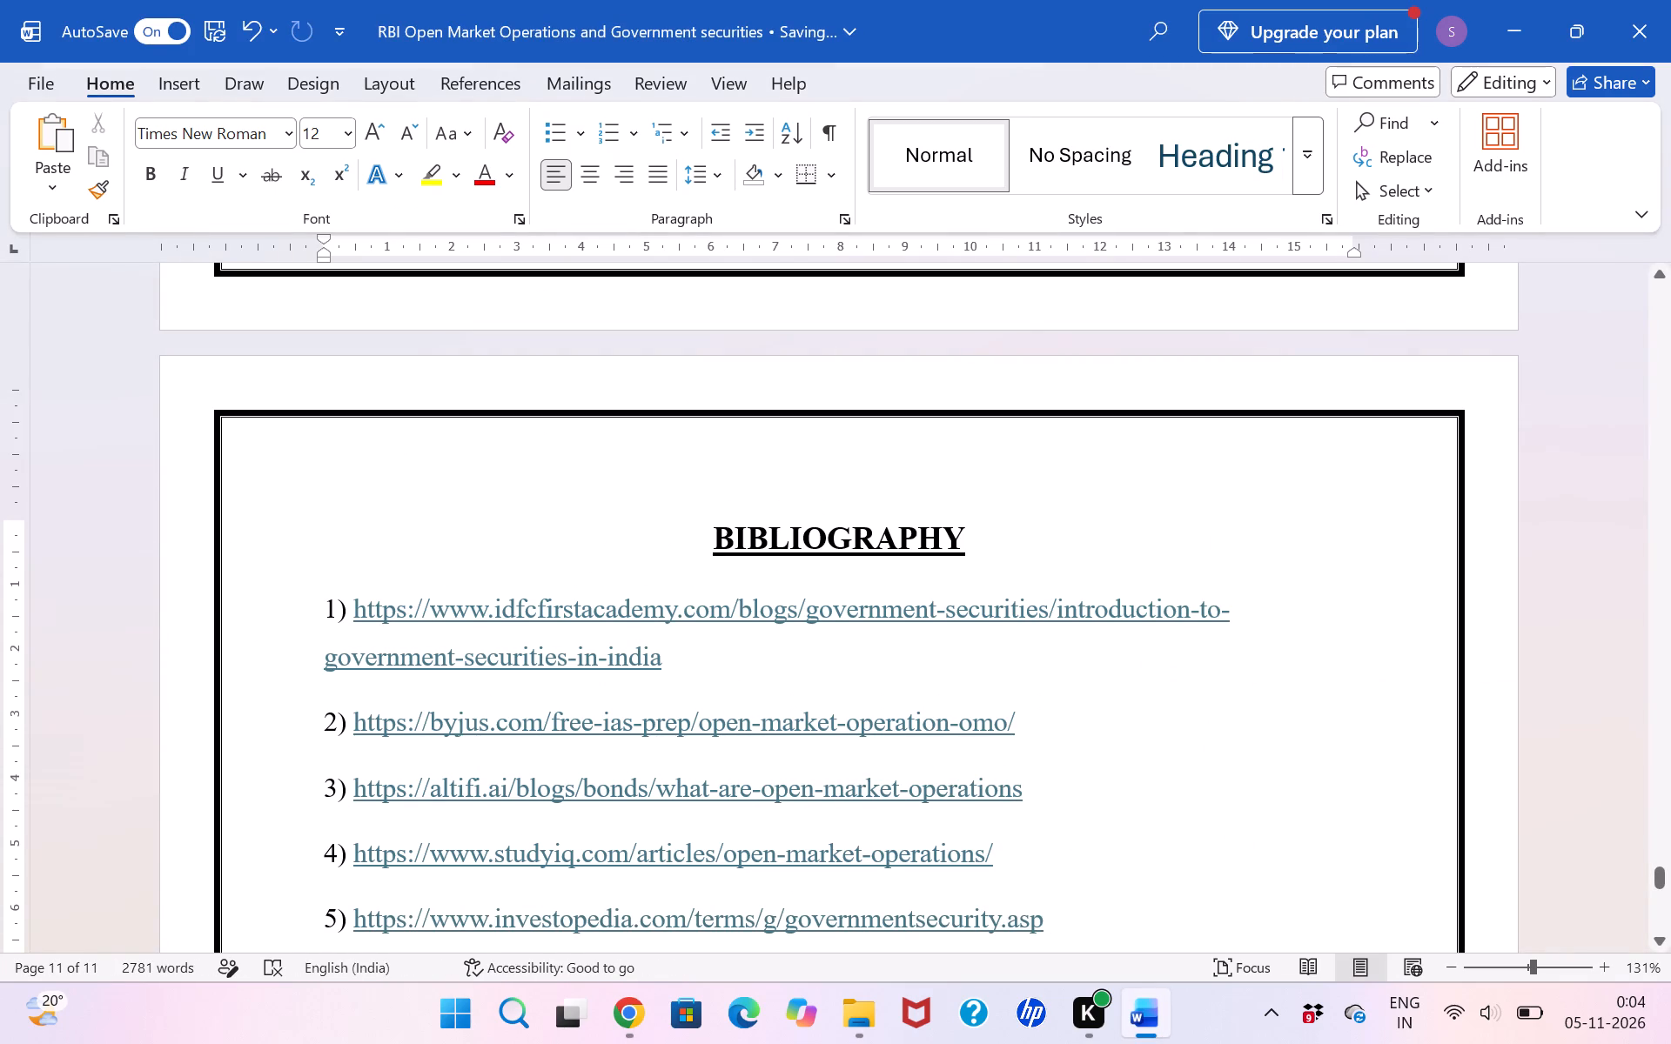
Set the font colour of the five bibliography entries to black and remove the underline from them.
drag(345, 606, 1056, 908)
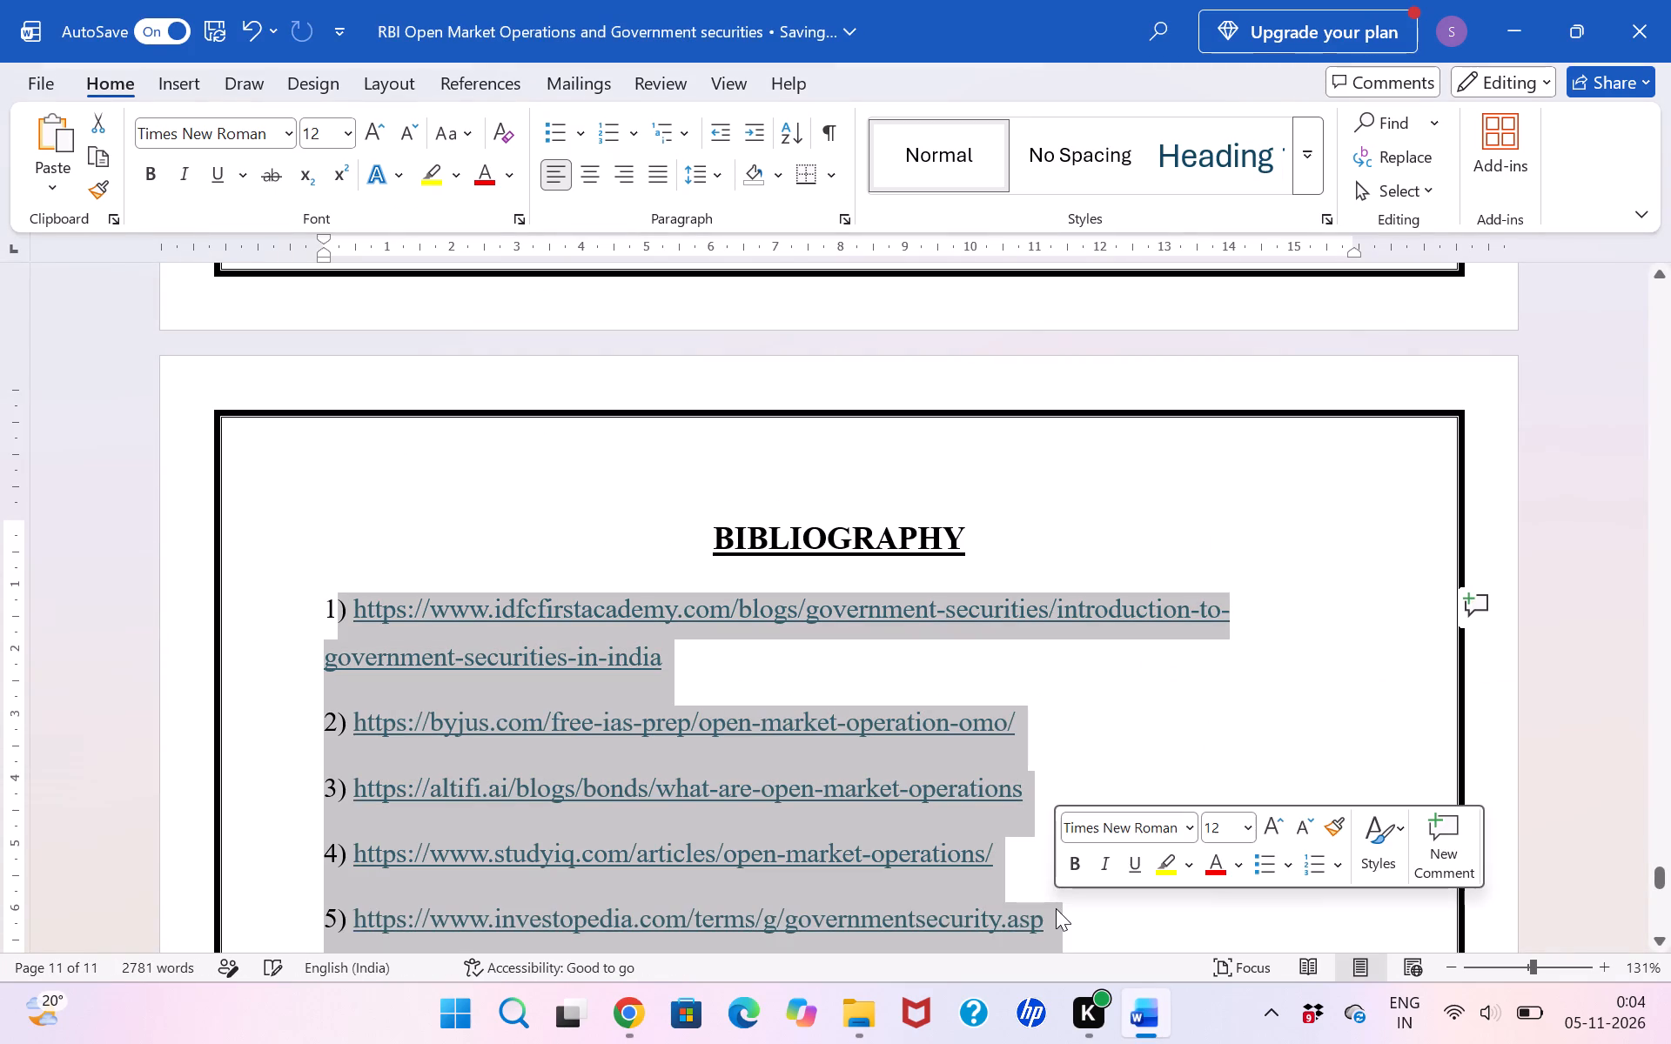
click(507, 175)
click(531, 343)
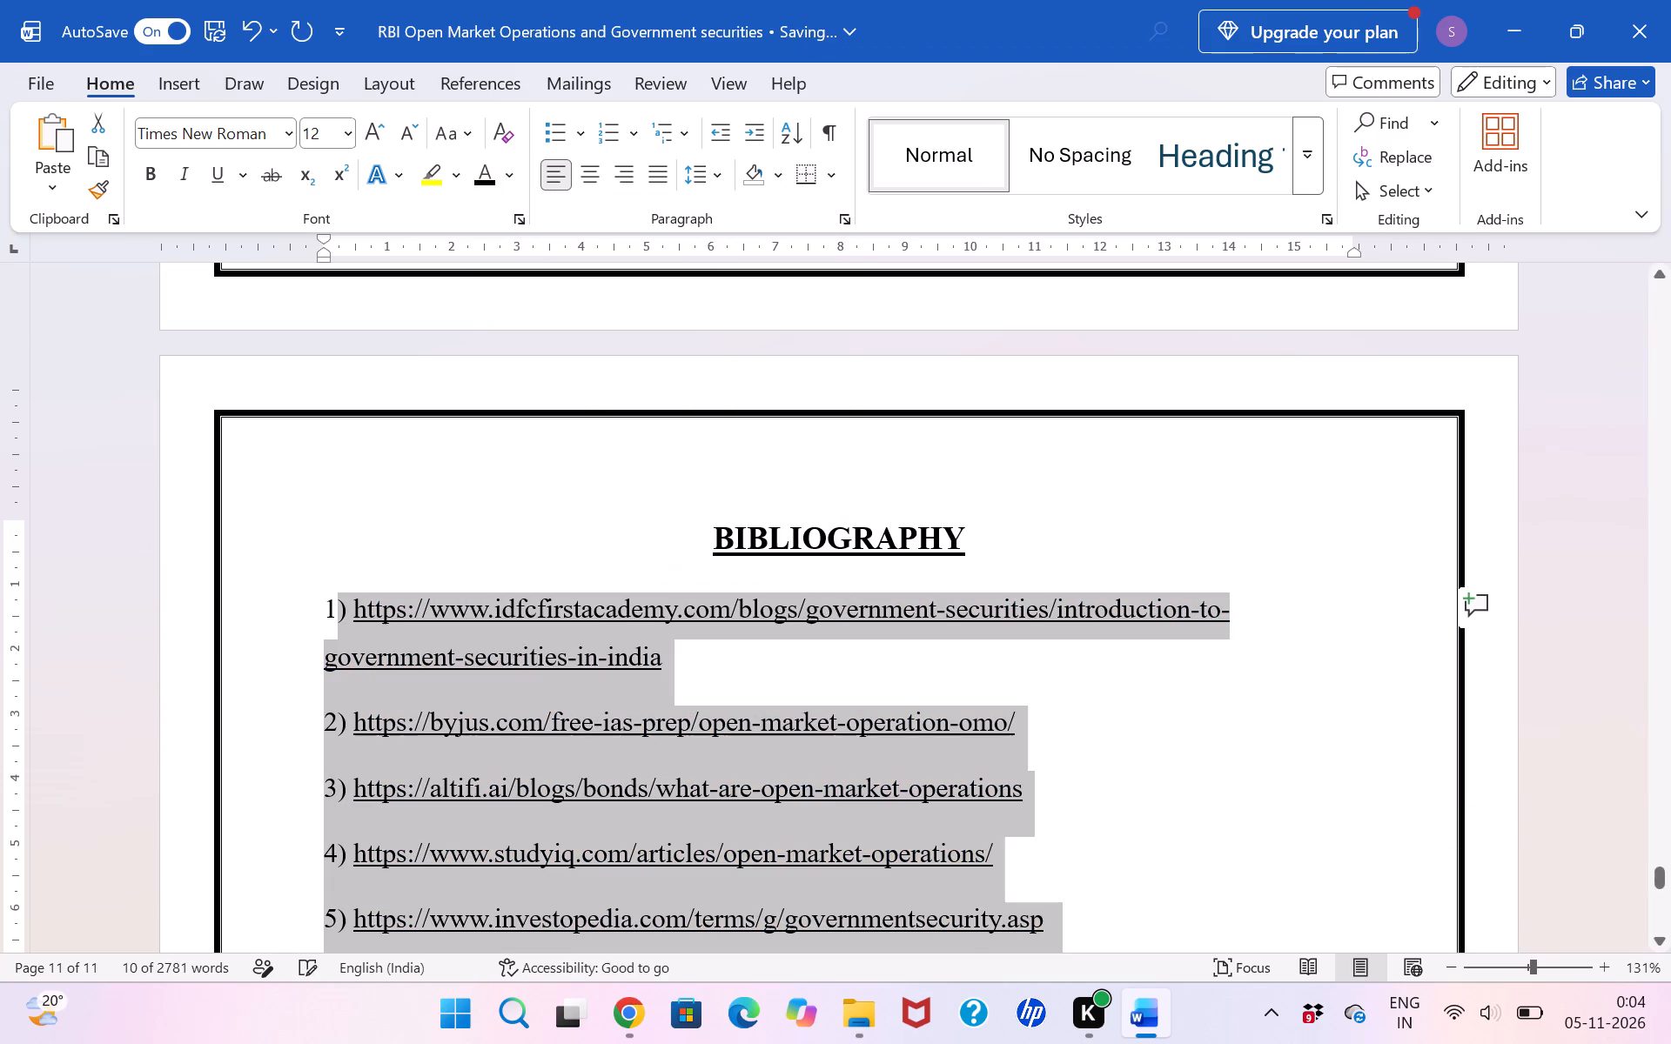
click(219, 172)
click(219, 172)
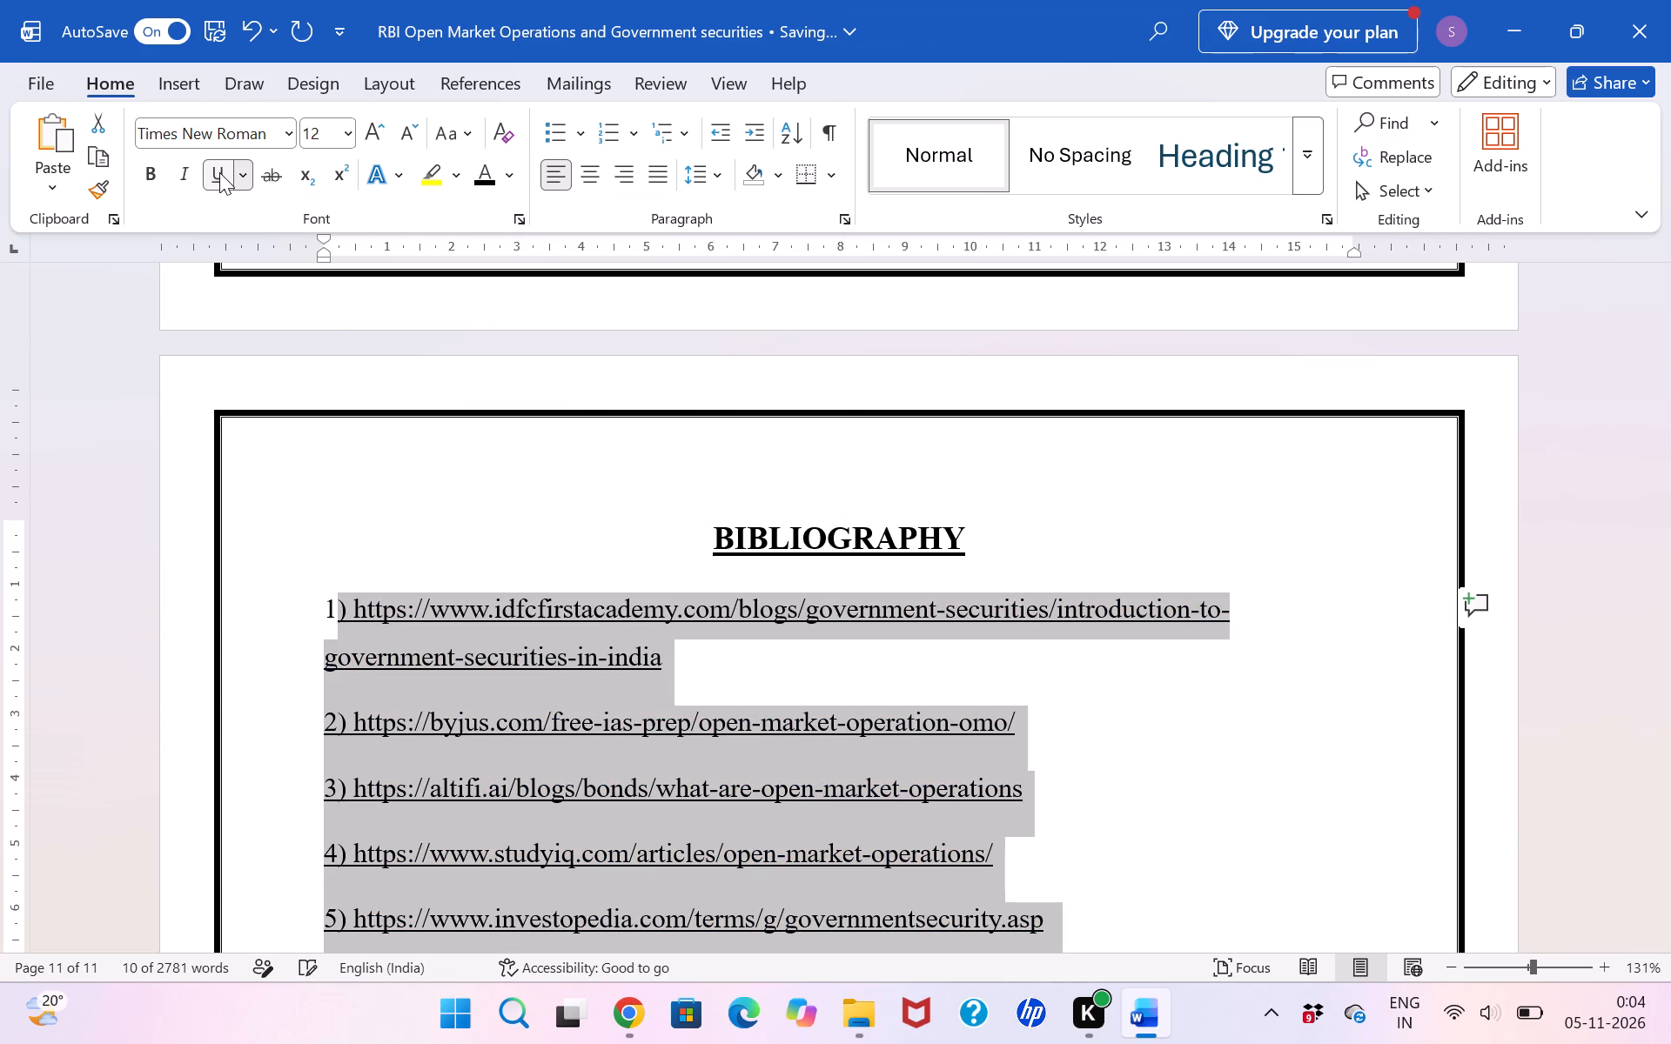
click(1328, 748)
Switch to File Explorer and open the Operating Costing Presentation Word document from the Documents folder.
triple_click(1670, 616)
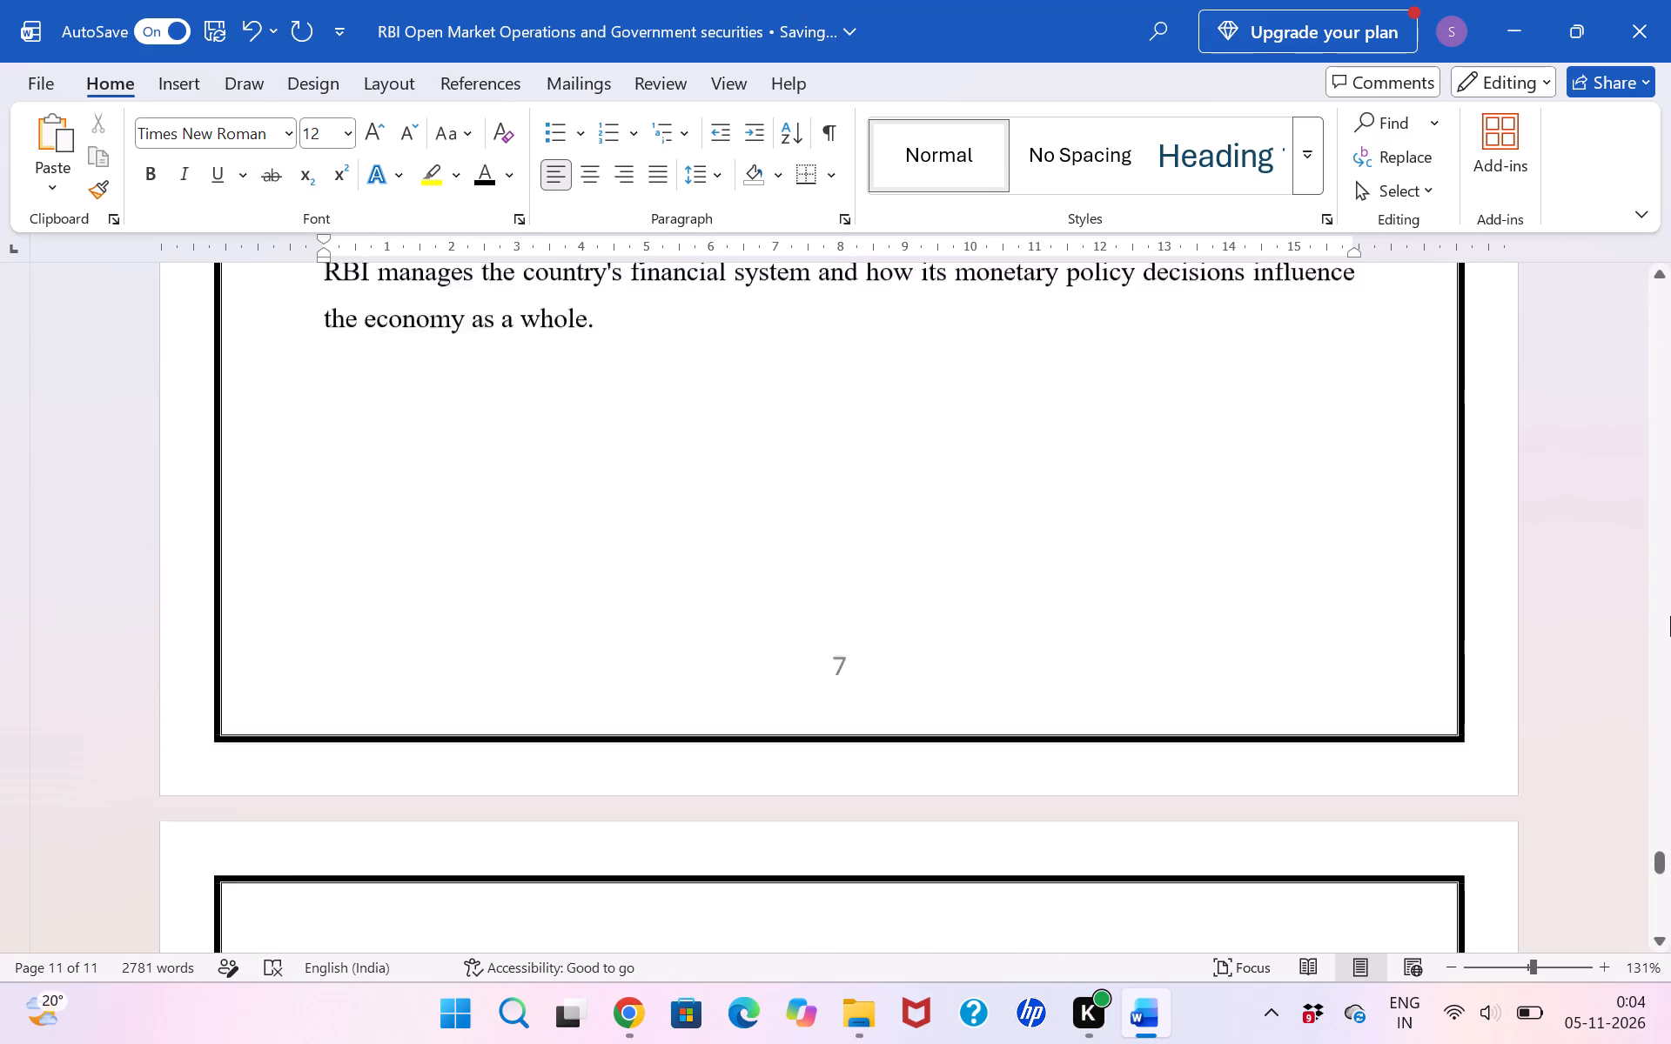
triple_click(1670, 616)
triple_click(1670, 616)
double_click(1670, 616)
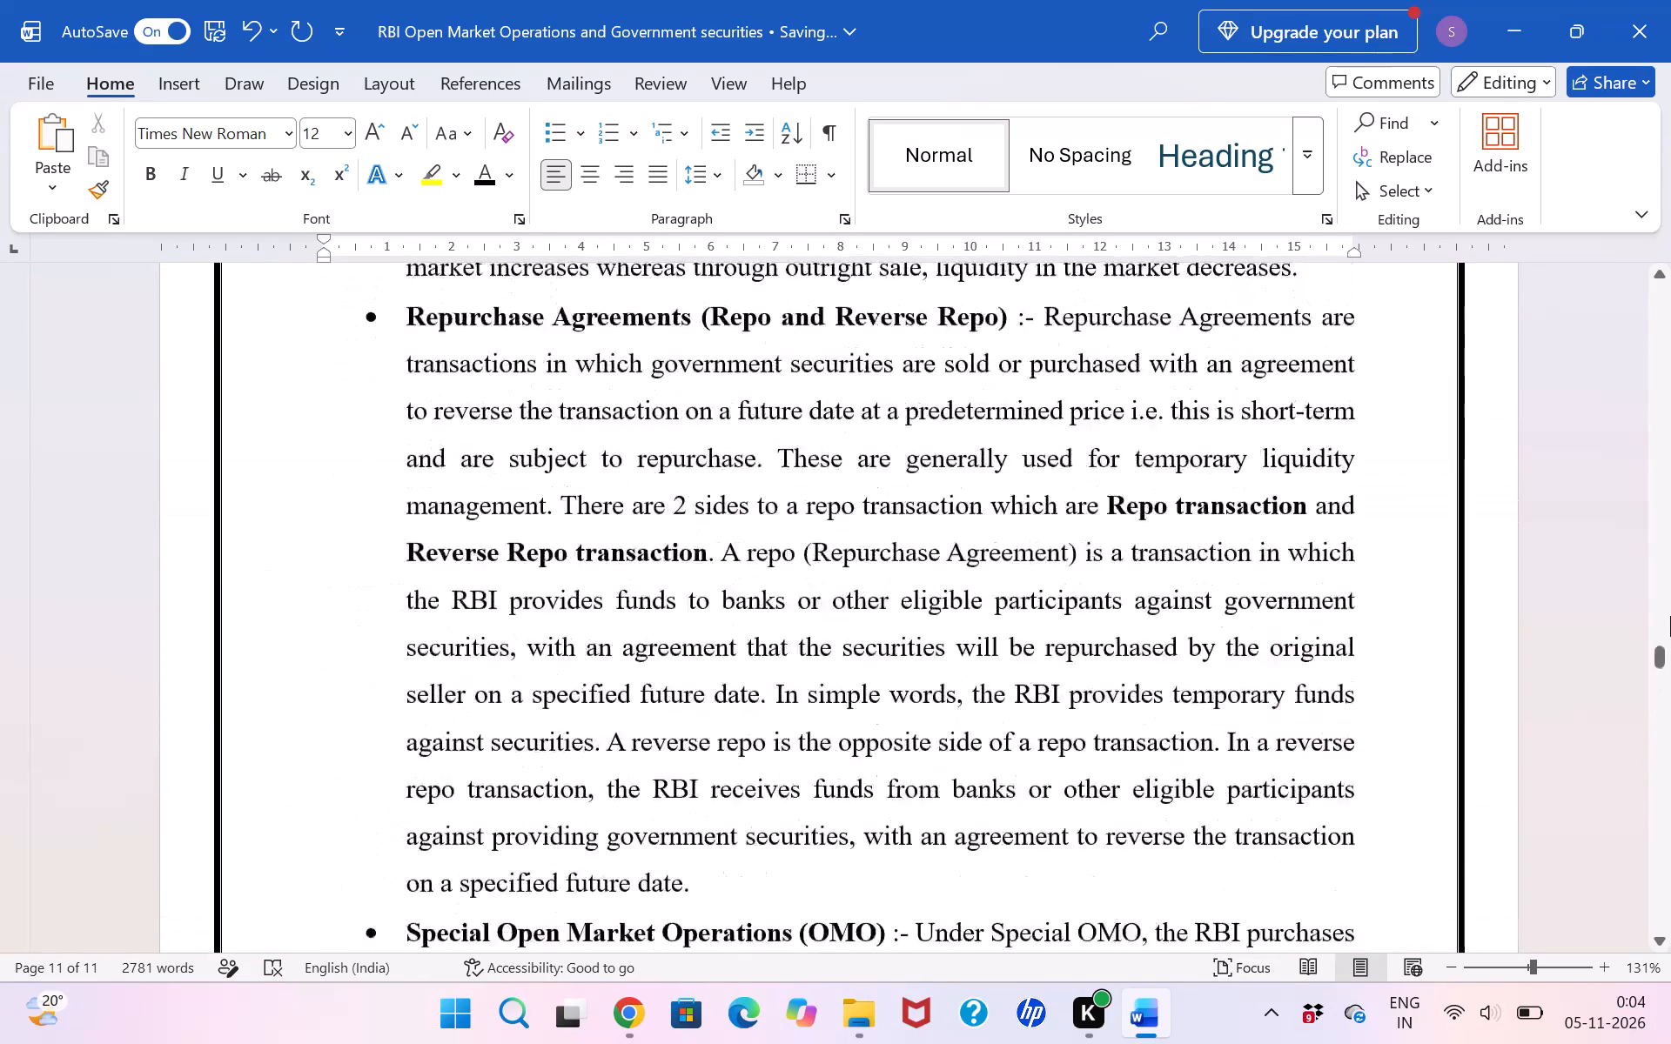
click(857, 1025)
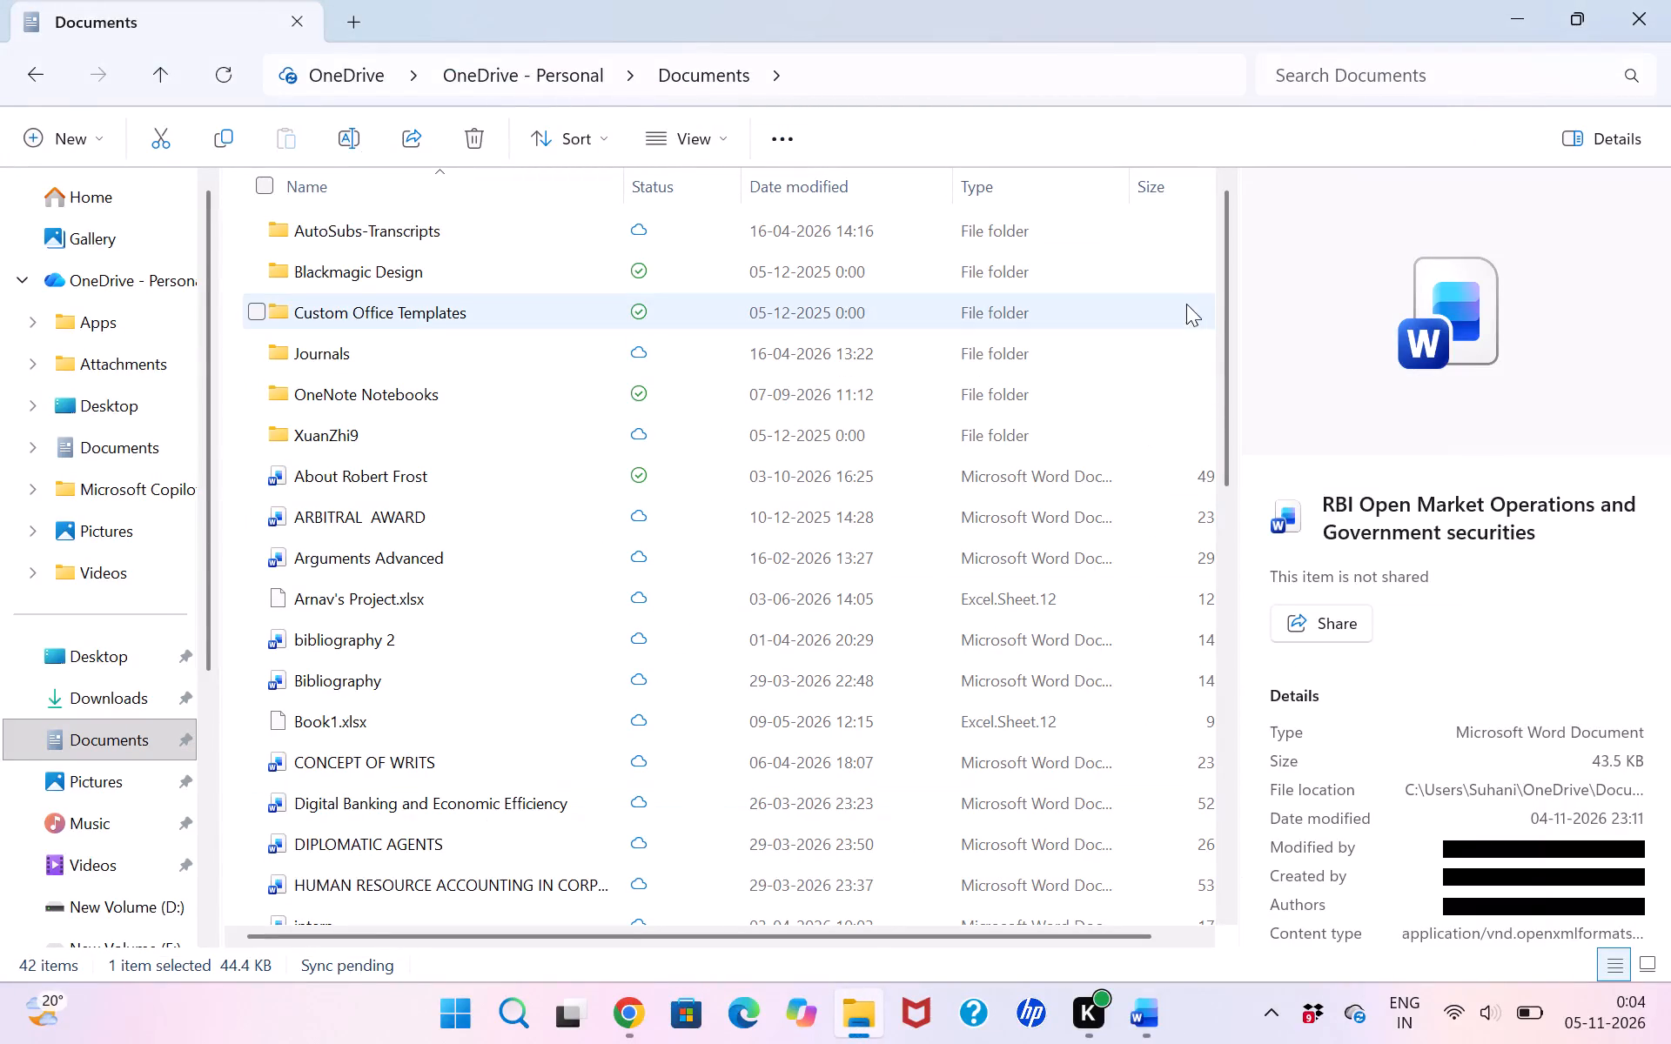
click(109, 709)
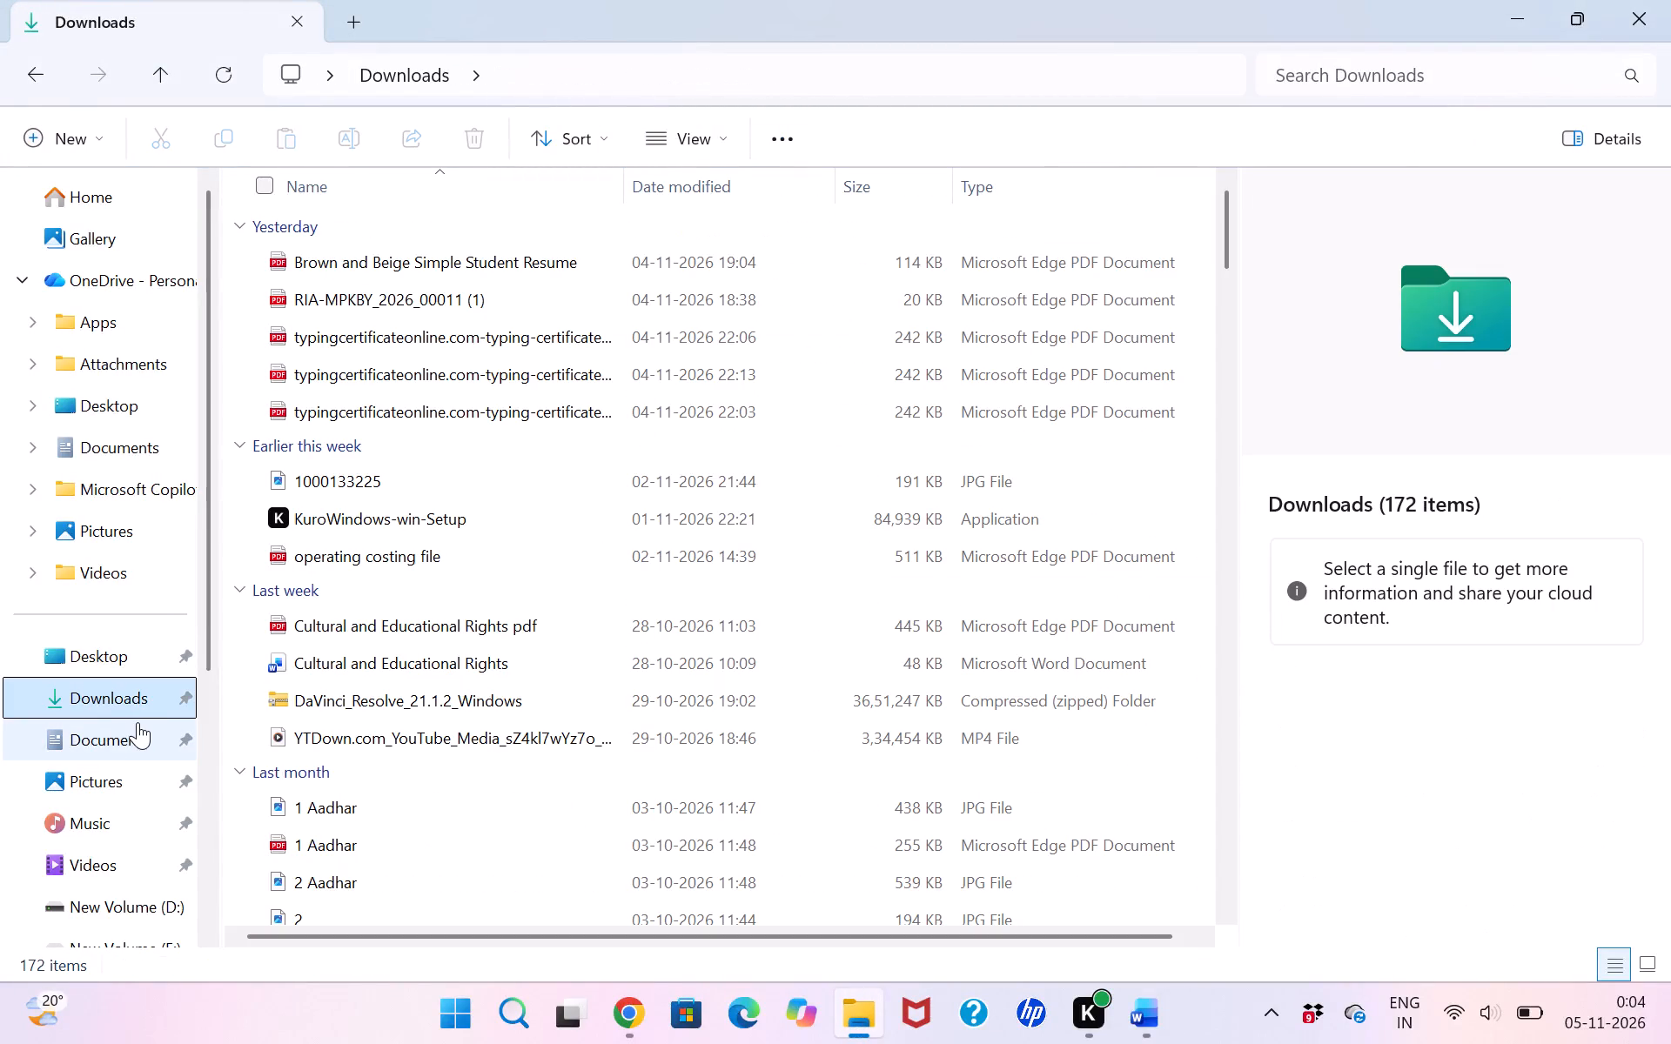
click(138, 722)
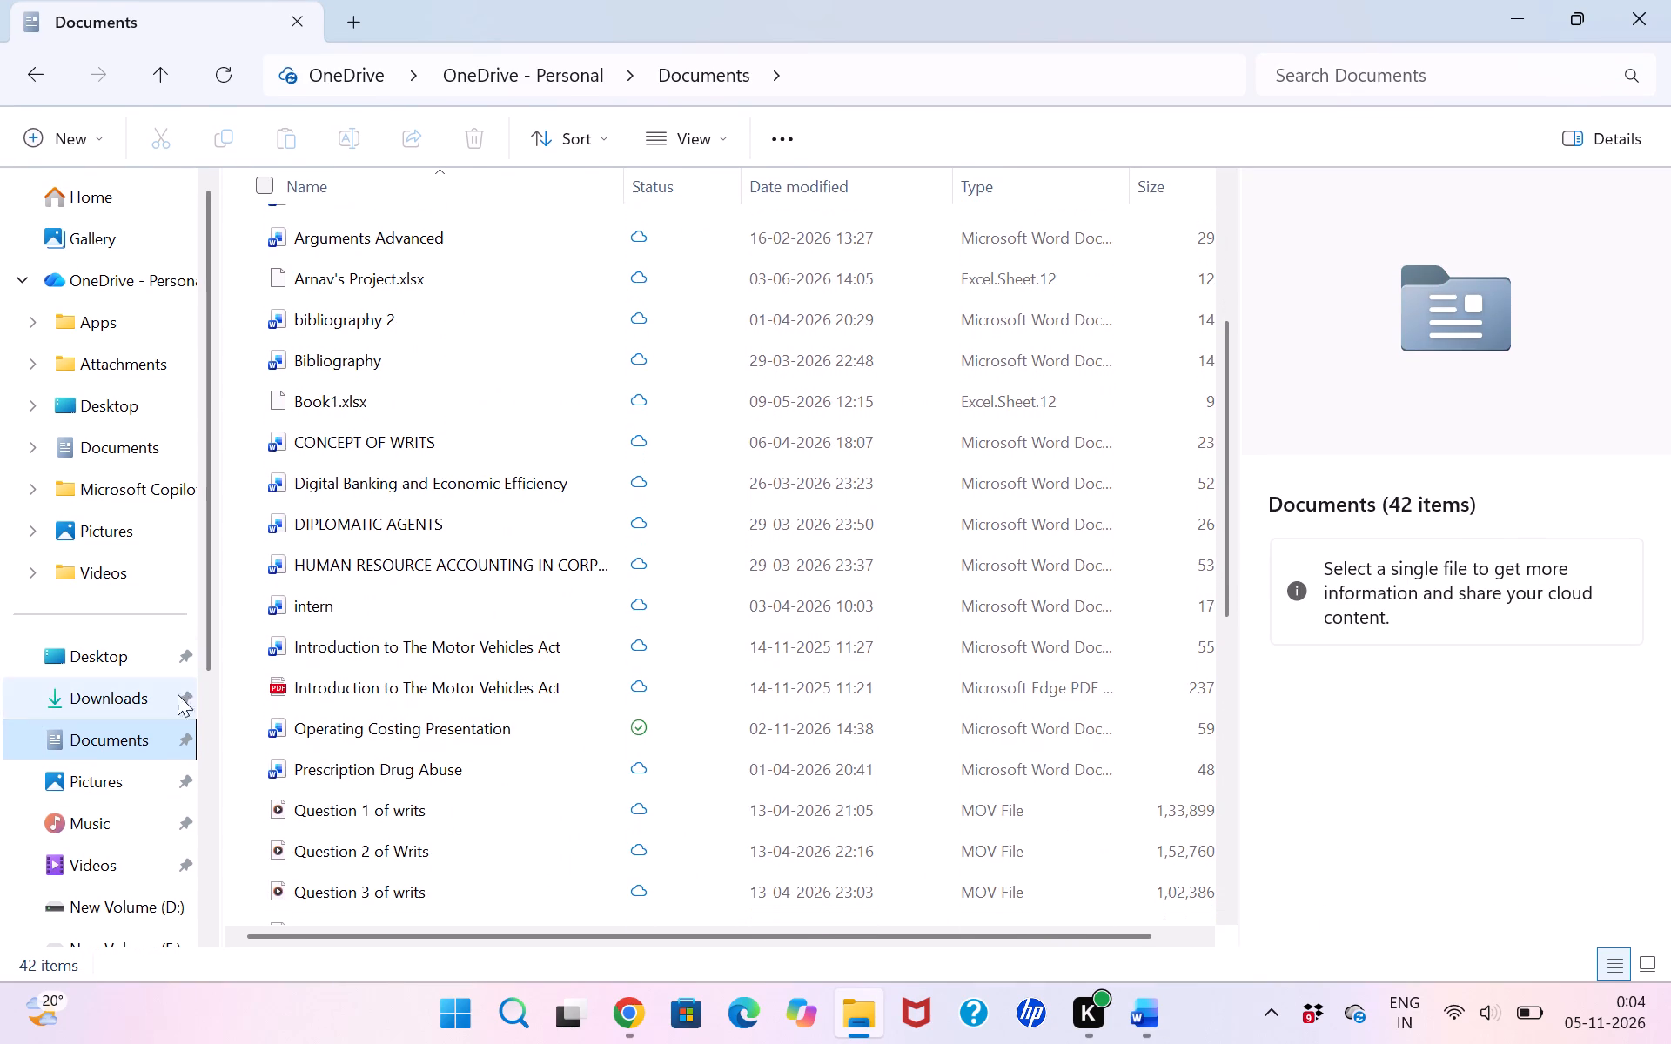
double_click(332, 744)
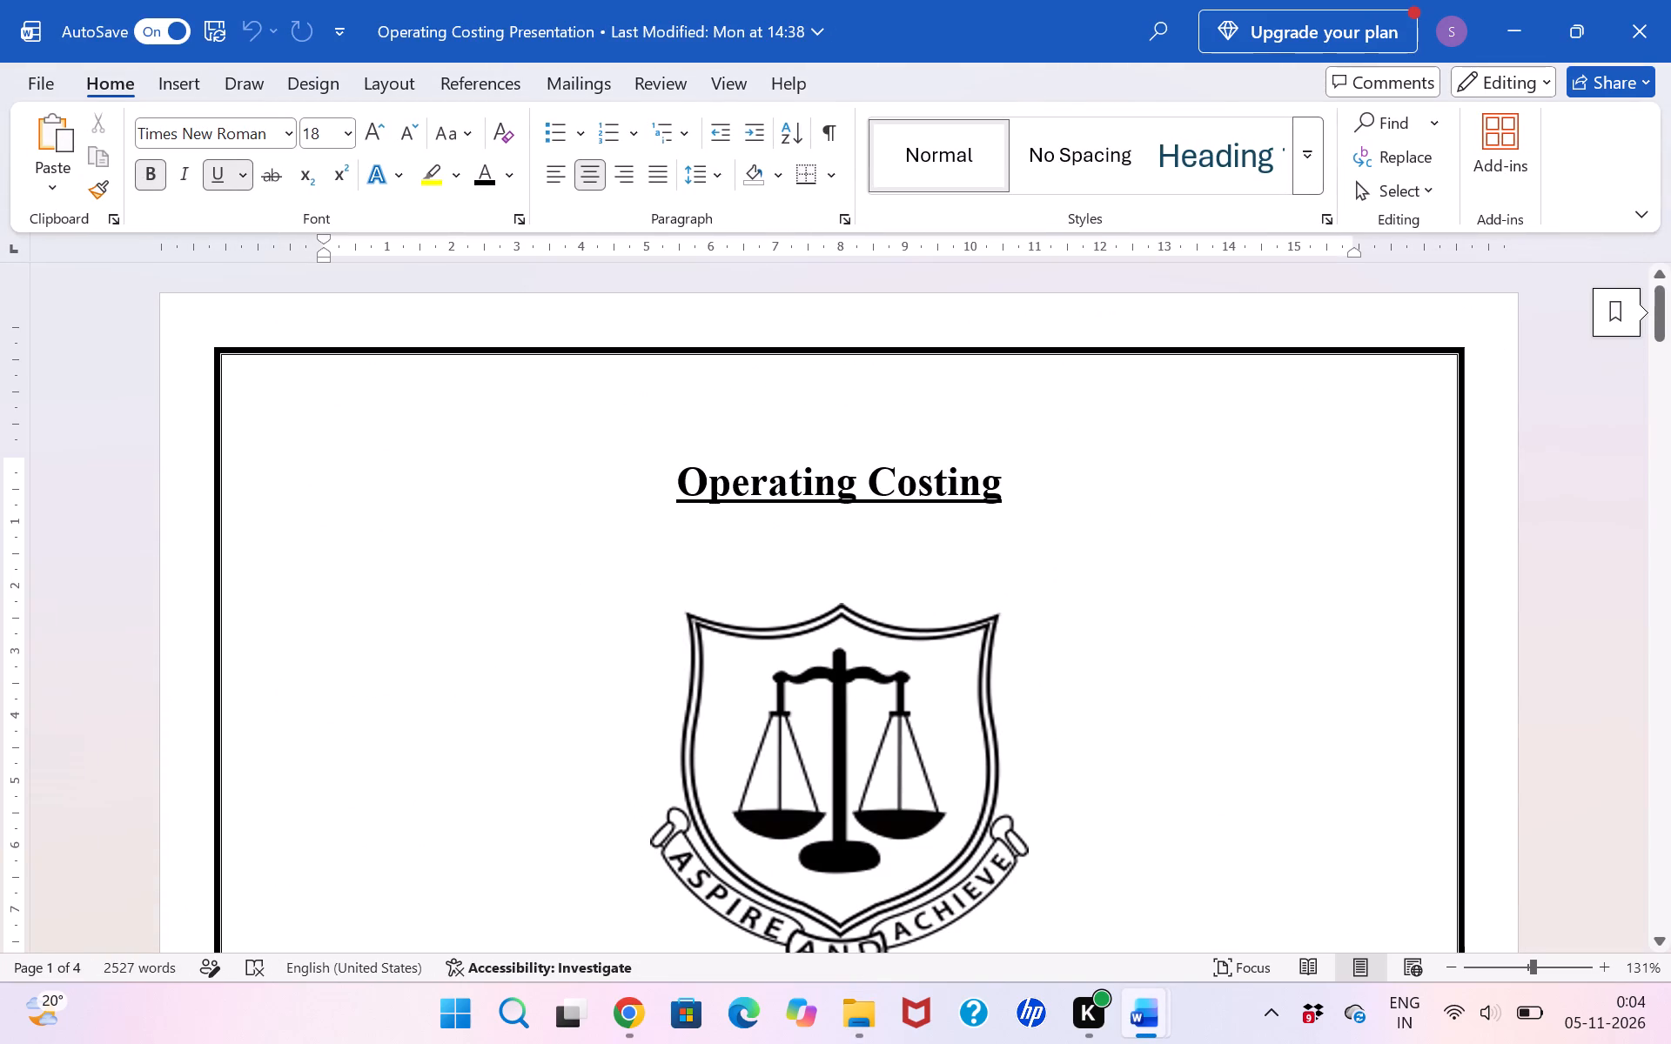
Copy the whole index table from the Operating Costing document and paste it under the INDEX heading of the RBI report.
triple_click(1670, 669)
triple_click(1670, 669)
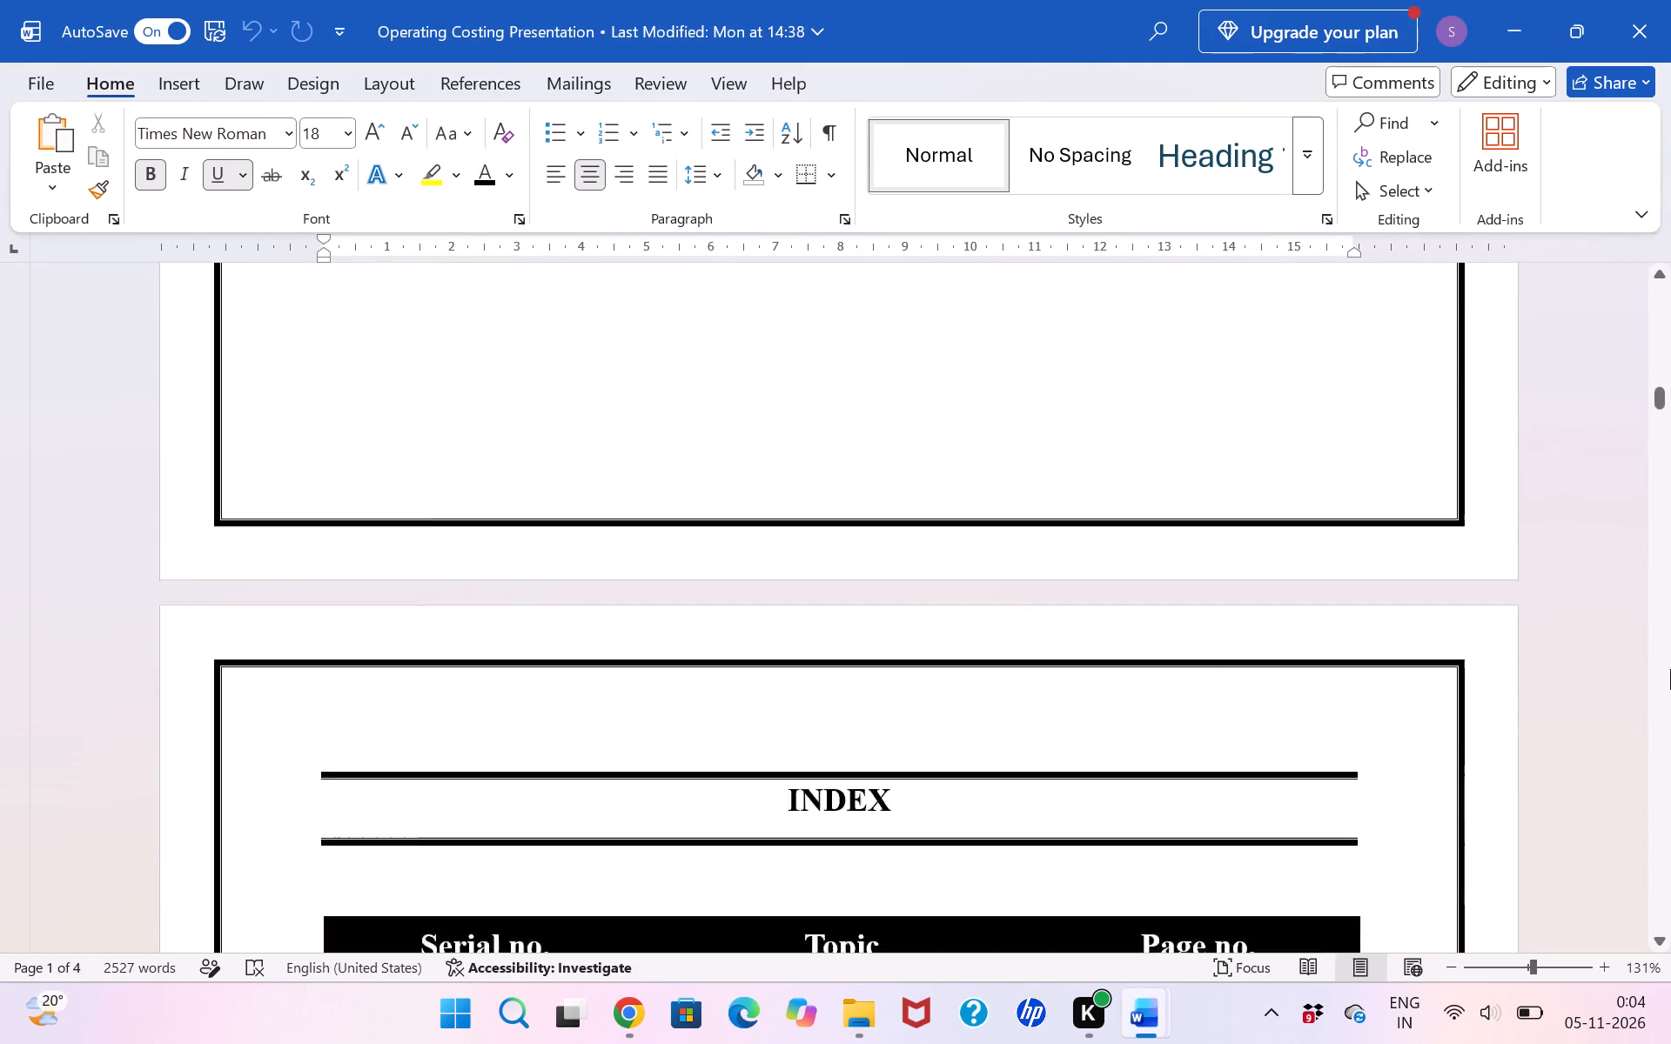
click(1670, 669)
click(1654, 302)
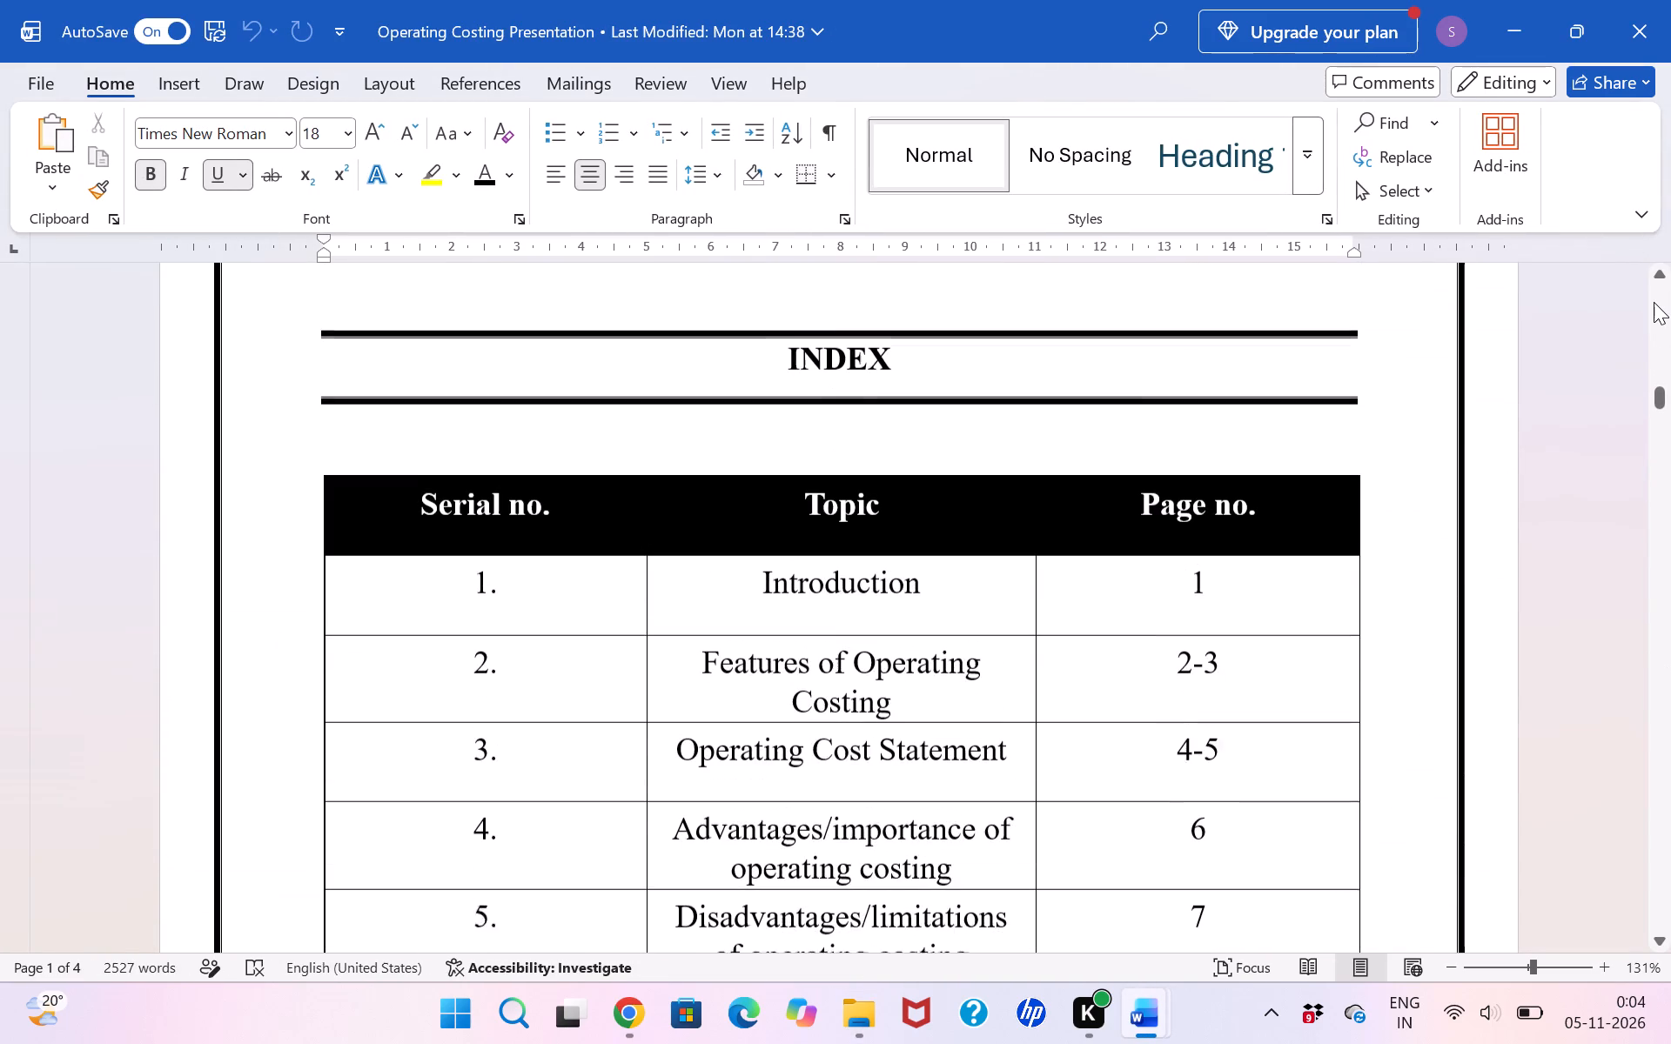
click(601, 512)
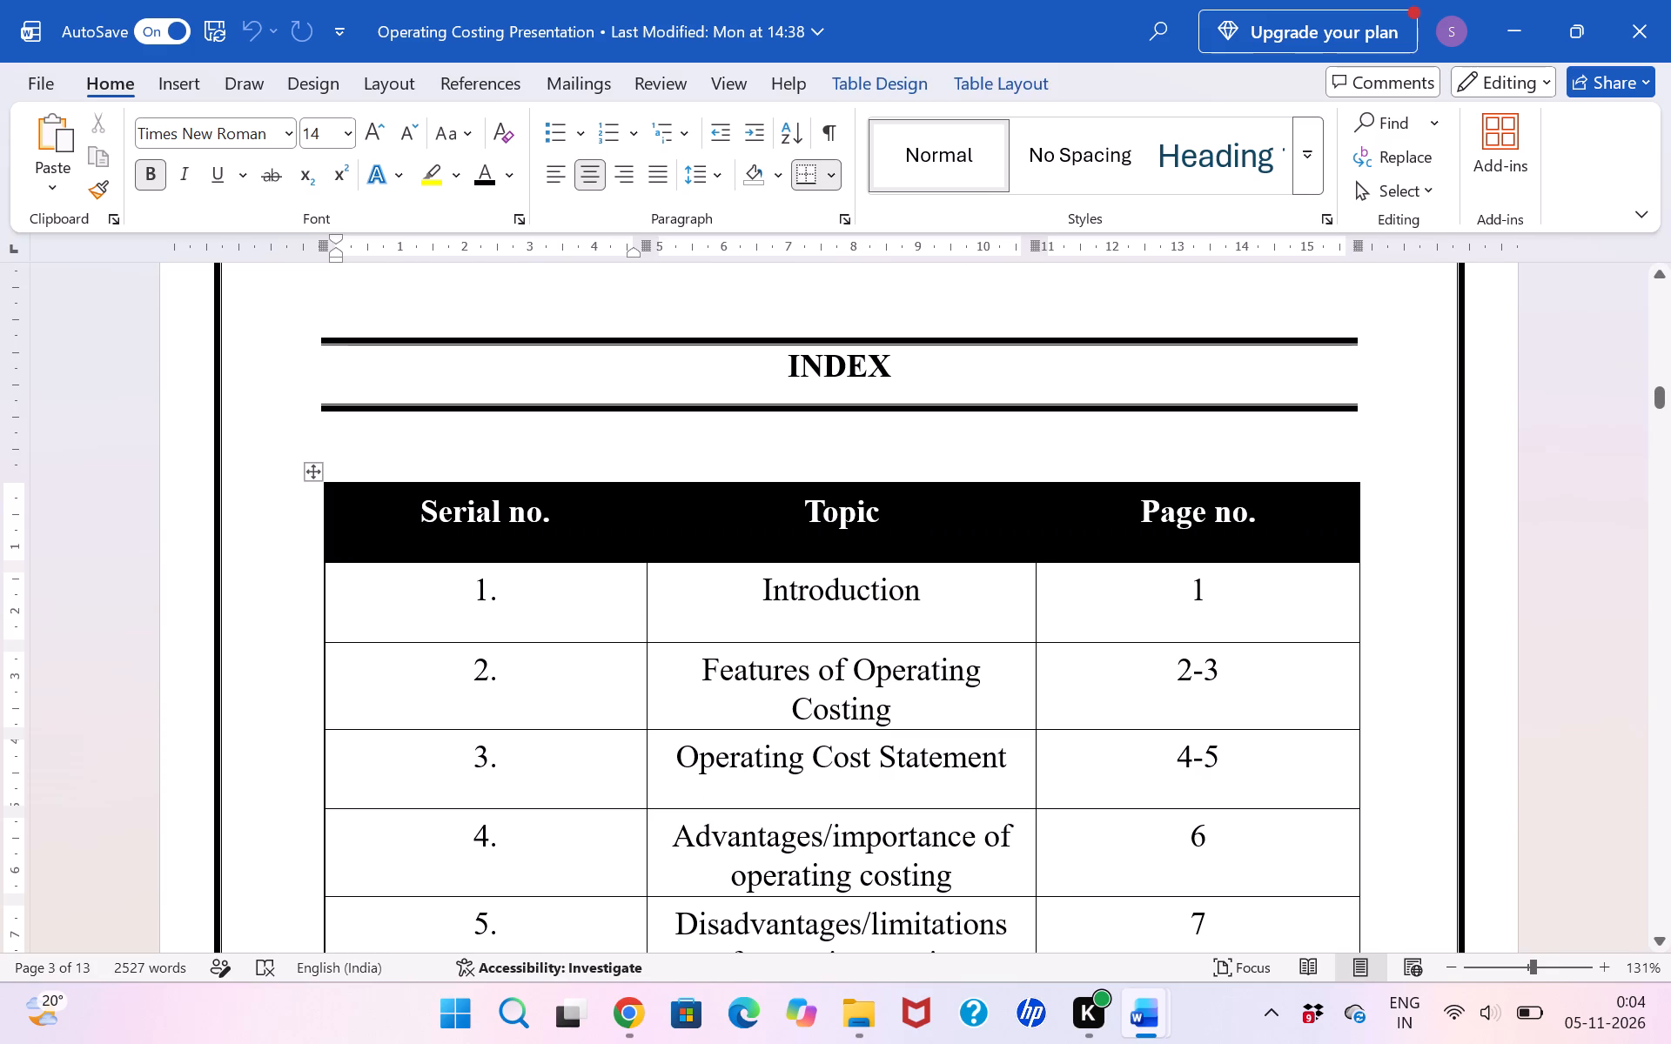
click(311, 469)
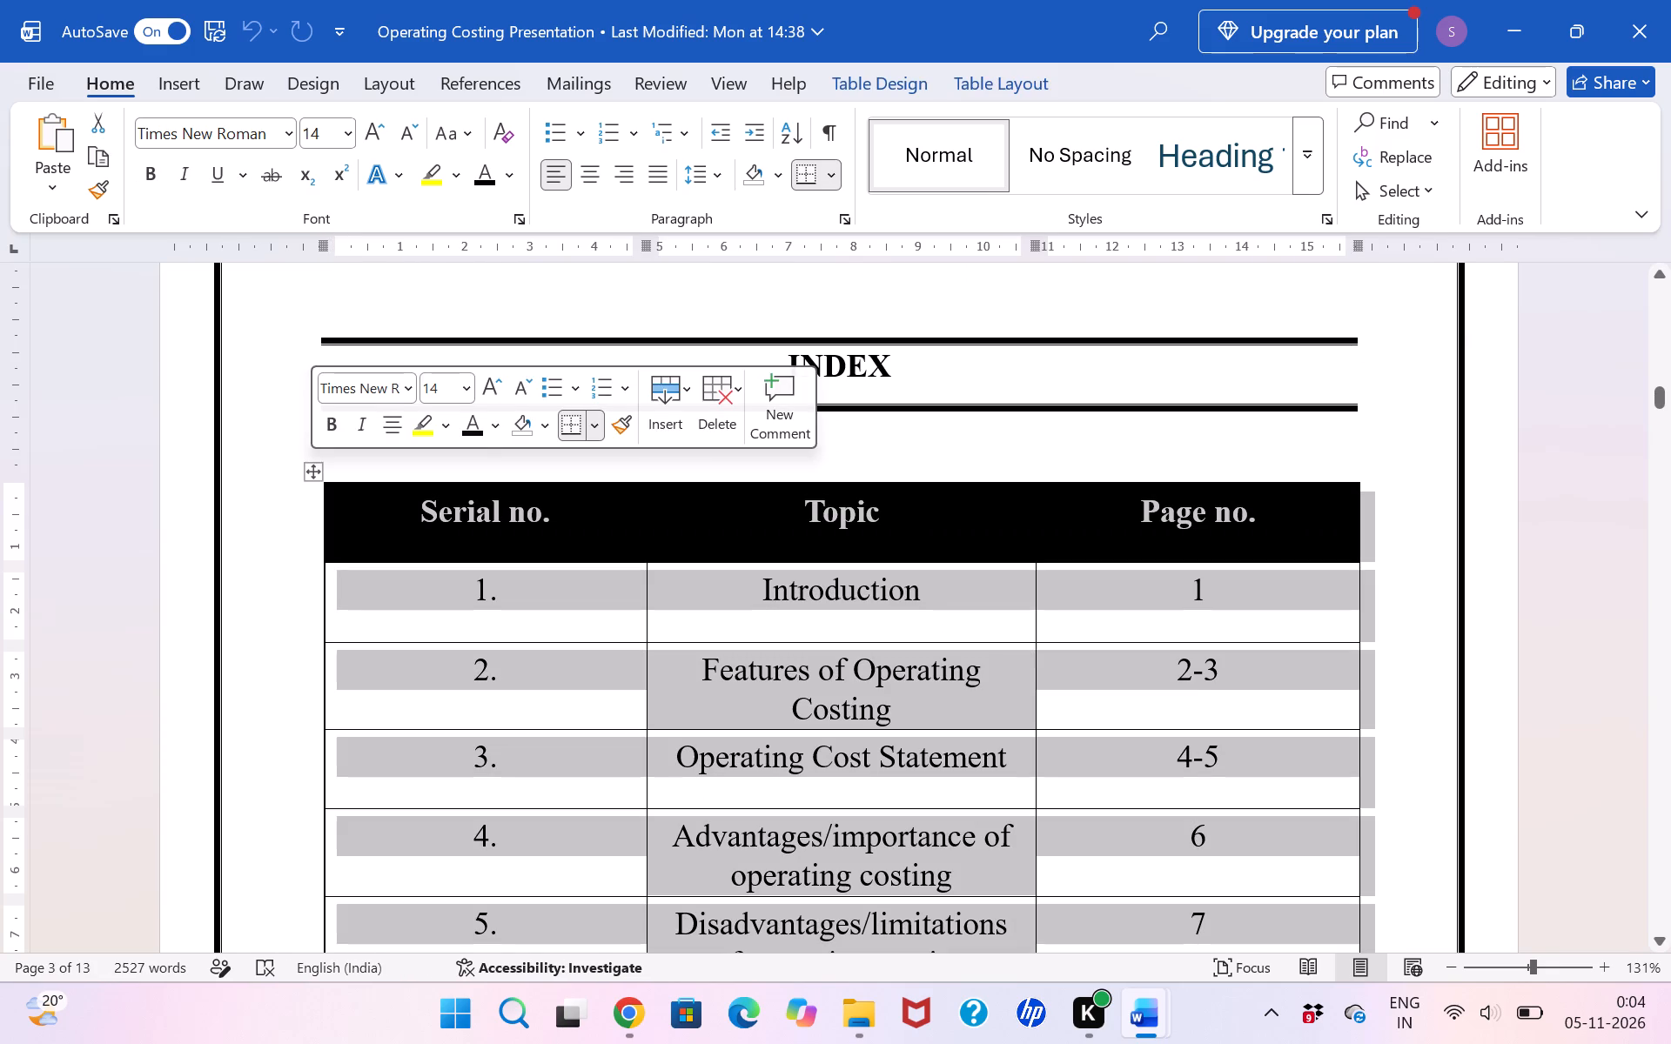
key(ctrl+c)
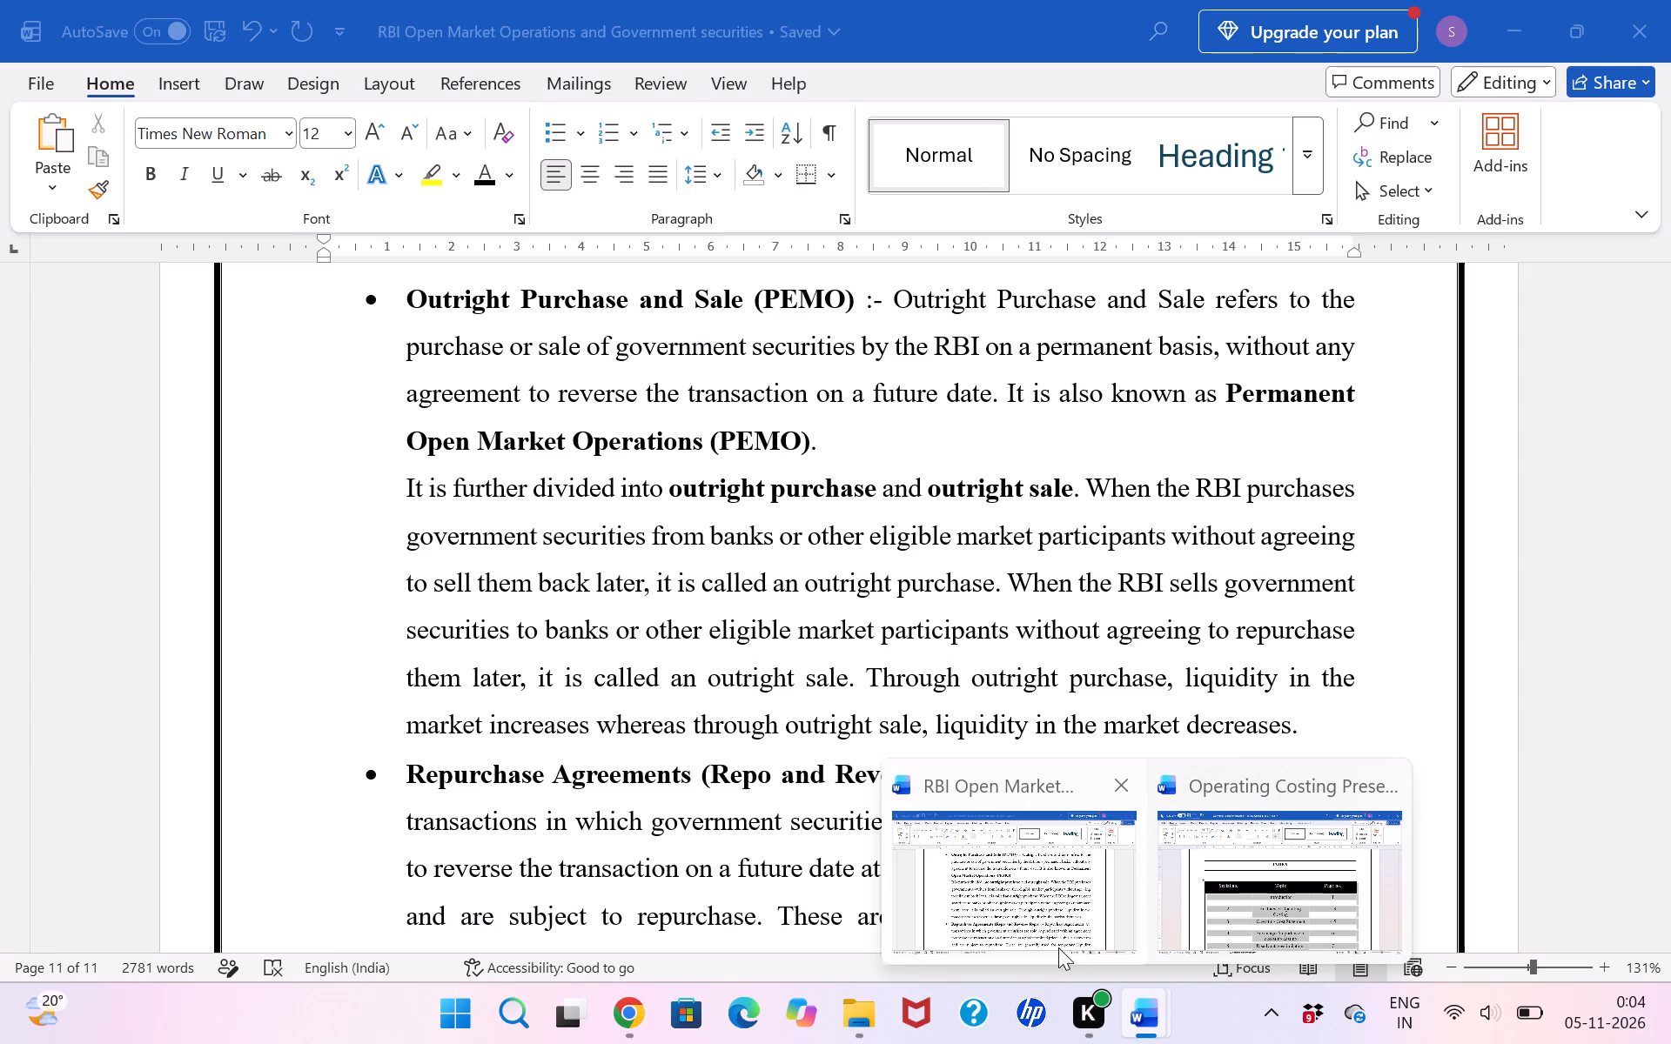
click(1051, 938)
triple_click(1670, 543)
triple_click(1670, 543)
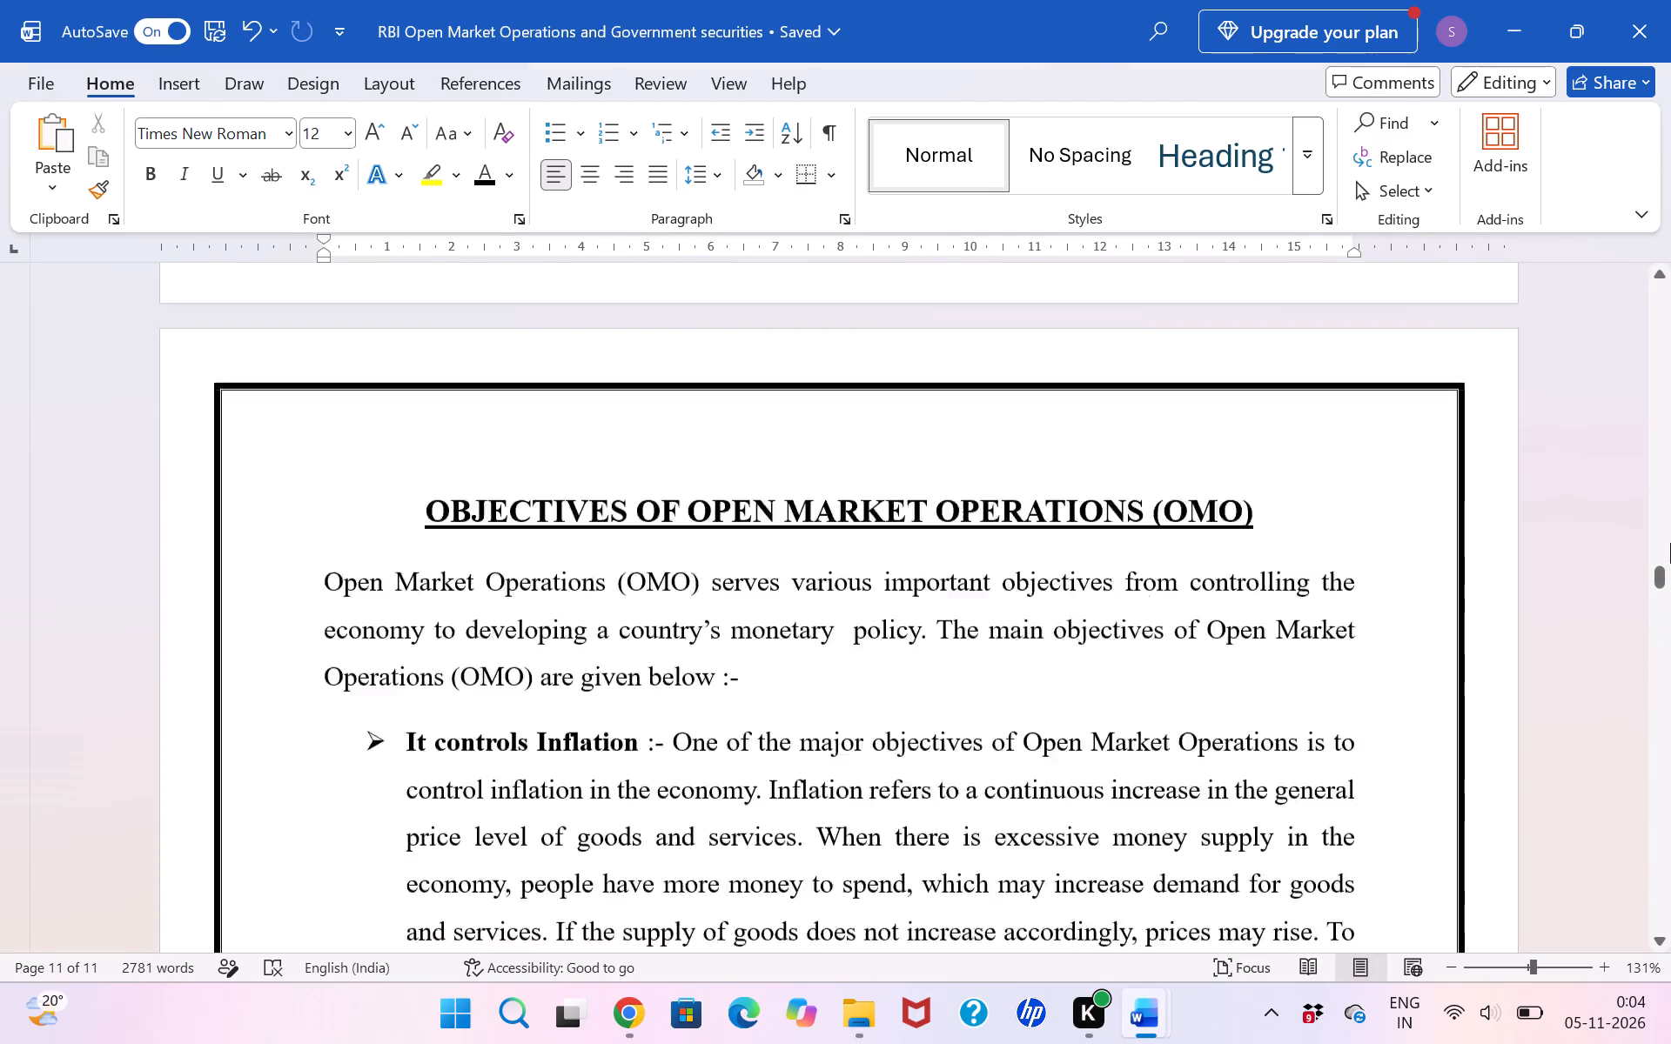
double_click(1670, 543)
drag(1670, 543, 1670, 427)
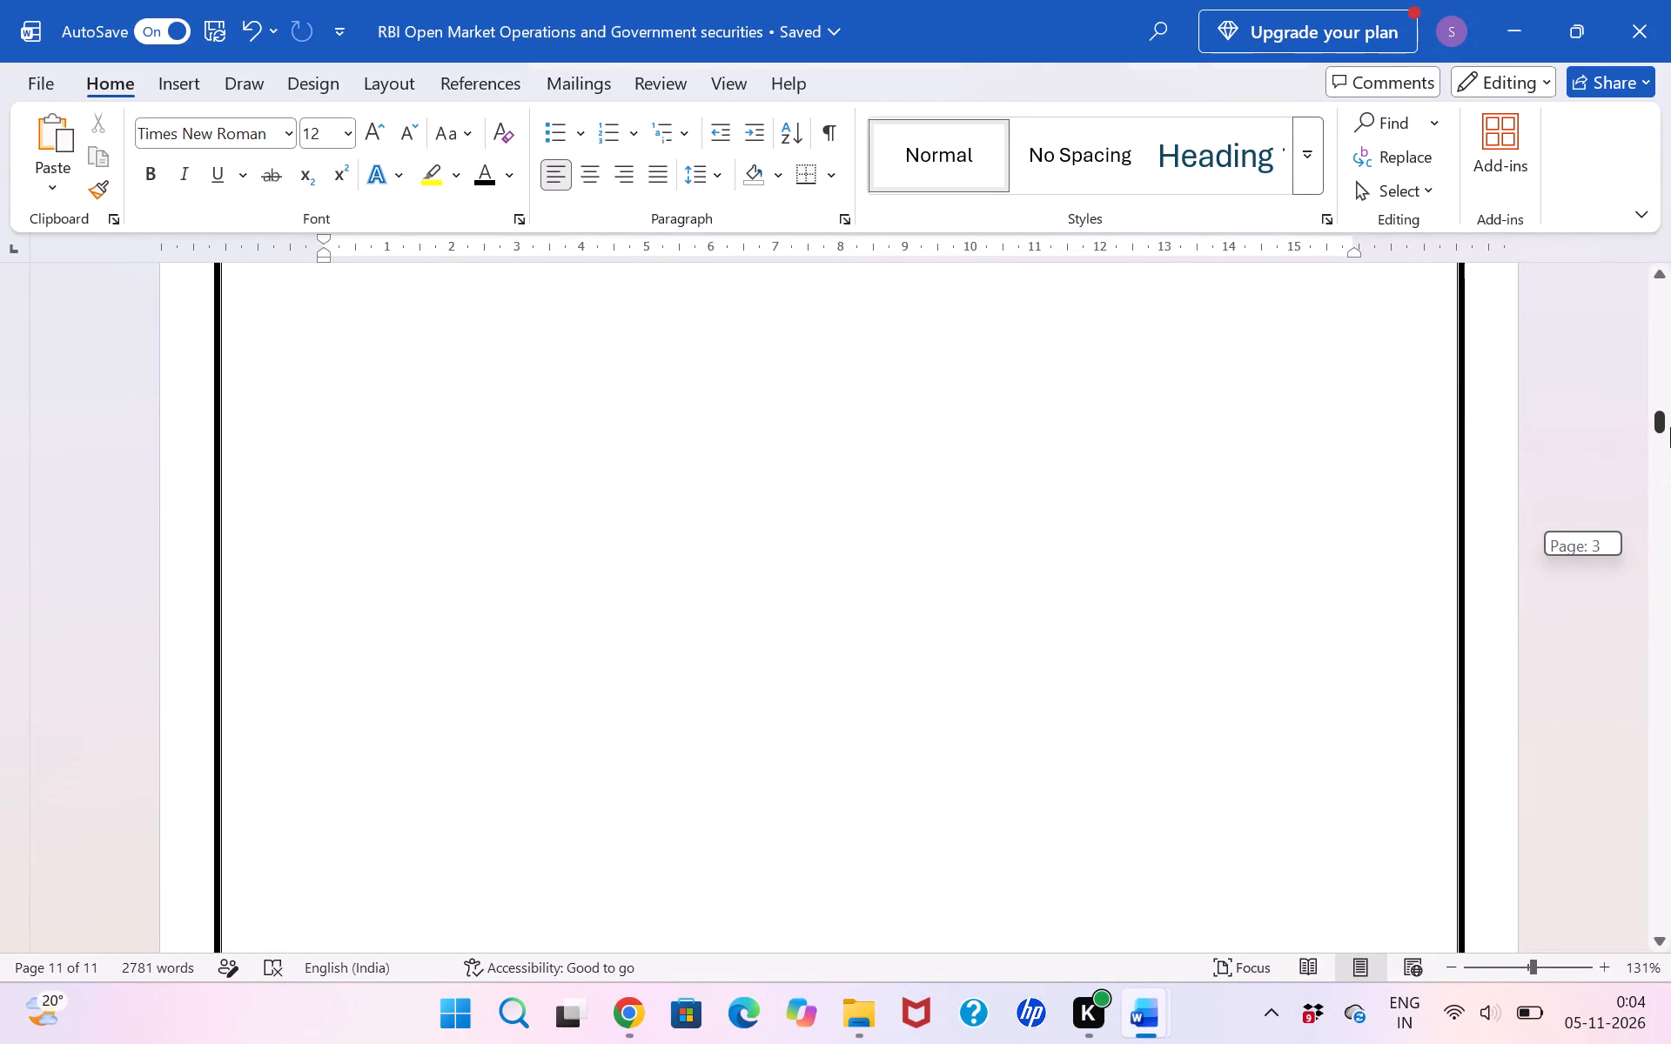
drag(1670, 427, 1659, 414)
click(1037, 816)
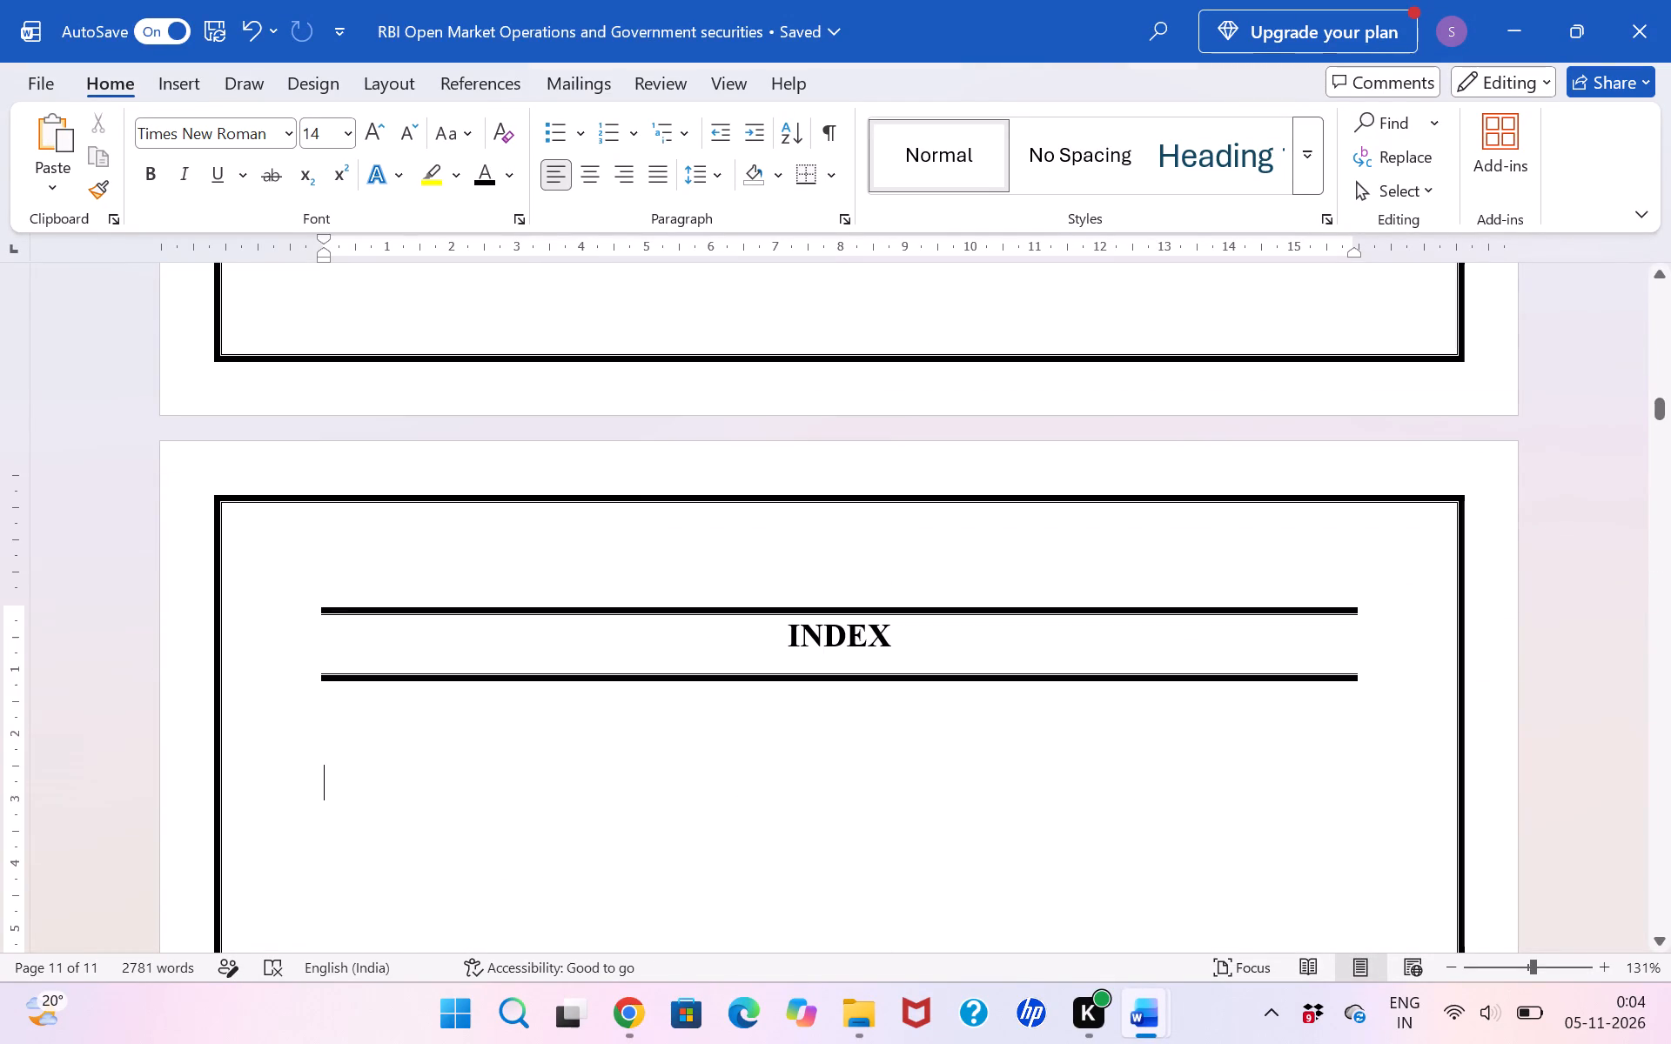
key(ctrl+v)
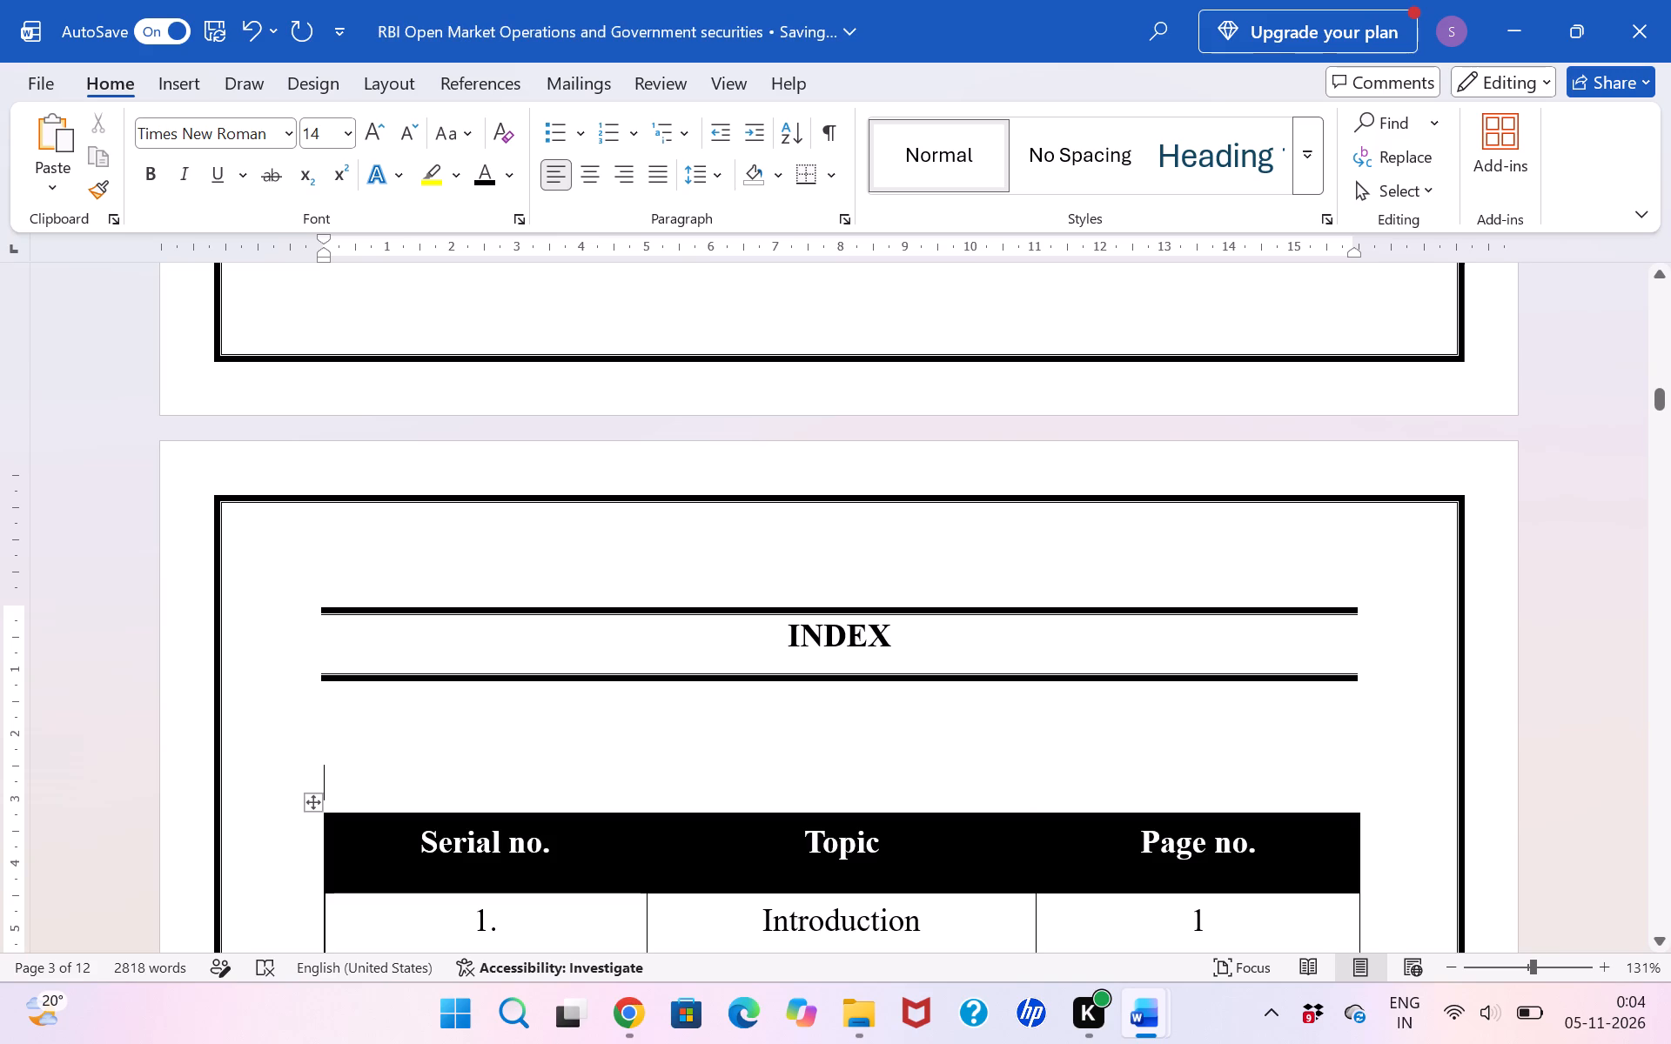
Move the pasted index table up so it sits closer below the INDEX heading, aligned with its border lines.
drag(314, 800, 322, 761)
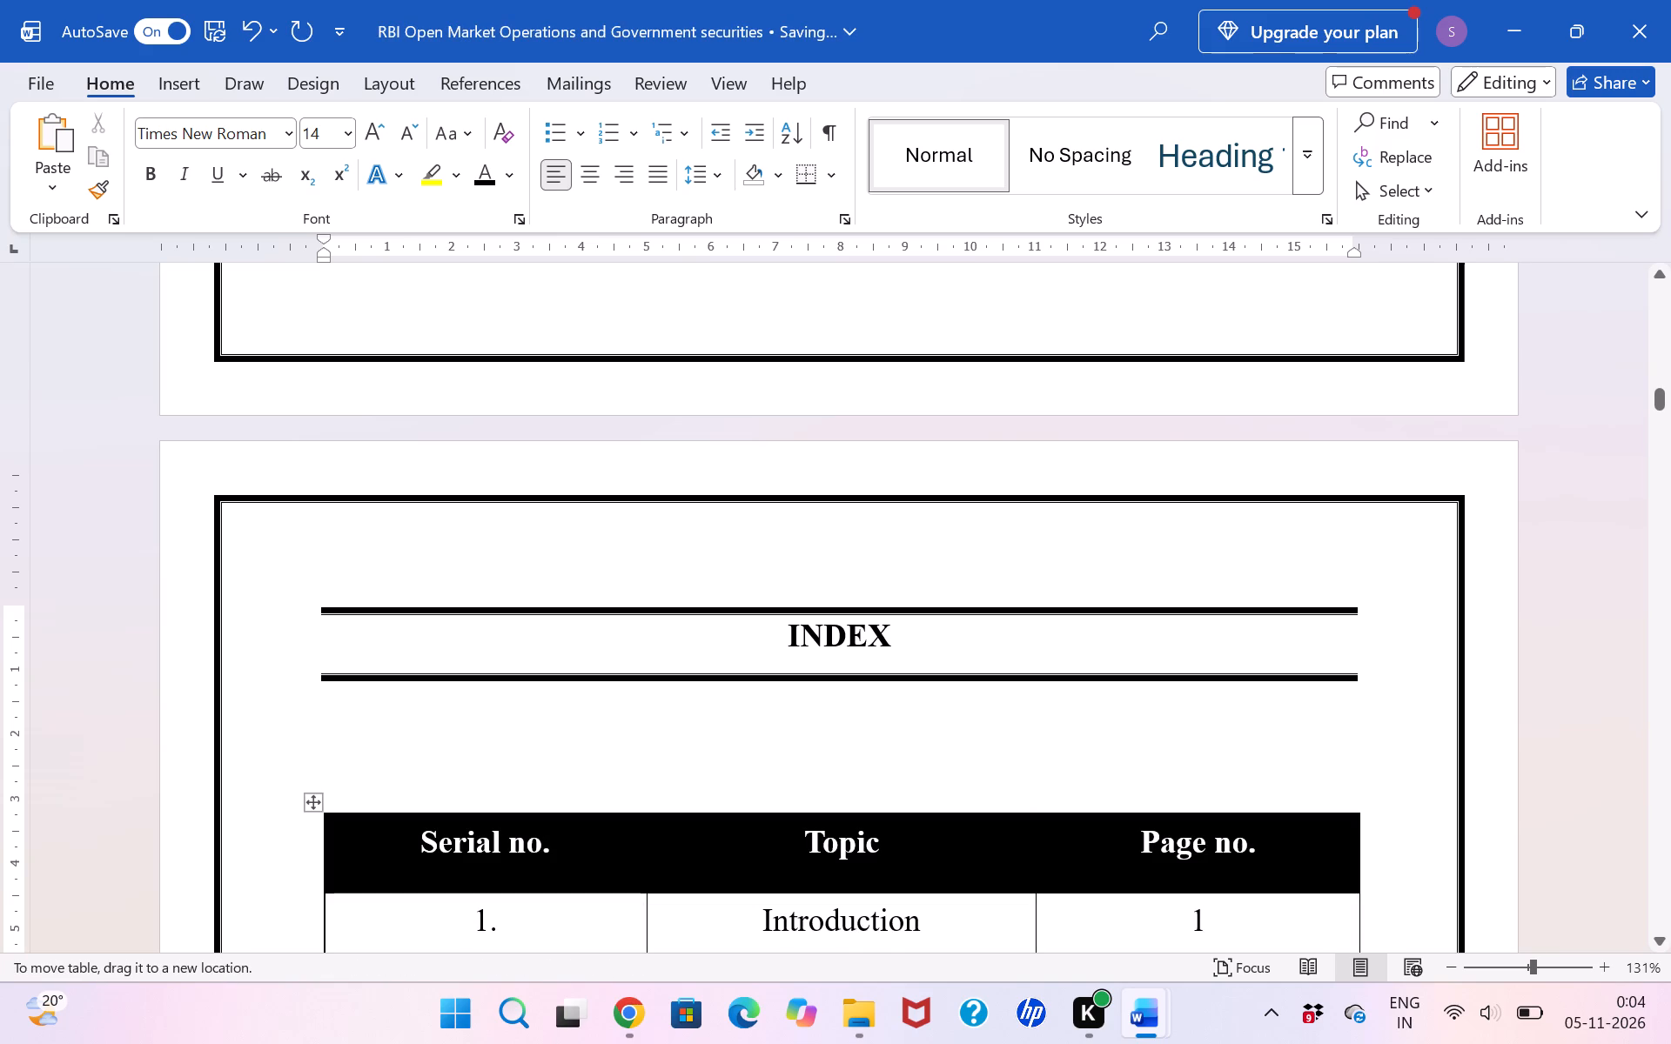
drag(322, 761, 322, 758)
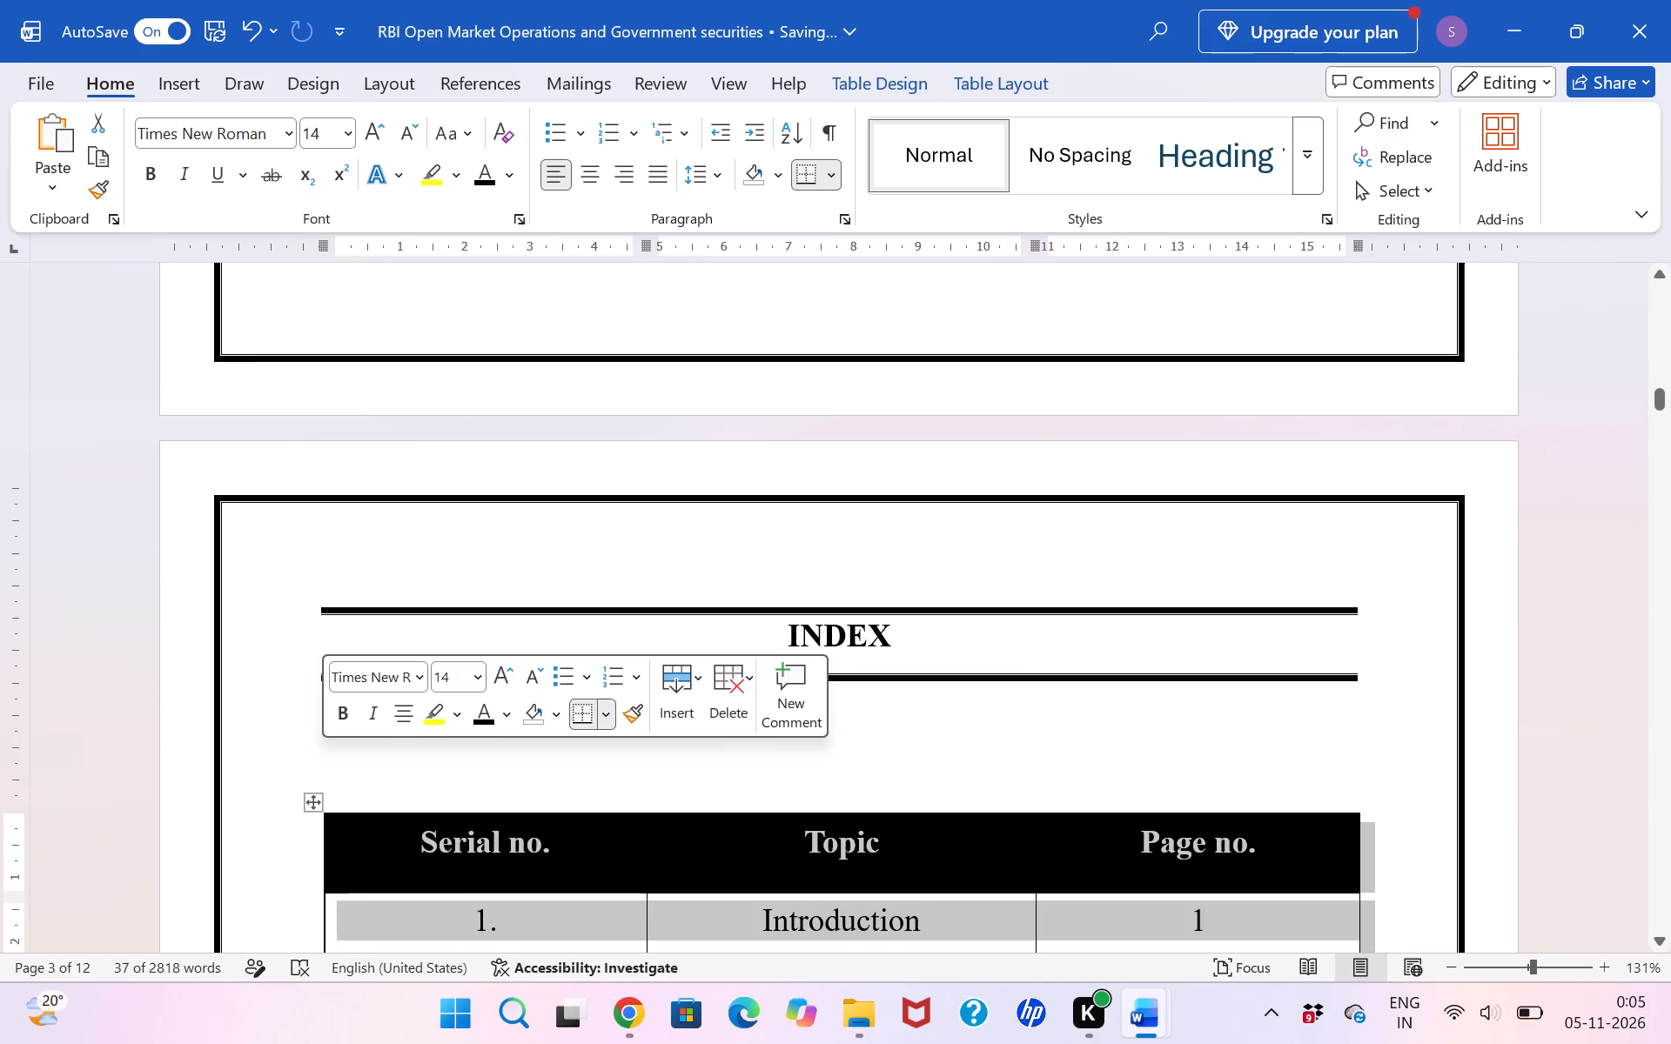
drag(312, 804, 322, 761)
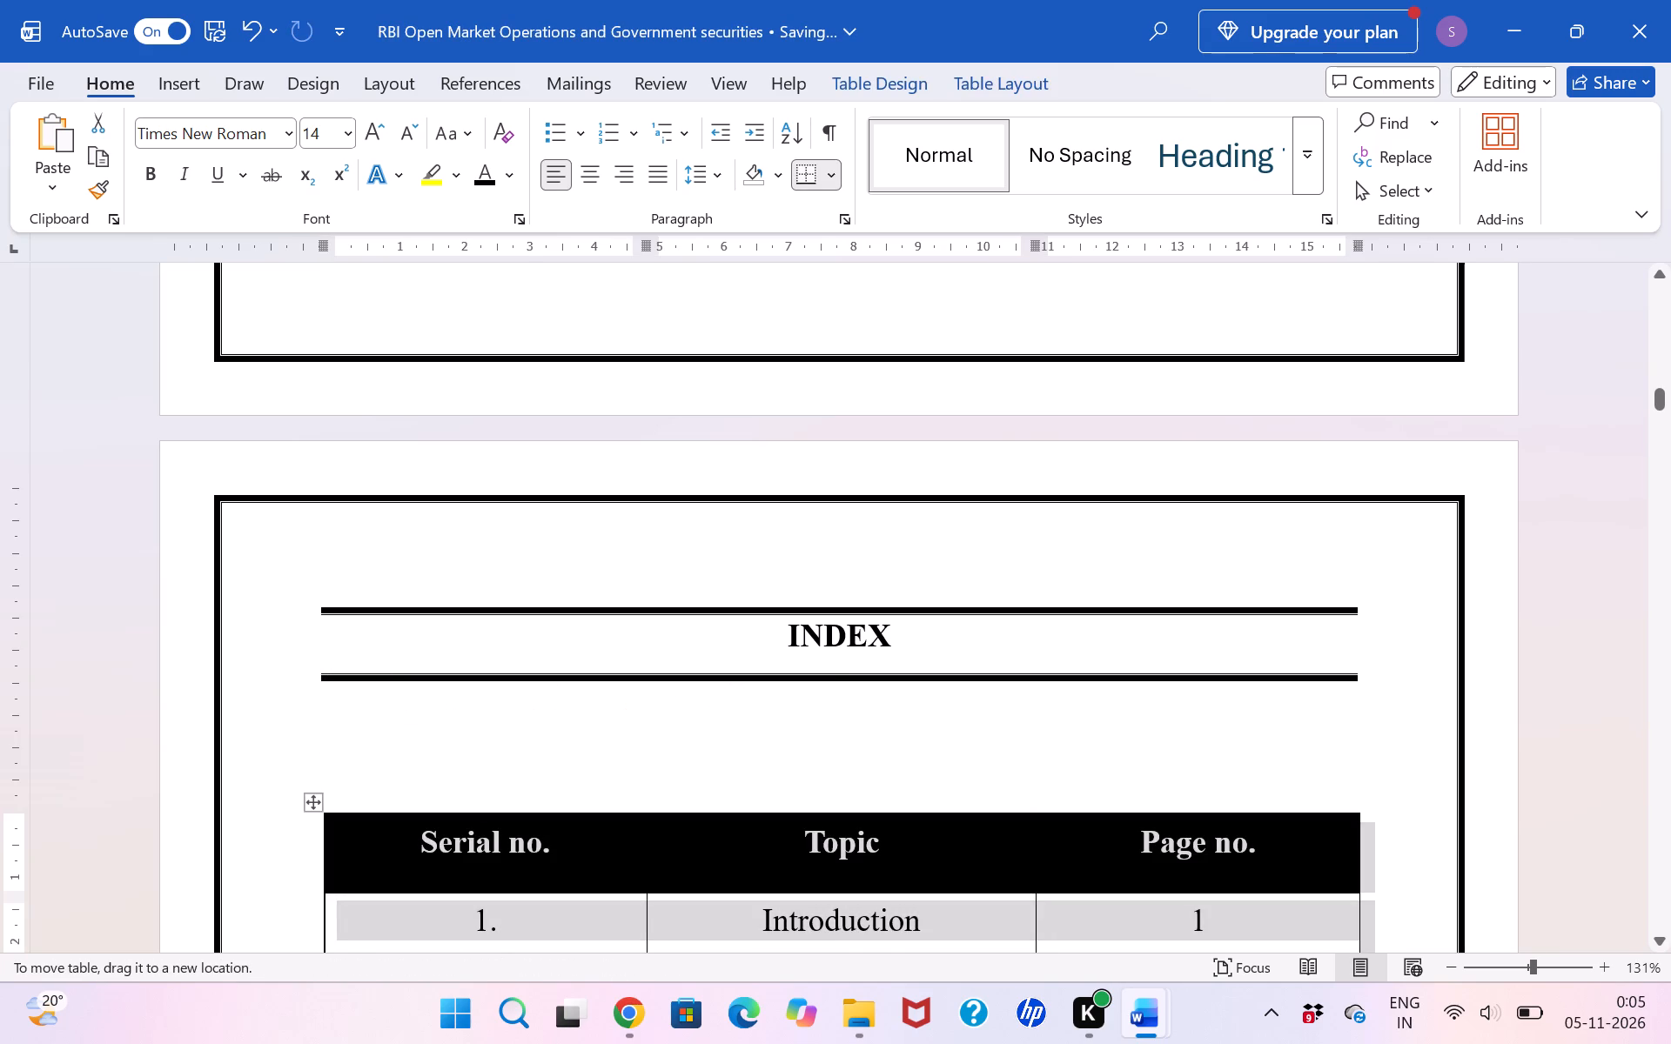
drag(322, 761, 322, 760)
click(322, 760)
click(345, 843)
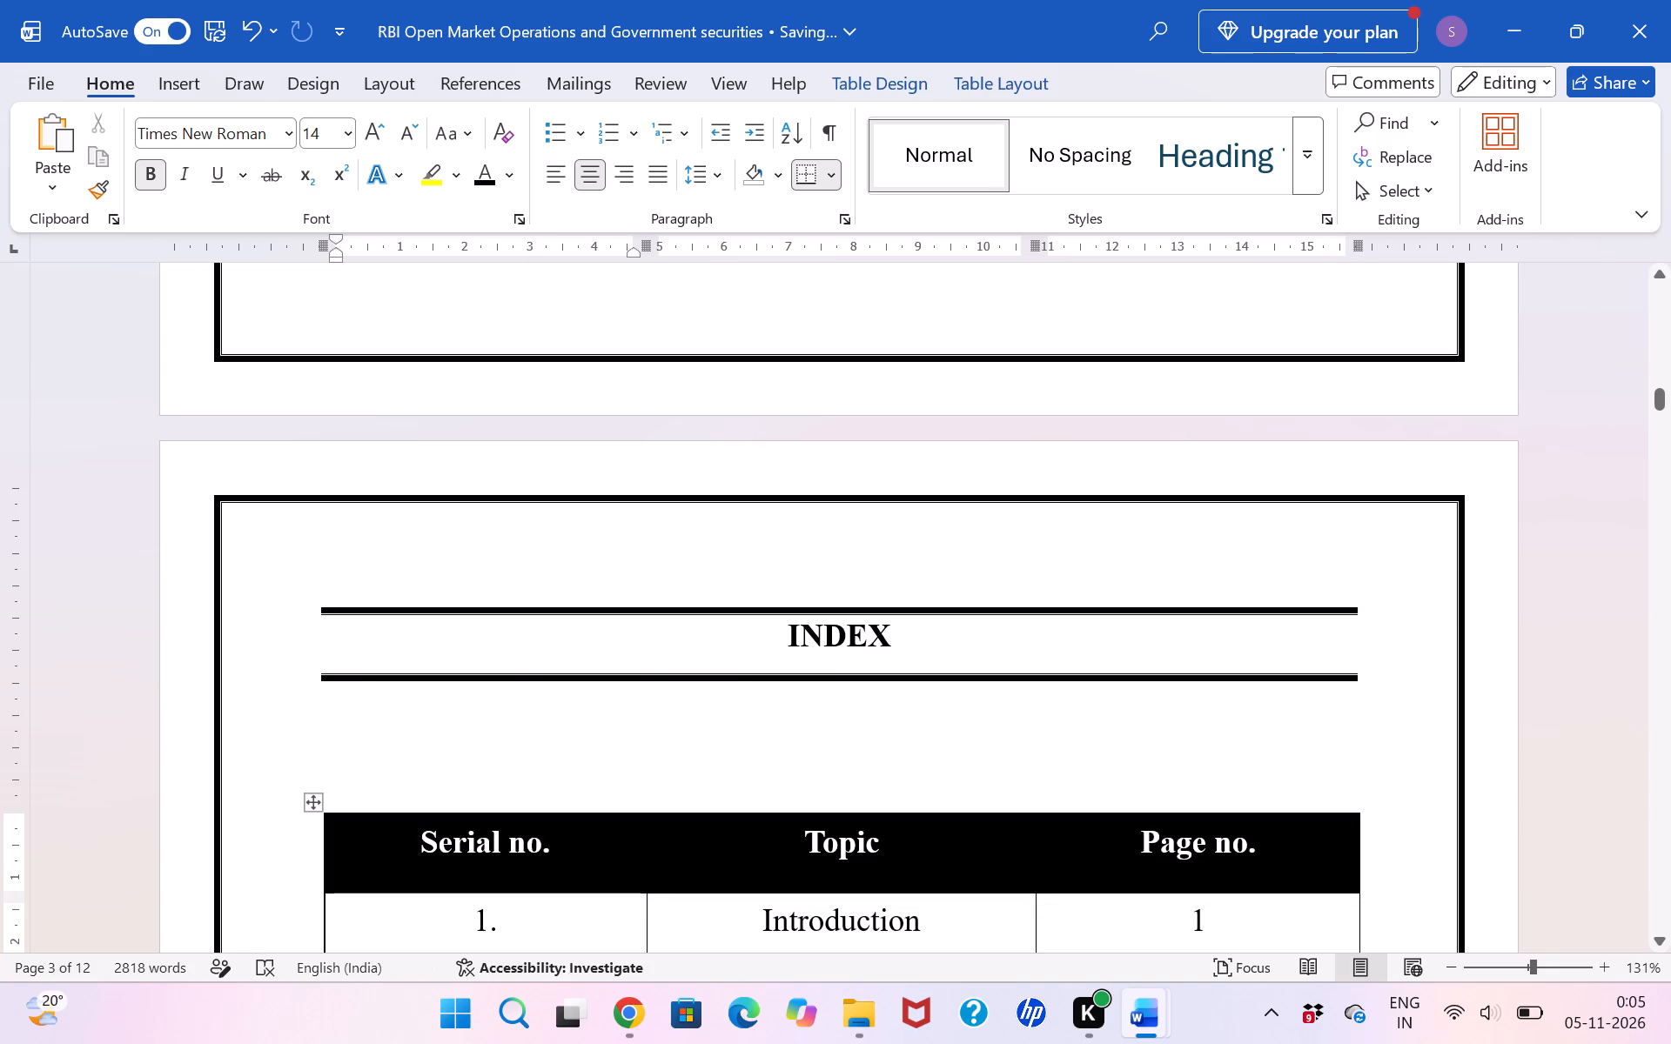
drag(316, 806, 332, 786)
drag(332, 786, 336, 758)
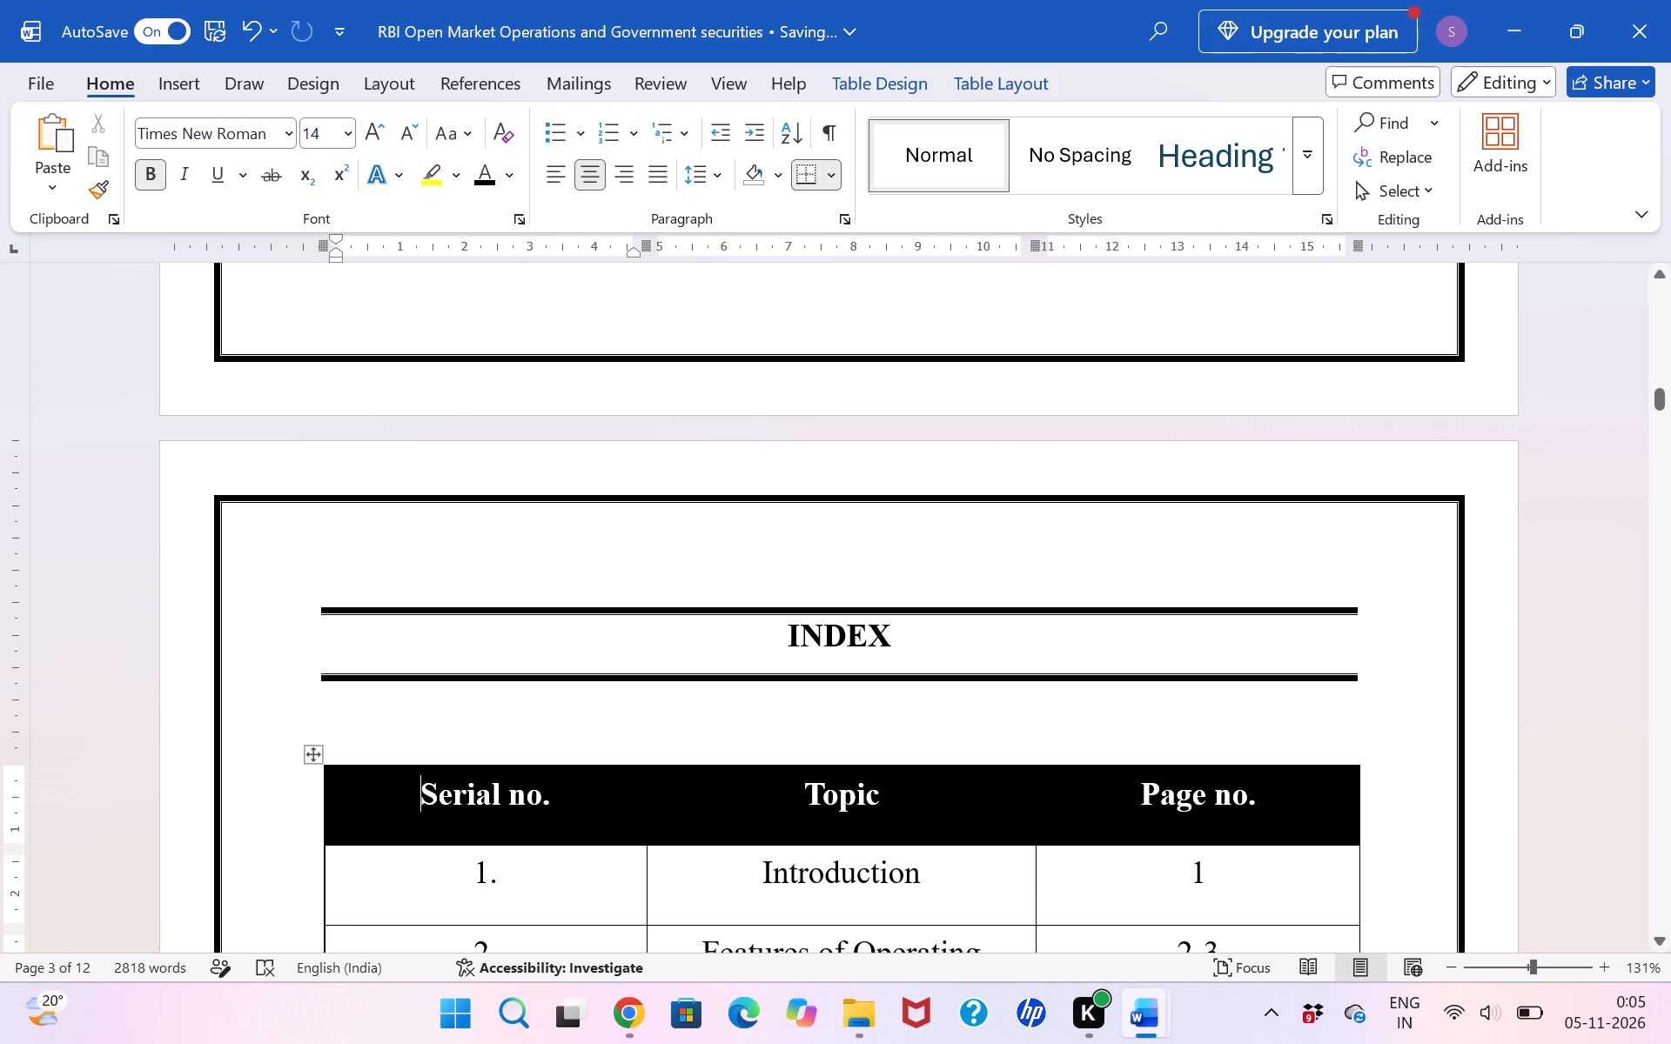
drag(312, 760, 319, 738)
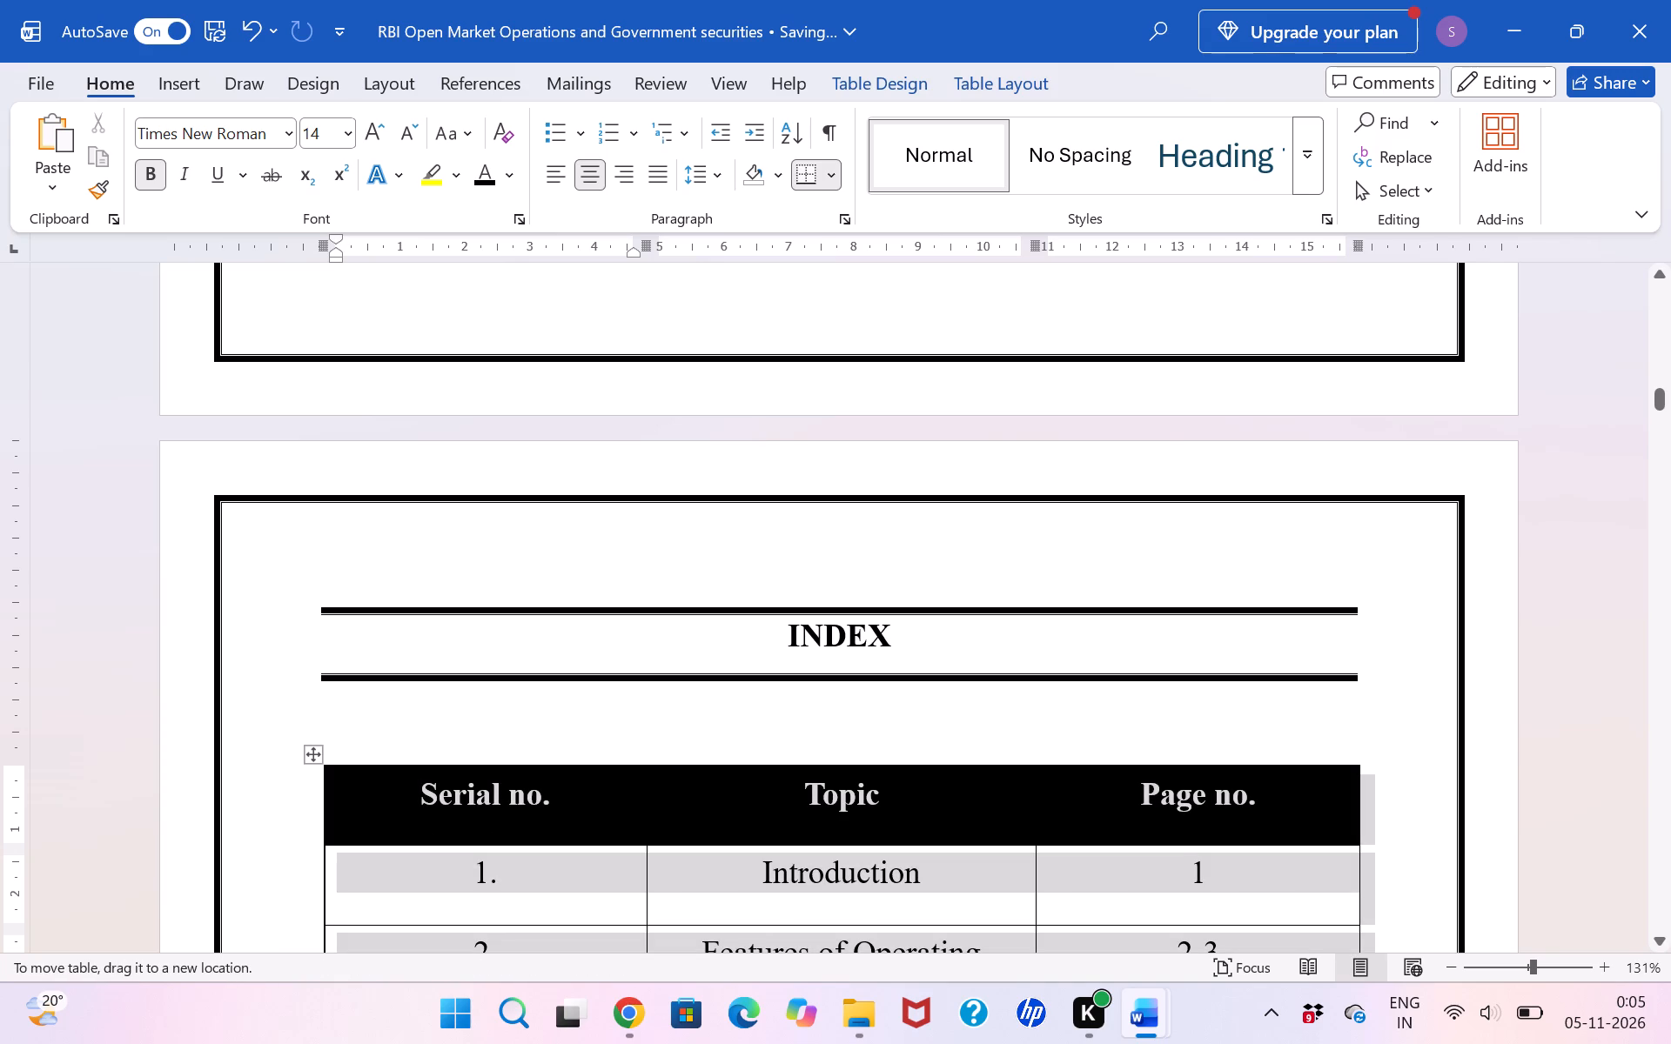
drag(319, 738, 325, 696)
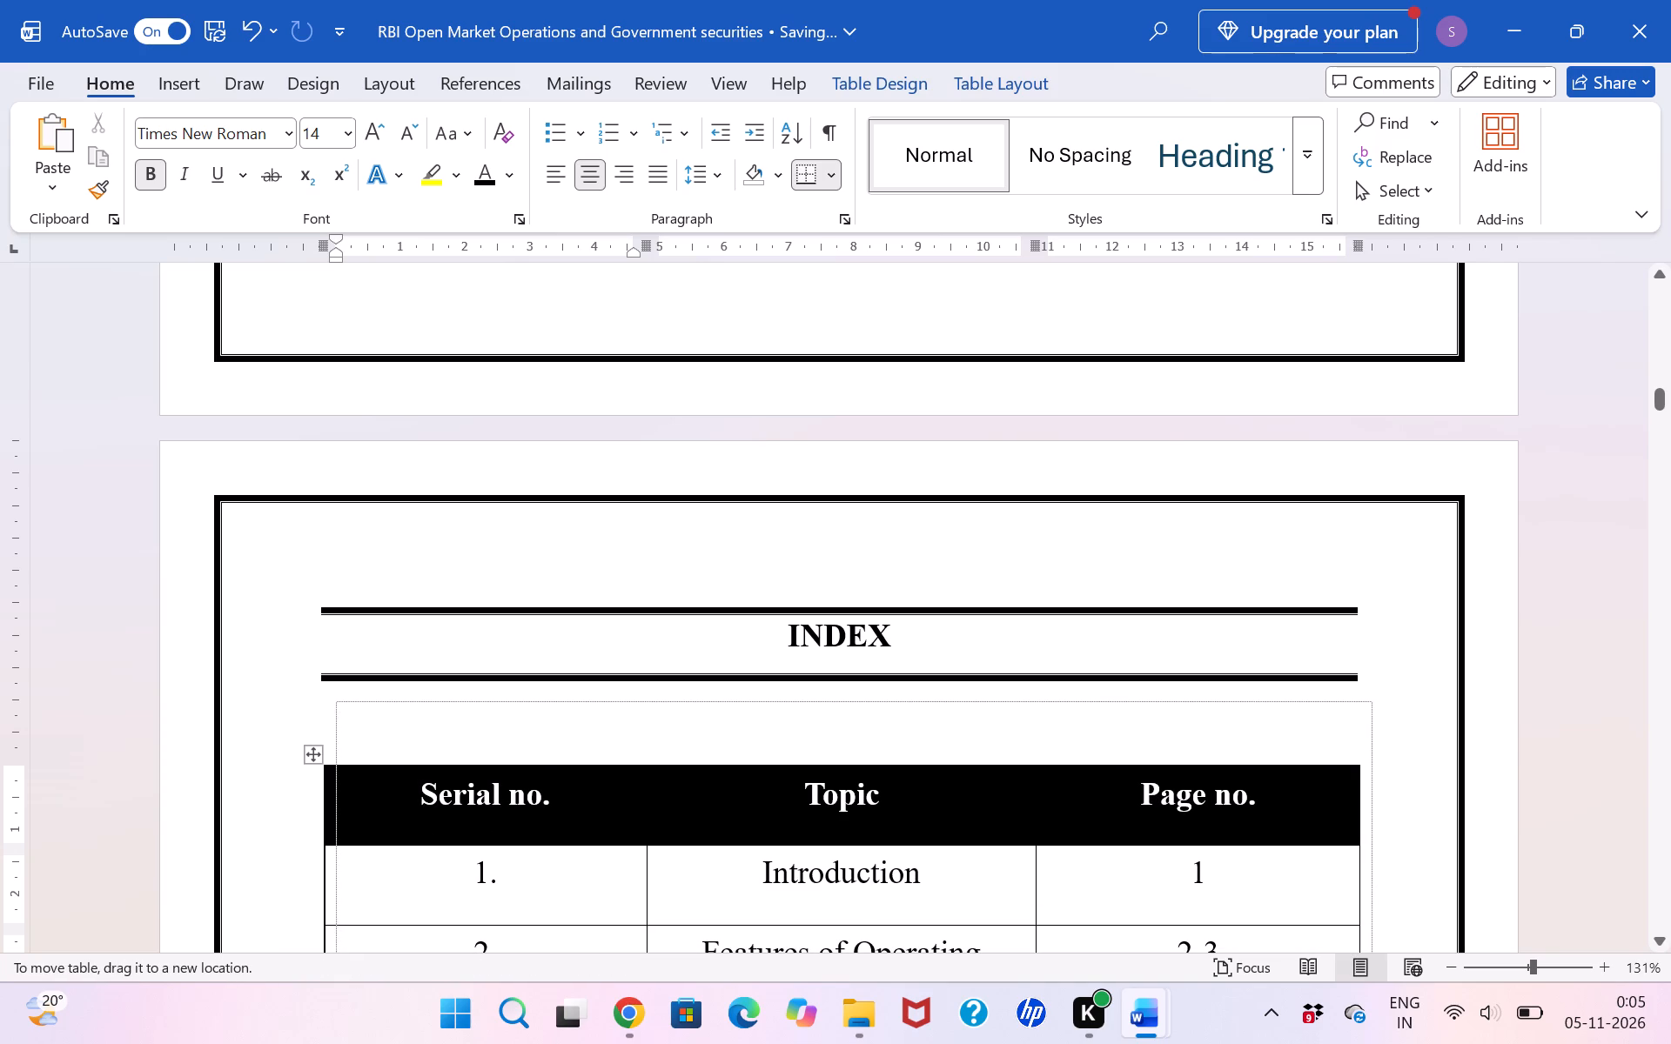
drag(325, 696, 306, 730)
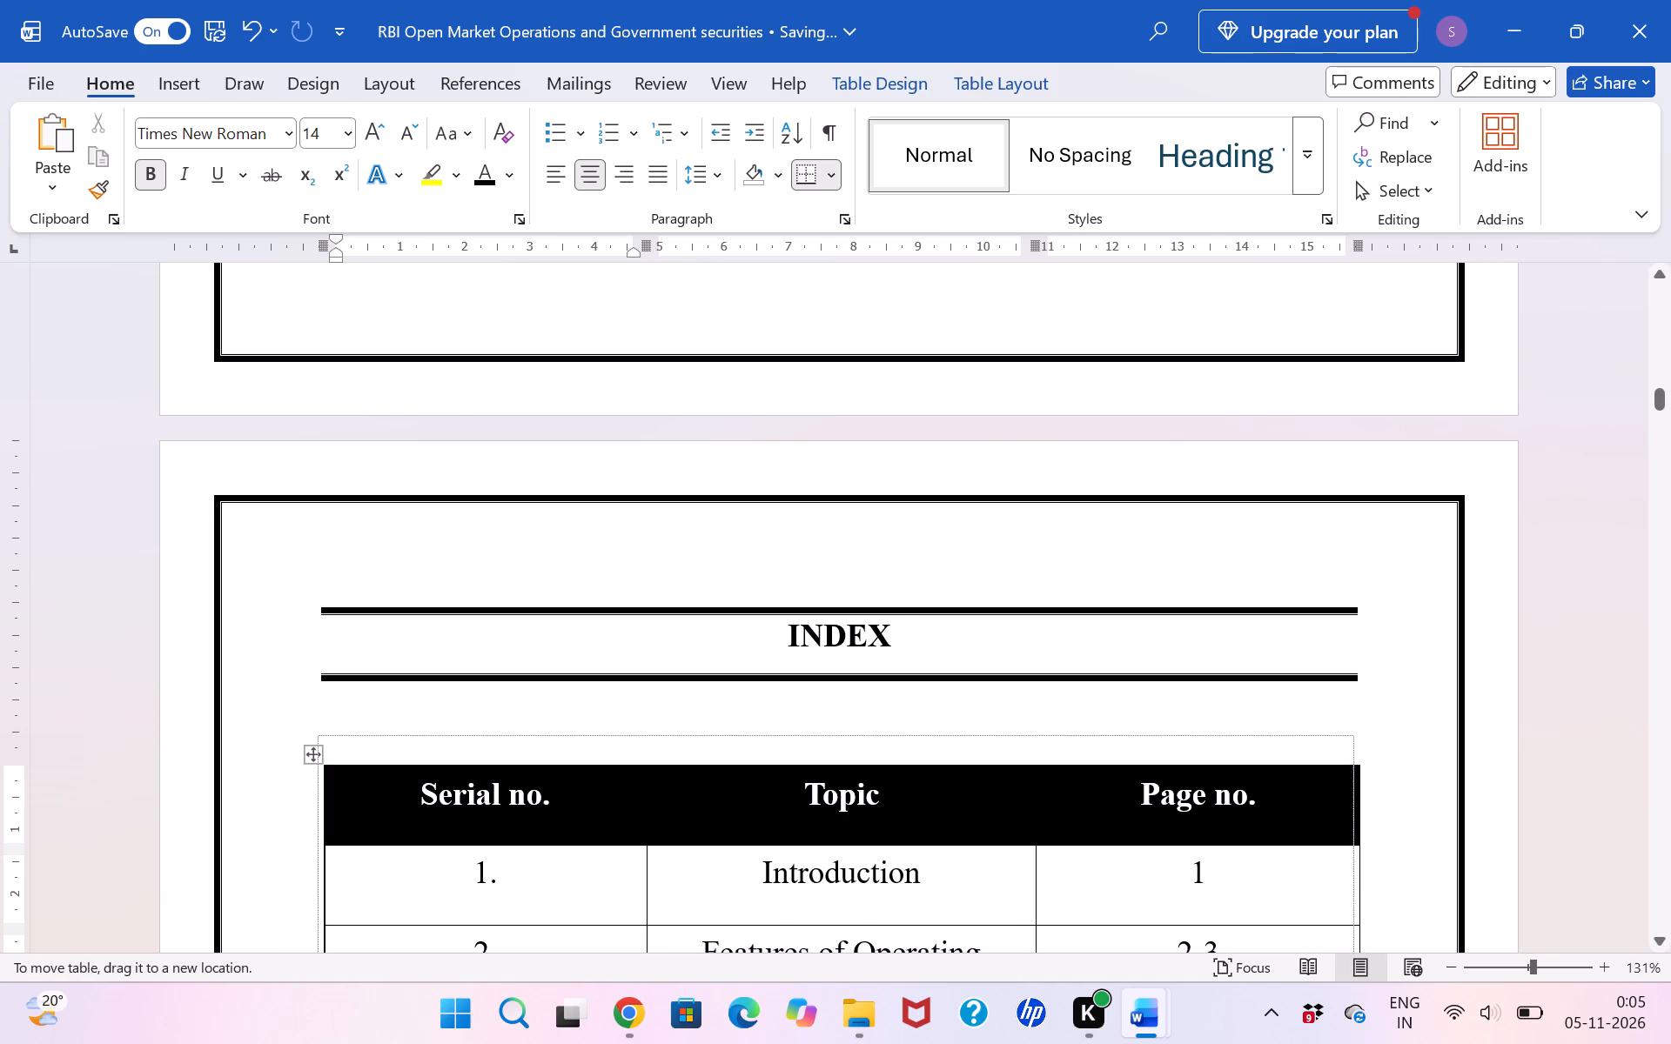
drag(306, 730, 311, 737)
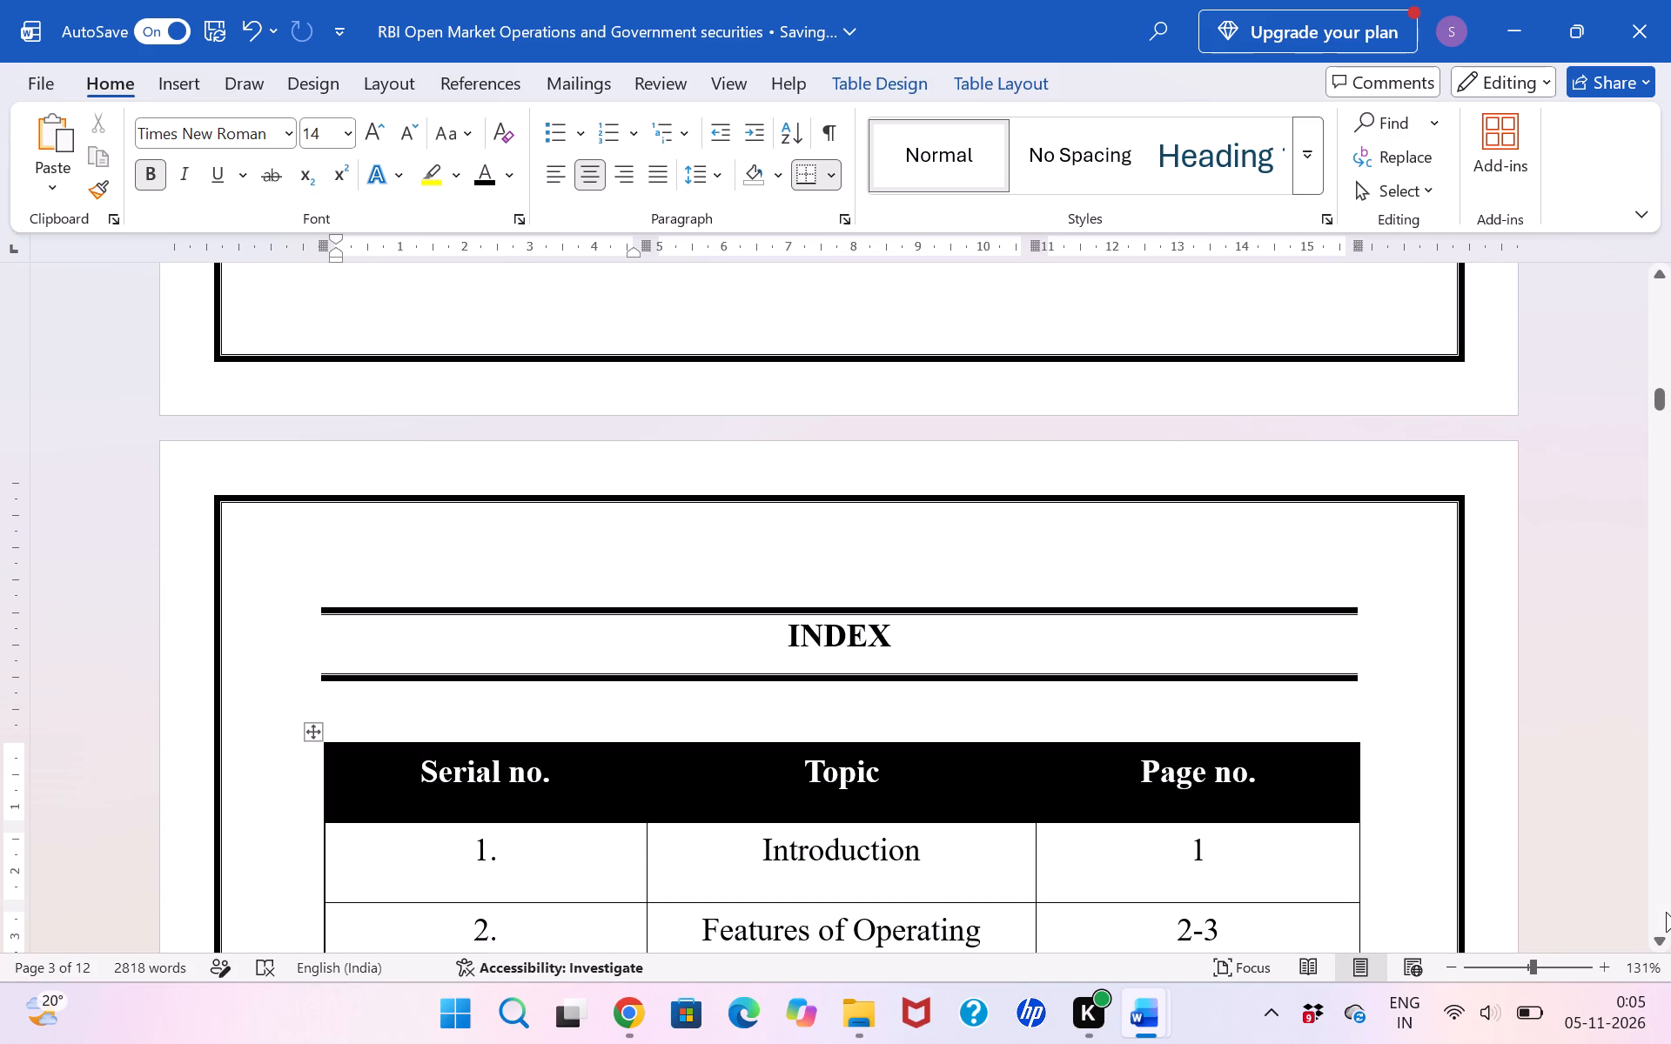
Delete the empty lines before the INTRODUCTION heading to remove the extra blank page after the index table.
drag(1667, 941, 1670, 859)
triple_click(1670, 859)
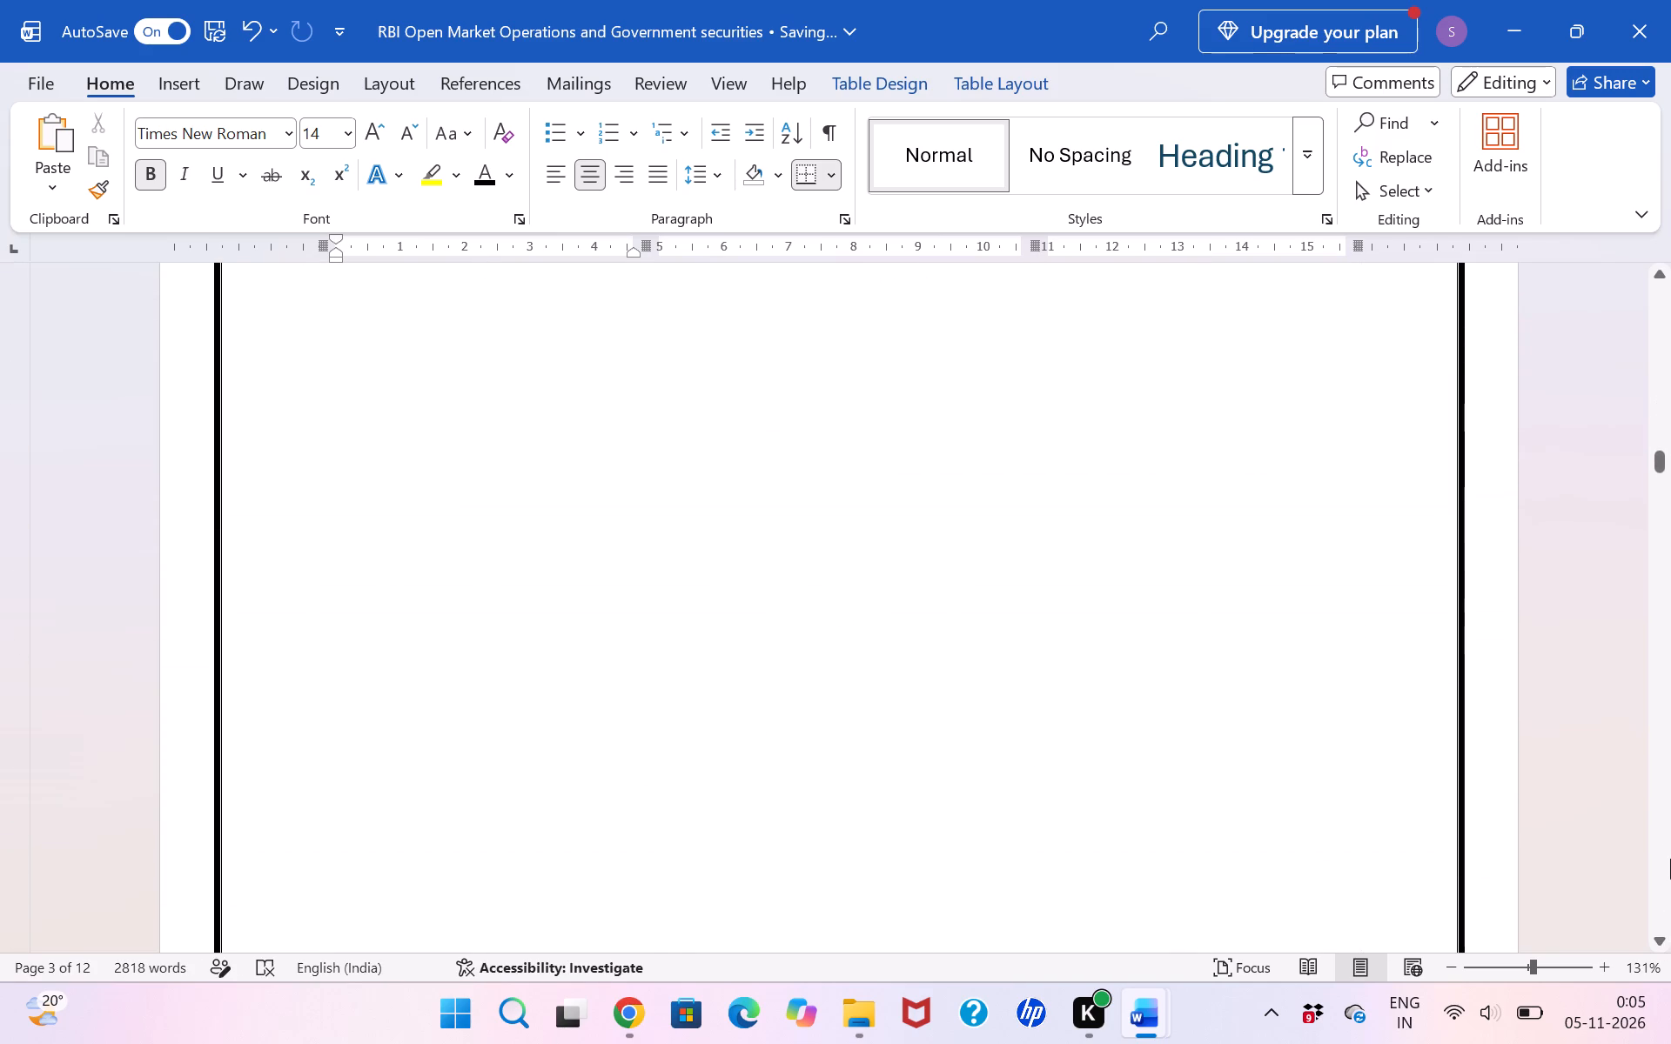
click(1670, 859)
click(1670, 859)
click(1670, 859)
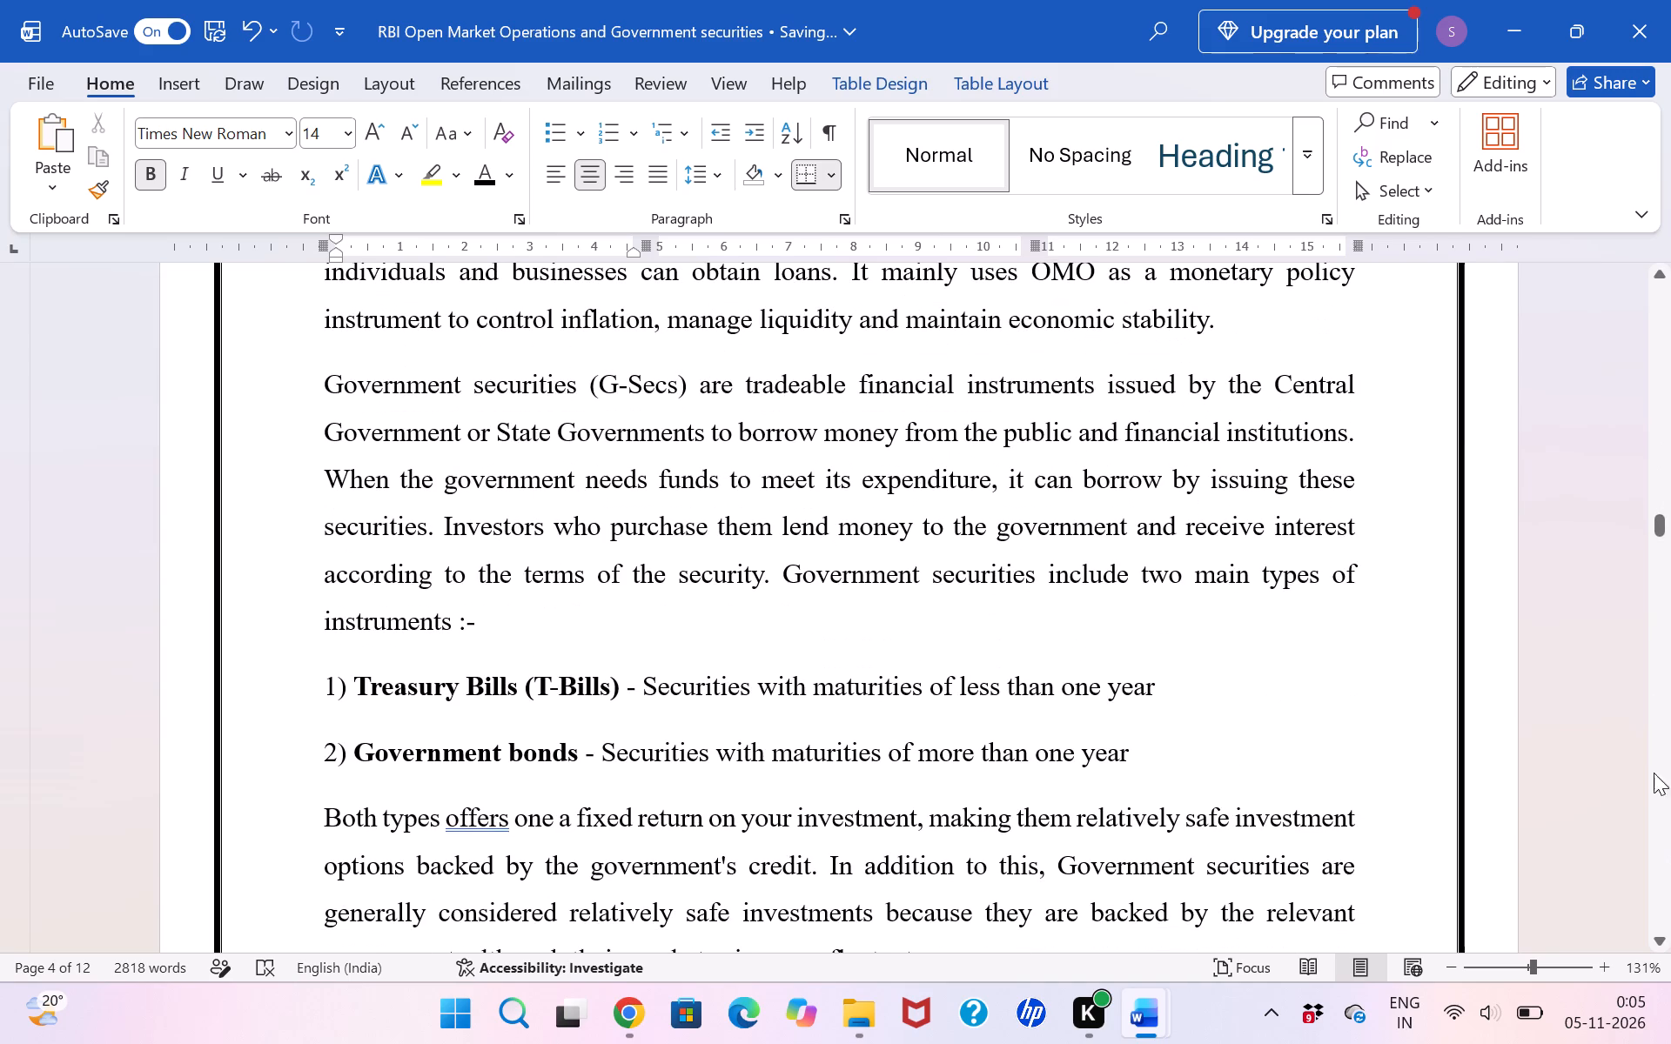
click(1670, 444)
drag(1670, 444, 1661, 831)
click(1661, 831)
click(703, 586)
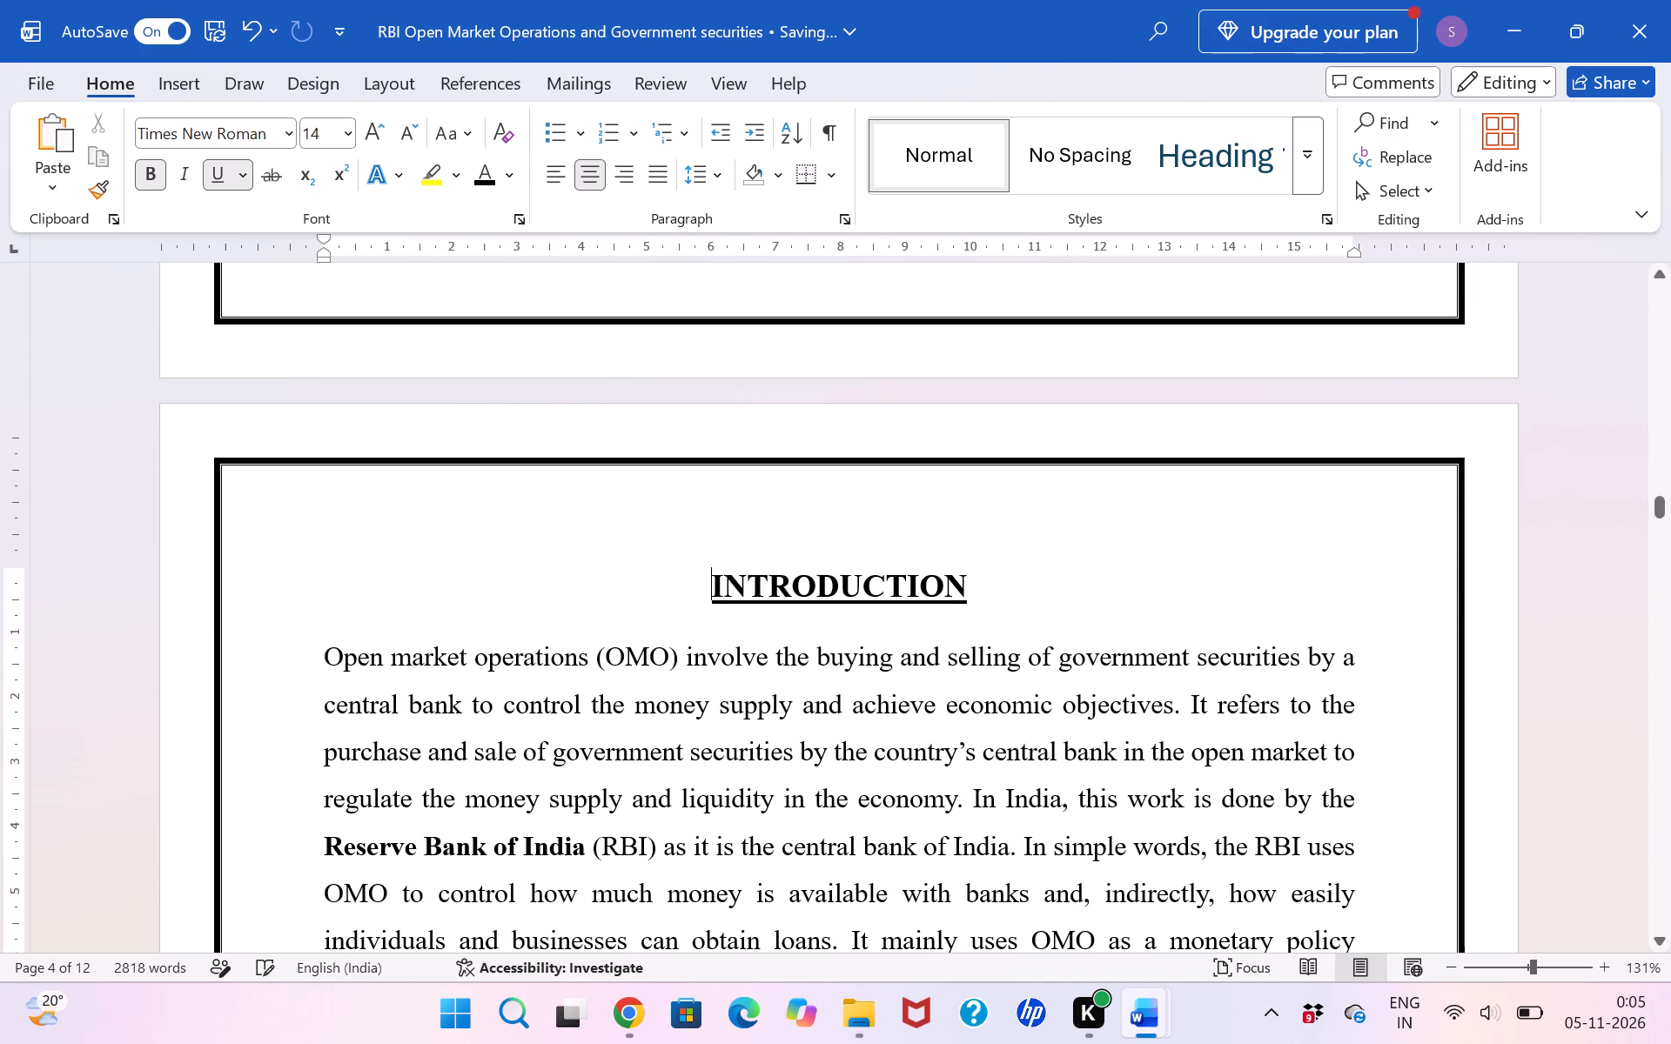
key(BackSpace)
key(BackSpace)
key(BackSpace)
key(BackSpace)
key(BackSpace)
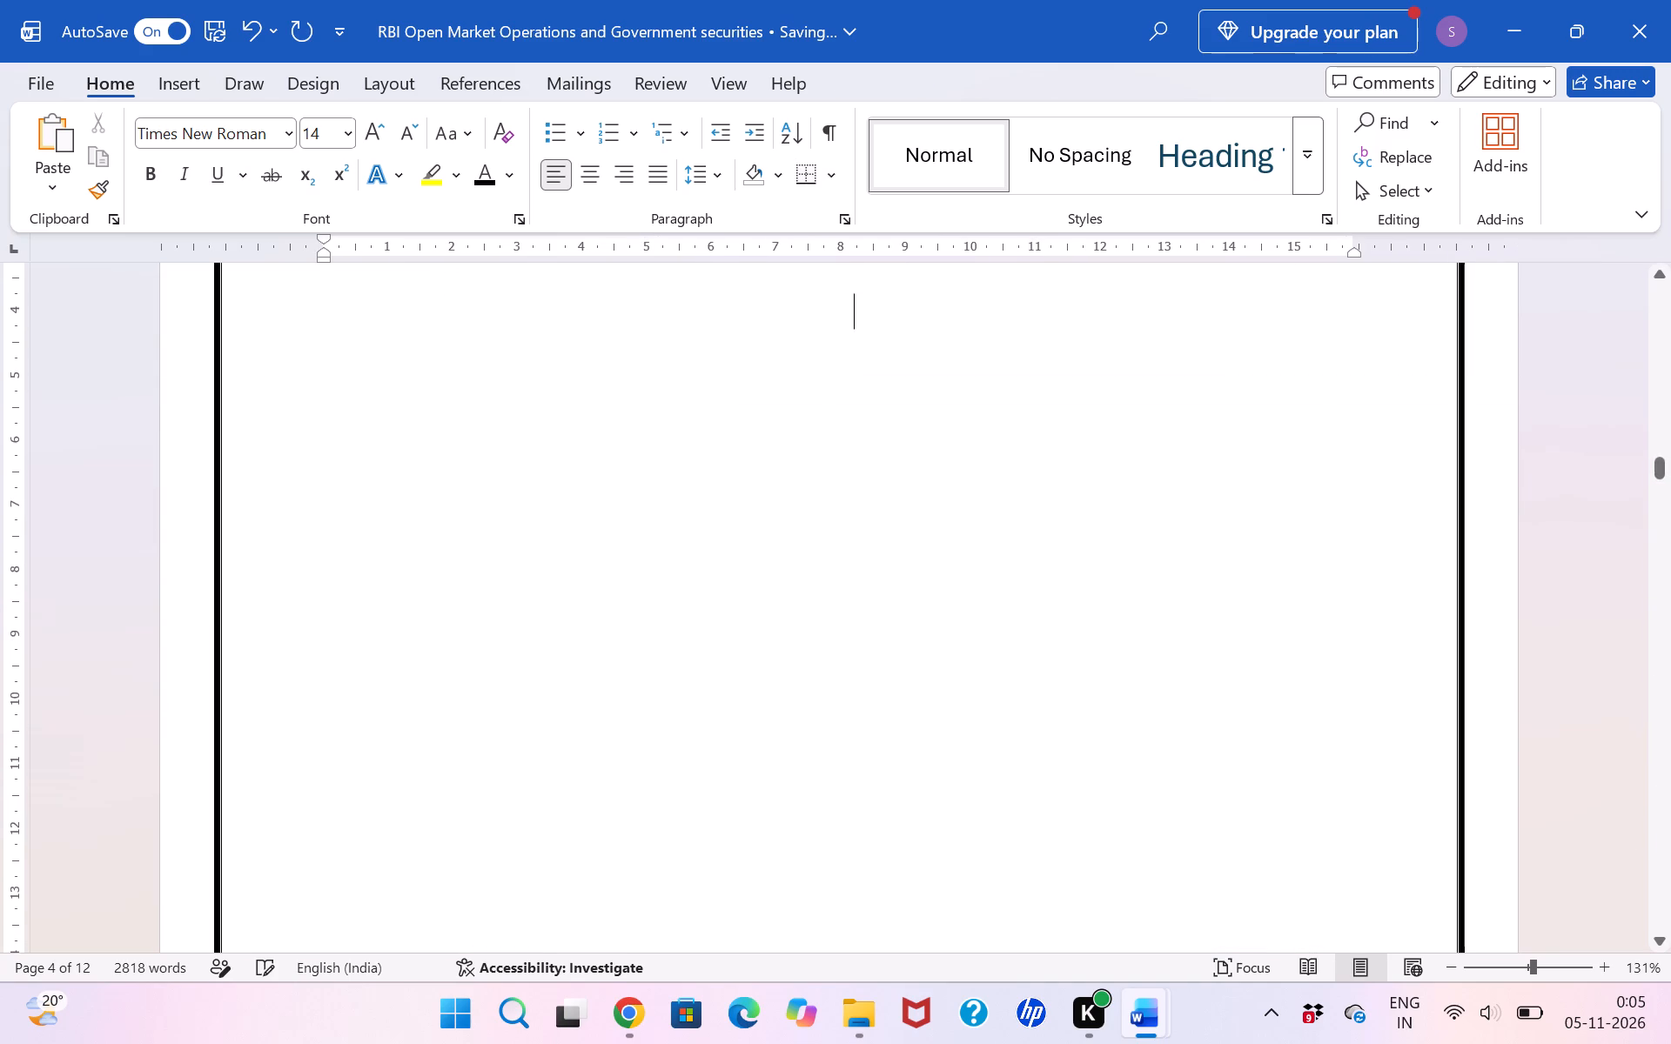
key(BackSpace)
key(BackSpace)
key(BackSpace)
key(BackSpace)
key(BackSpace)
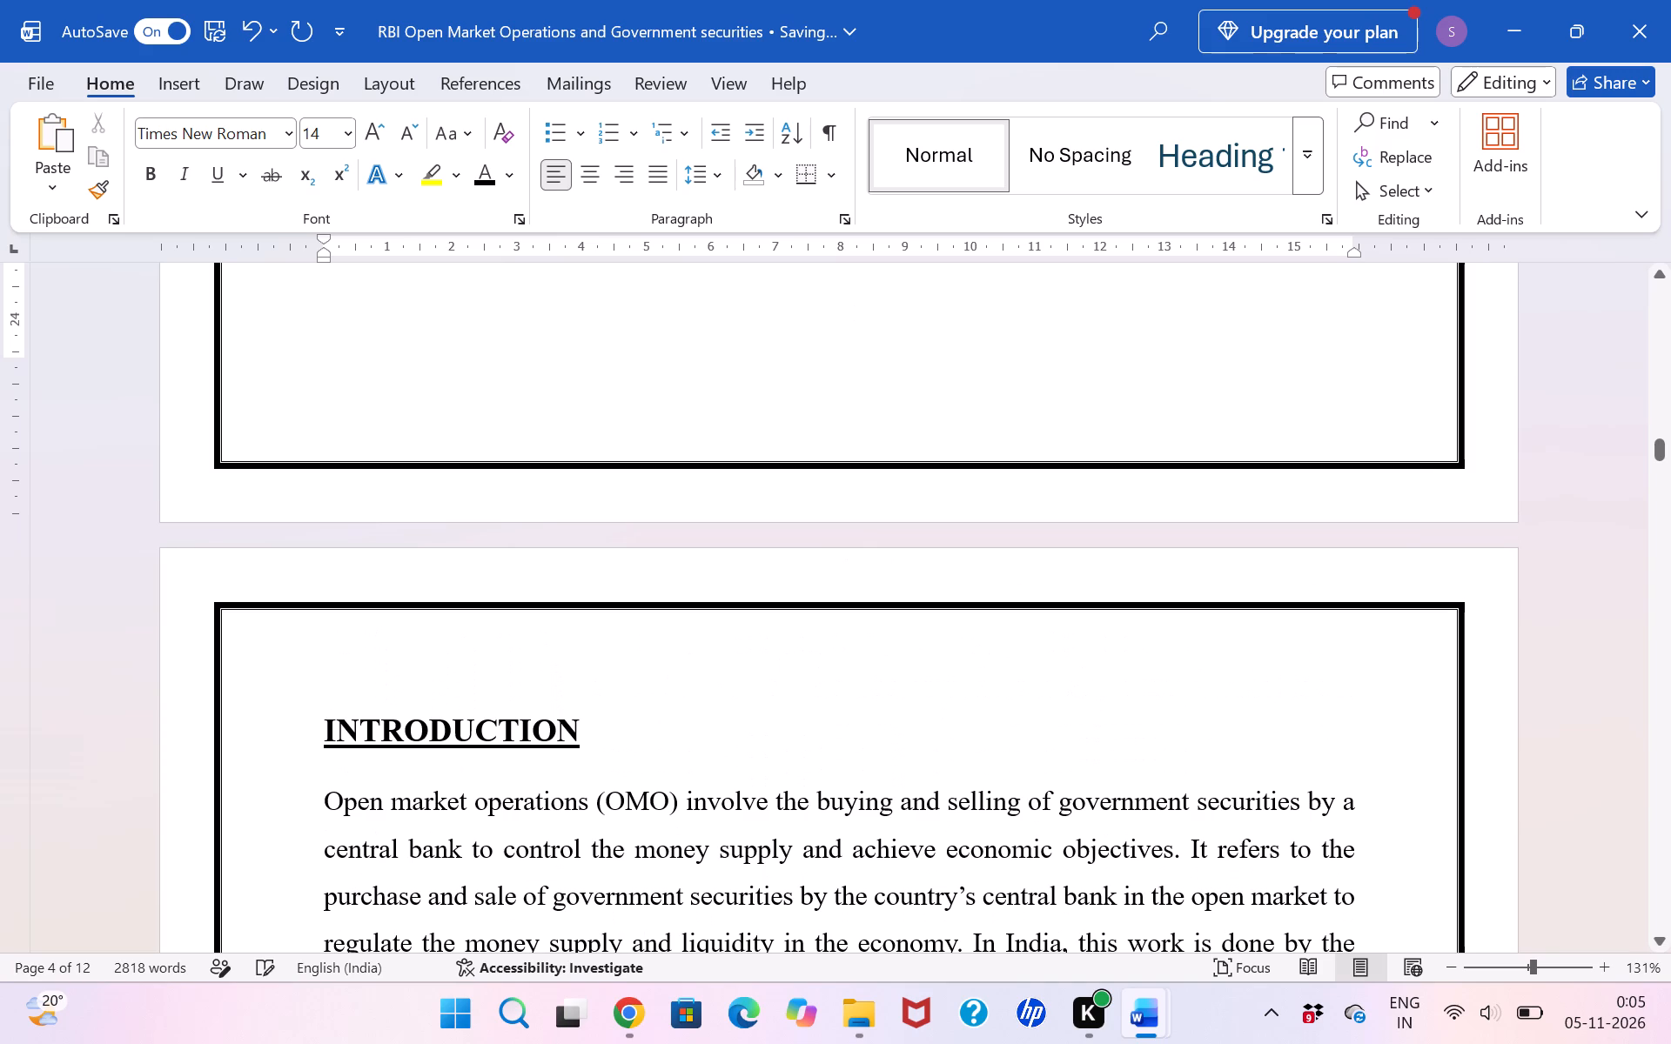
Centre the INTRODUCTION heading on its page.
drag(318, 730, 480, 123)
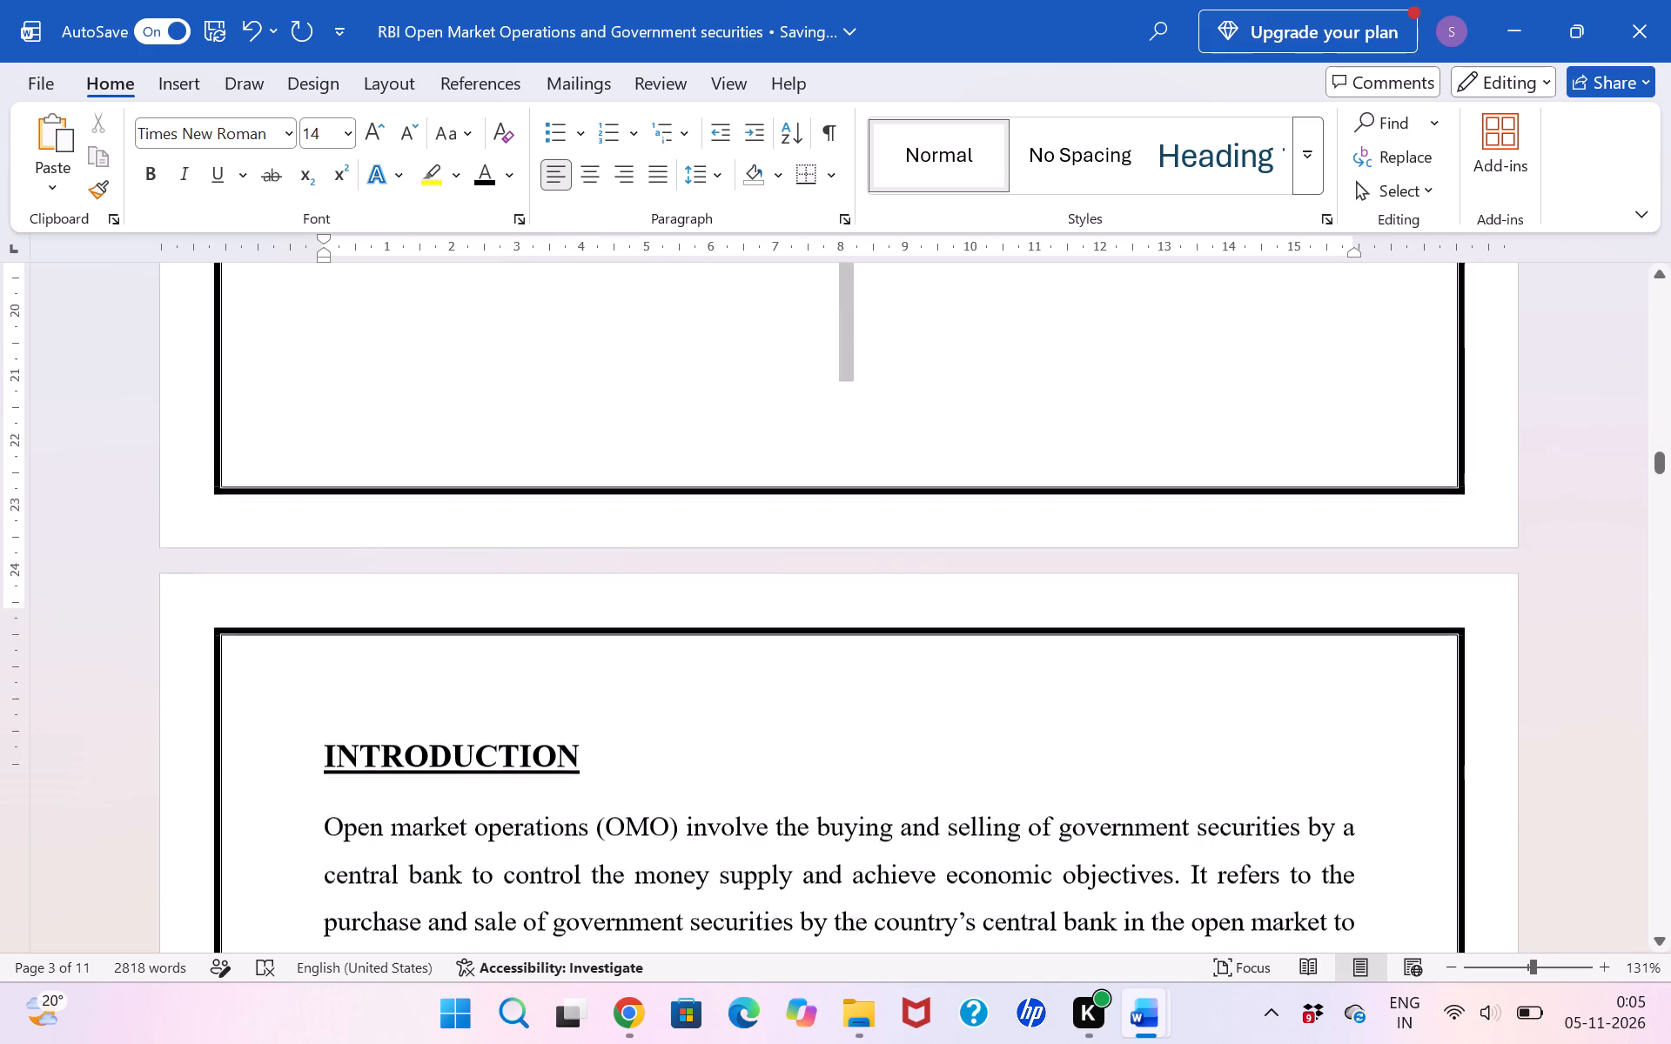
drag(480, 123, 587, 173)
click(1670, 845)
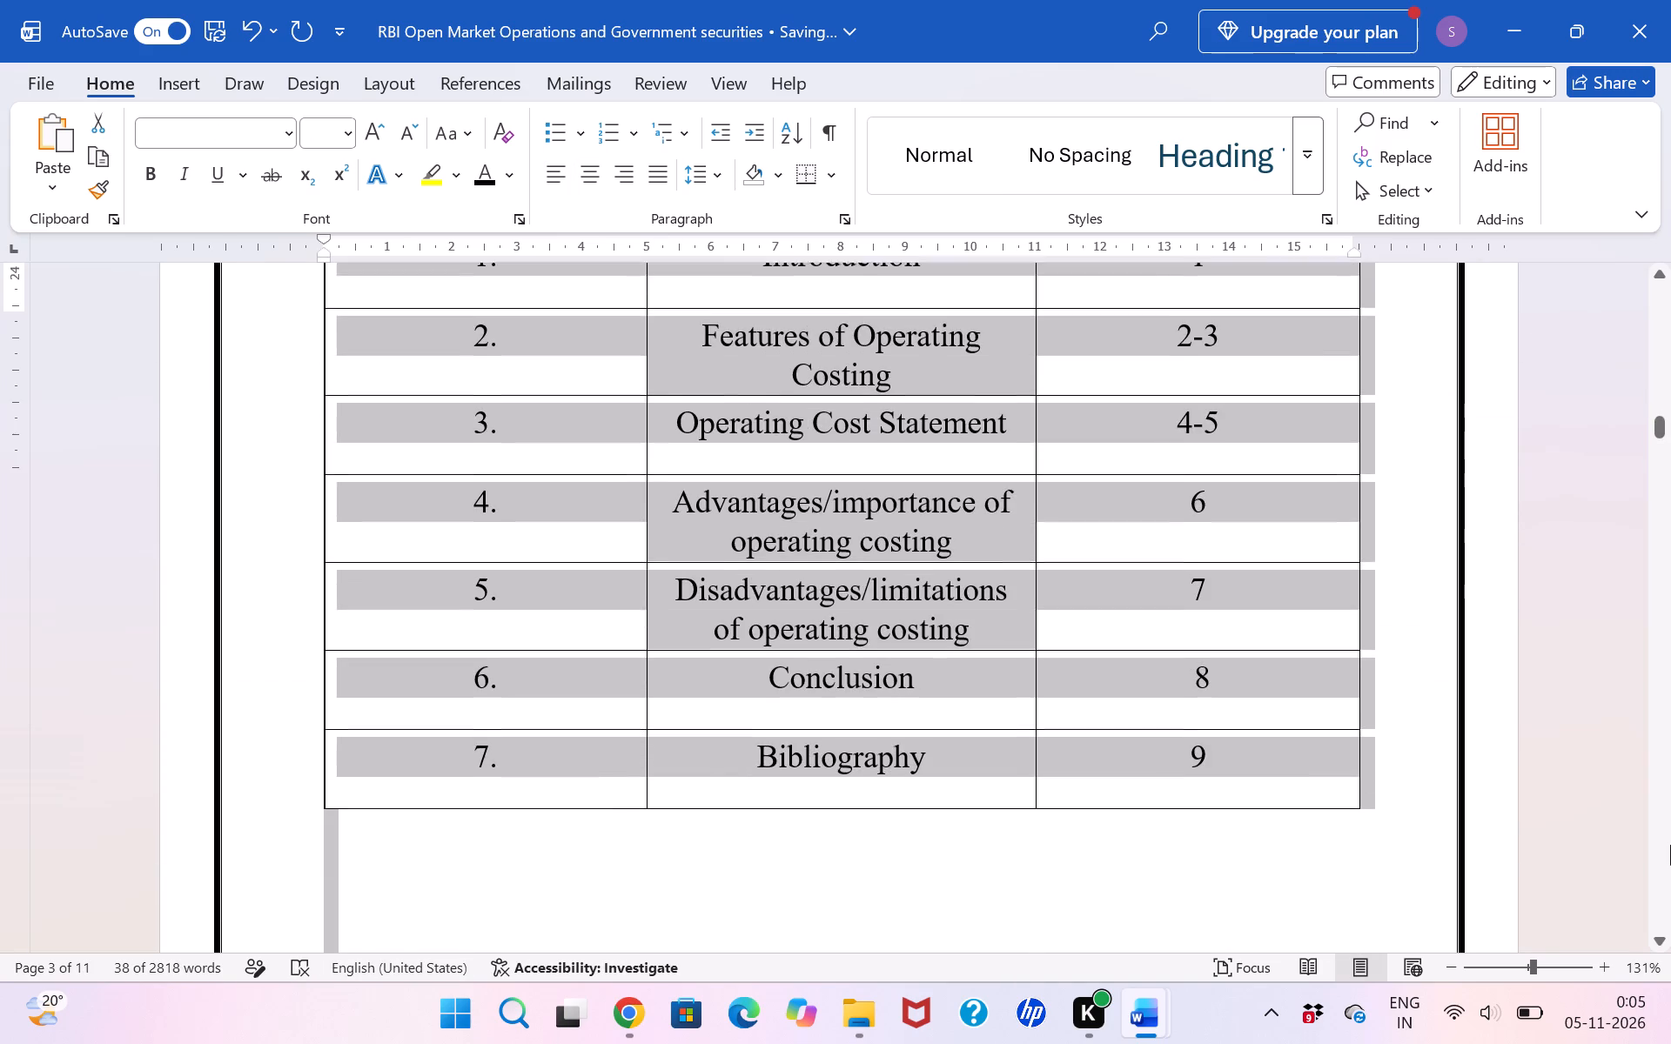
click(1670, 845)
click(1670, 823)
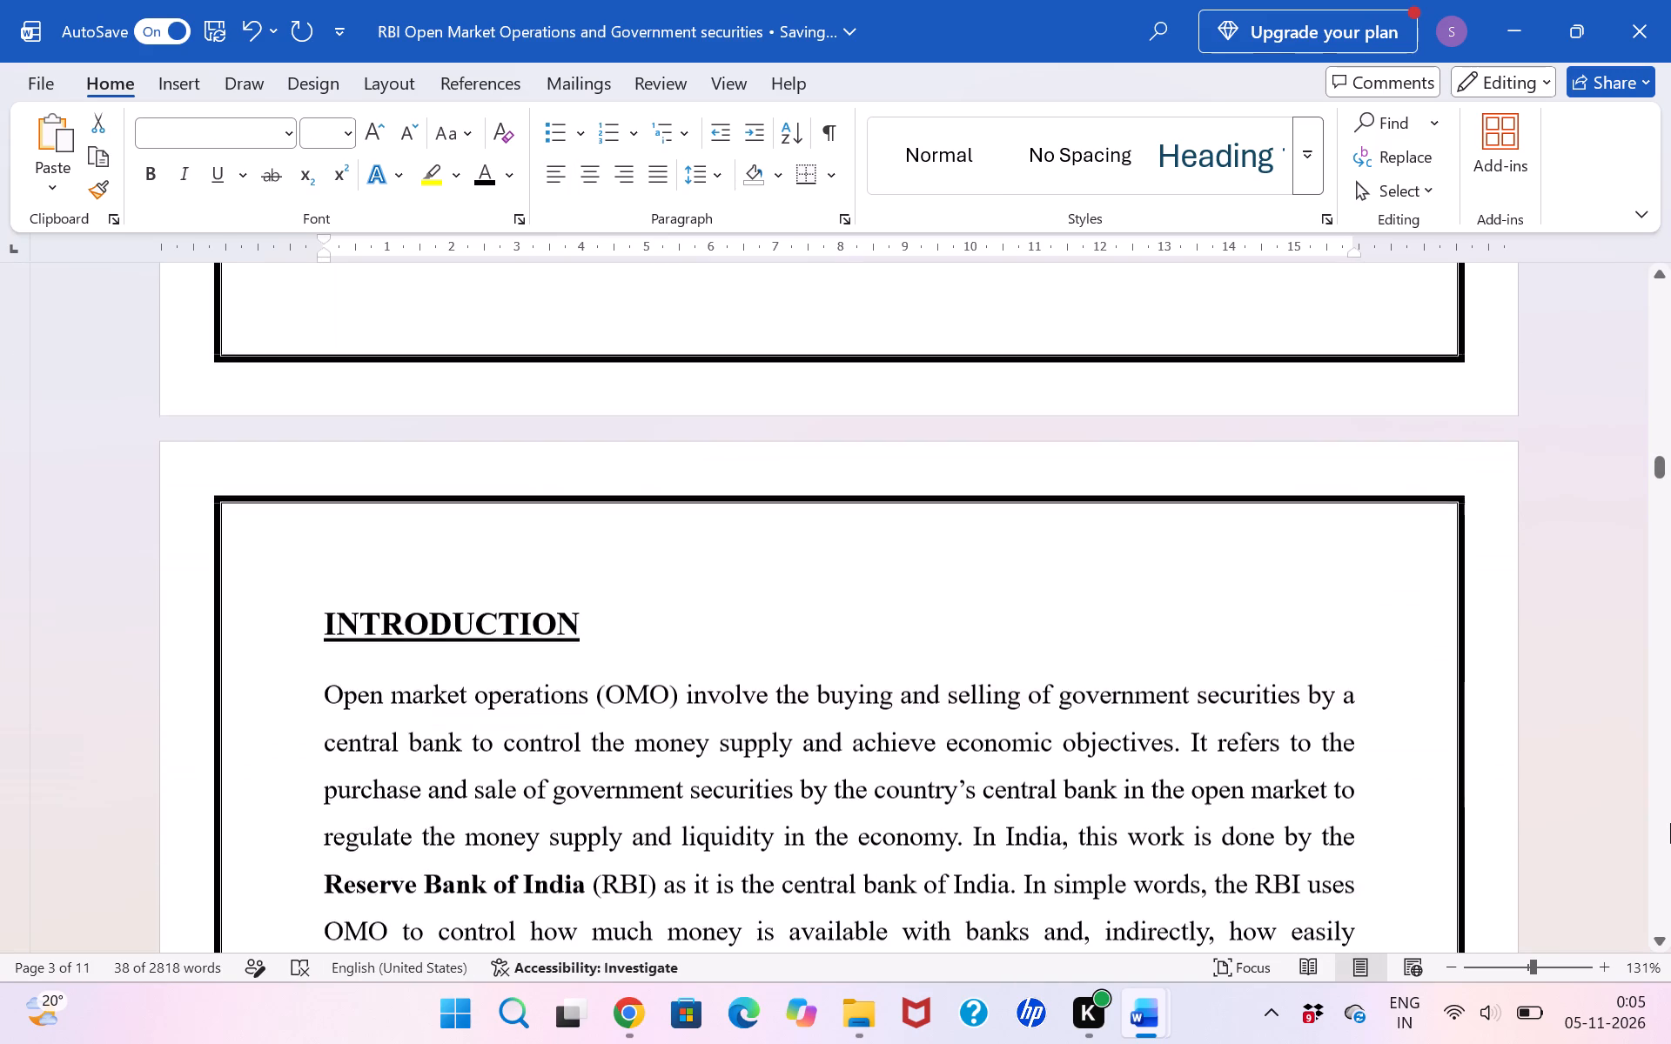
drag(1641, 345, 1670, 350)
double_click(1670, 350)
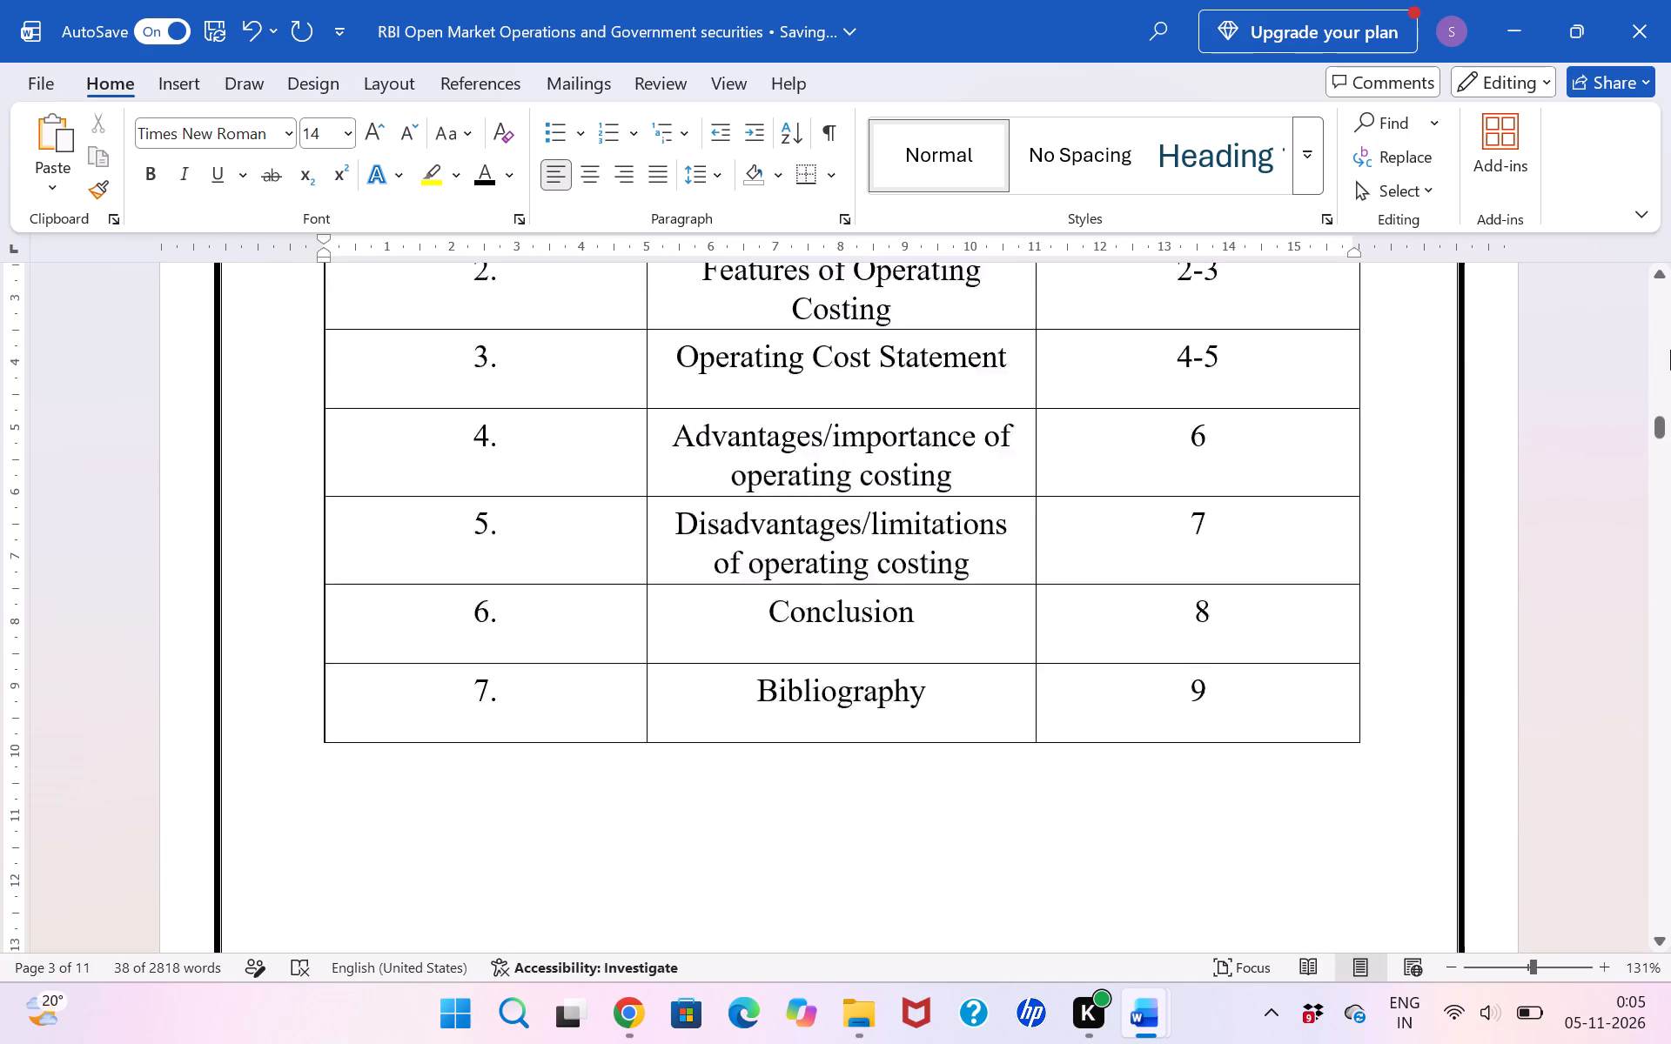
click(1670, 535)
click(1670, 535)
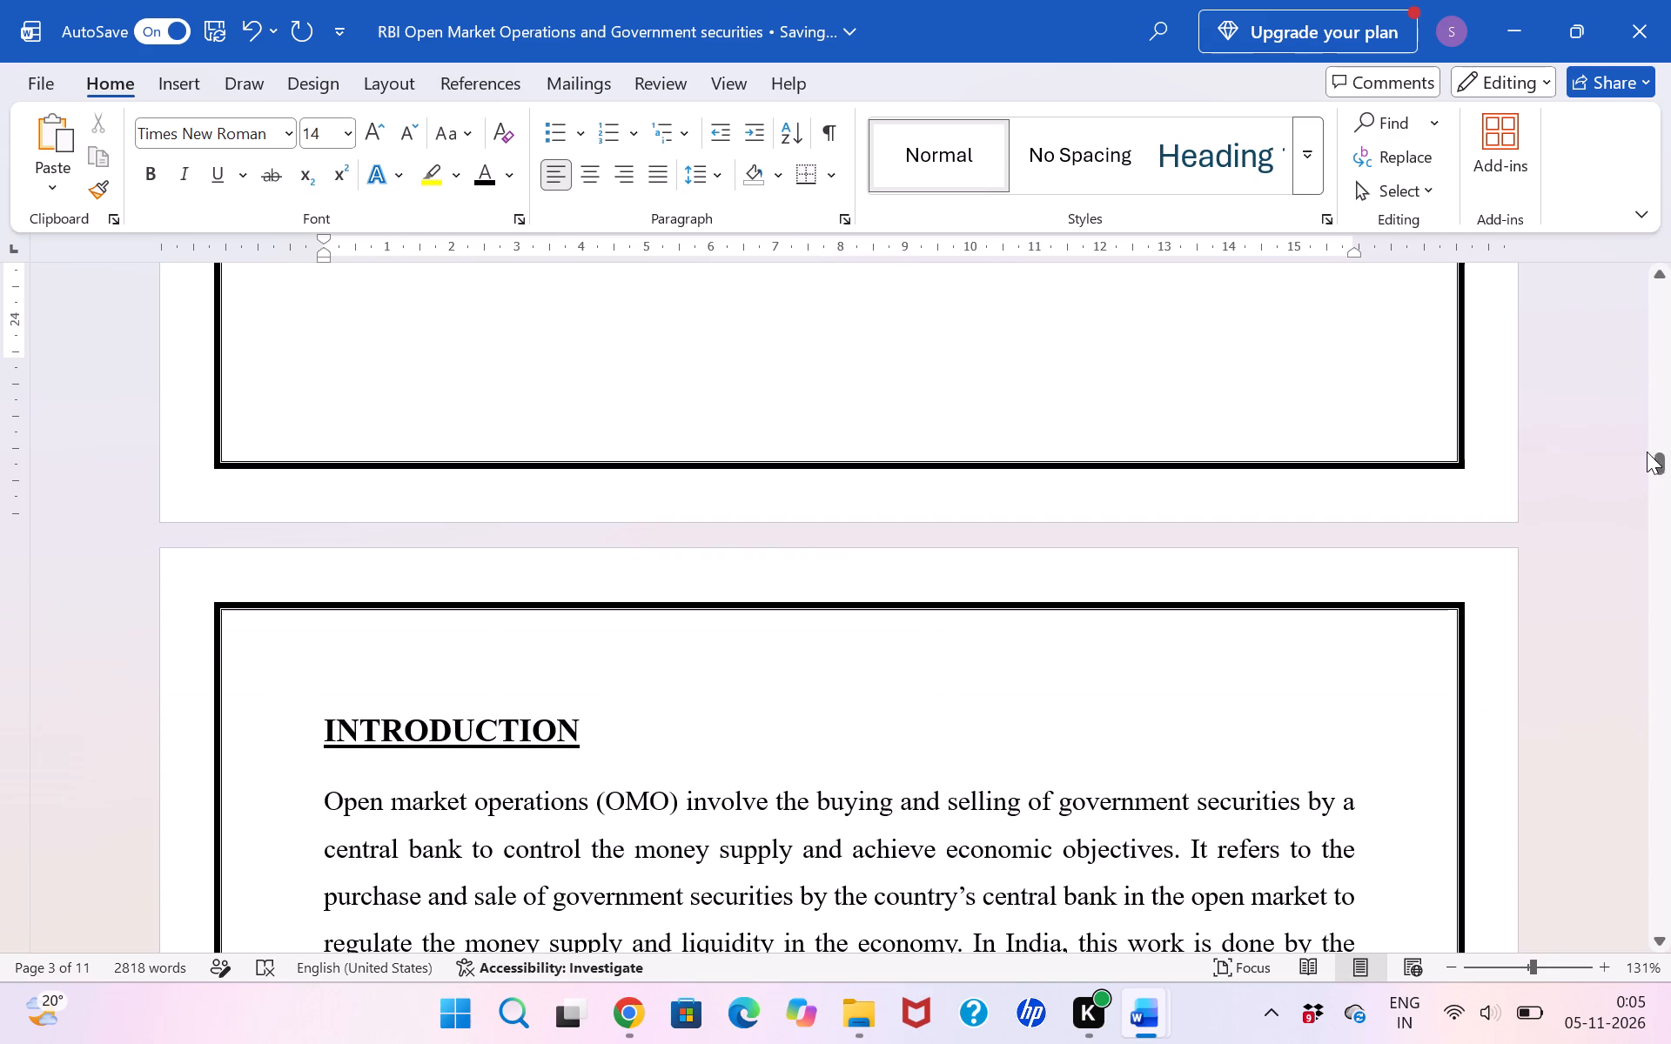
click(314, 744)
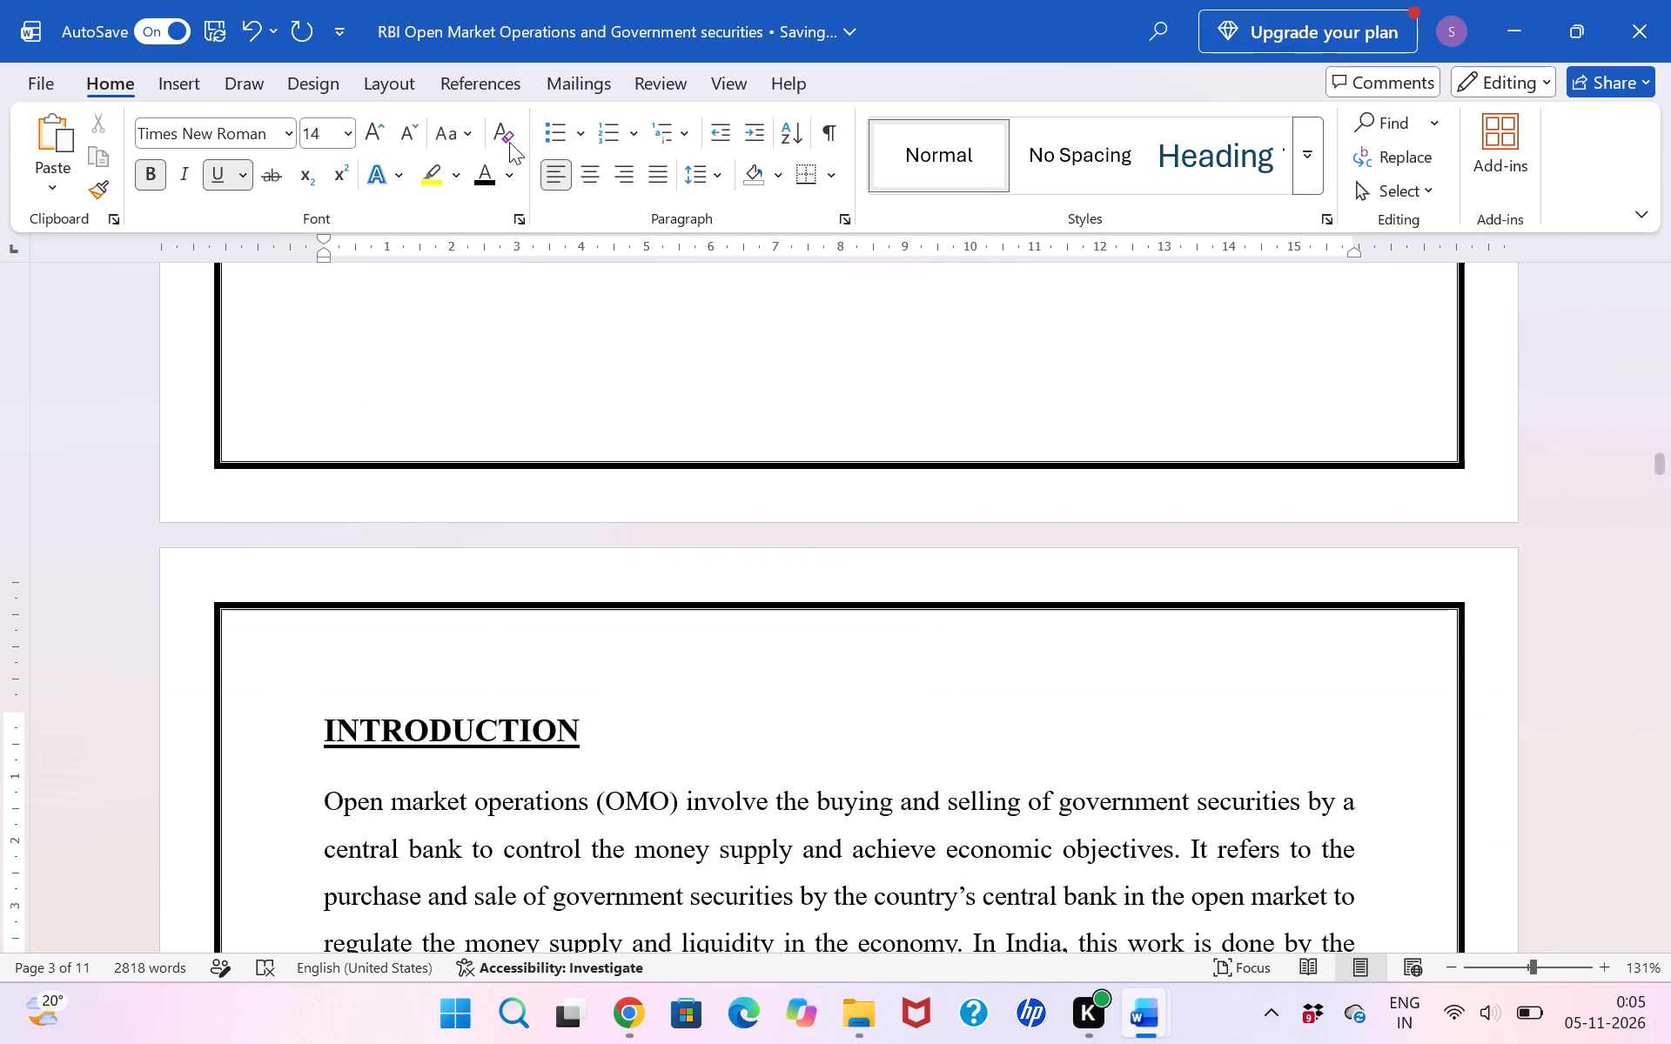
click(580, 175)
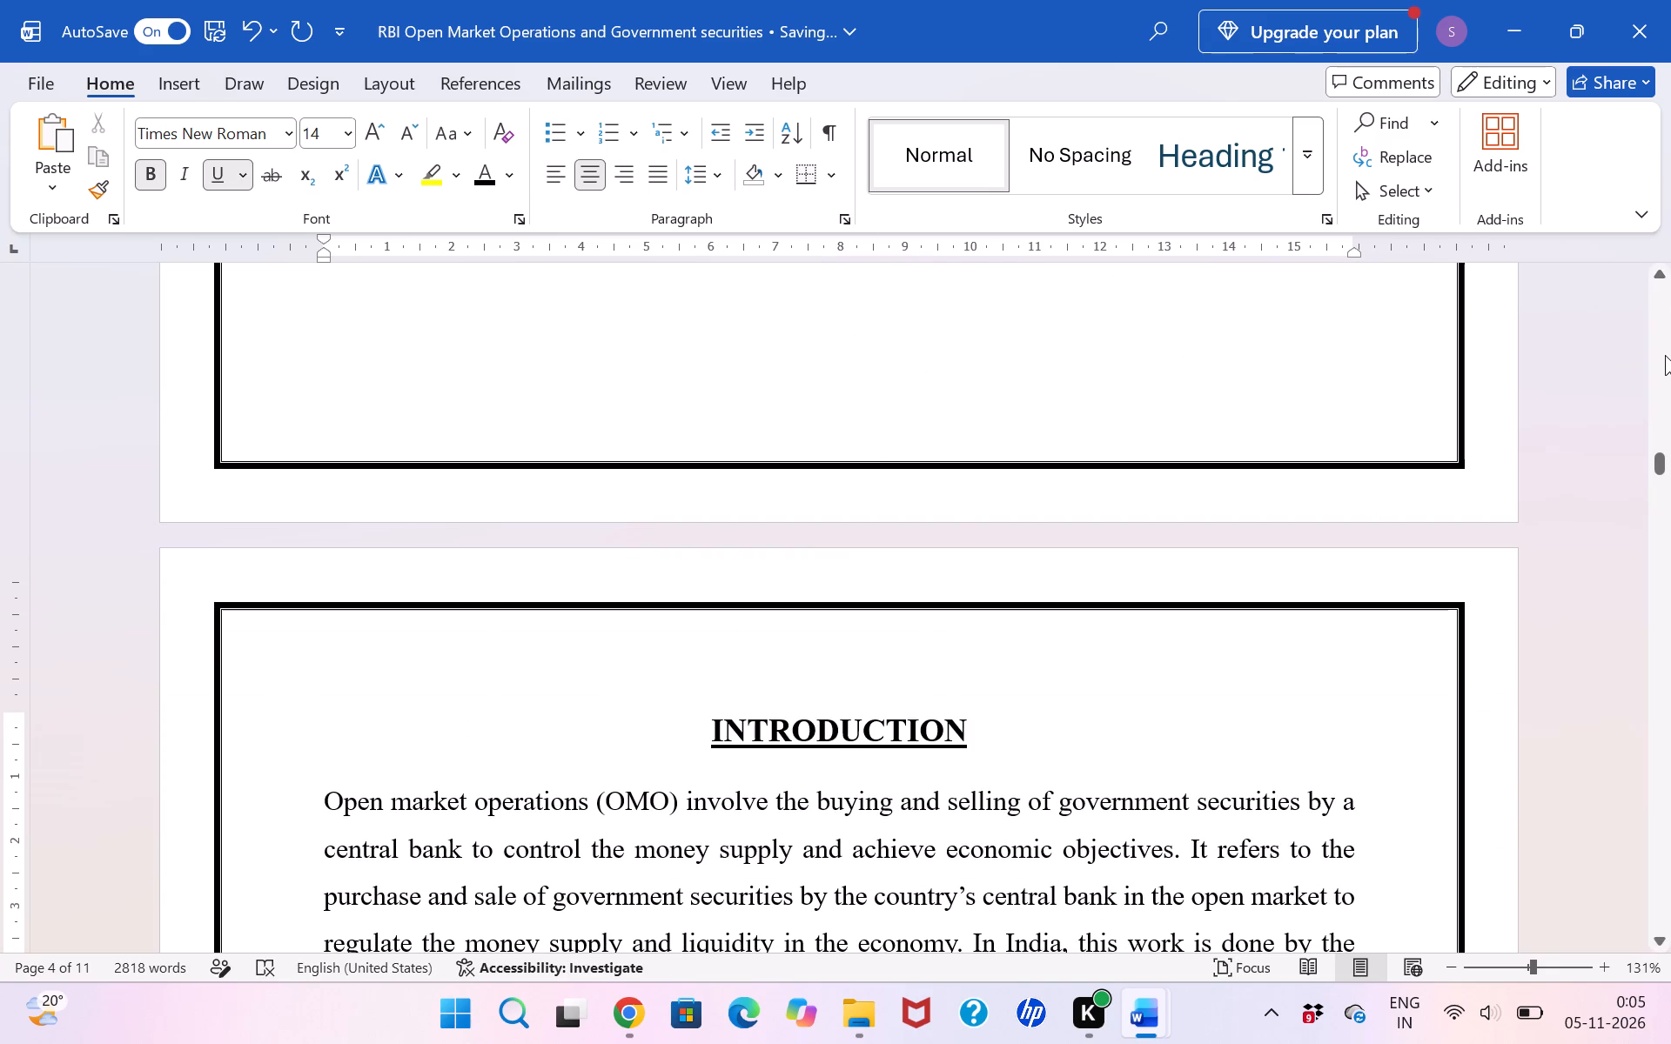
Look through the report's section headings and page numbers to compare them with the index table entries.
double_click(1665, 355)
triple_click(1670, 657)
click(1670, 657)
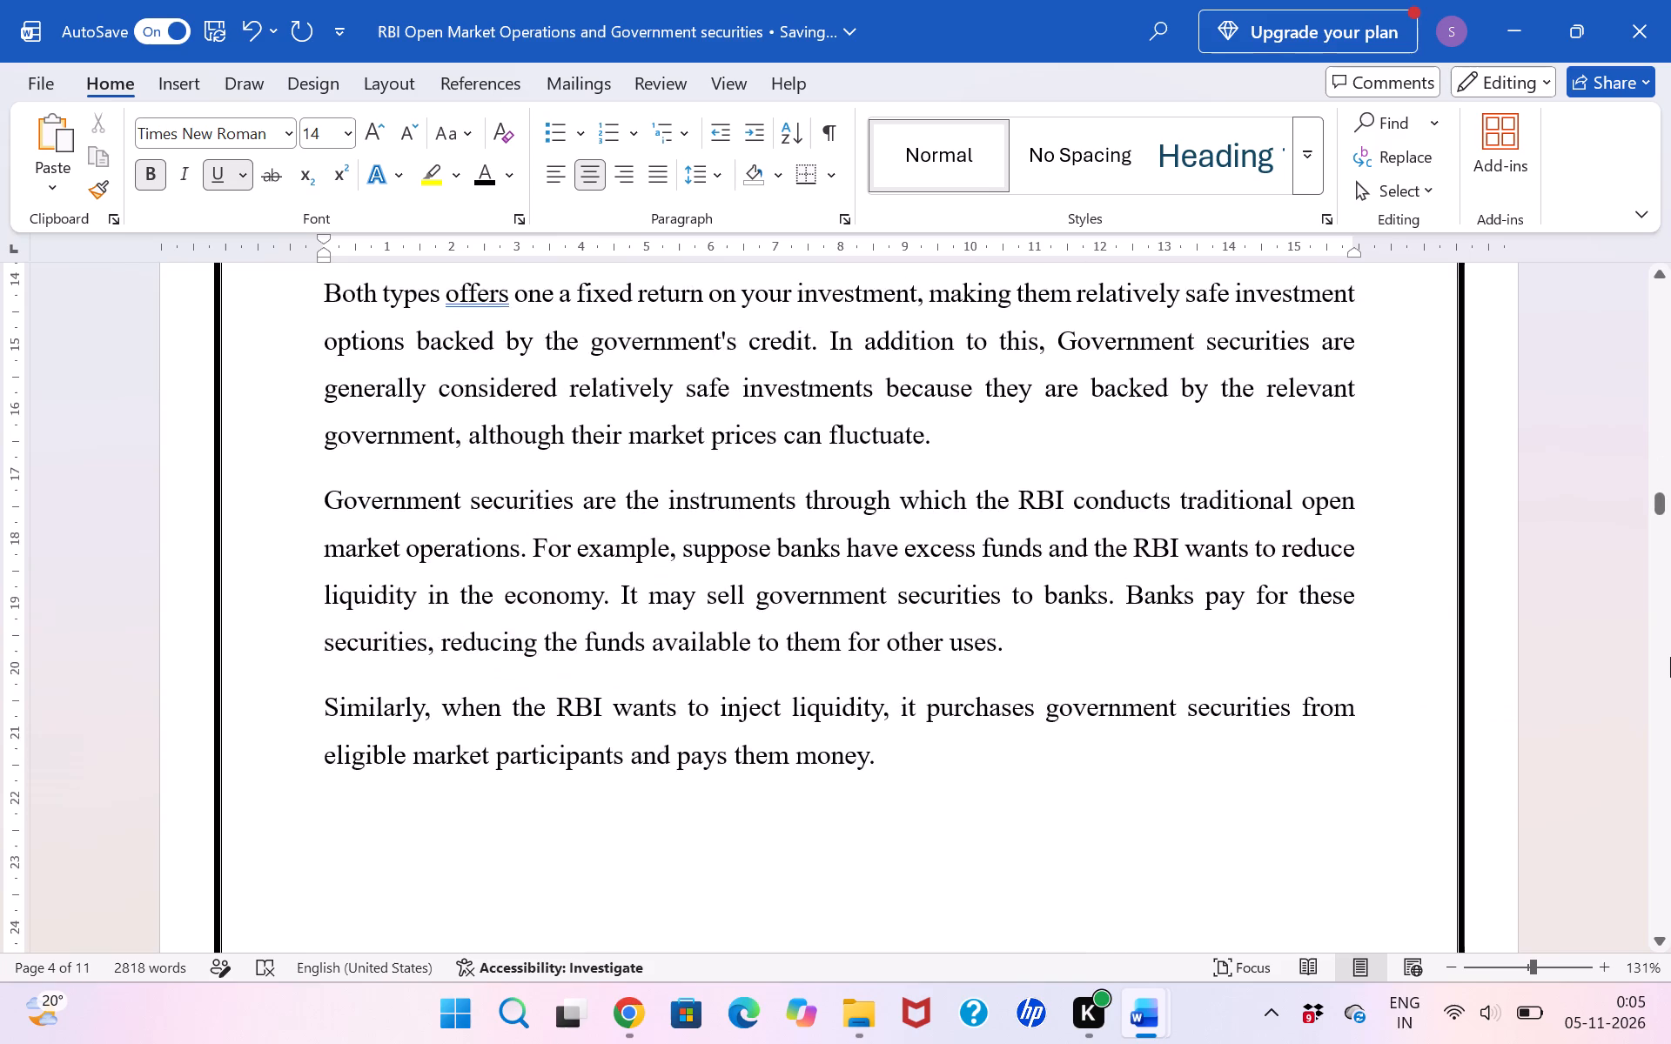
click(1670, 657)
click(1670, 657)
double_click(1670, 684)
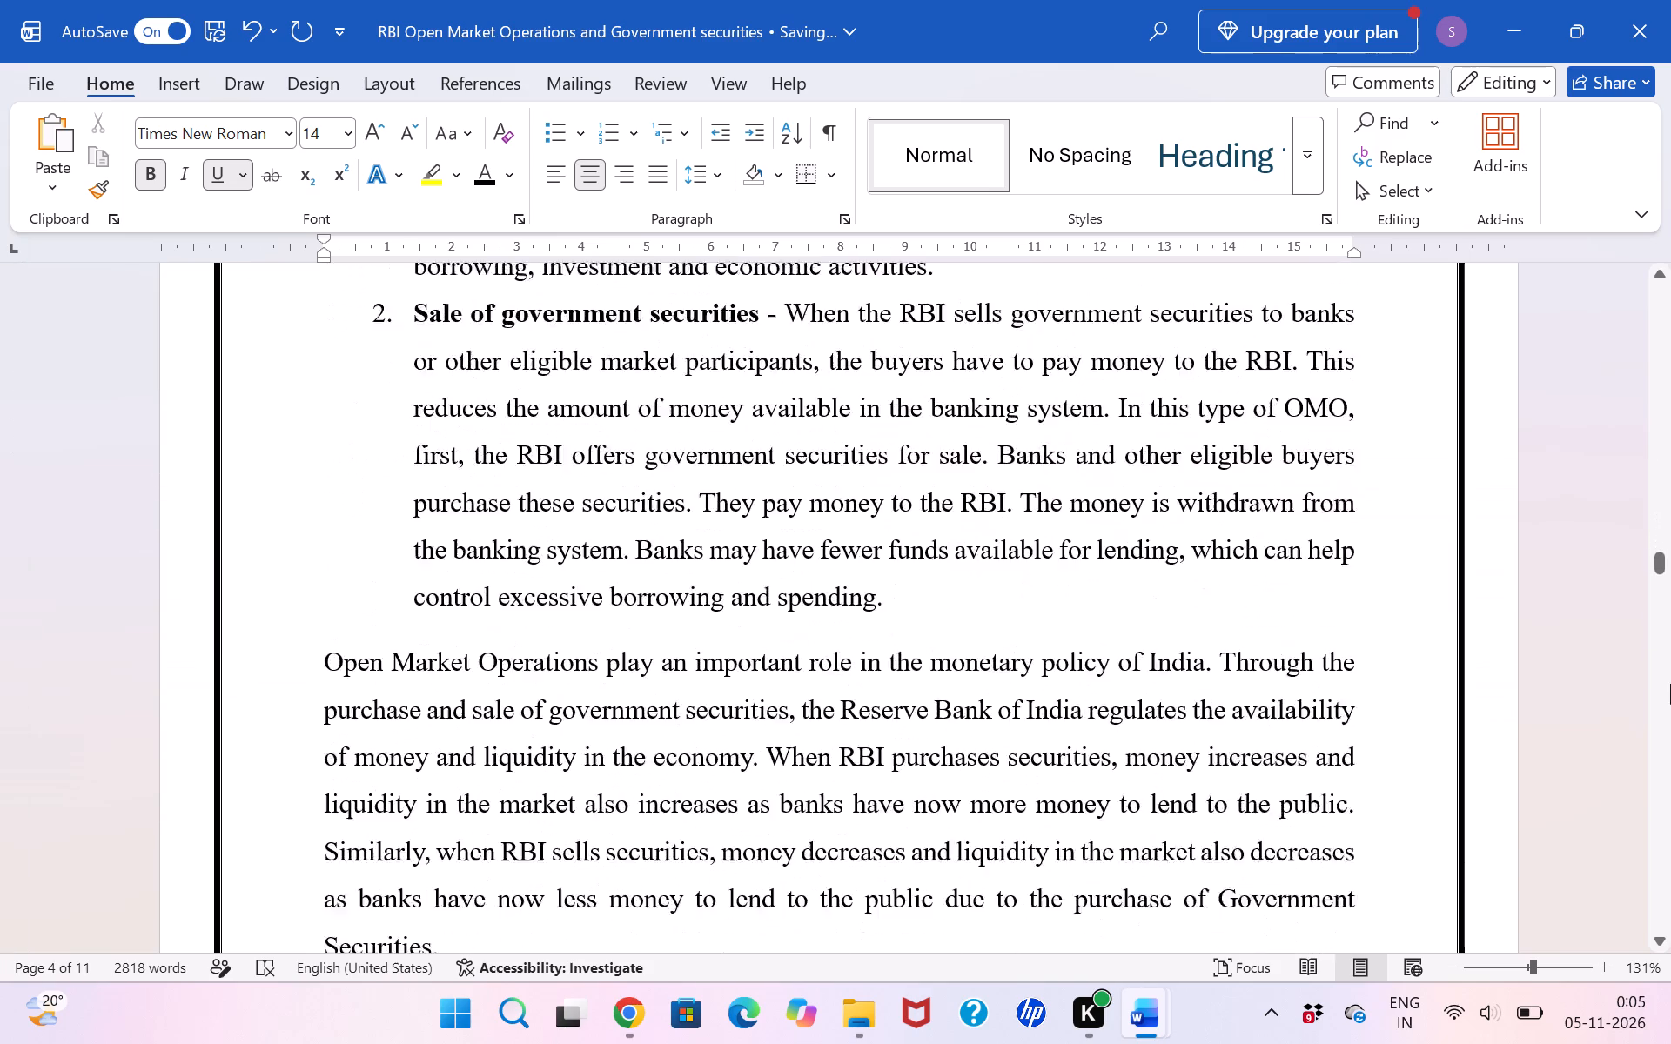
click(1670, 684)
click(1670, 487)
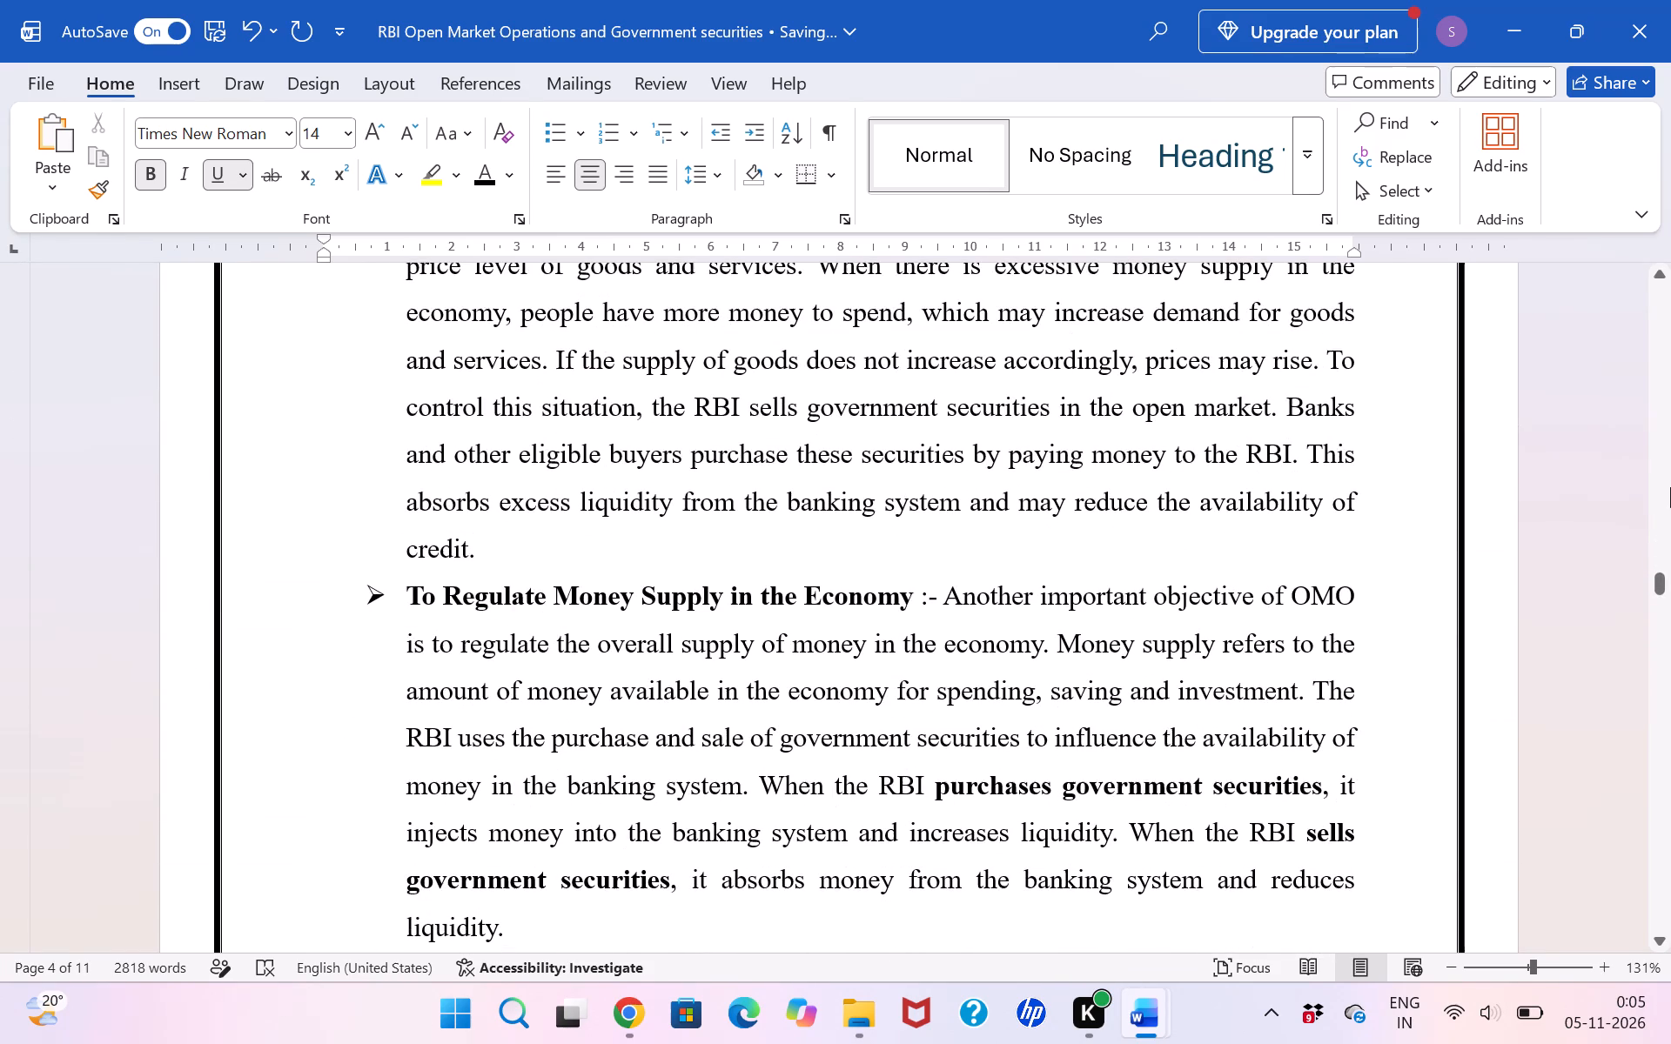
triple_click(1670, 487)
double_click(1670, 487)
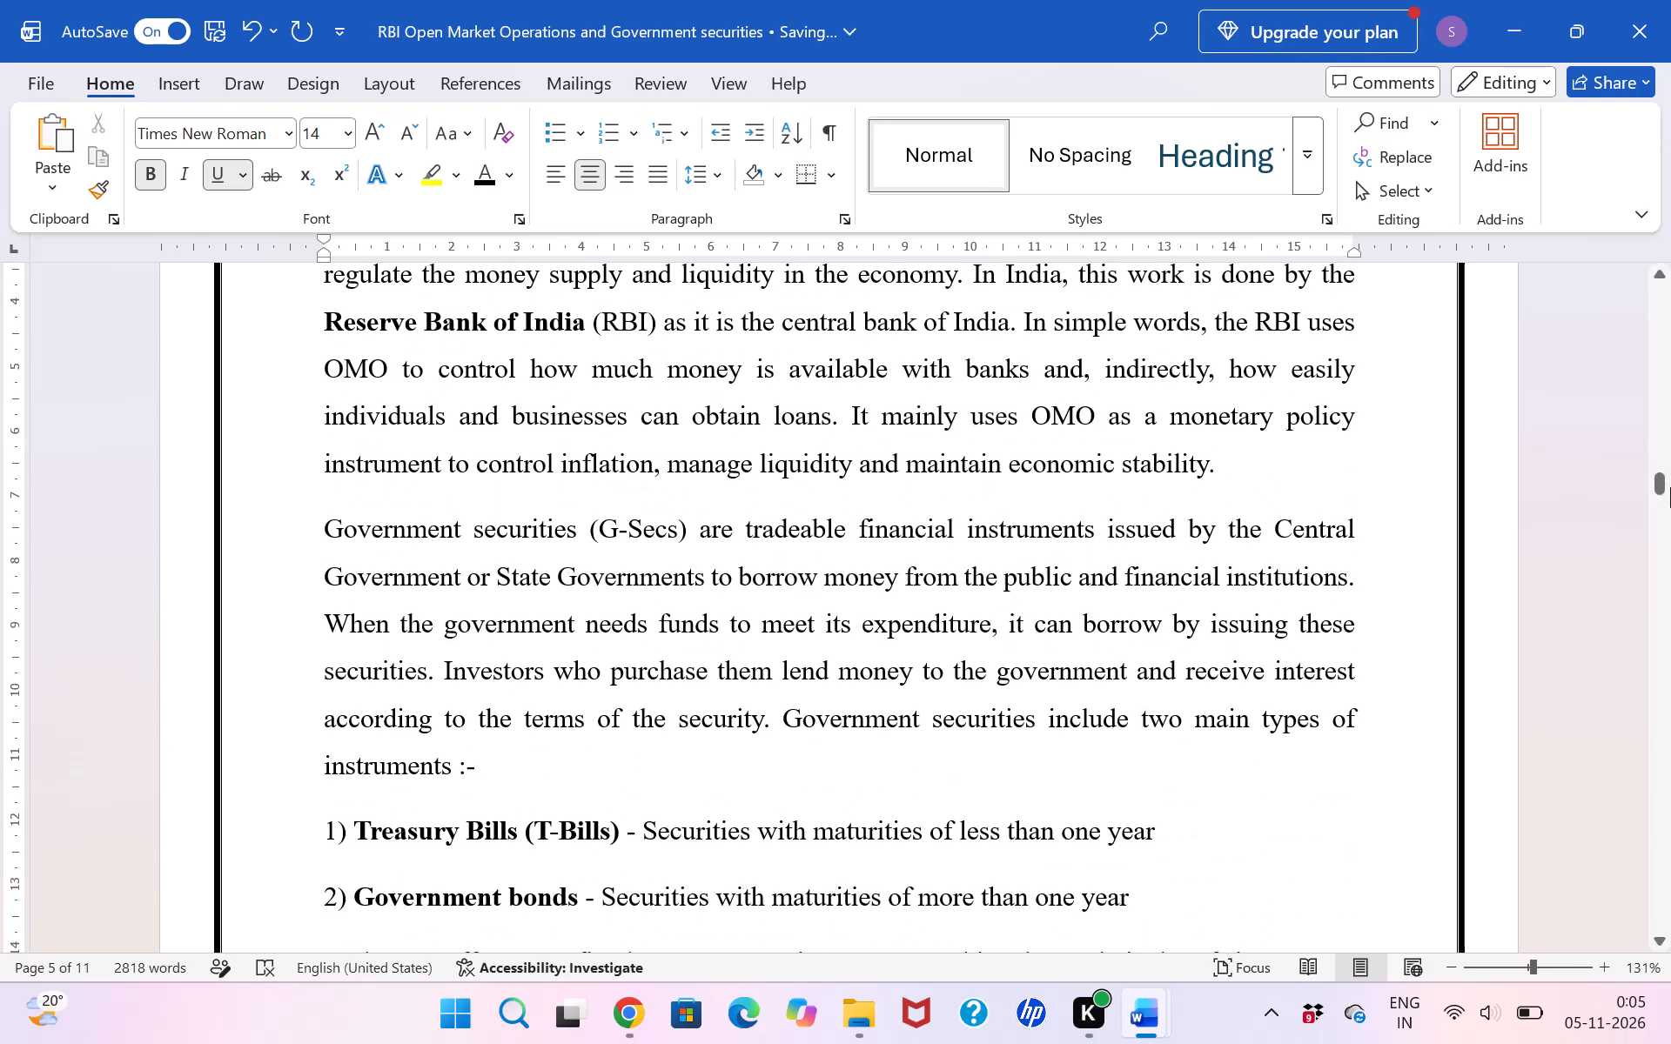
double_click(1670, 487)
click(1665, 561)
click(1665, 561)
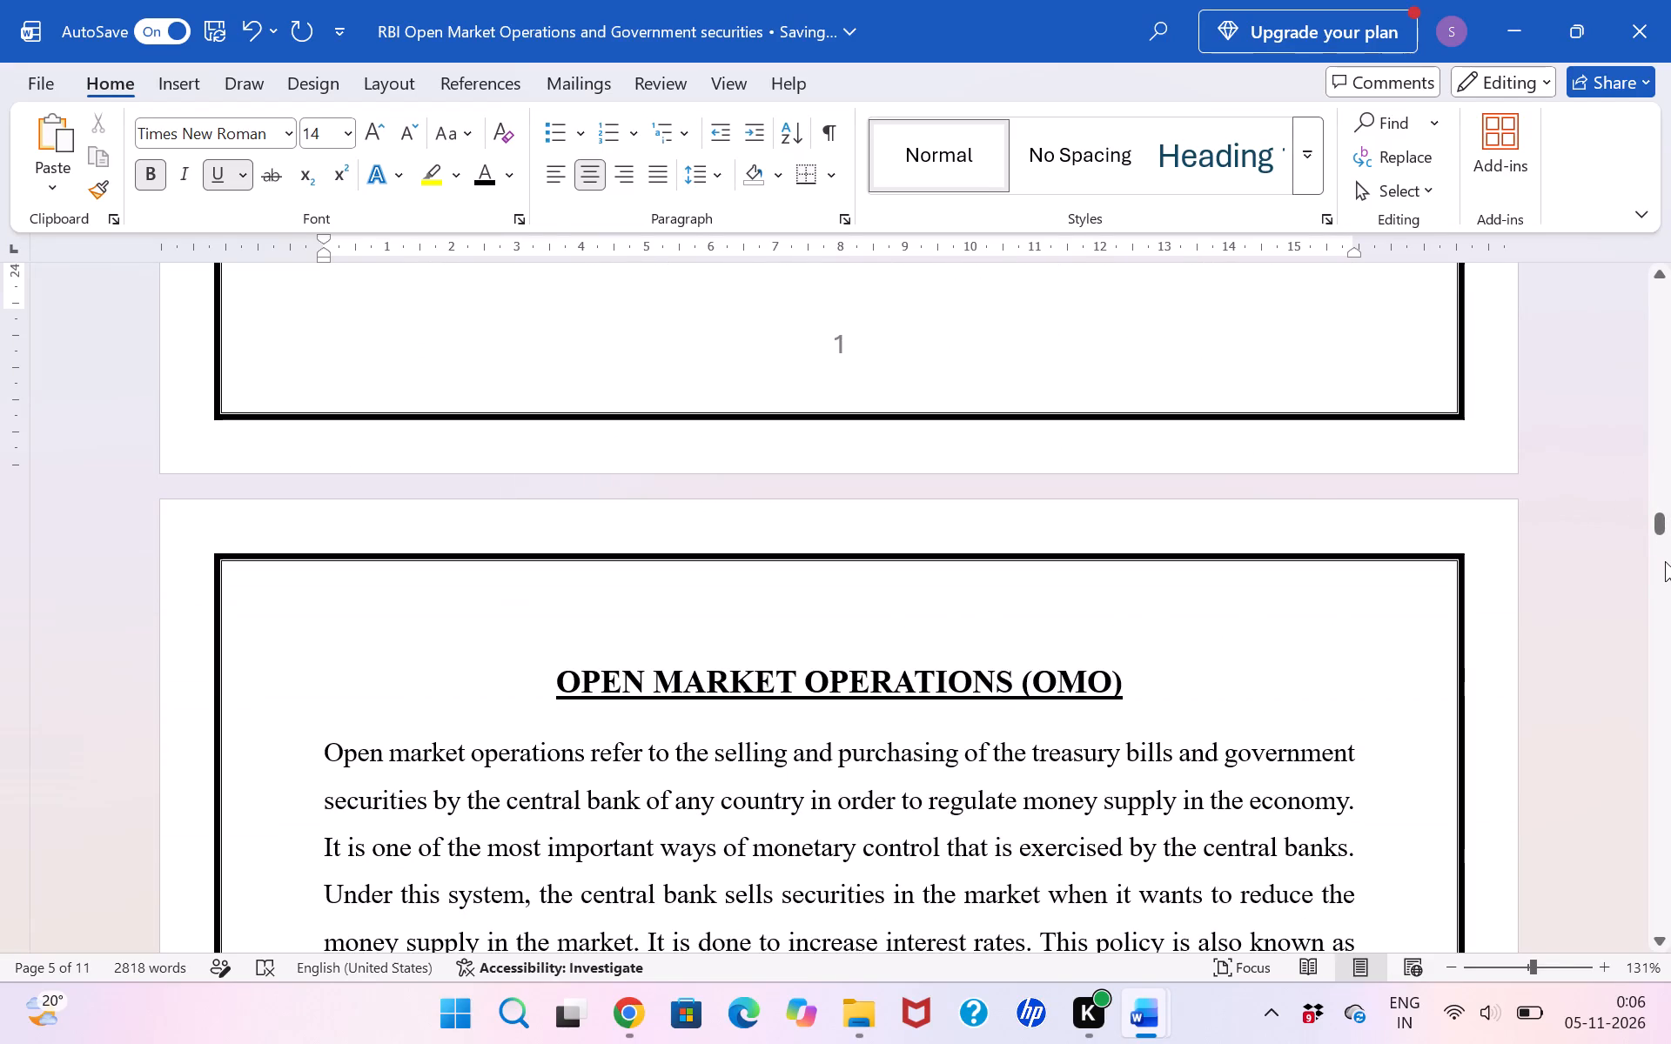
triple_click(1665, 398)
double_click(1665, 398)
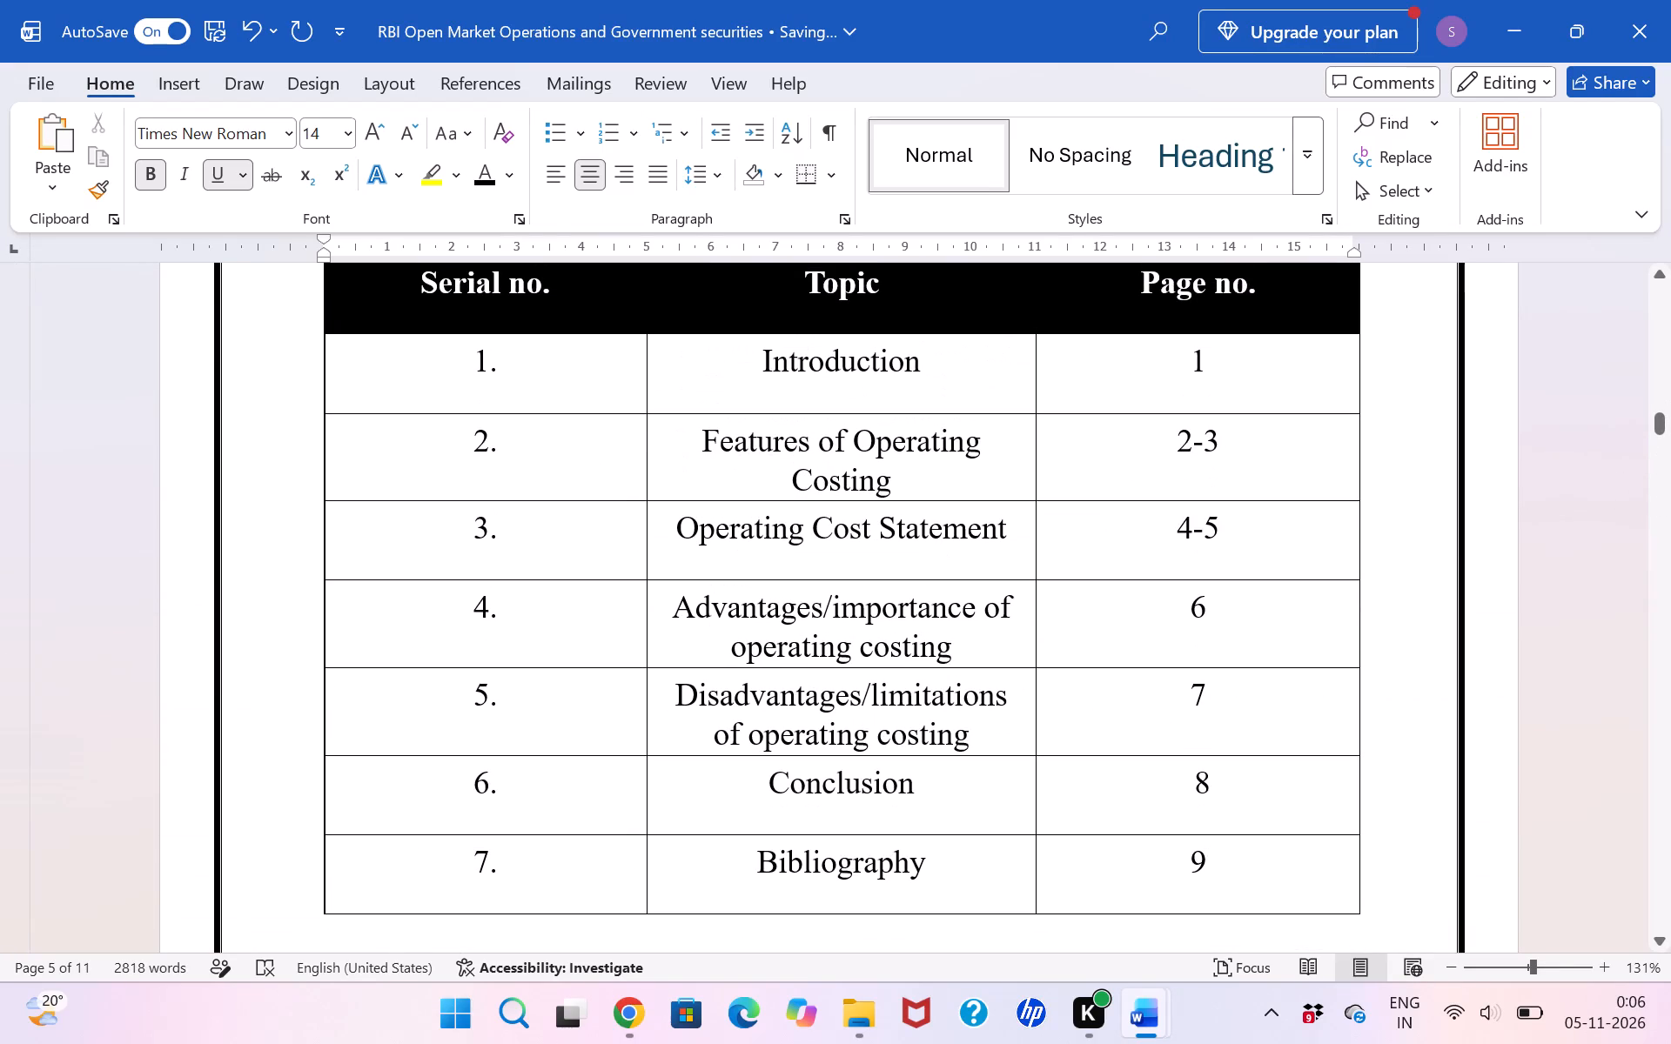
Change row 2 of the index table to the topic "Open Market Operations (OMO)" with page number 2.
click(923, 479)
key(BackSpace)
key(BackSpace)
key(BackSpace)
key(BackSpace)
key(BackSpace)
key(BackSpace)
key(BackSpace)
key(BackSpace)
key(BackSpace)
key(BackSpace)
key(BackSpace)
key(BackSpace)
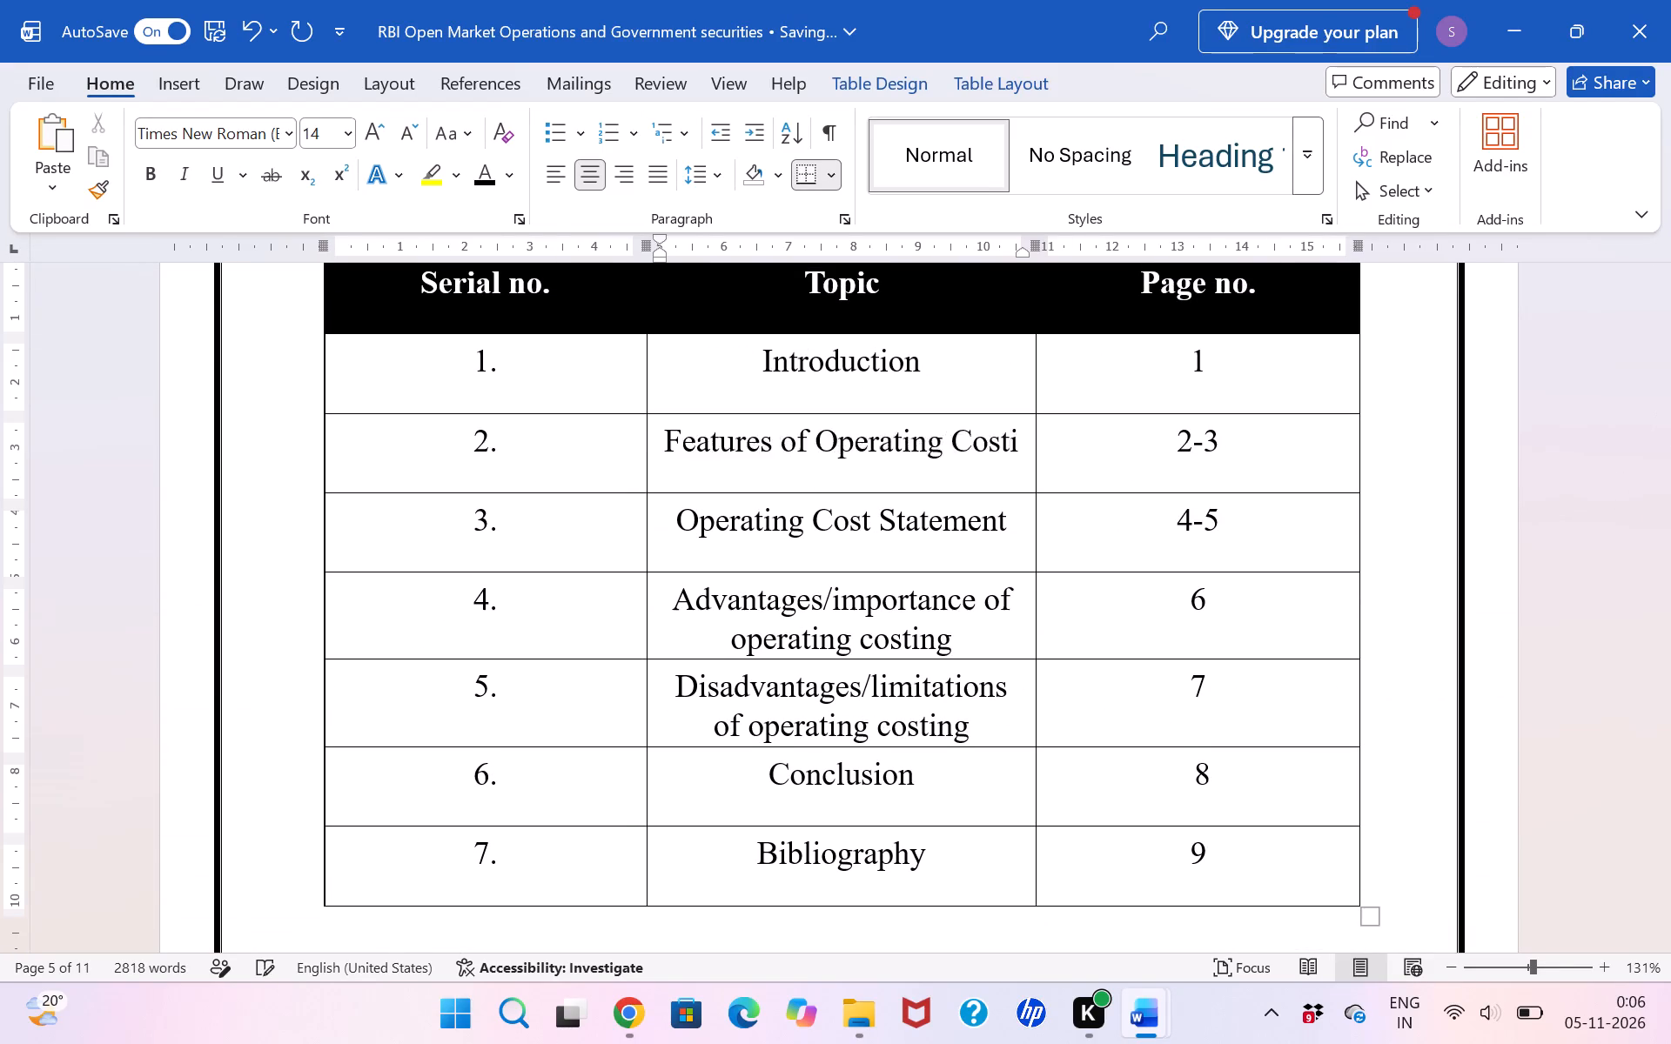
key(BackSpace)
key(BackSpace)
key(BackSpace)
key(BackSpace)
key(BackSpace)
key(BackSpace)
key(BackSpace)
key(BackSpace)
key(BackSpace)
key(BackSpace)
key(BackSpace)
key(BackSpace)
key(BackSpace)
key(BackSpace)
key(BackSpace)
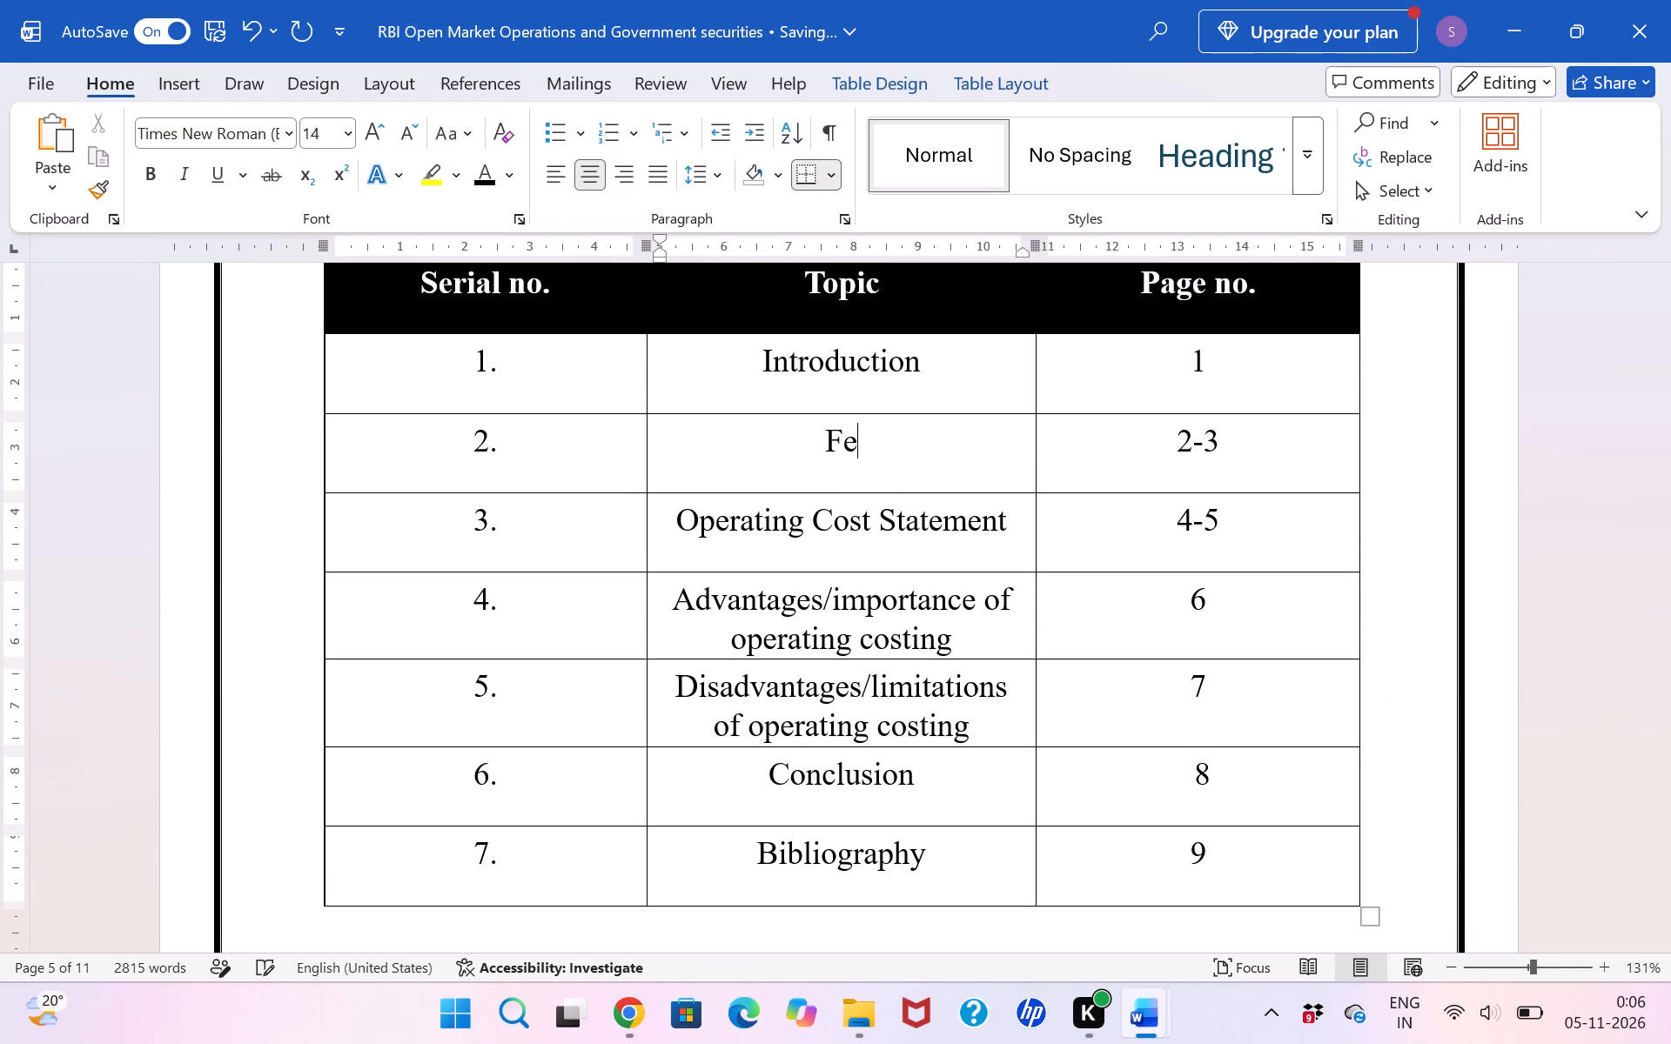
key(BackSpace)
key(BackSpace)
text(Open Market Operations (OMO))
click(1226, 452)
key(BackSpace)
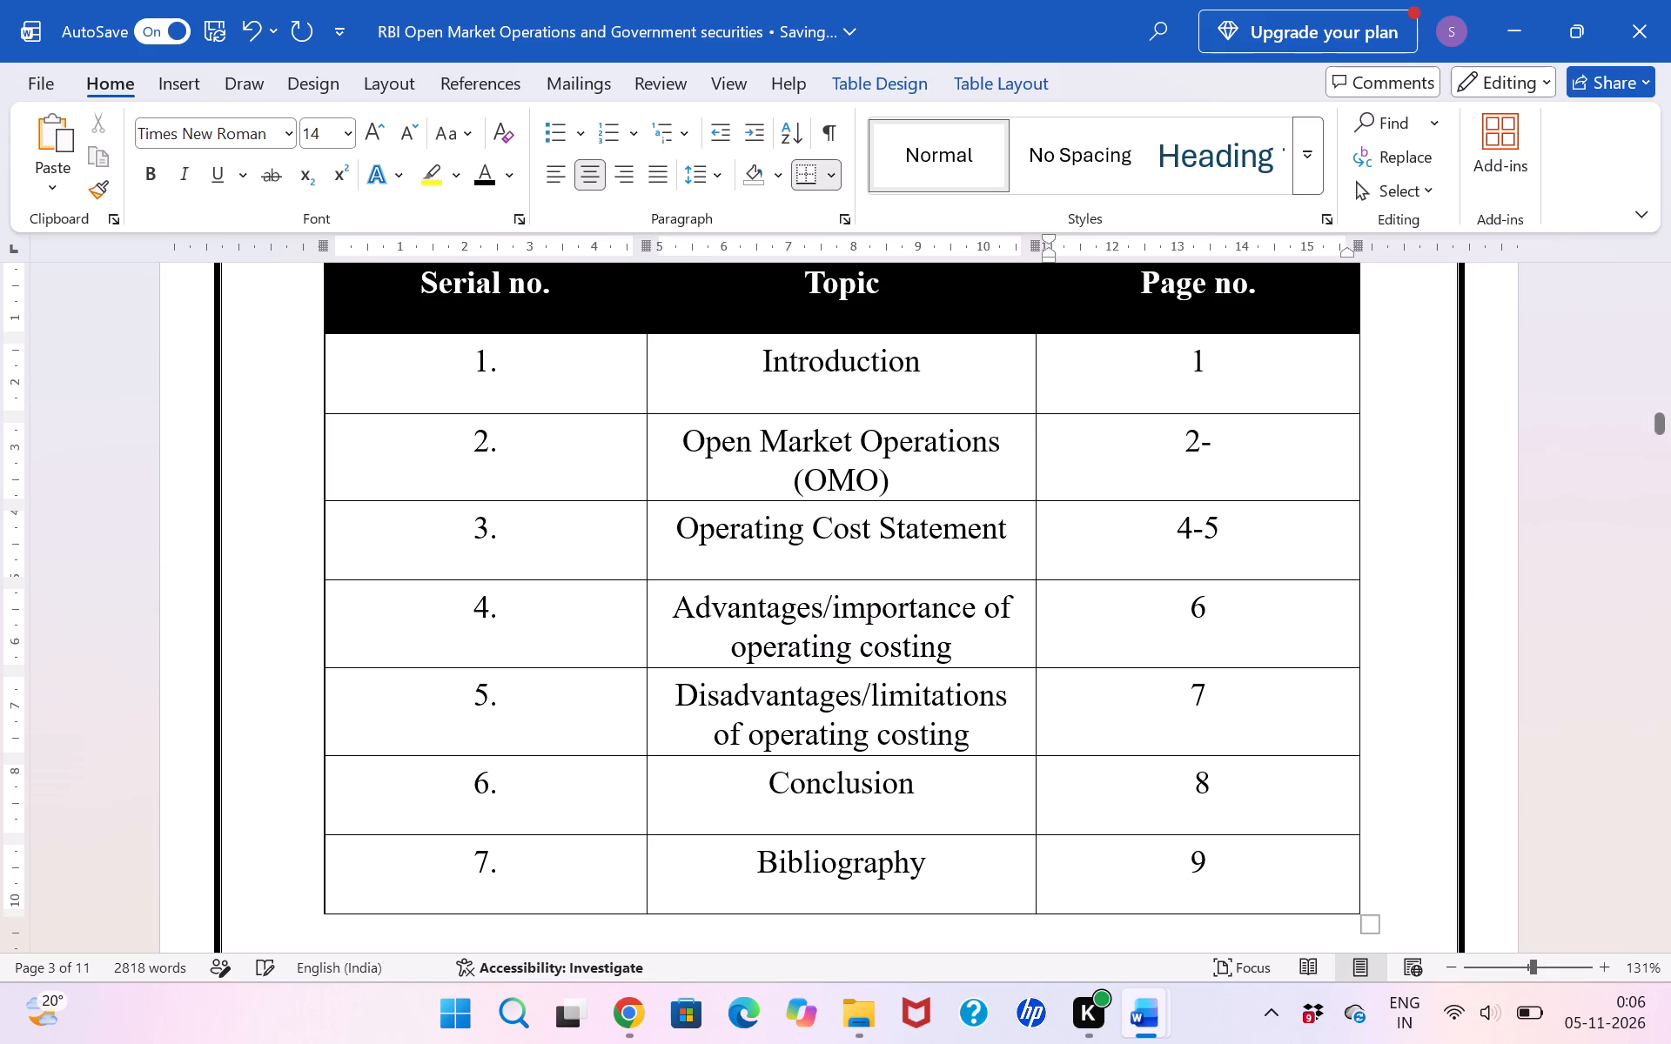
key(BackSpace)
Change row 3 of the index table to the topic "Objectives of Open Market Operations (OMO)" with page number 3.
click(1023, 544)
key(BackSpace)
key(BackSpace)
key(BackSpace)
key(BackSpace)
key(BackSpace)
key(BackSpace)
key(BackSpace)
key(BackSpace)
key(BackSpace)
key(BackSpace)
key(BackSpace)
key(BackSpace)
key(BackSpace)
key(BackSpace)
key(BackSpace)
key(BackSpace)
key(BackSpace)
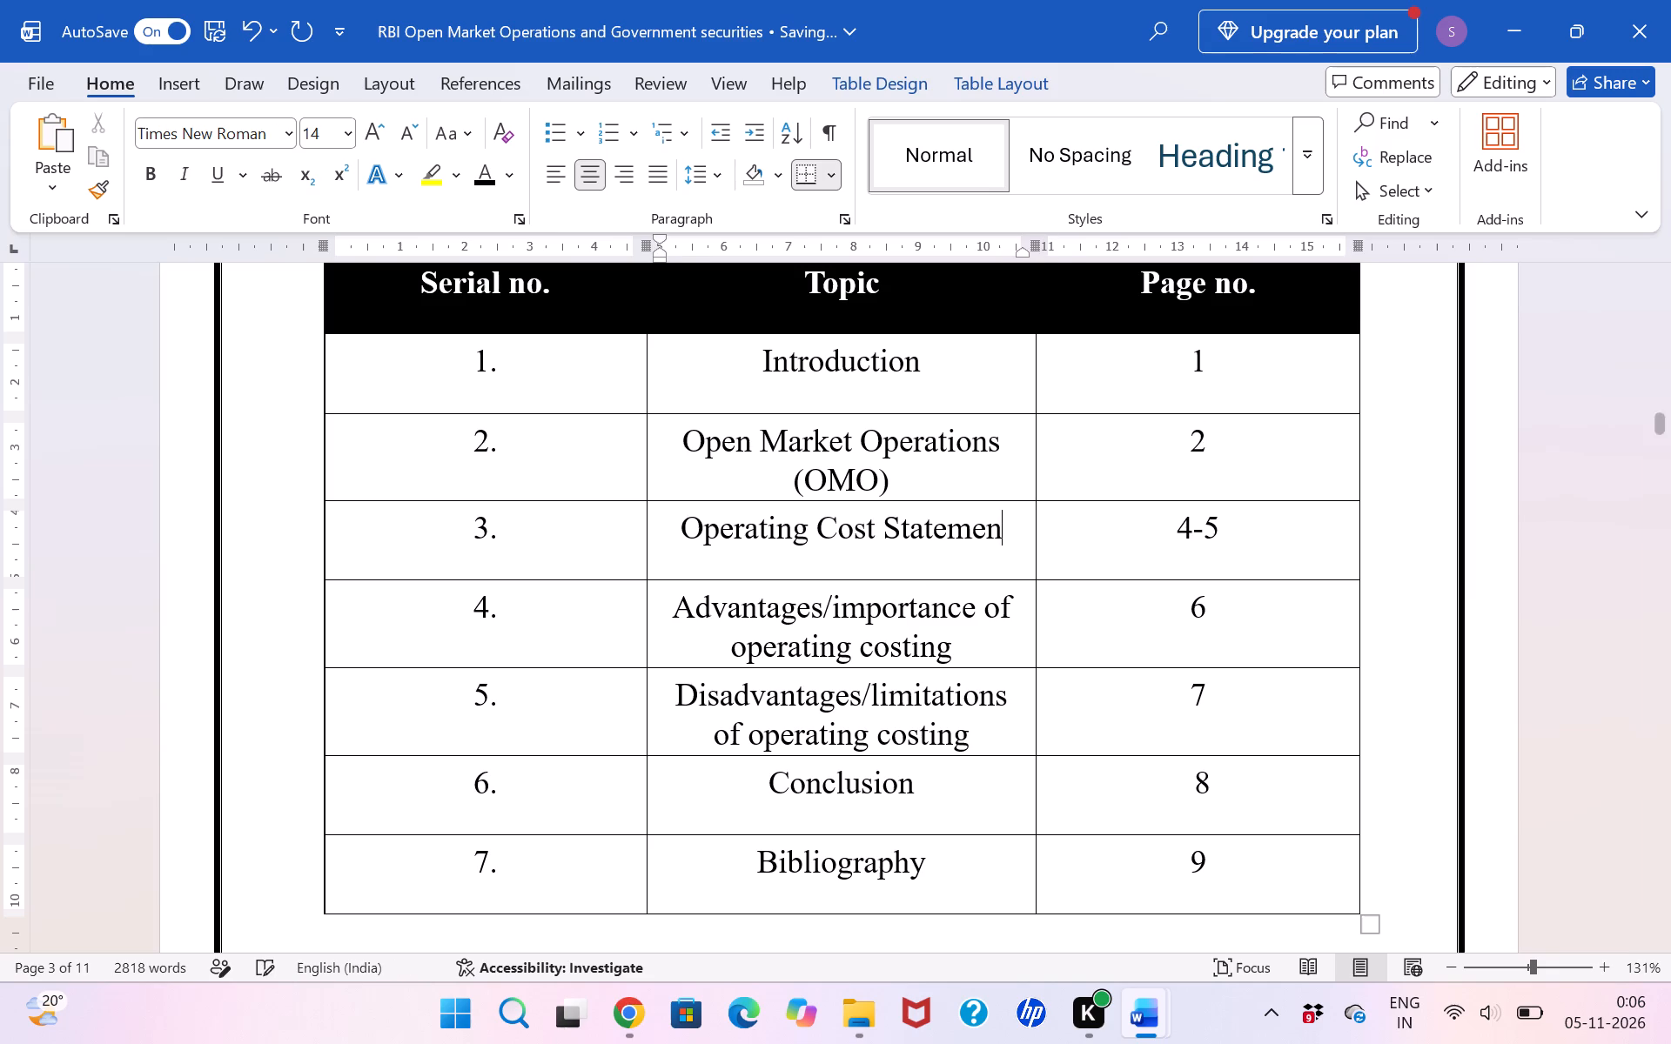
key(BackSpace)
key(BackSpace)
key(BackSpace)
key(BackSpace)
key(BackSpace)
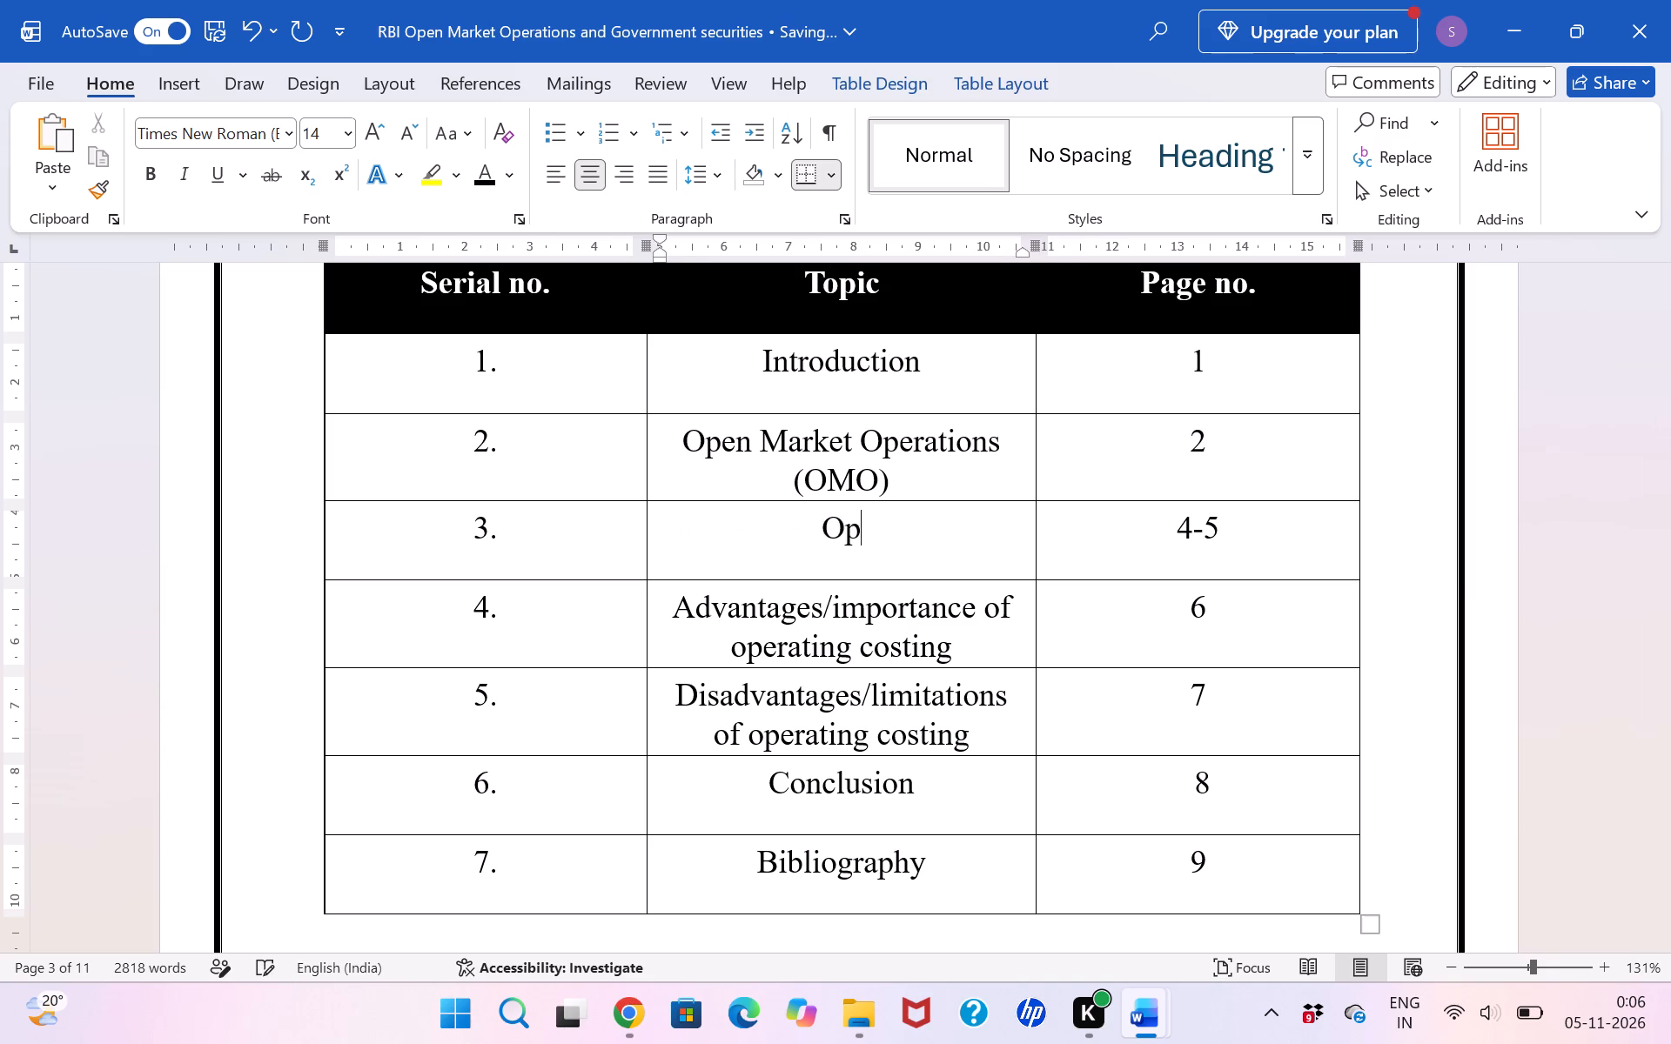
key(BackSpace)
text(bjectives of OP)
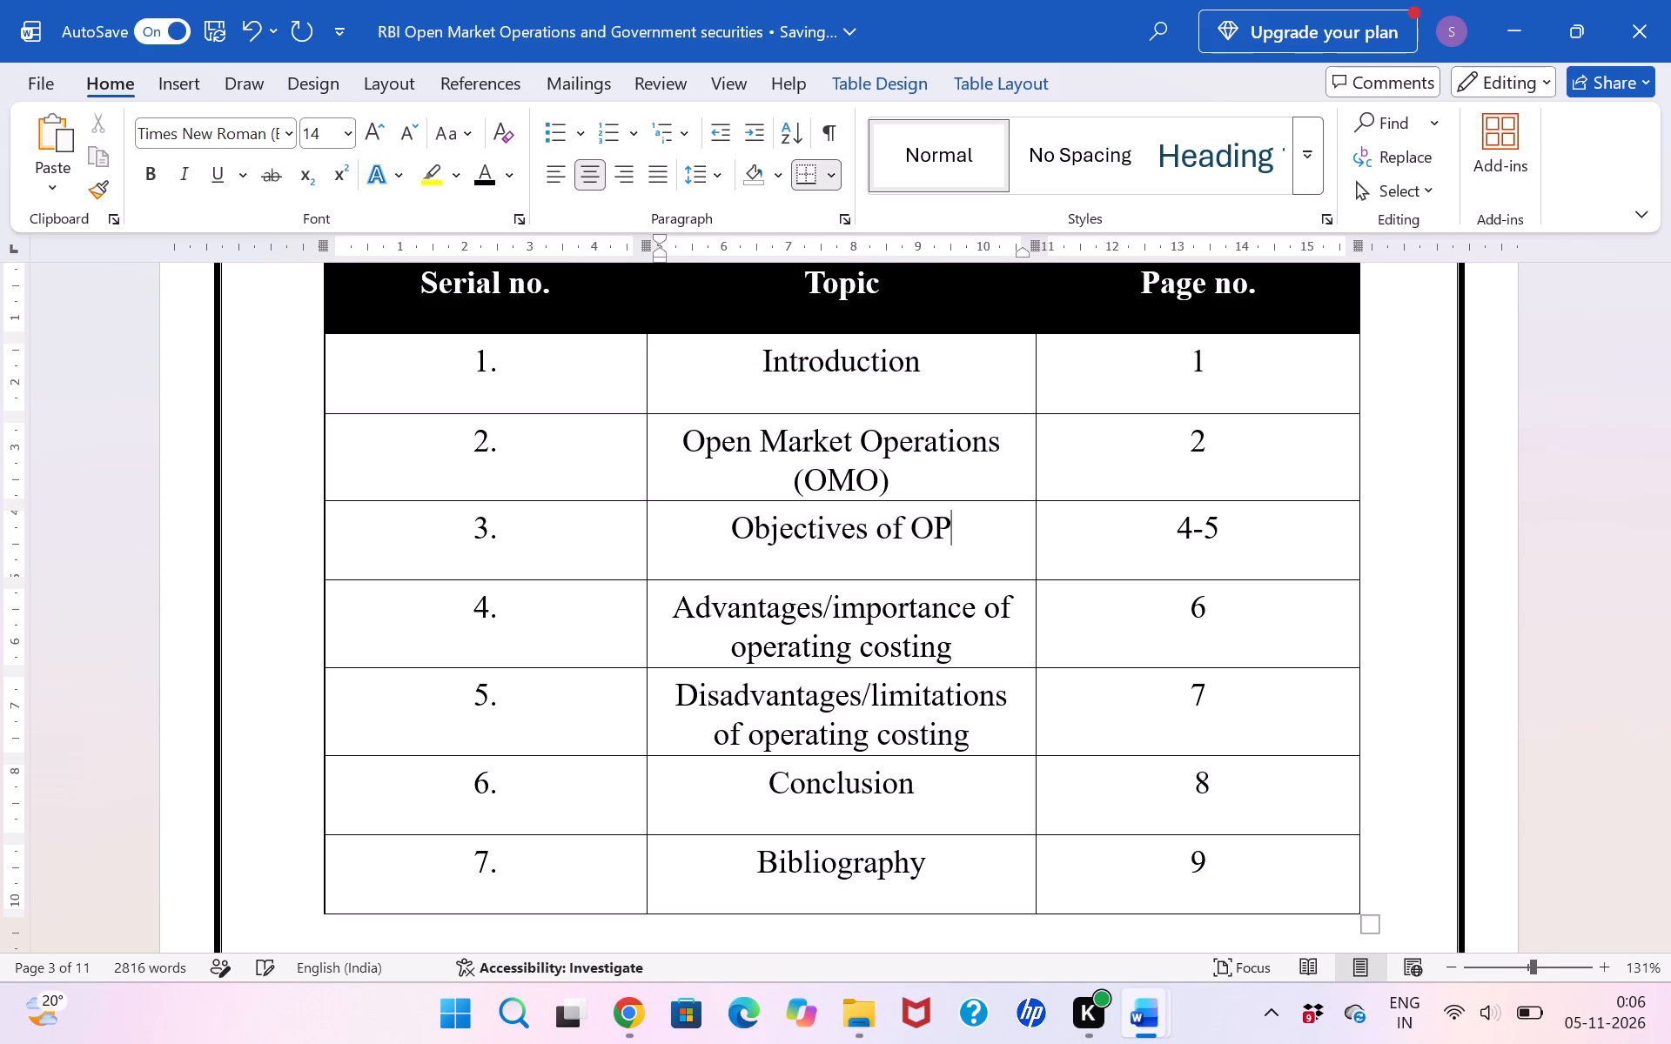
key(BackSpace)
text(pen Market Operations (OMO))
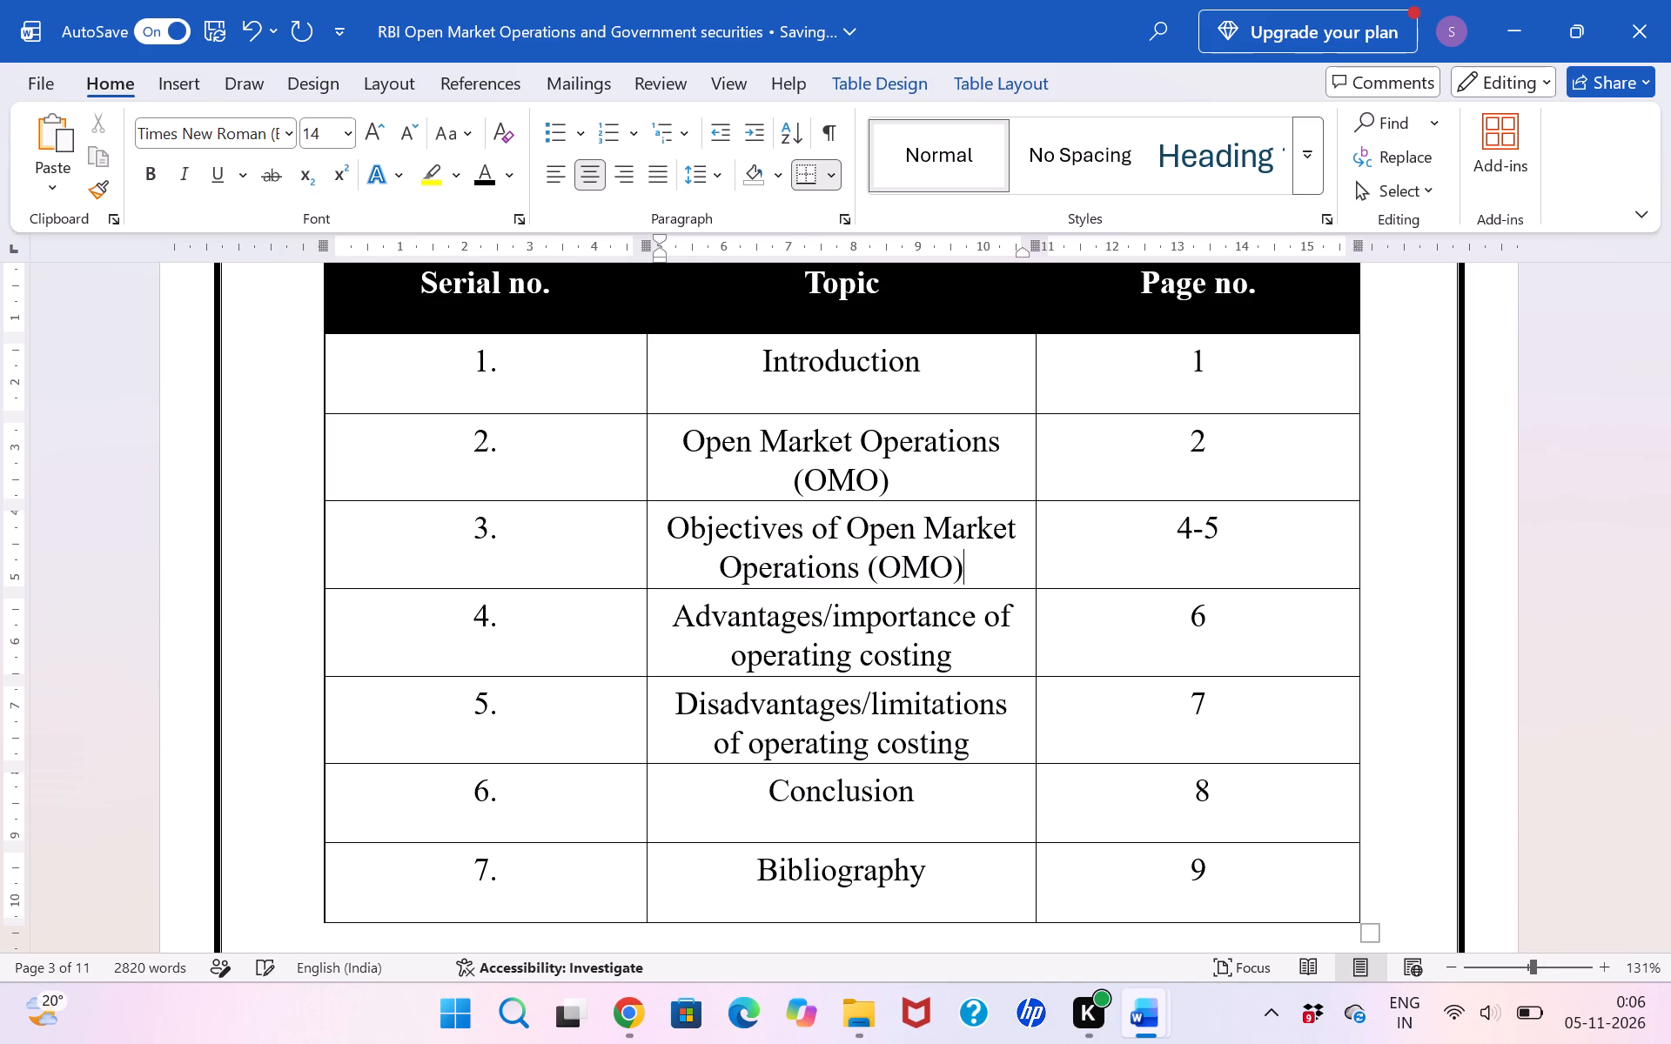
click(1225, 540)
key(BackSpace)
key(BackSpace)
key(BackSpace)
key(3)
Check the report's sections after the objectives for the headings and page numbers needed in the remaining index rows.
triple_click(1670, 749)
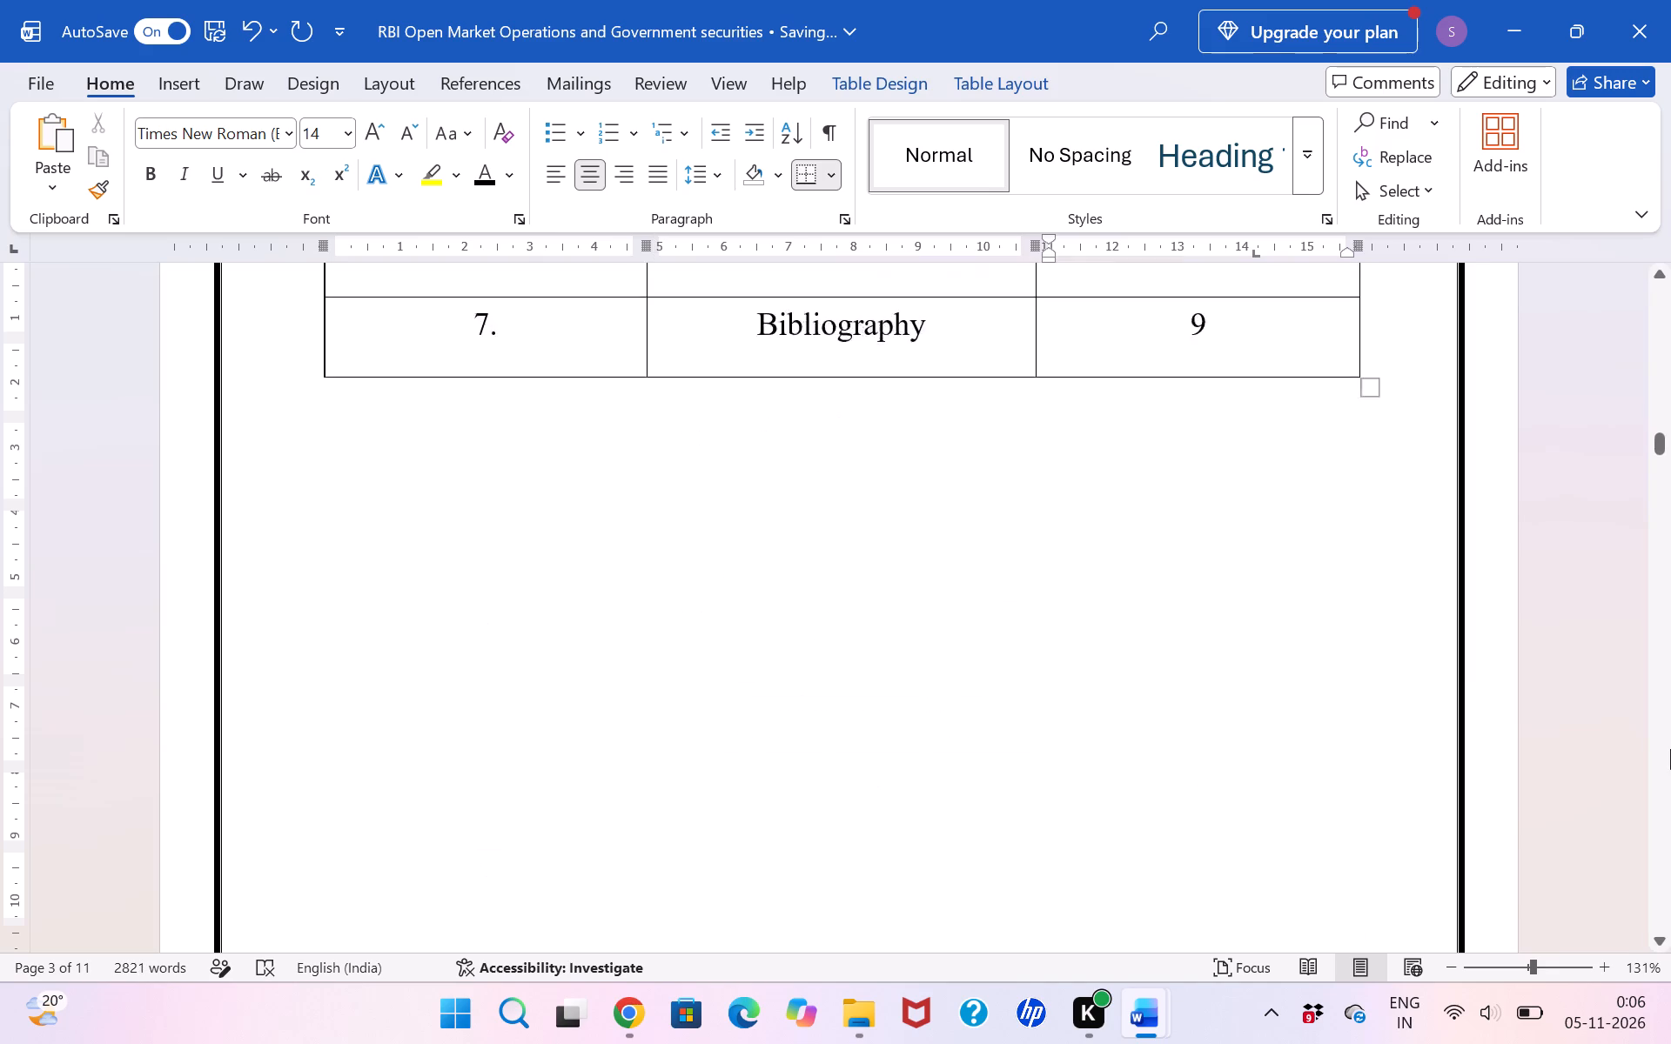
triple_click(1670, 749)
click(1670, 749)
click(1670, 749)
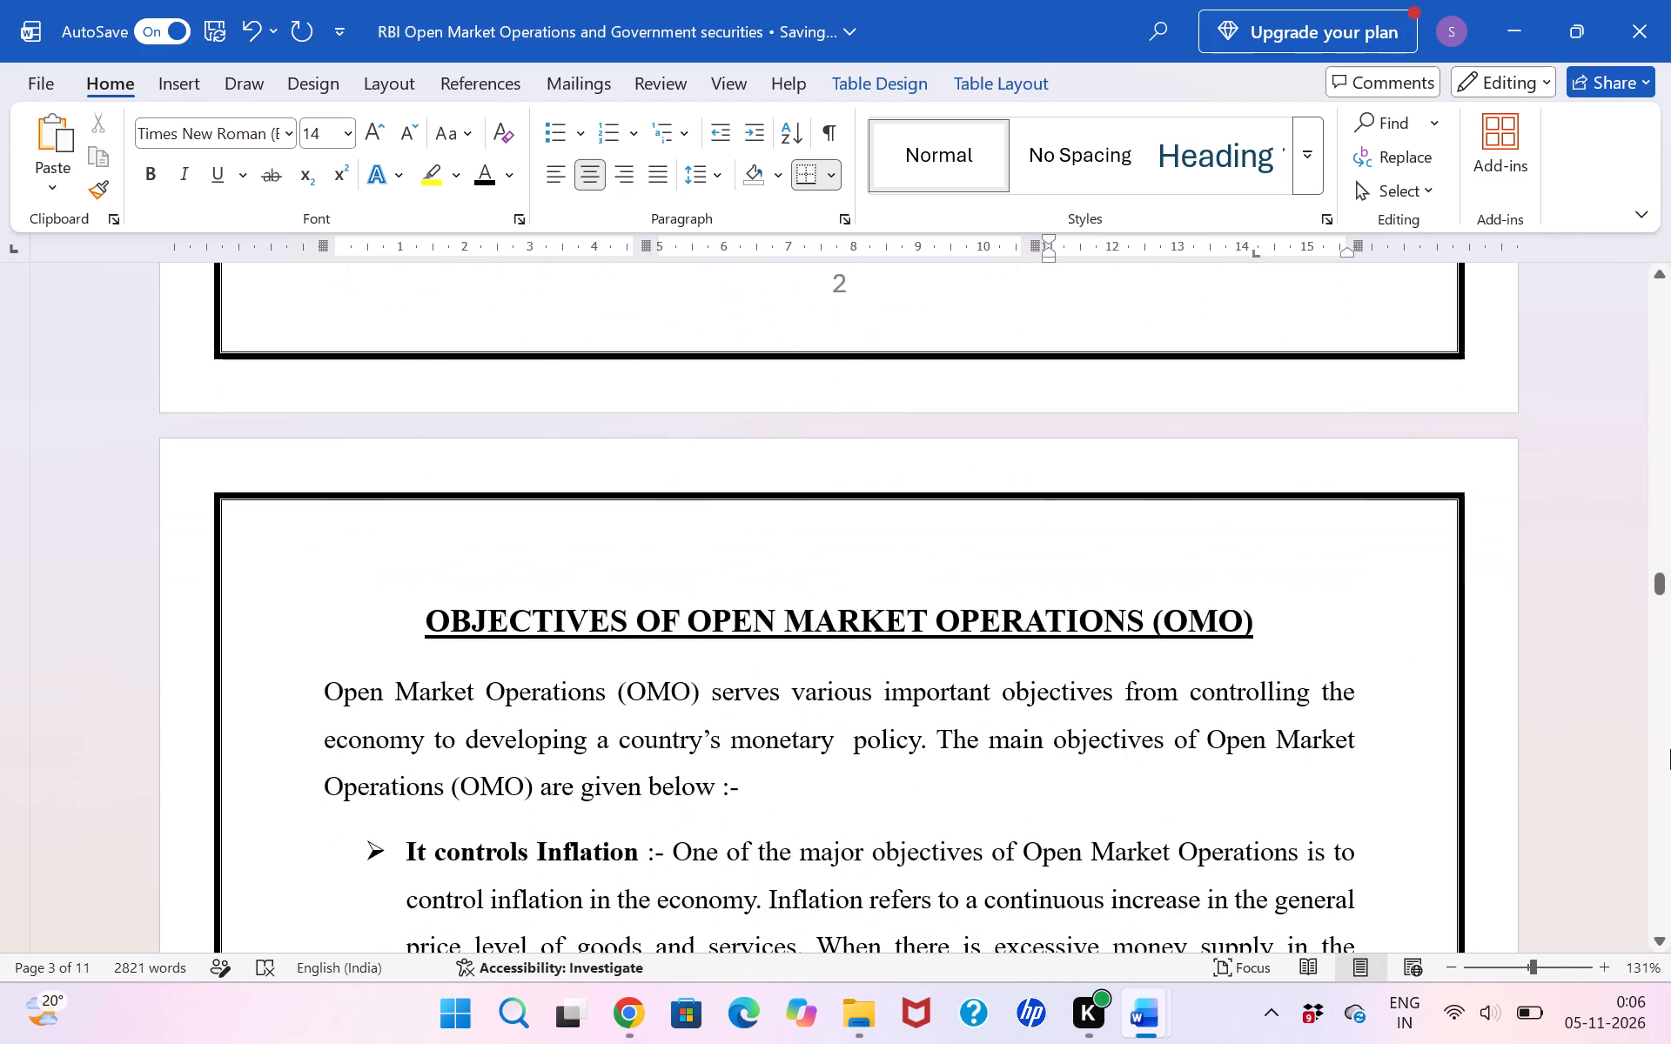
triple_click(1670, 749)
click(1670, 749)
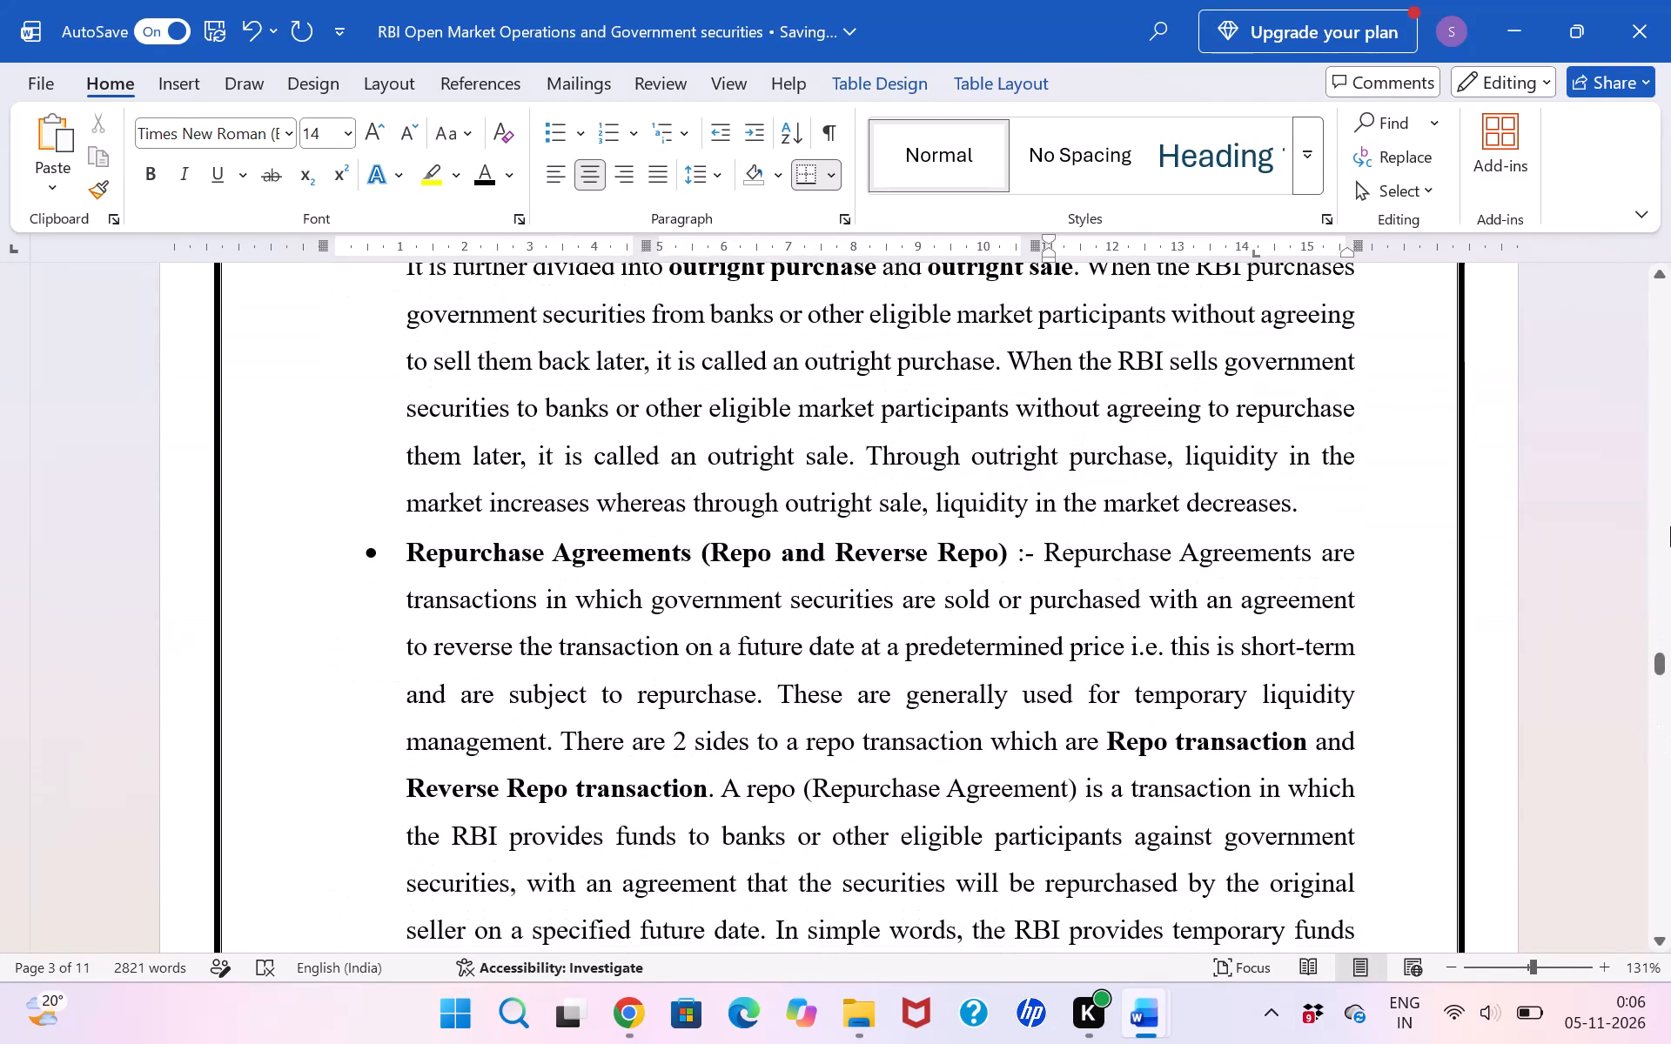
click(1670, 526)
triple_click(1670, 818)
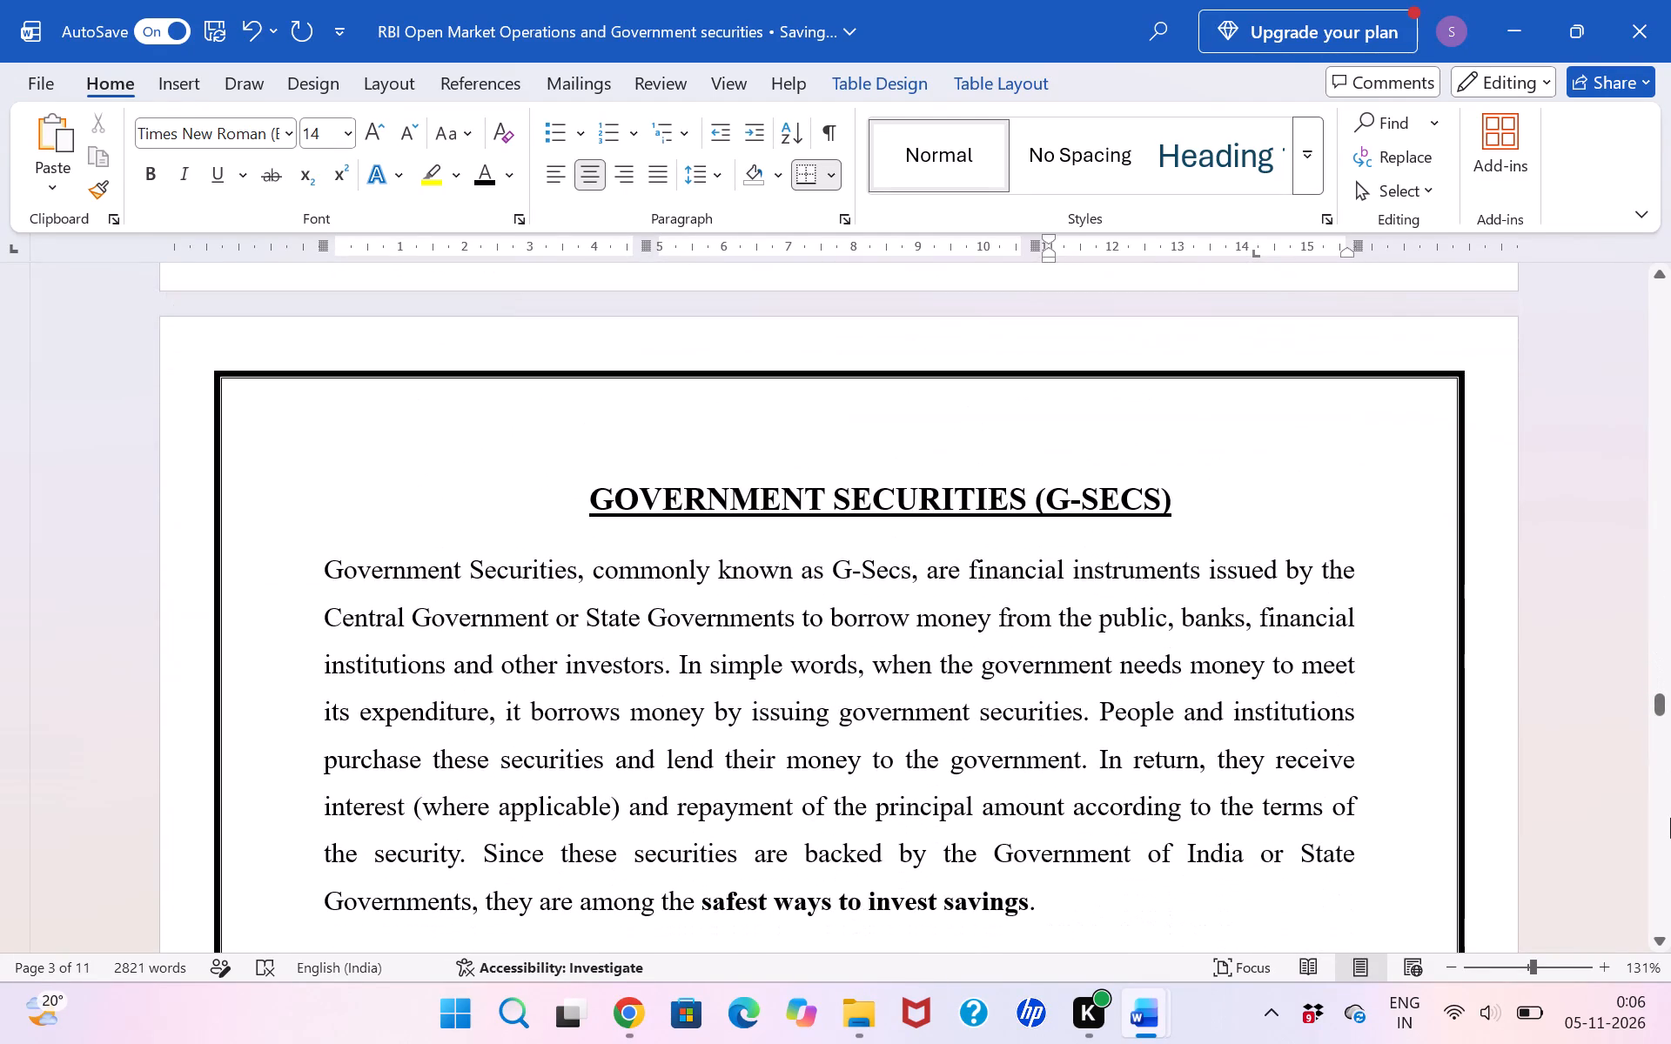
triple_click(1670, 425)
triple_click(1670, 425)
triple_click(1670, 425)
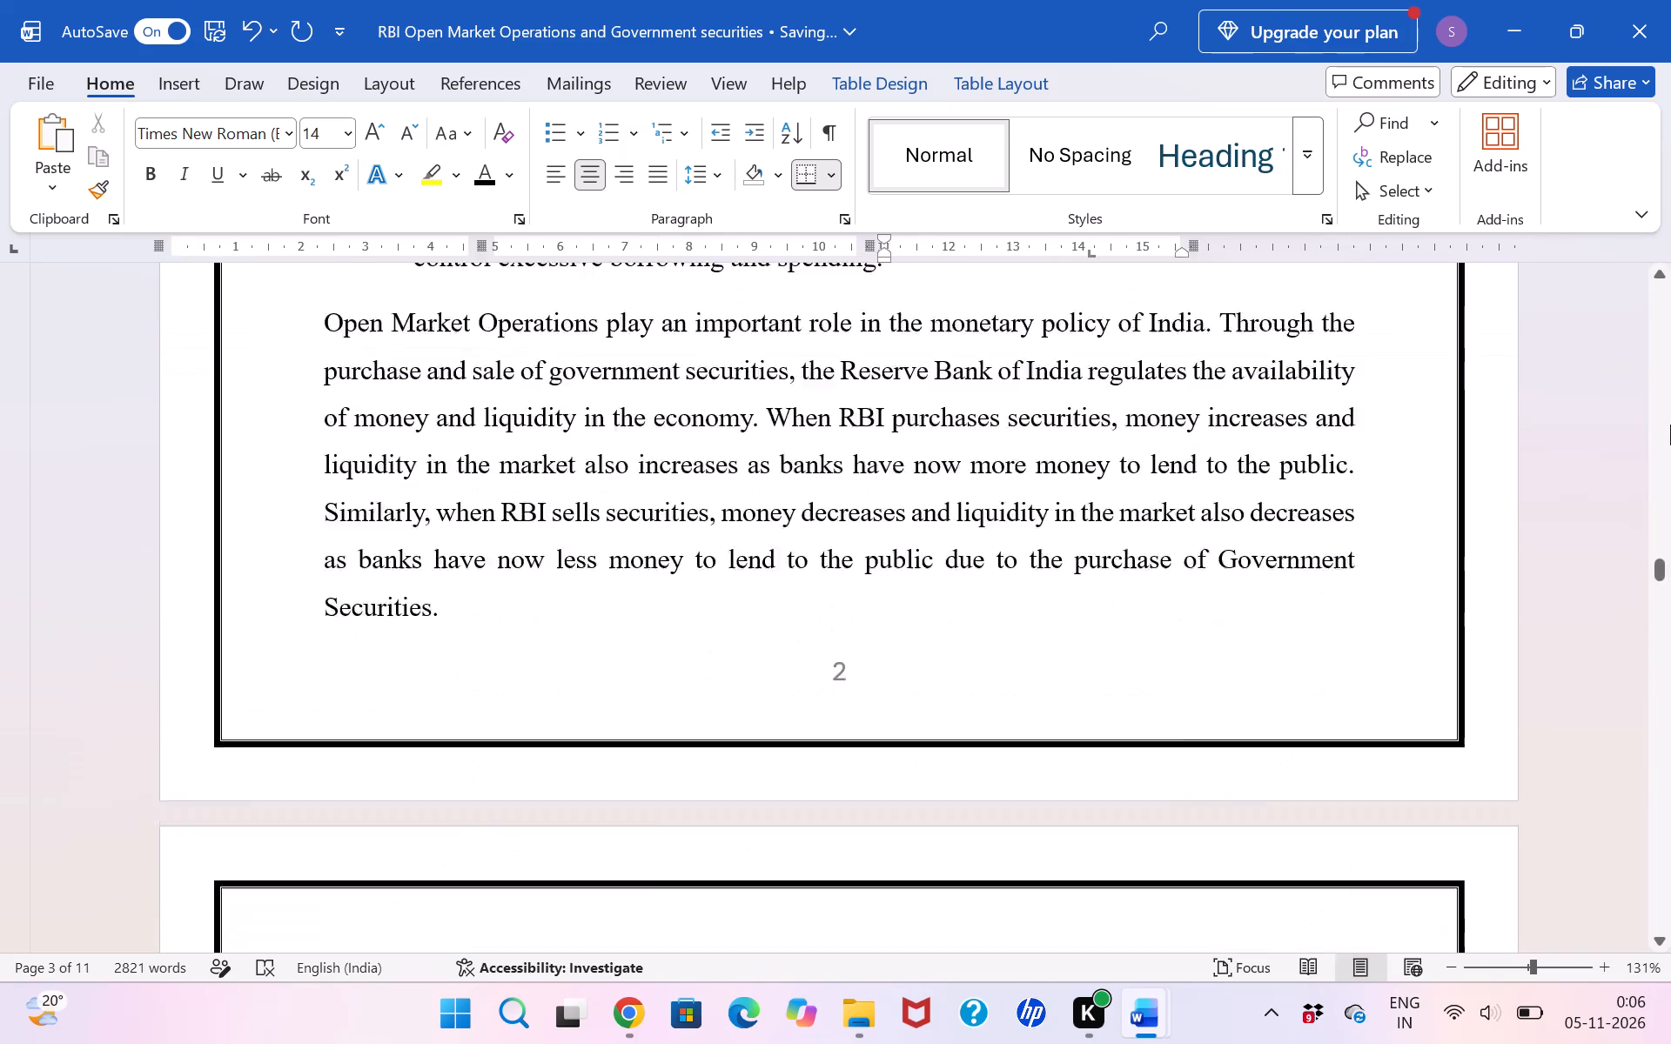
triple_click(1670, 425)
click(1670, 425)
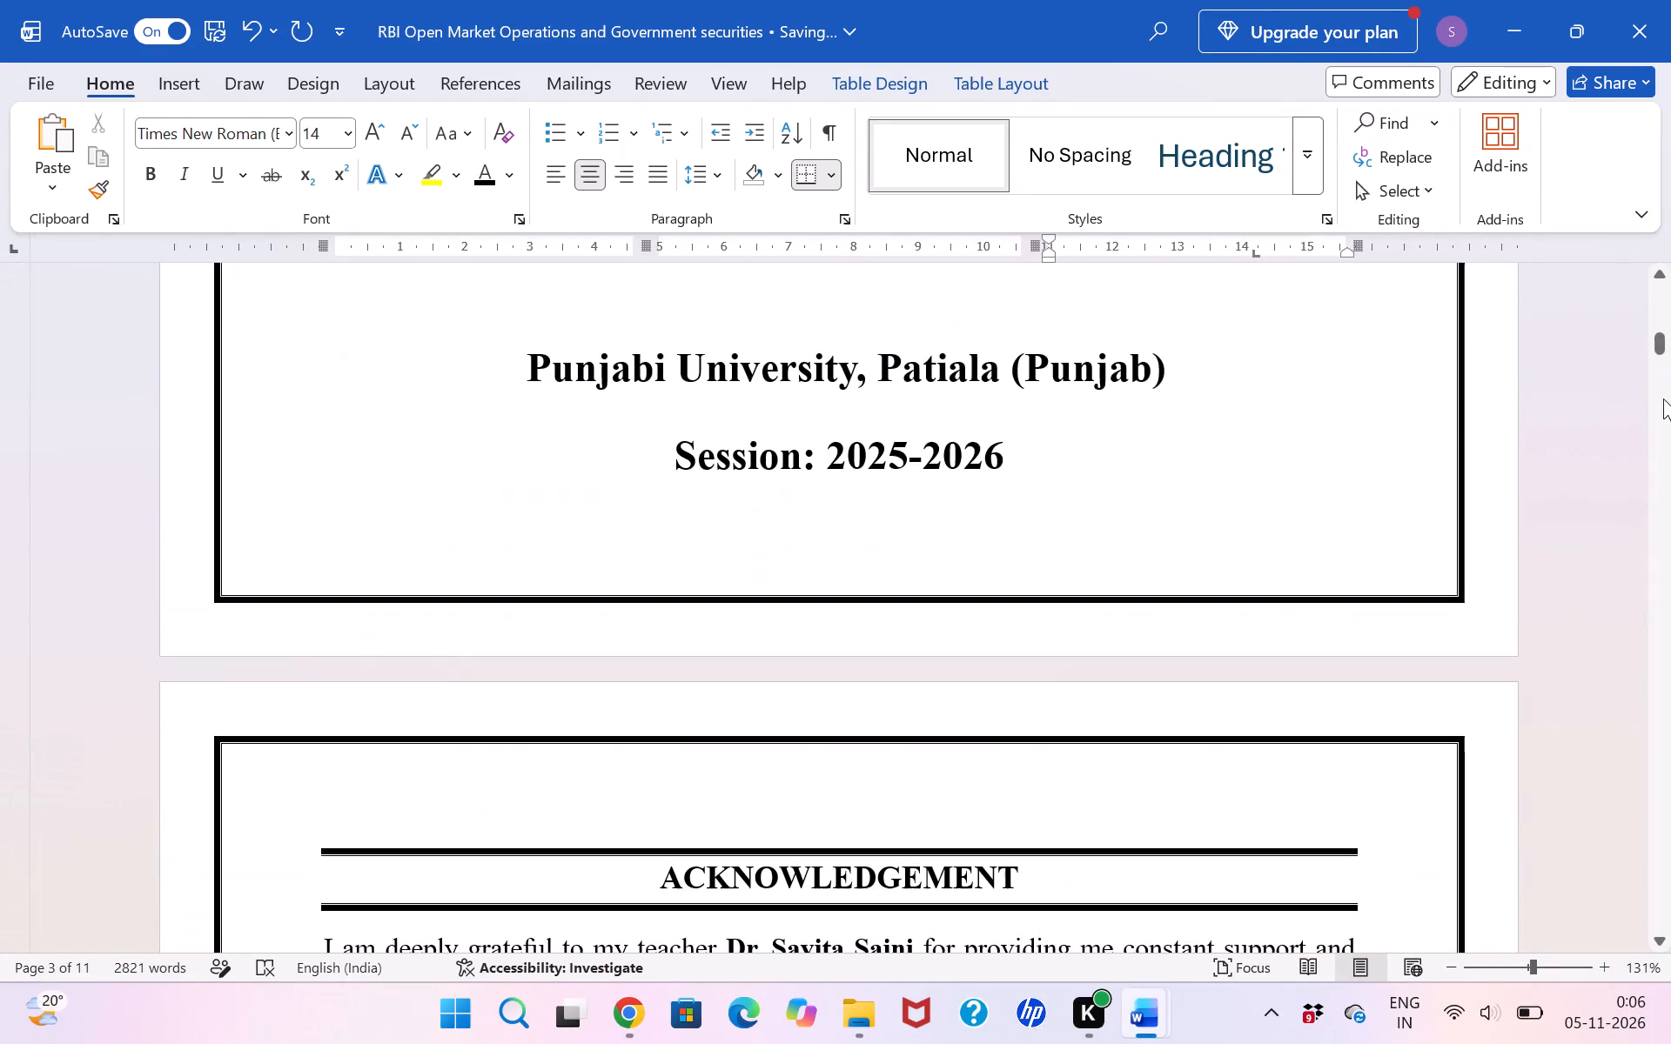
triple_click(1670, 426)
click(1670, 426)
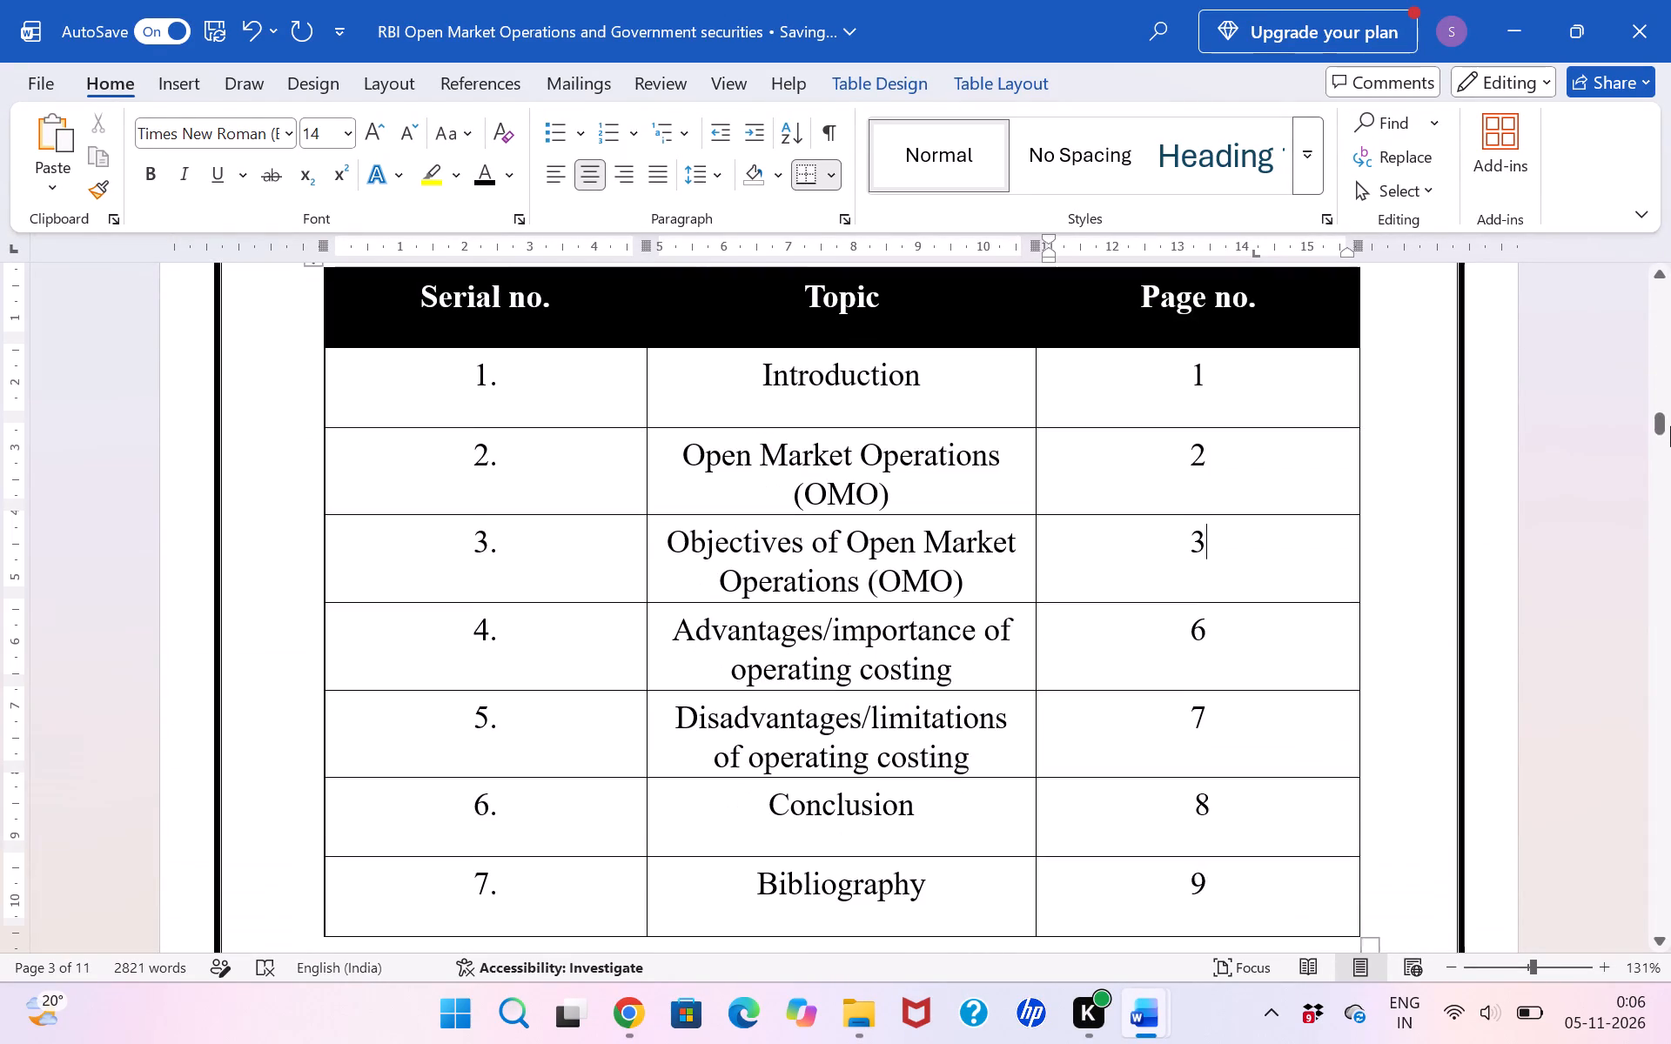
Change row 4 of the index table to the topic "Types of Open Market Operations (OMO)" with page number 4.
click(1007, 666)
key(BackSpace)
key(BackSpace)
key(BackSpace)
key(BackSpace)
key(BackSpace)
key(BackSpace)
key(BackSpace)
key(BackSpace)
key(BackSpace)
key(BackSpace)
key(BackSpace)
key(BackSpace)
key(BackSpace)
key(BackSpace)
key(BackSpace)
key(BackSpace)
key(BackSpace)
key(BackSpace)
key(BackSpace)
key(BackSpace)
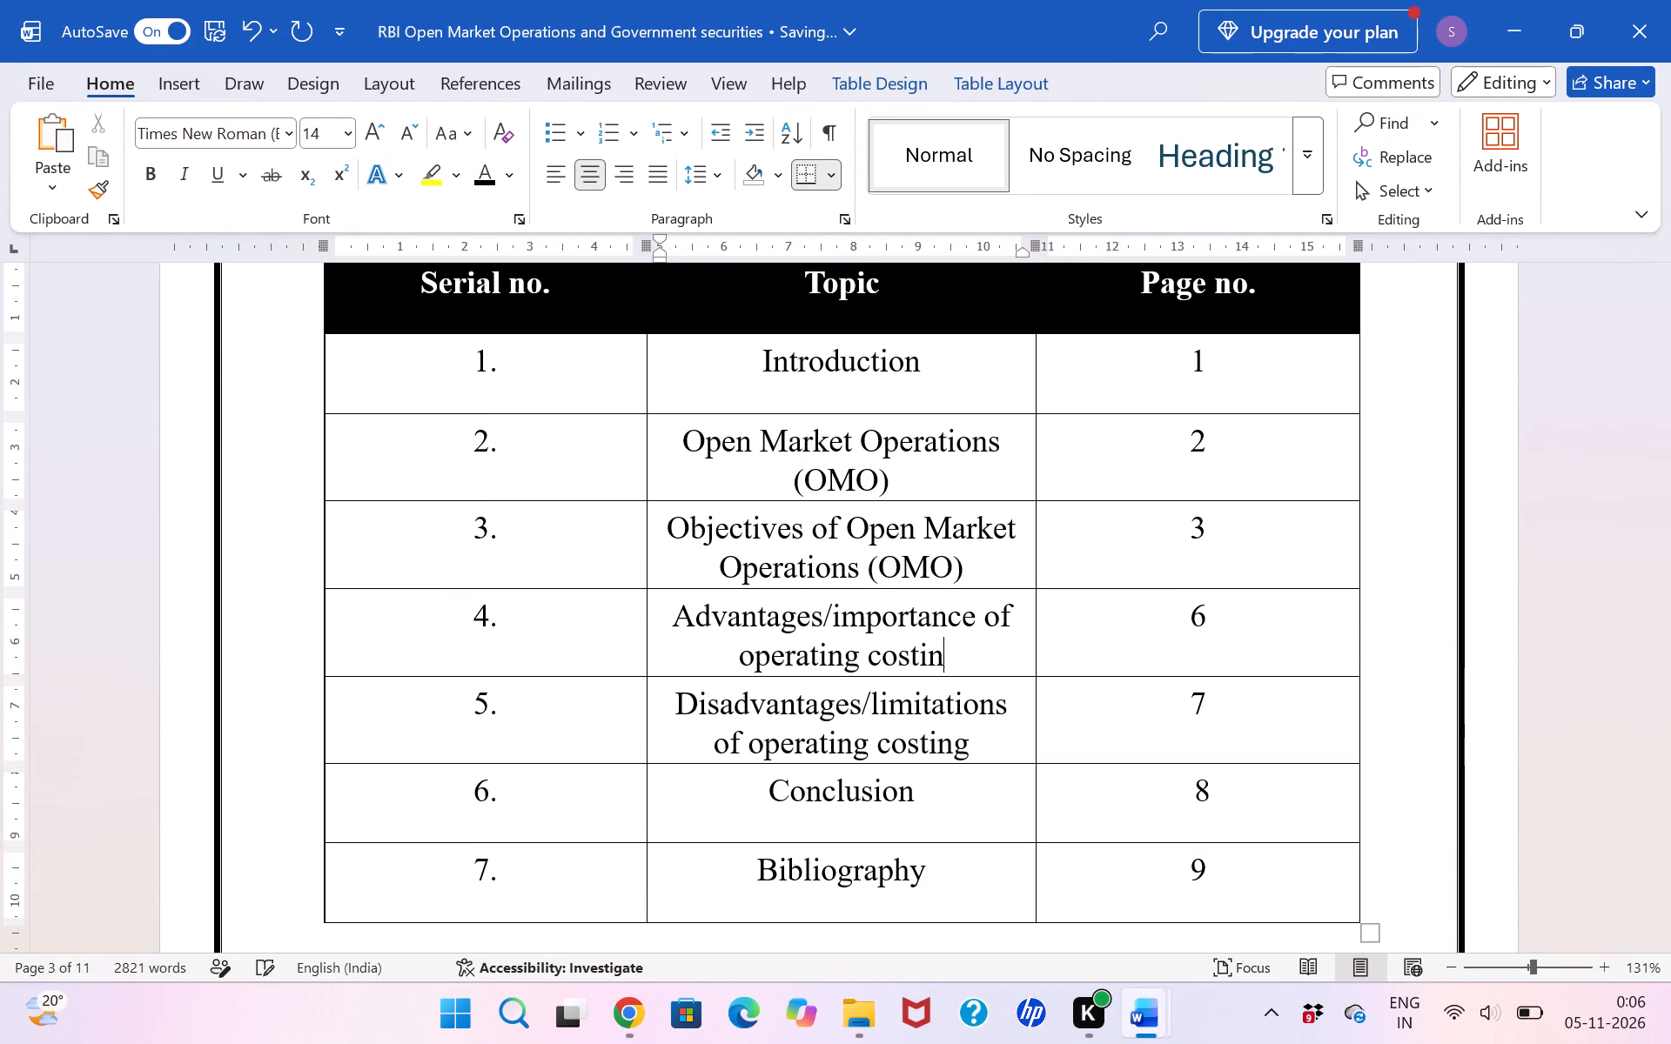
key(BackSpace)
key(BackSpace)
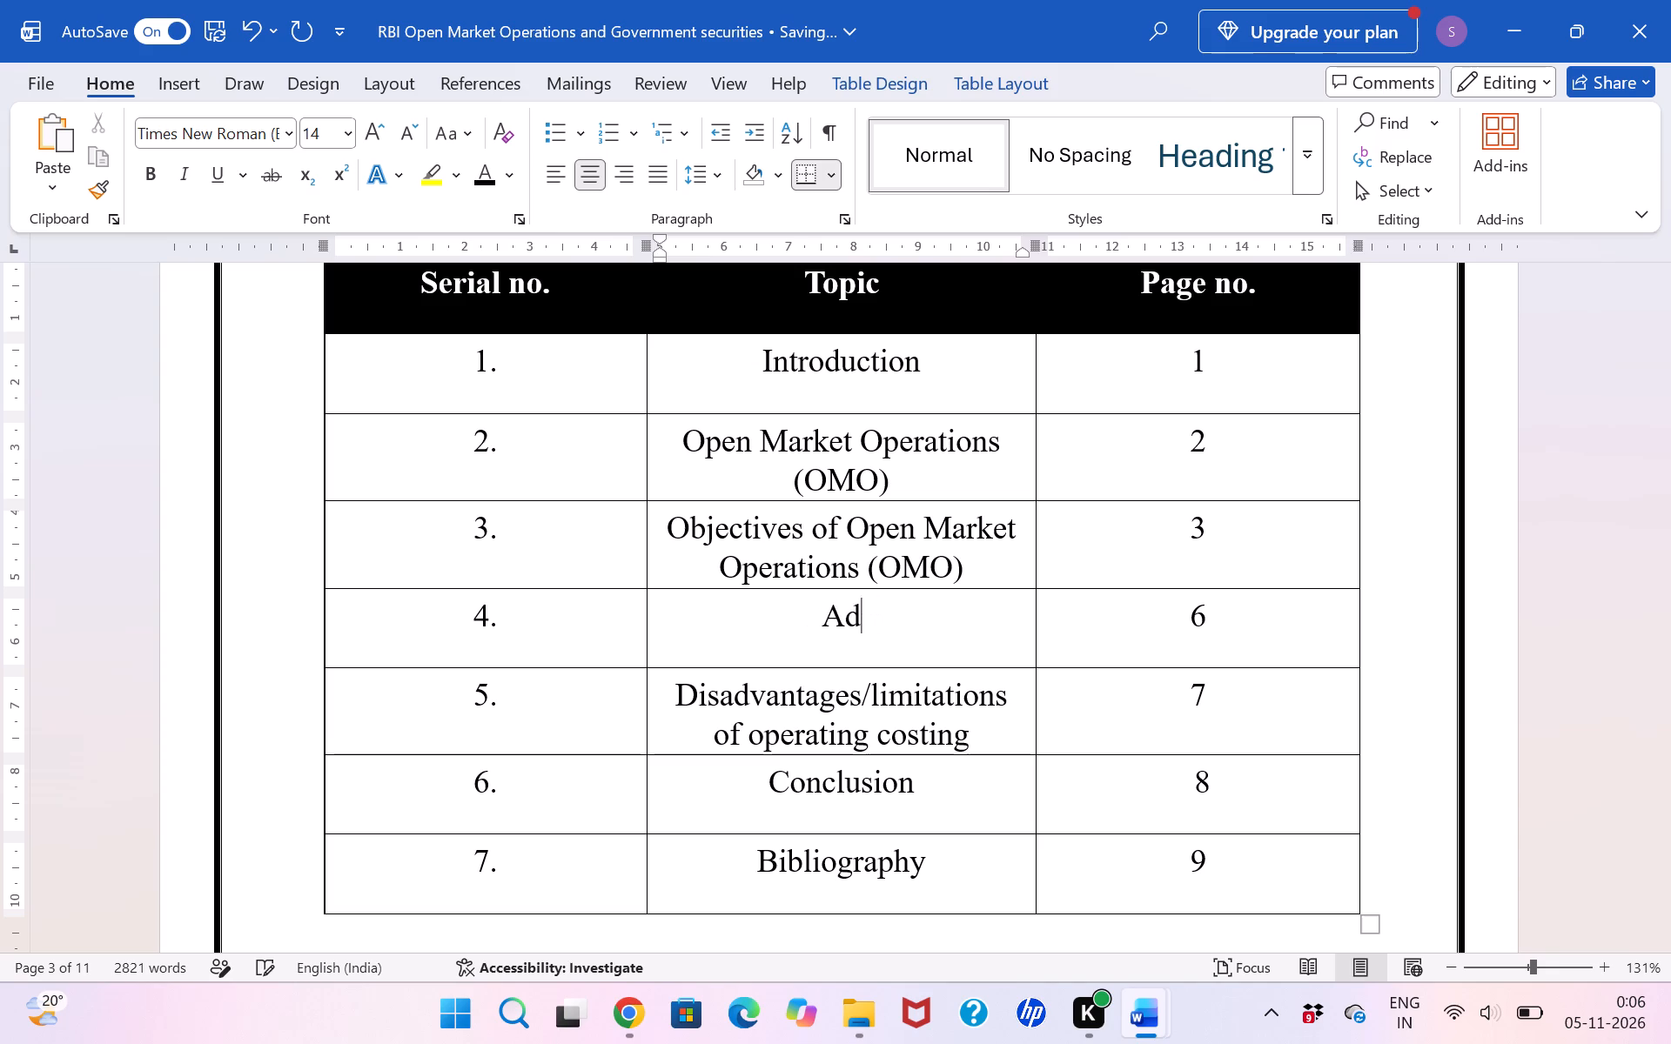
key(BackSpace)
key(BackSpace)
text(Types of Open Market)
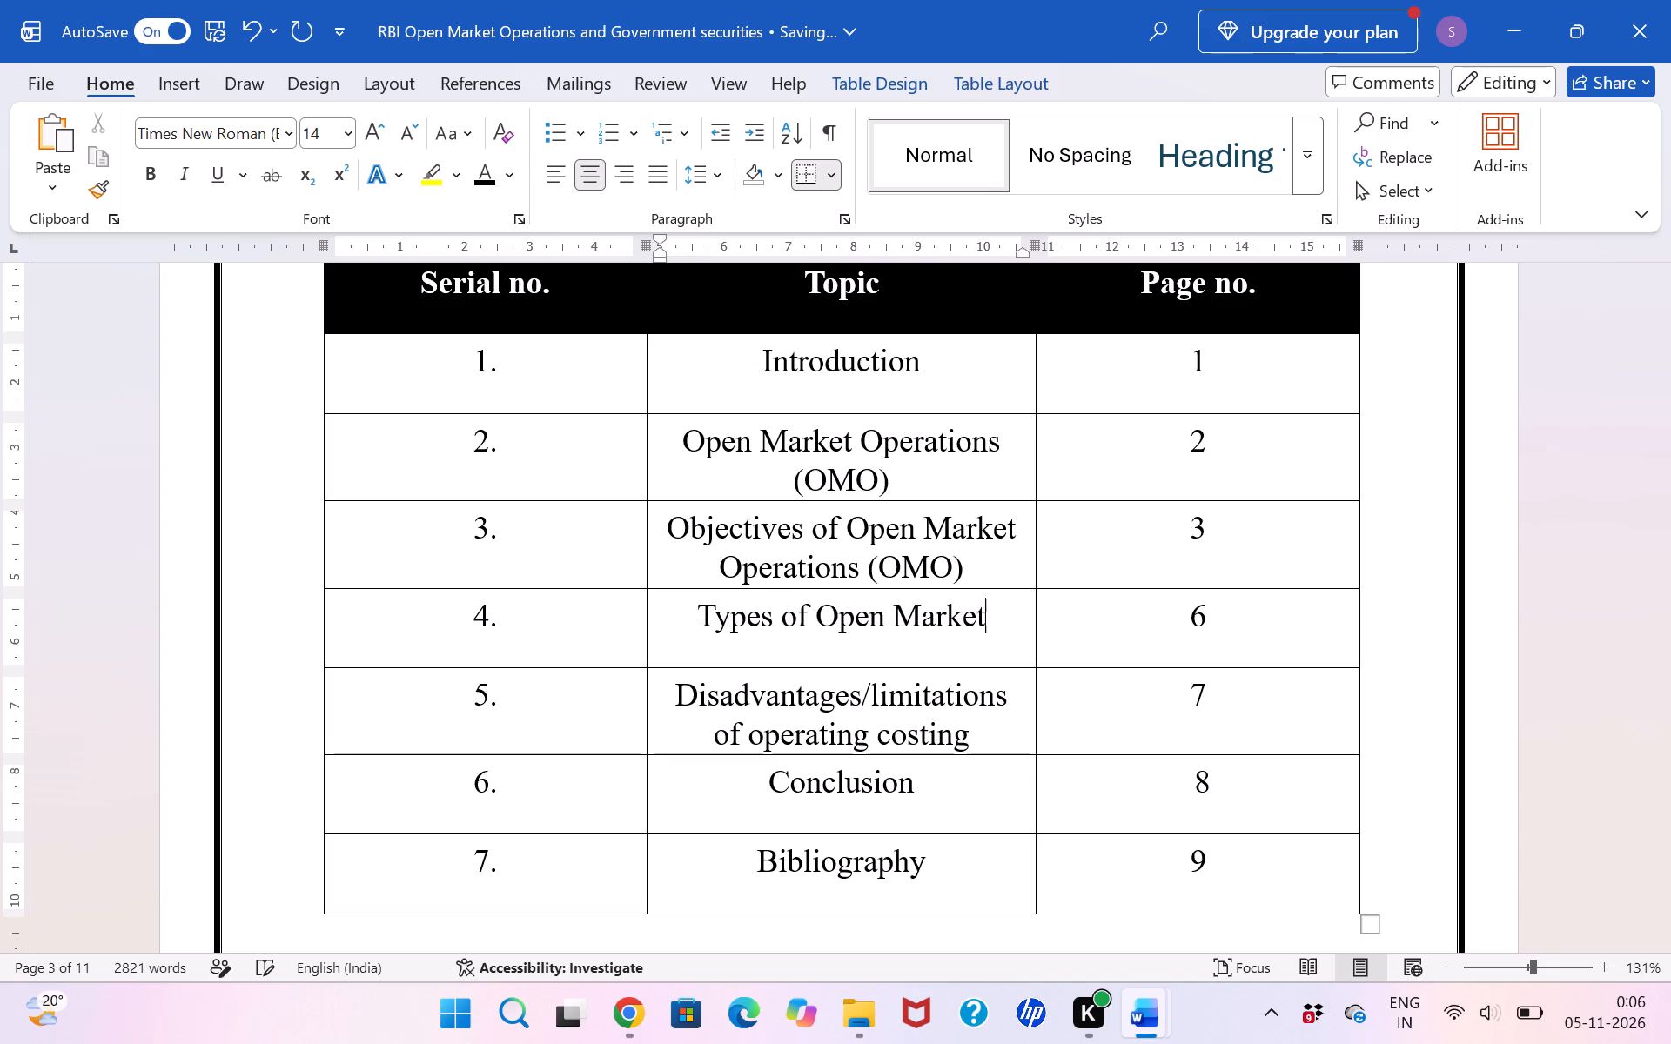
key(space)
text(Operations (OMO))
click(1211, 635)
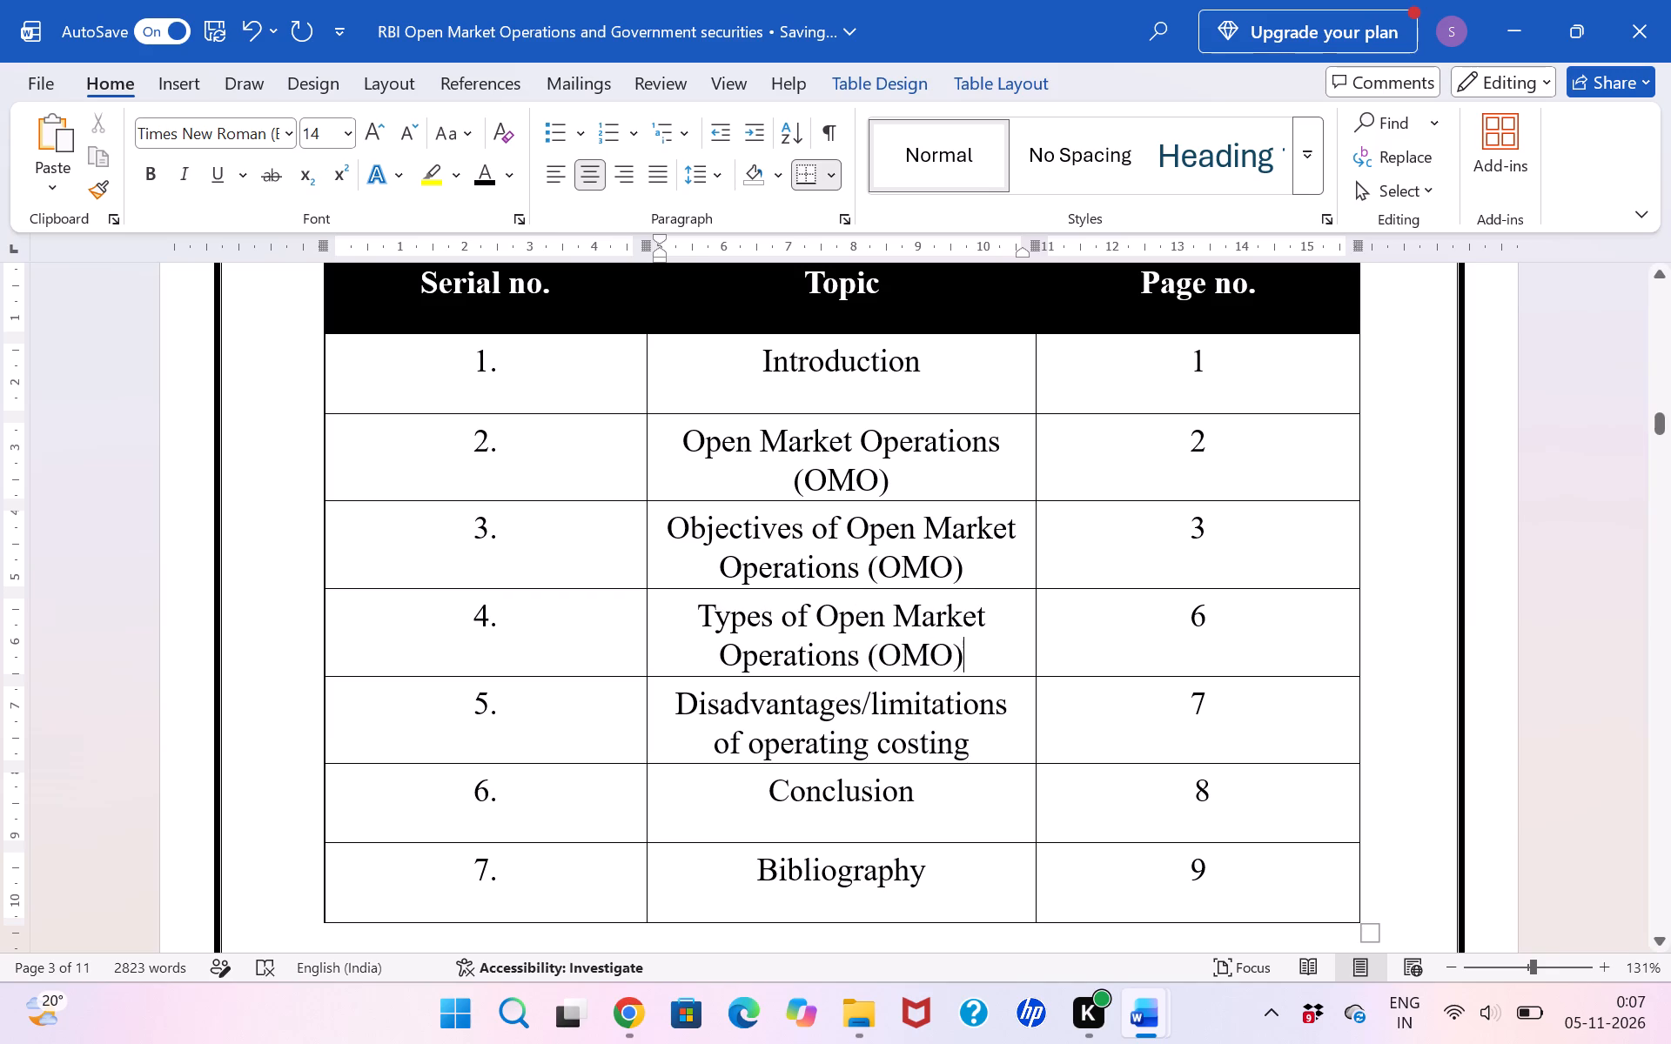
key(BackSpace)
key(5)
key(BackSpace)
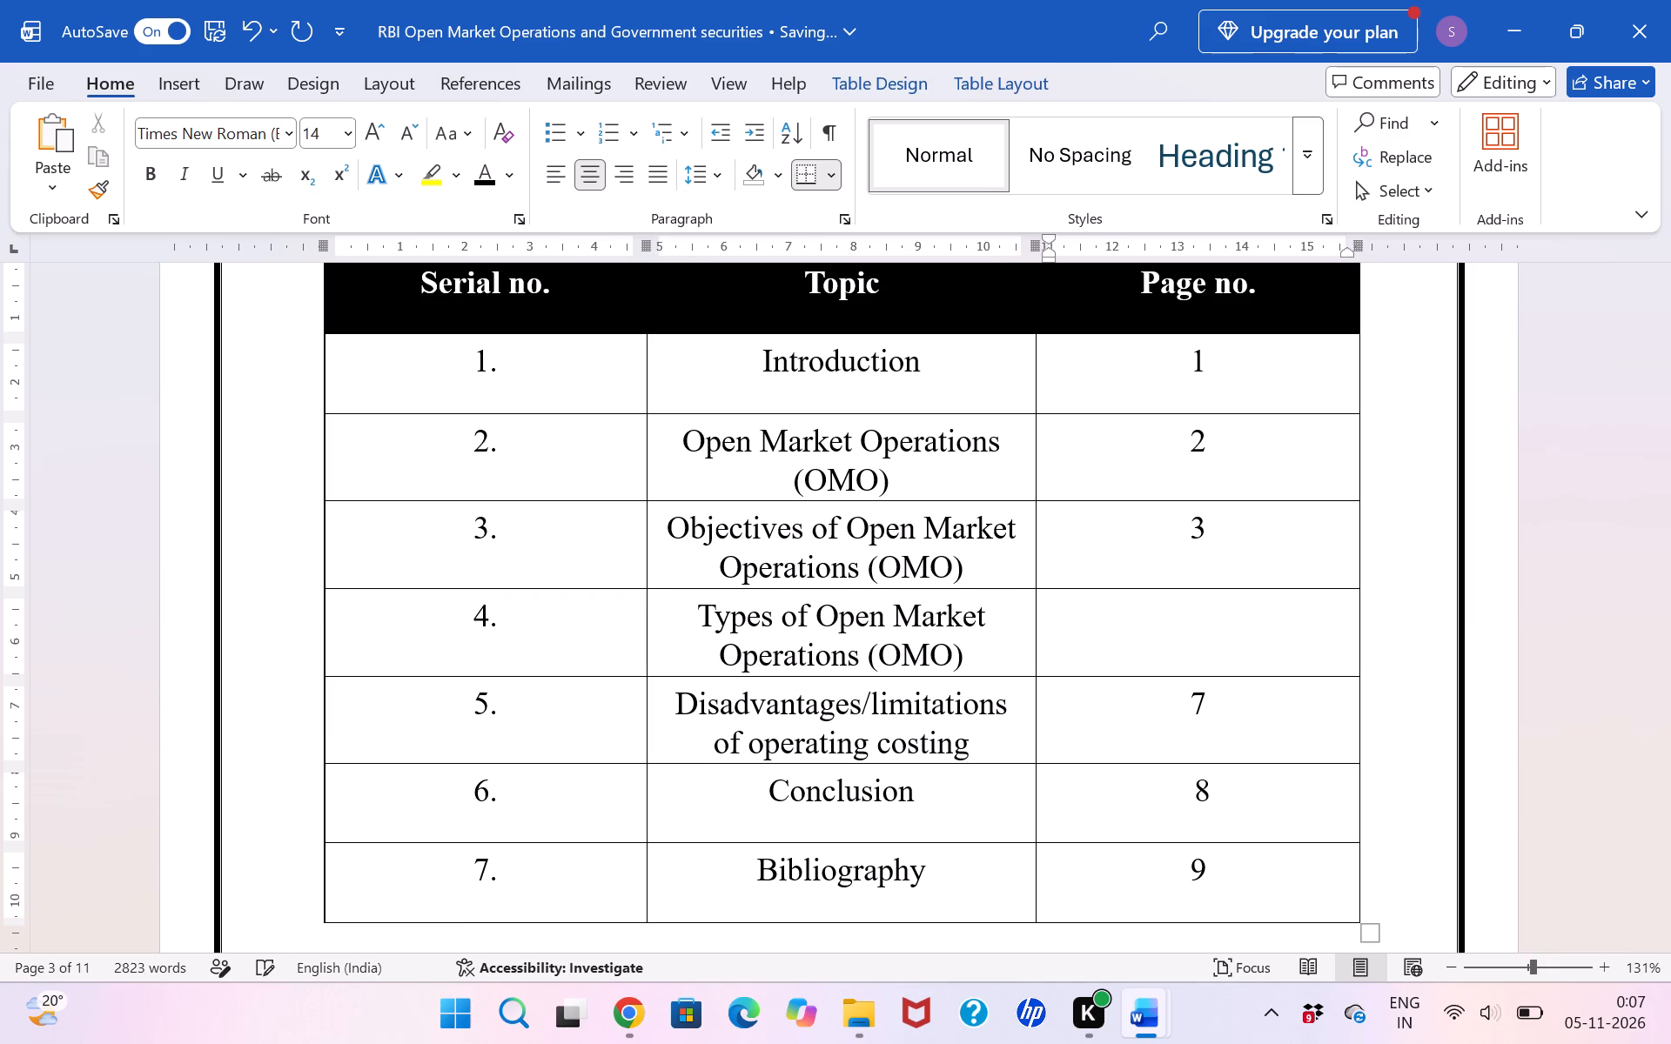
key(4)
Change row 5 of the index table to the topic "Government Securities (G-SECS)" with page number 5.
click(1001, 751)
key(BackSpace)
key(BackSpace)
key(BackSpace)
key(BackSpace)
key(BackSpace)
key(BackSpace)
key(BackSpace)
key(BackSpace)
key(BackSpace)
key(BackSpace)
key(BackSpace)
key(BackSpace)
key(BackSpace)
key(BackSpace)
key(BackSpace)
key(BackSpace)
key(BackSpace)
key(BackSpace)
key(BackSpace)
key(BackSpace)
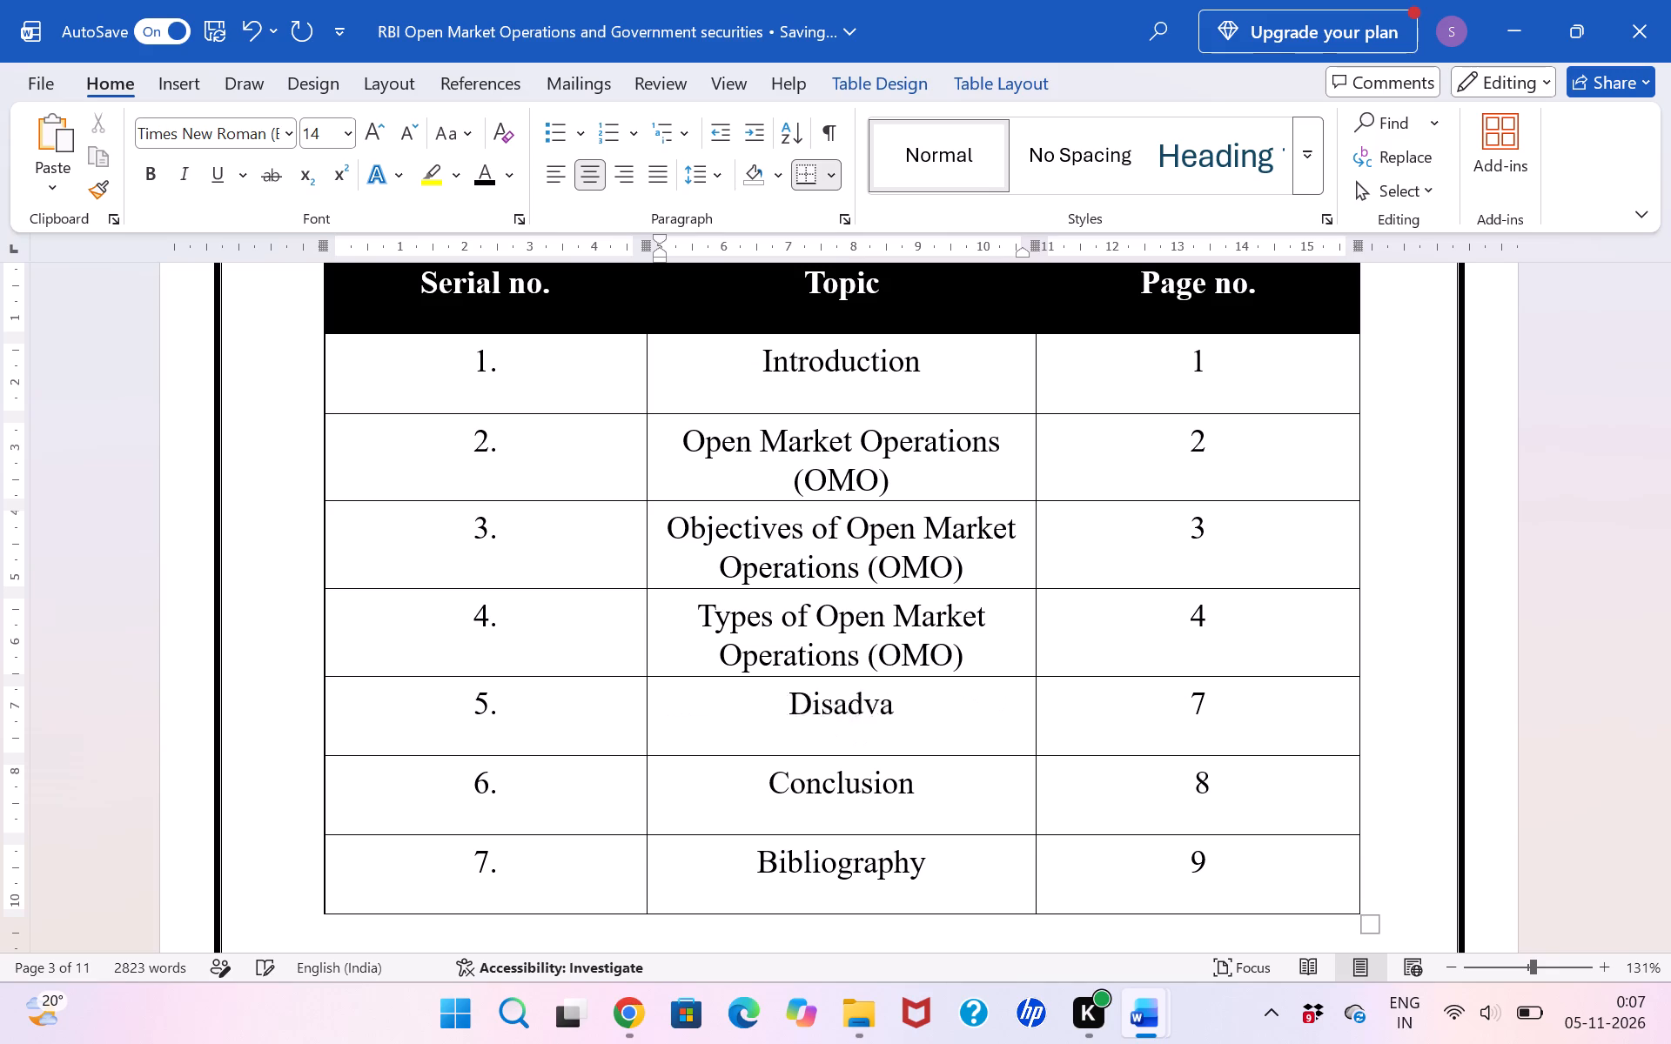
key(BackSpace)
key(BackSpace)
text(Governen)
key(BackSpace)
key(BackSpace)
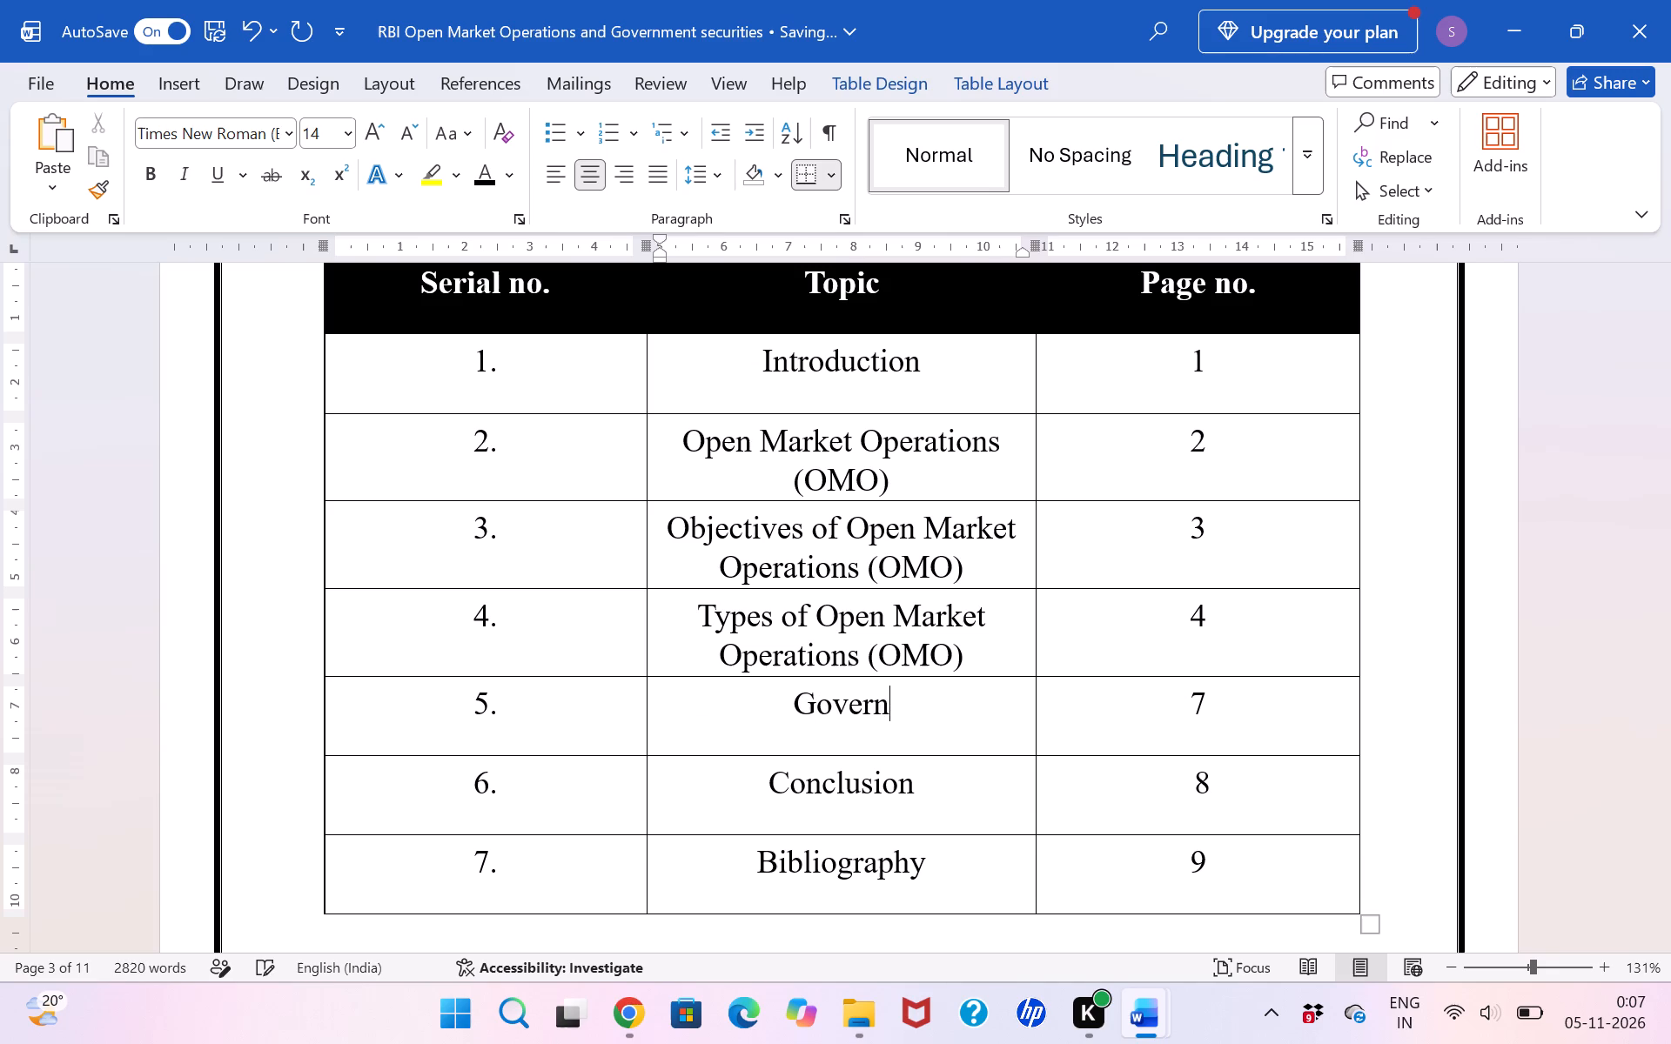
key(BackSpace)
text(ment)
key(BackSpace)
key(BackSpace)
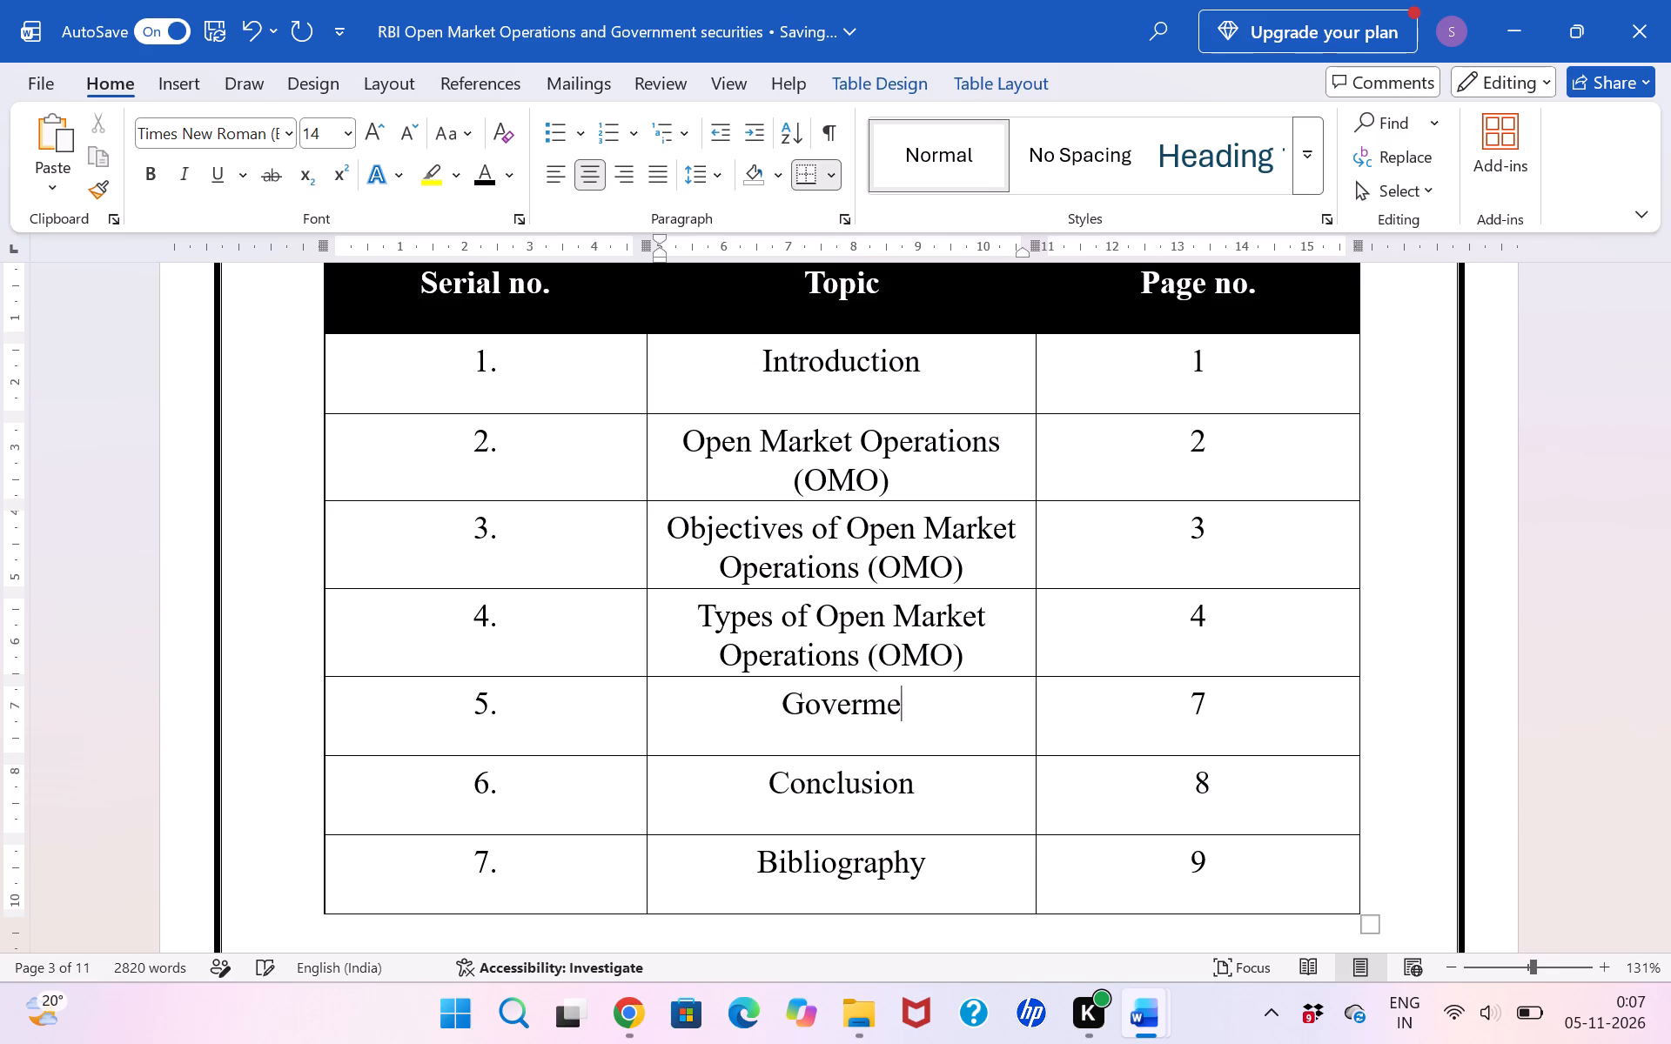
key(BackSpace)
key(BackSpace)
text(nment Securities ()
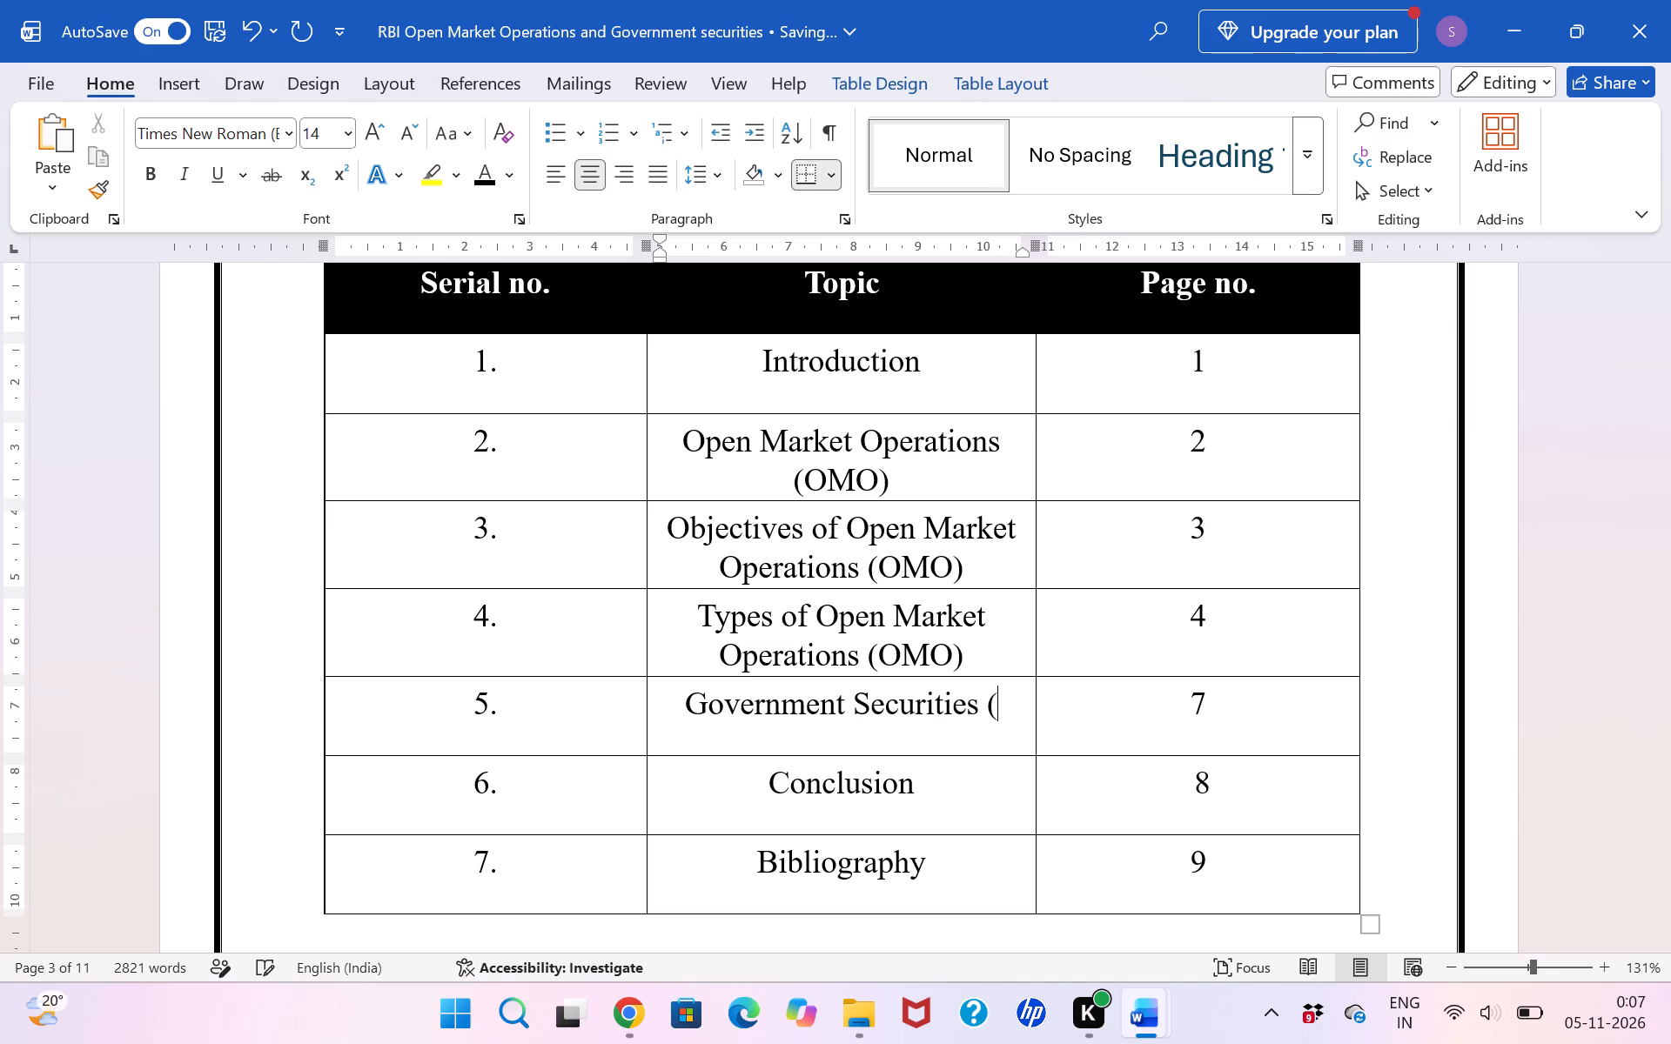
text(G_)
key(BackSpace)
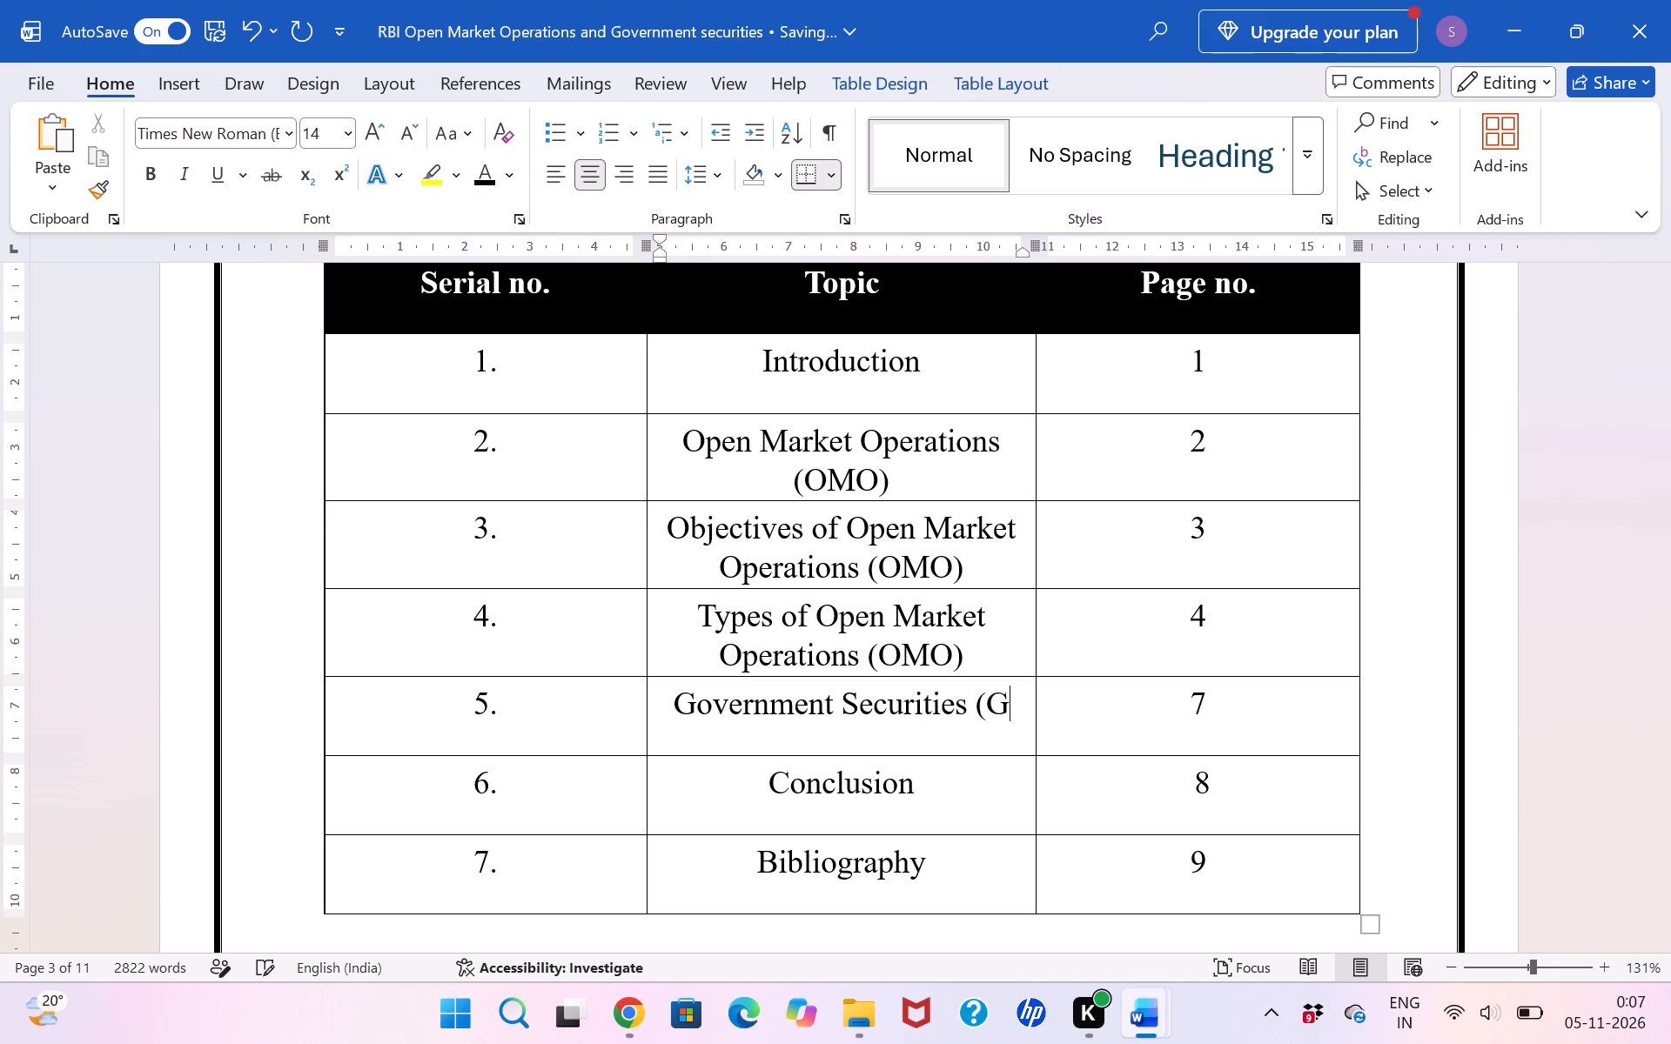
text(-SECS))
click(1208, 700)
key(BackSpace)
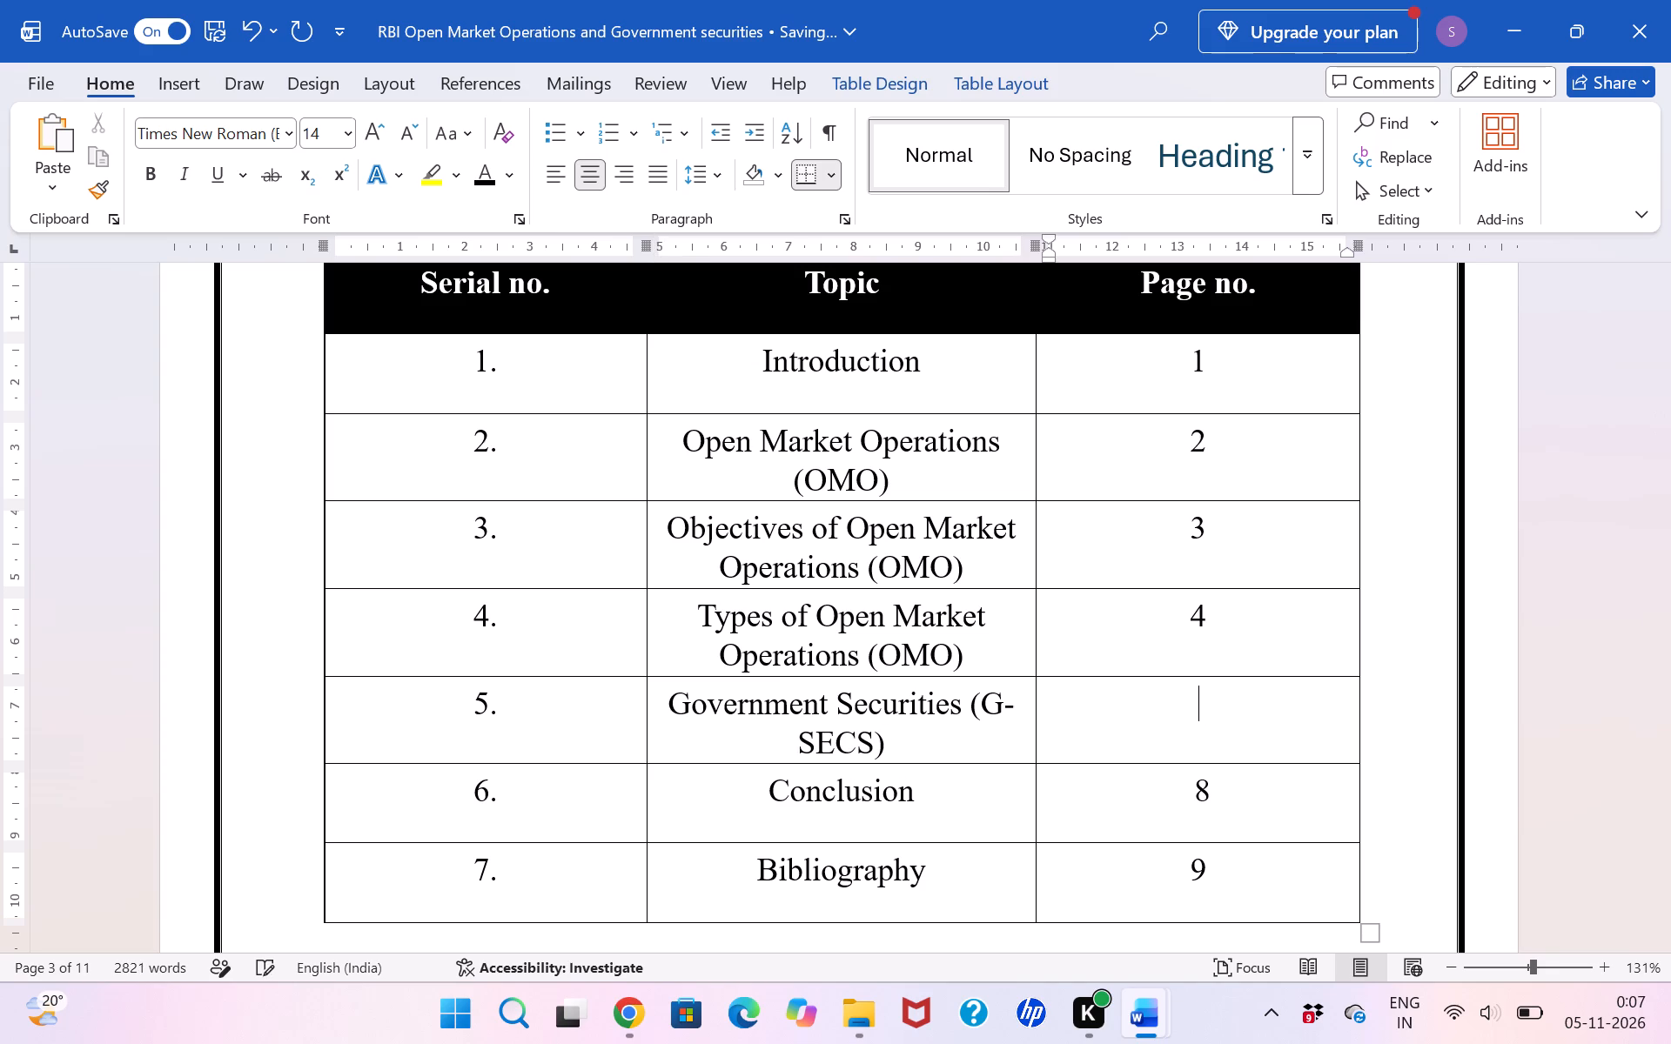
key(5)
Move "(G-SECS)" in row 5's topic onto its own line.
click(969, 721)
key(Return)
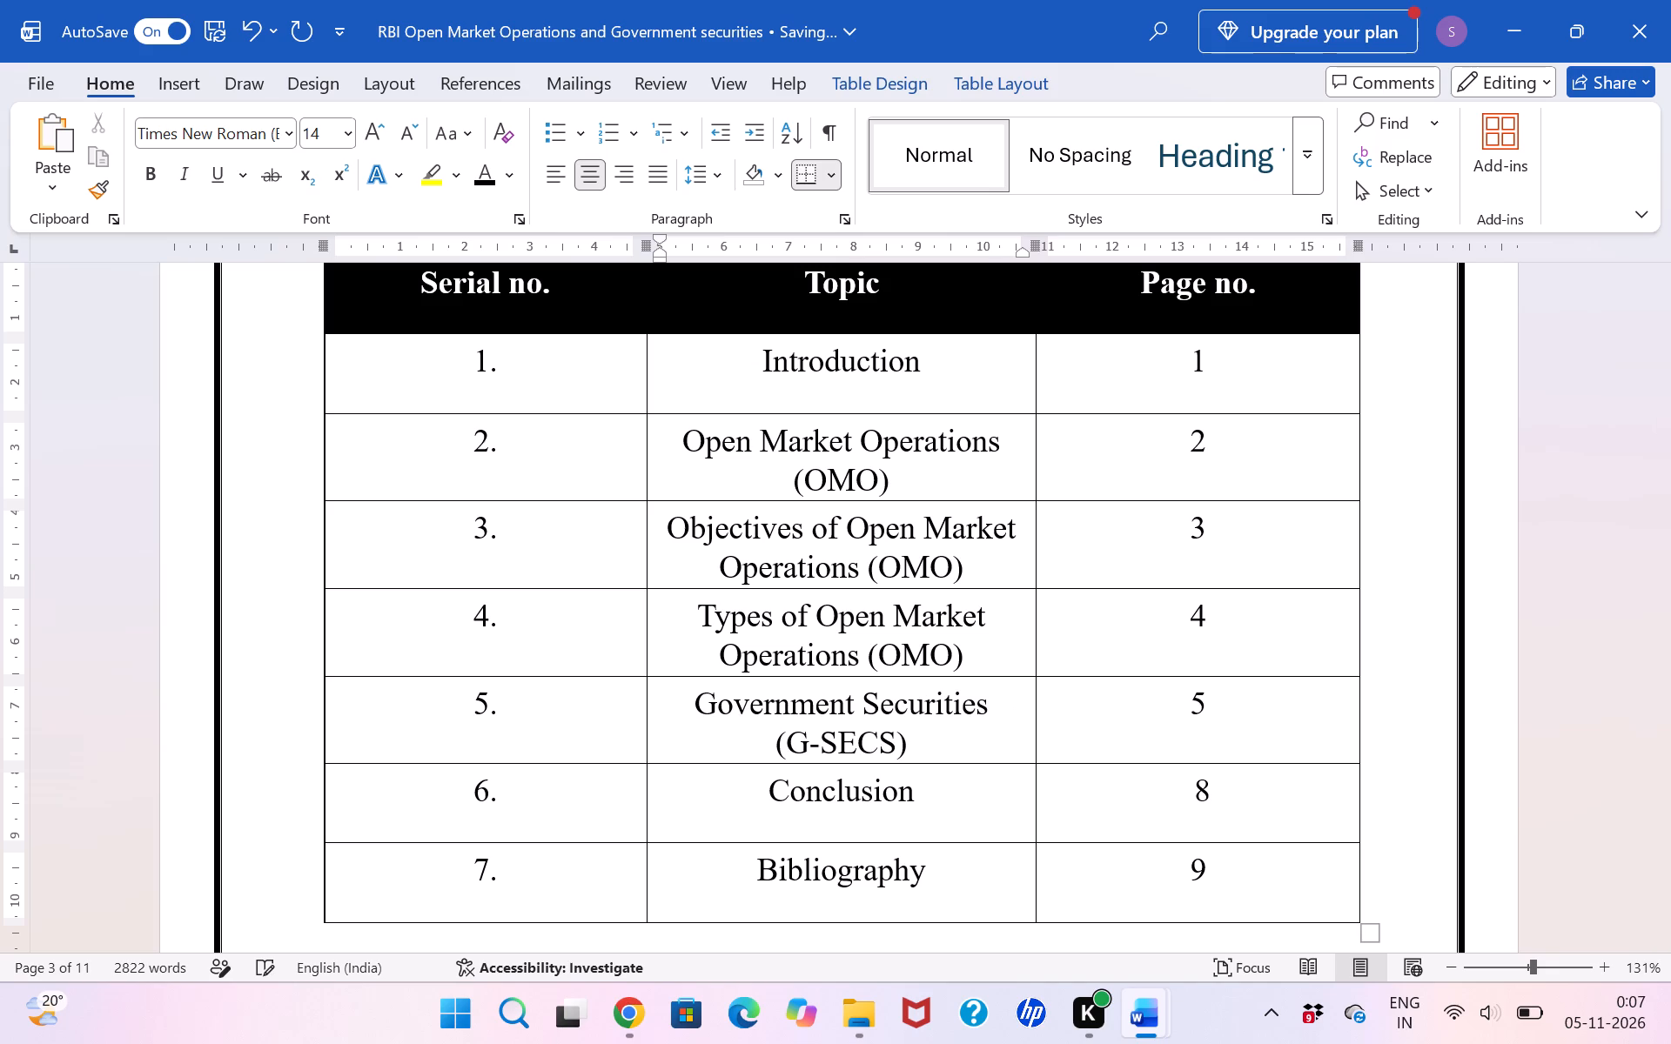
Check the report's sections from Government Securities through to the bibliography for the headings and page numbers needed in the index.
click(1670, 847)
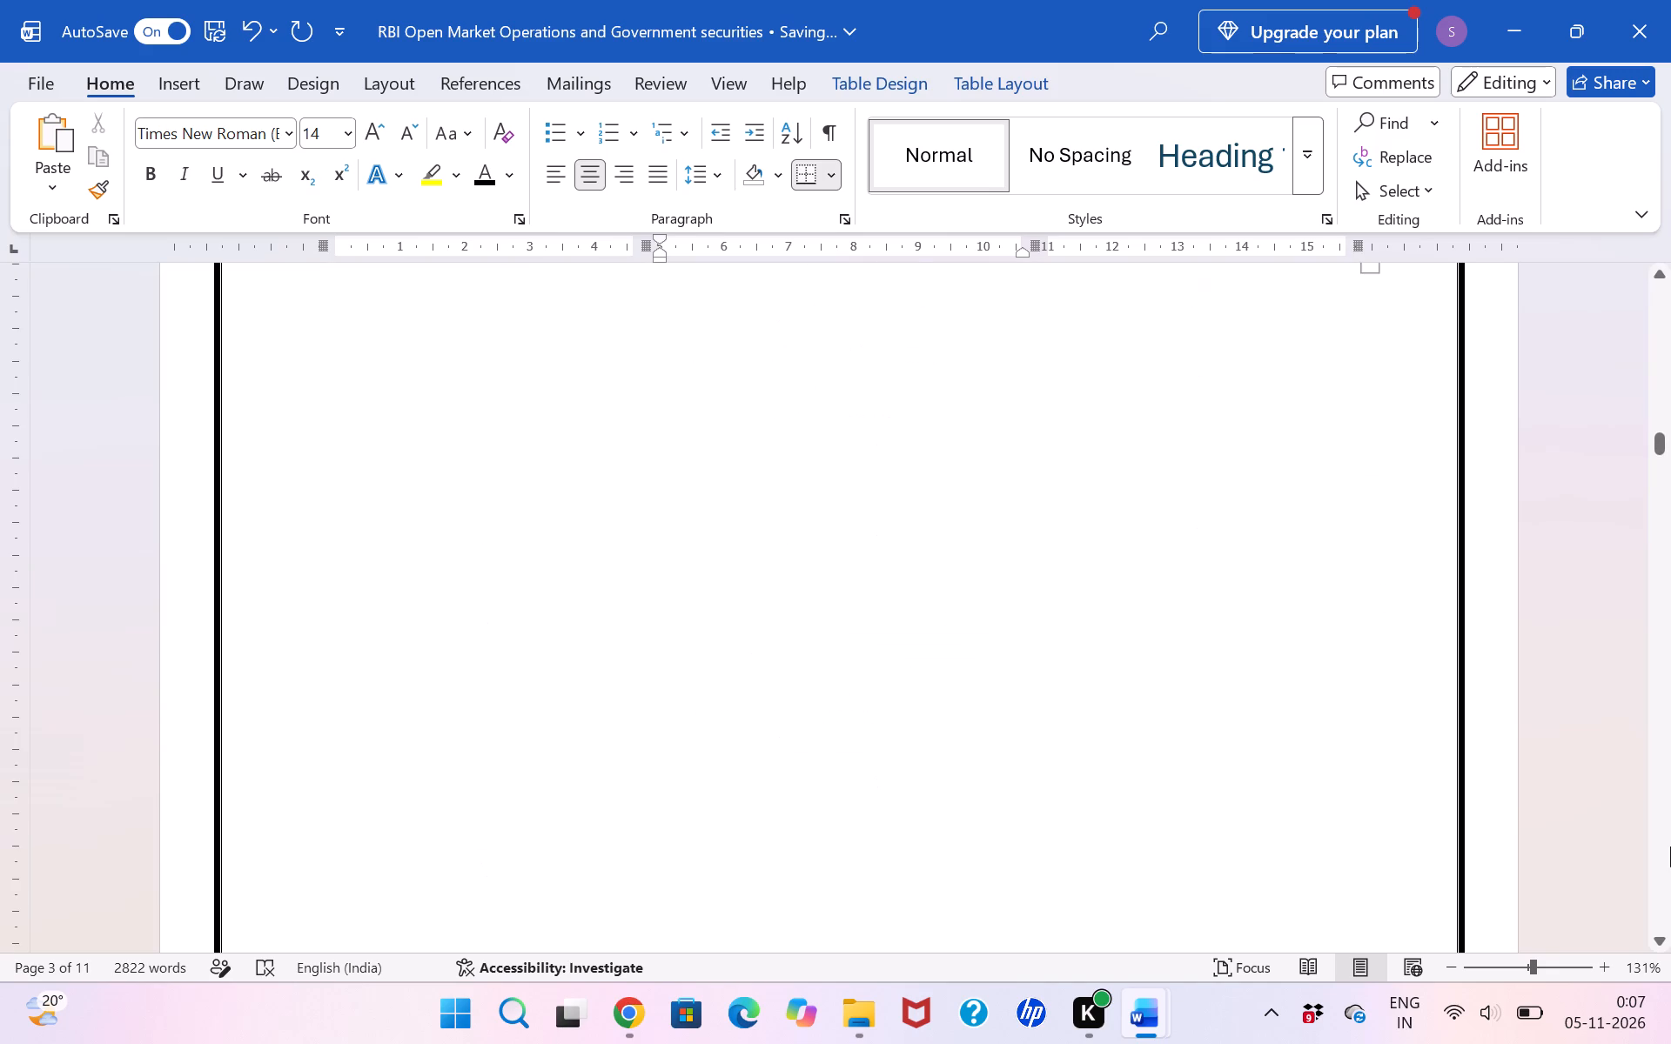
triple_click(1670, 847)
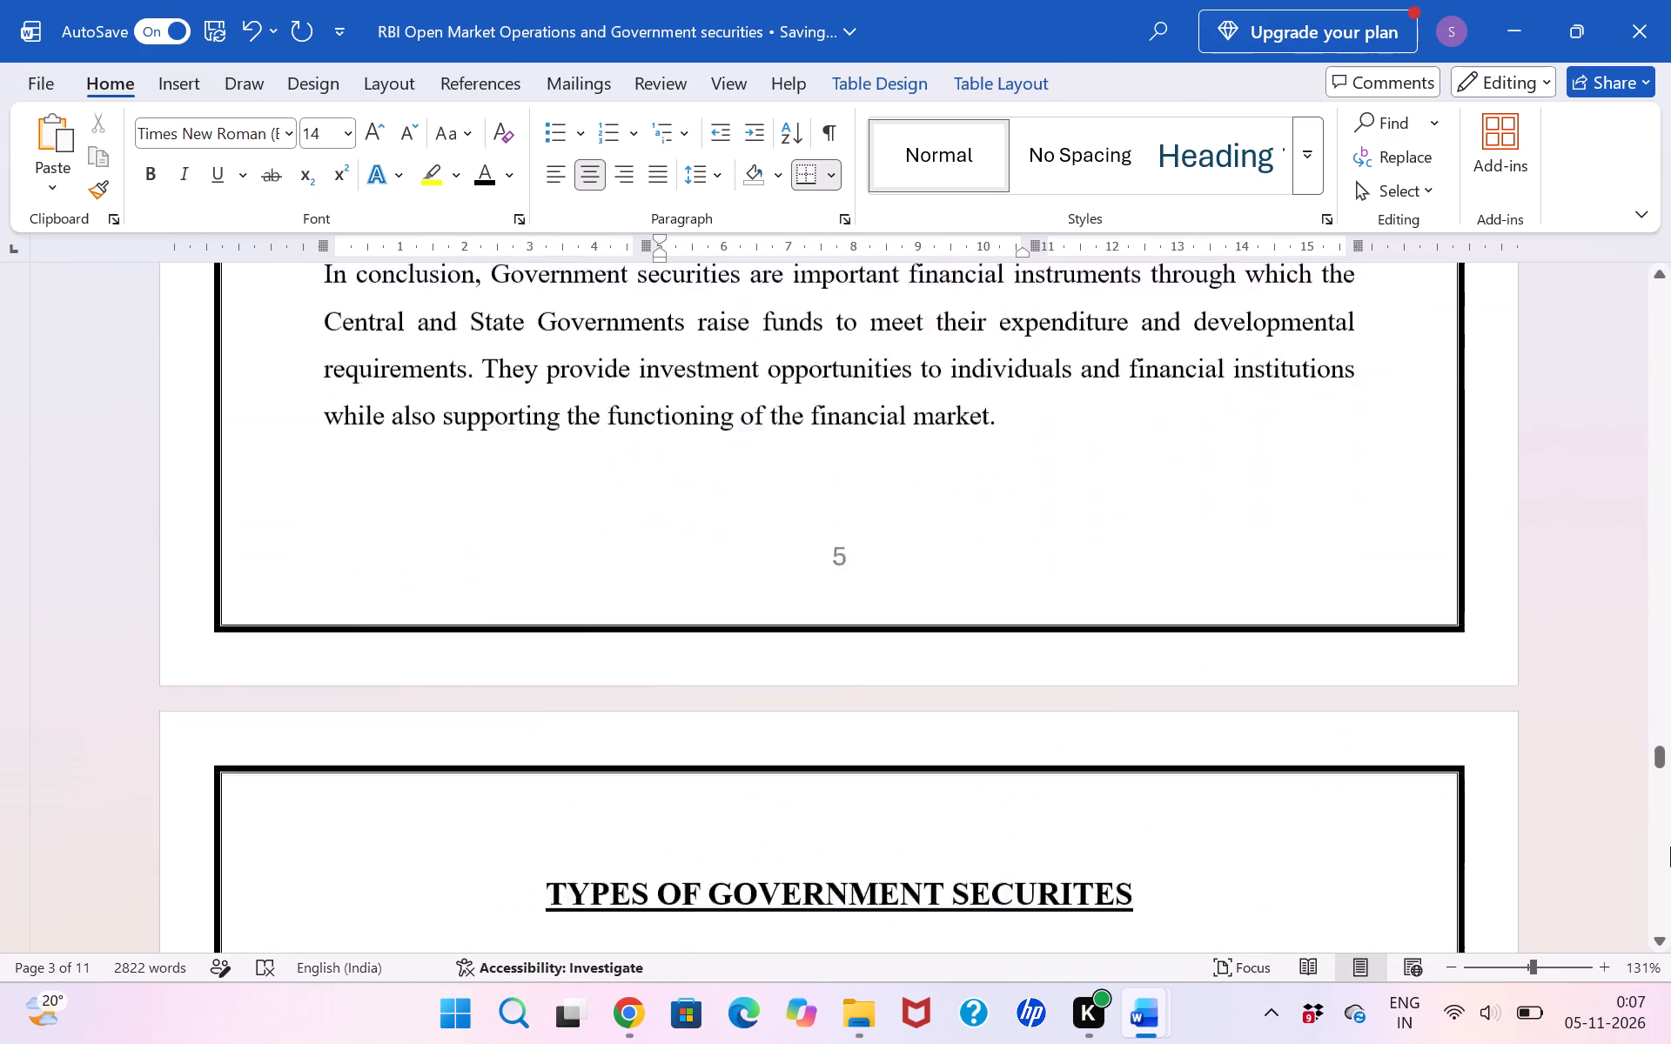
click(1670, 847)
click(1670, 660)
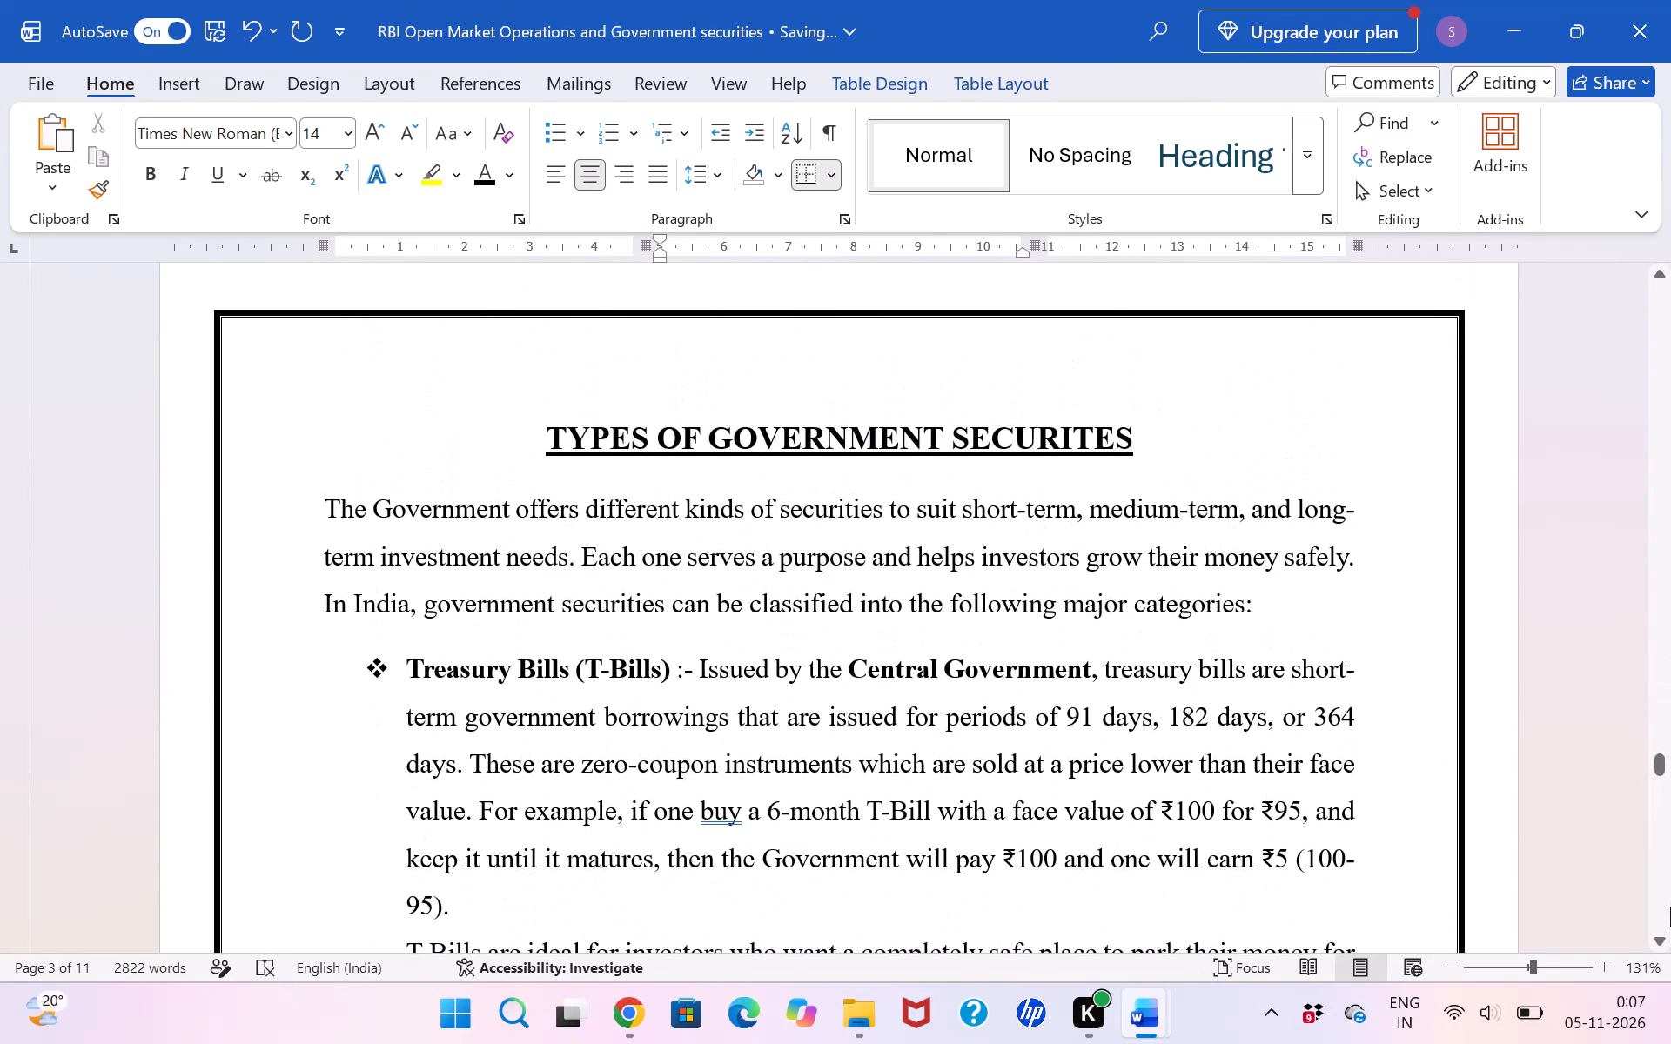
triple_click(1670, 907)
triple_click(1670, 907)
double_click(1670, 382)
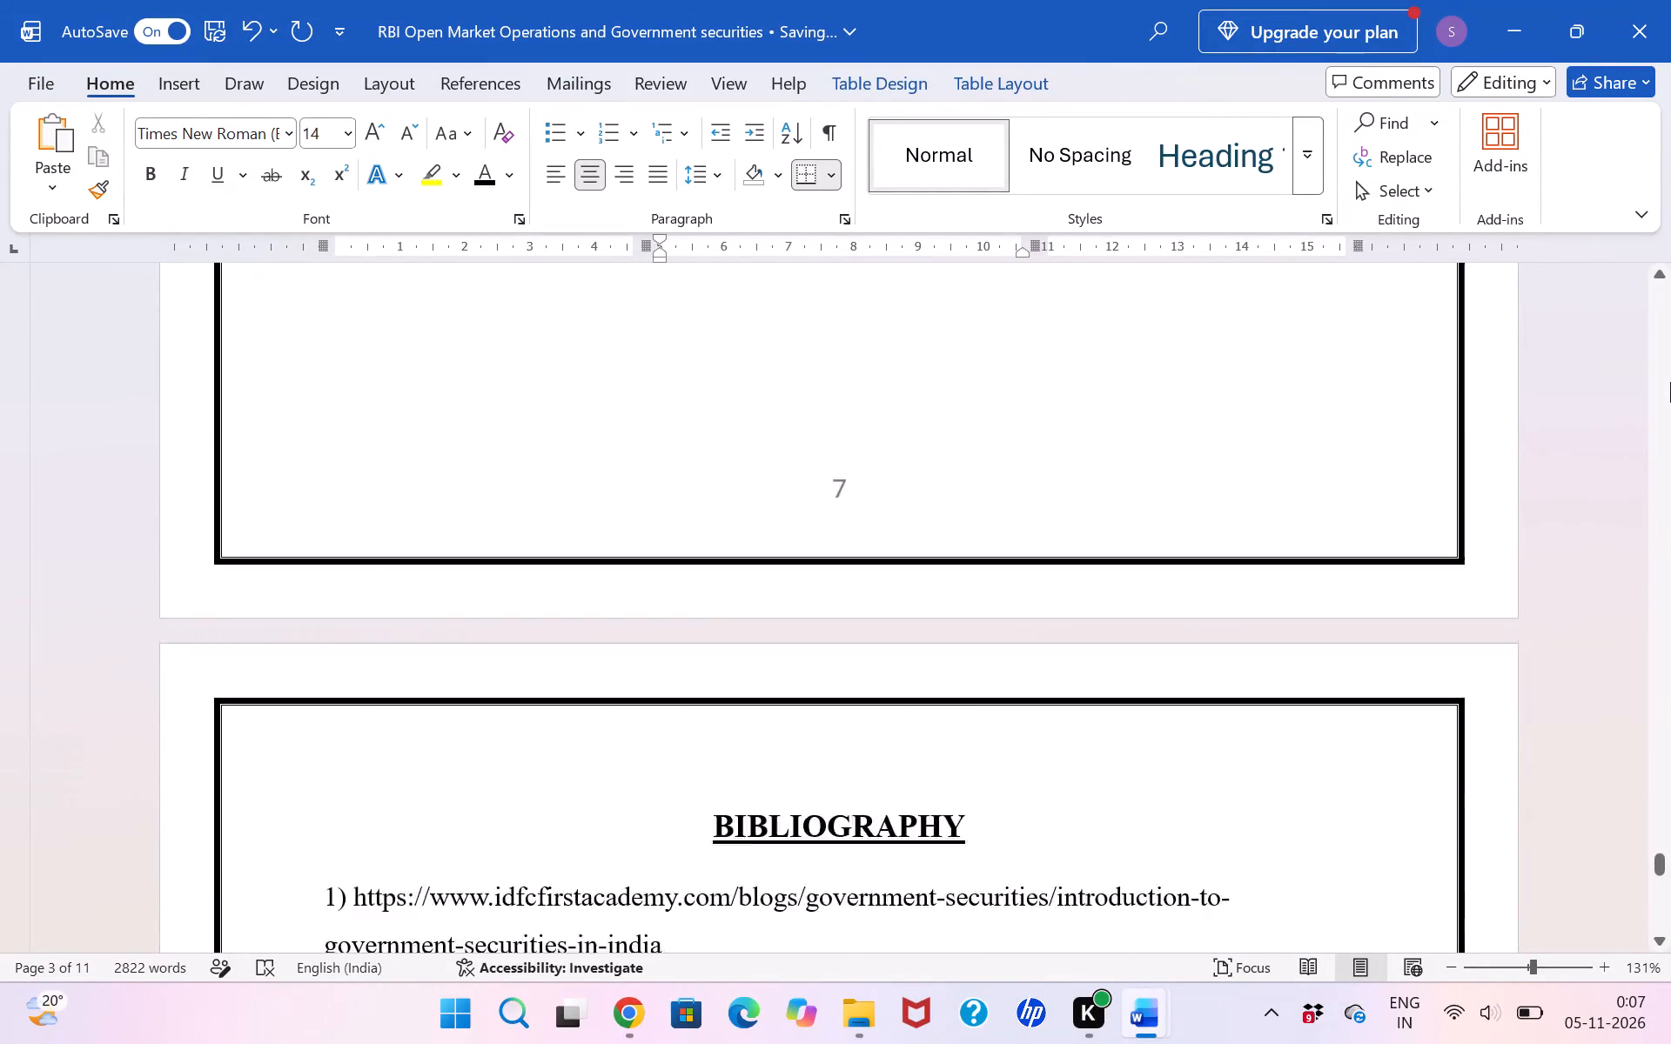
Append "(G-SECS)" to the section heading "TYPES OF GOVERNMENT SECURITES".
triple_click(1669, 841)
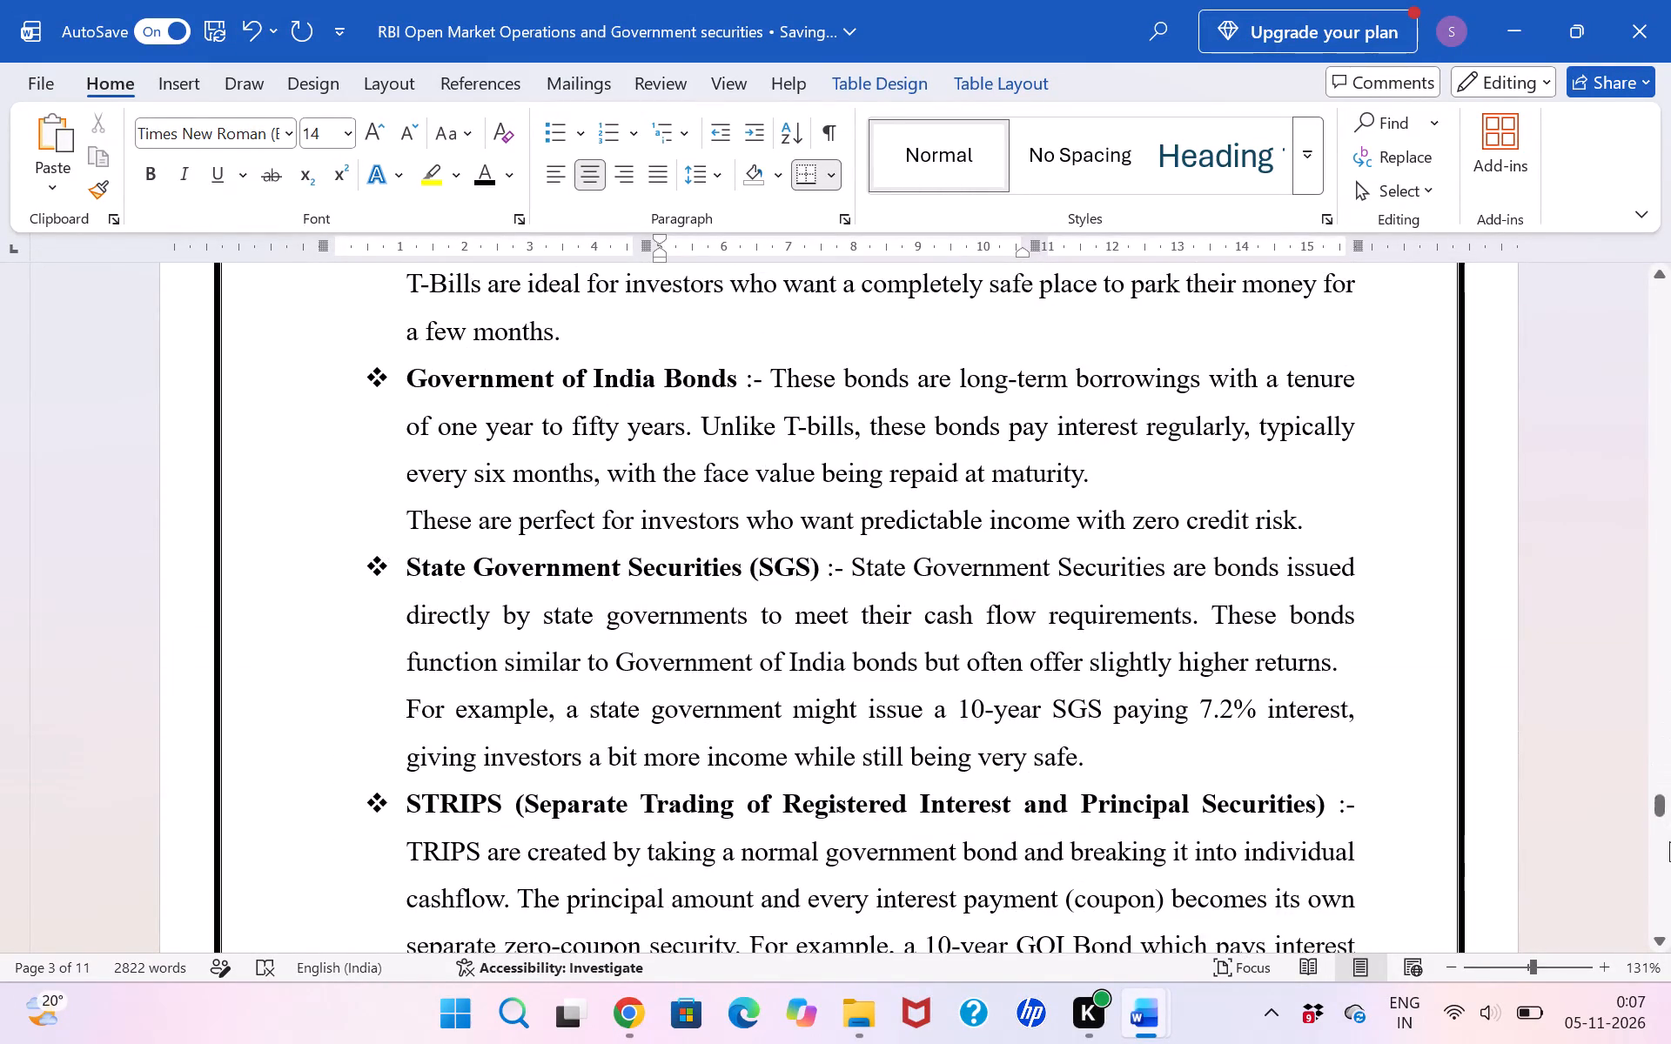
double_click(1669, 841)
triple_click(1661, 672)
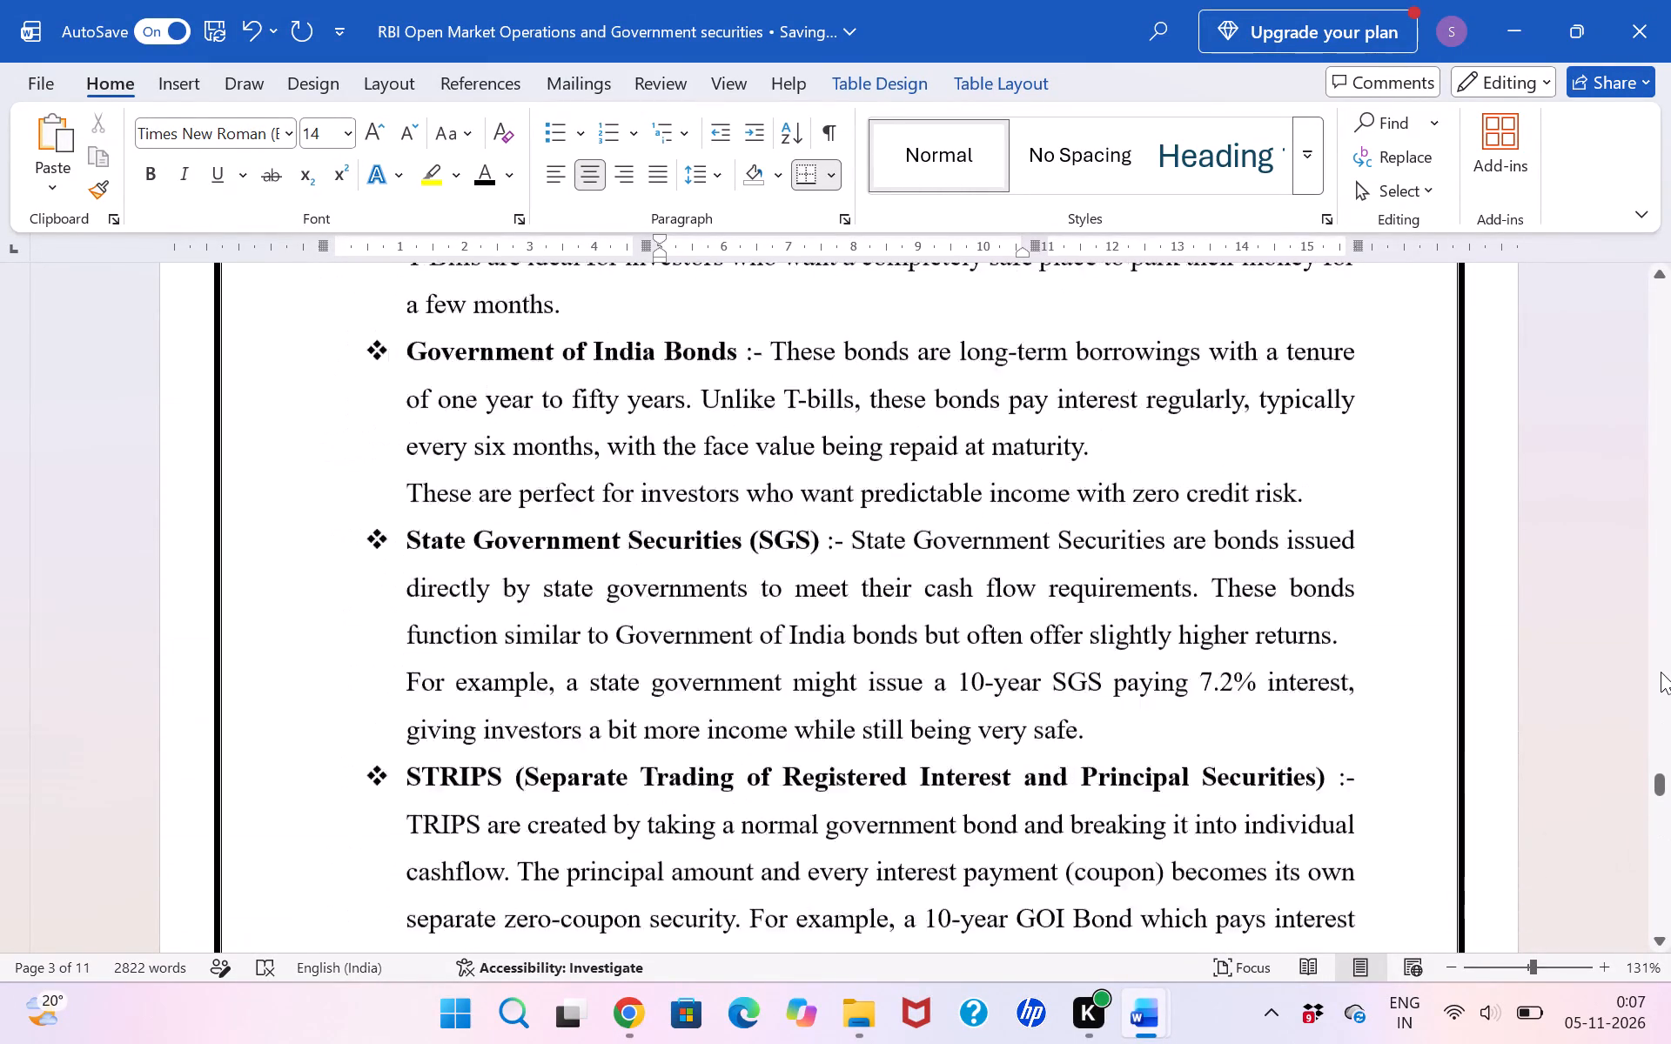
click(1661, 672)
click(1130, 452)
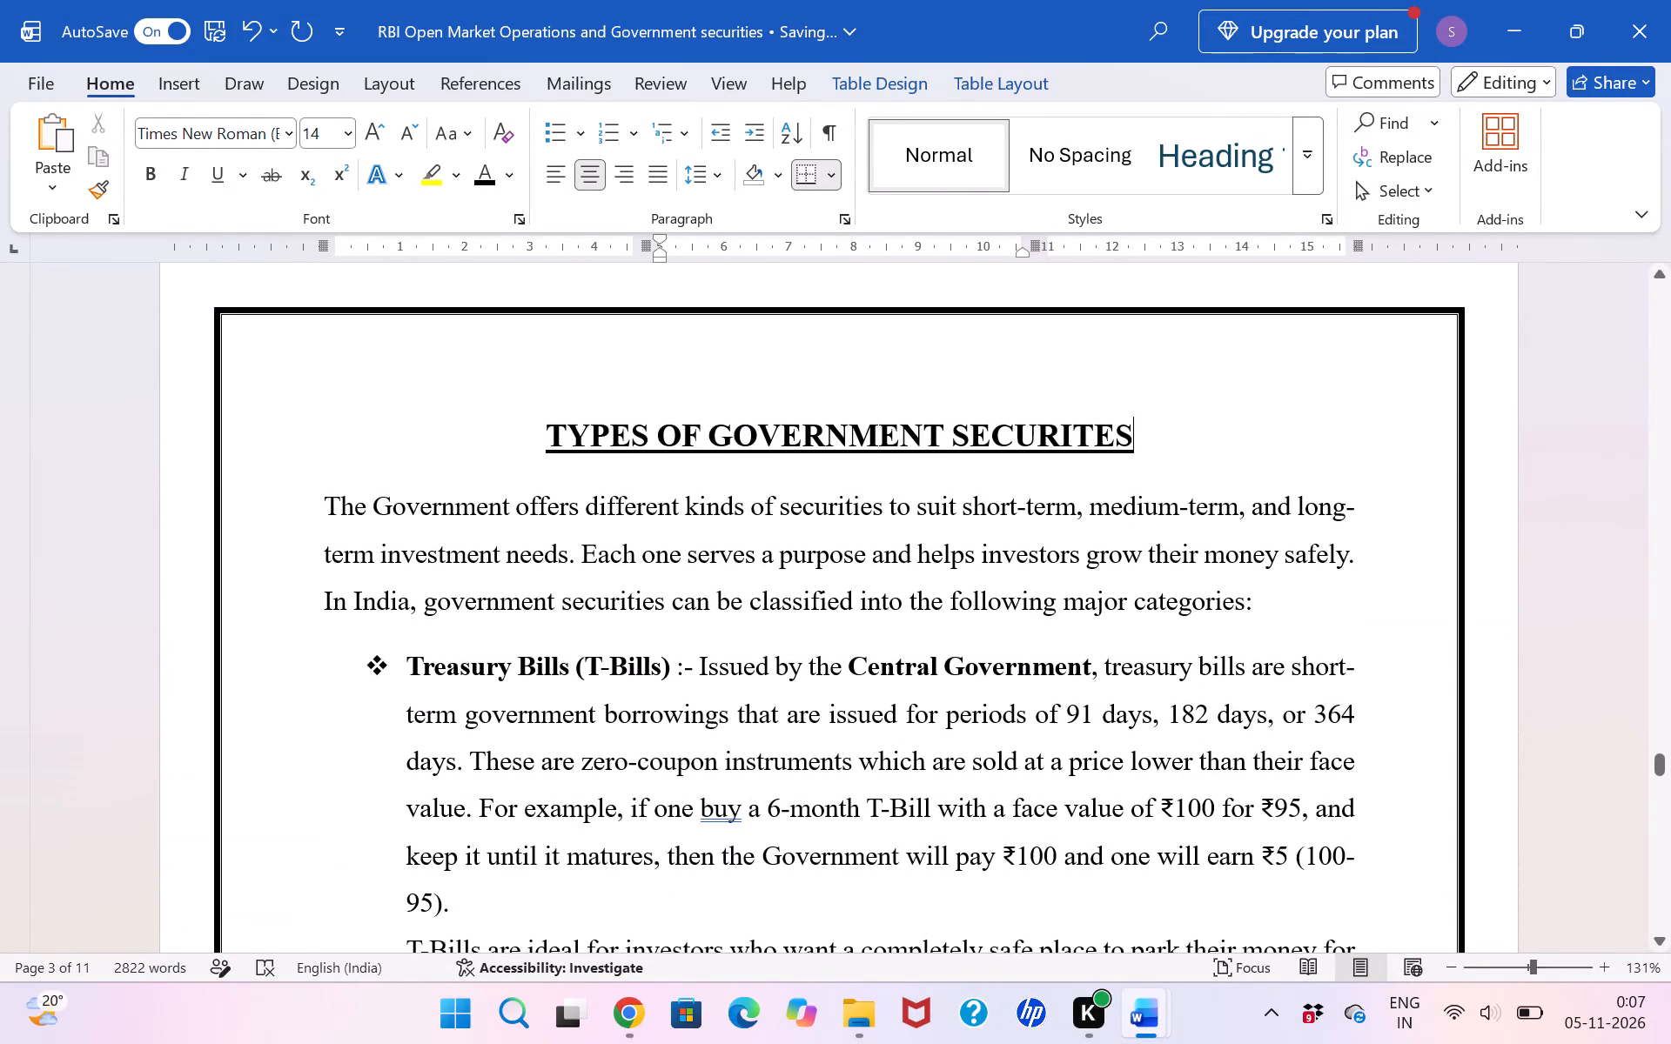
key(space)
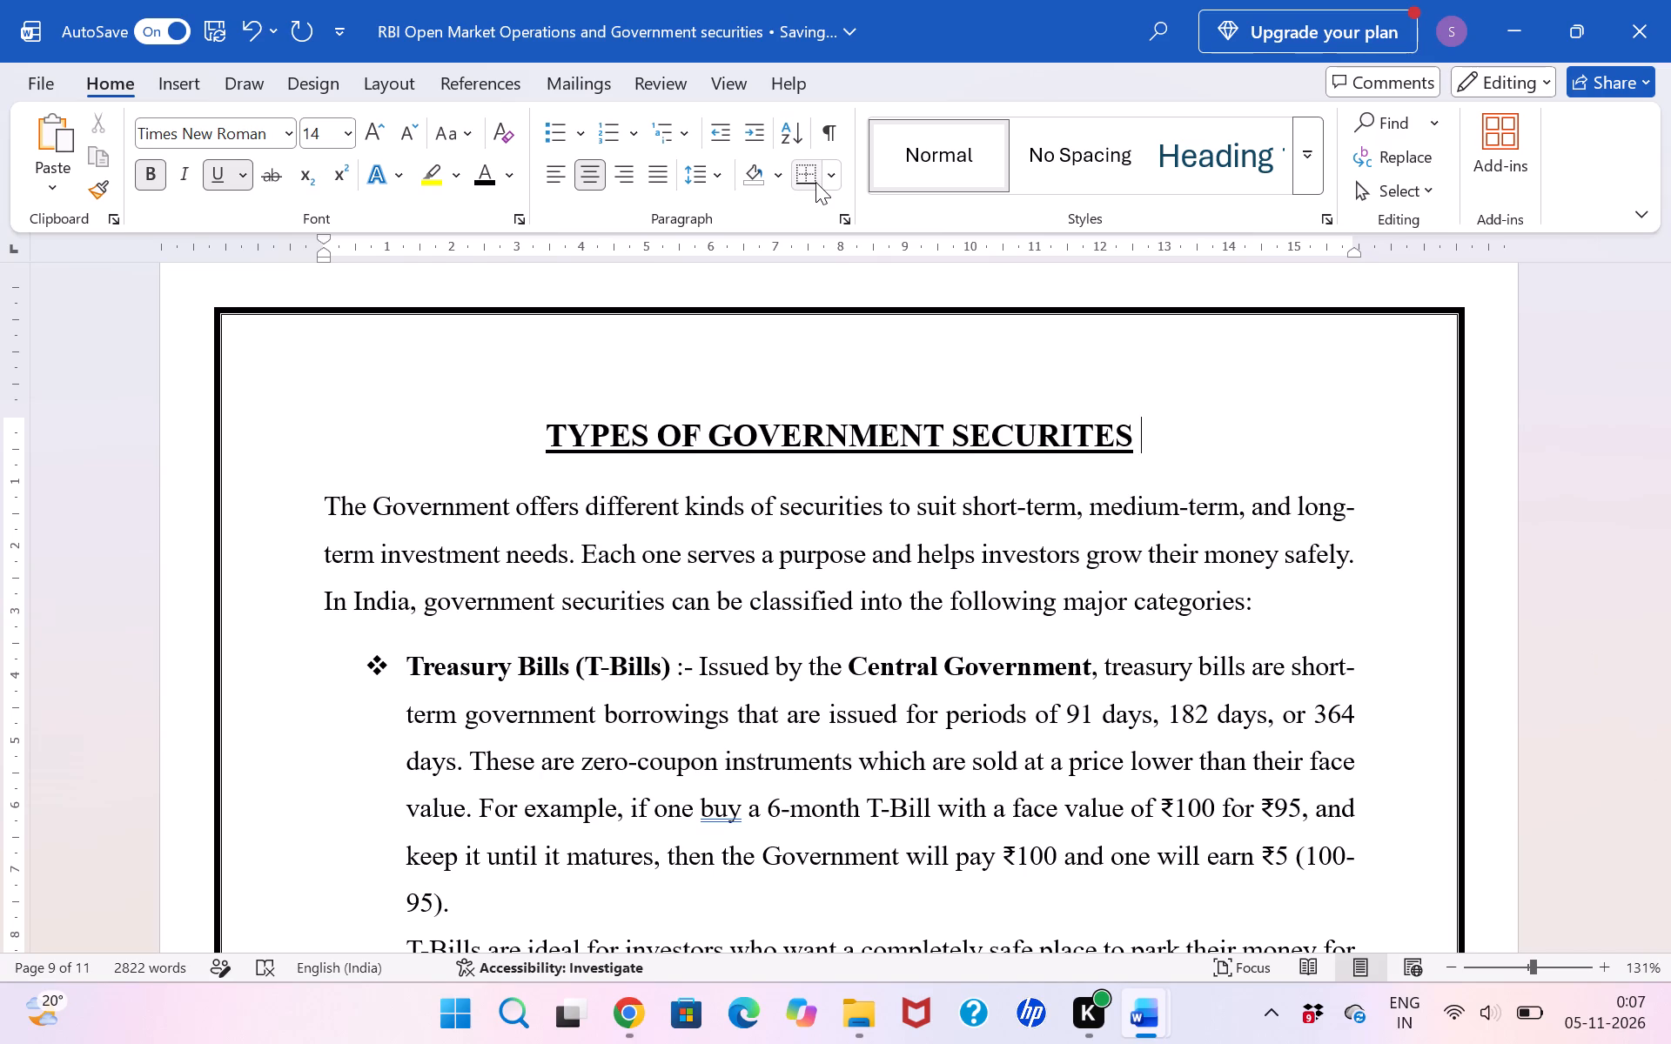
key(shift+parenleft)
text(G_)
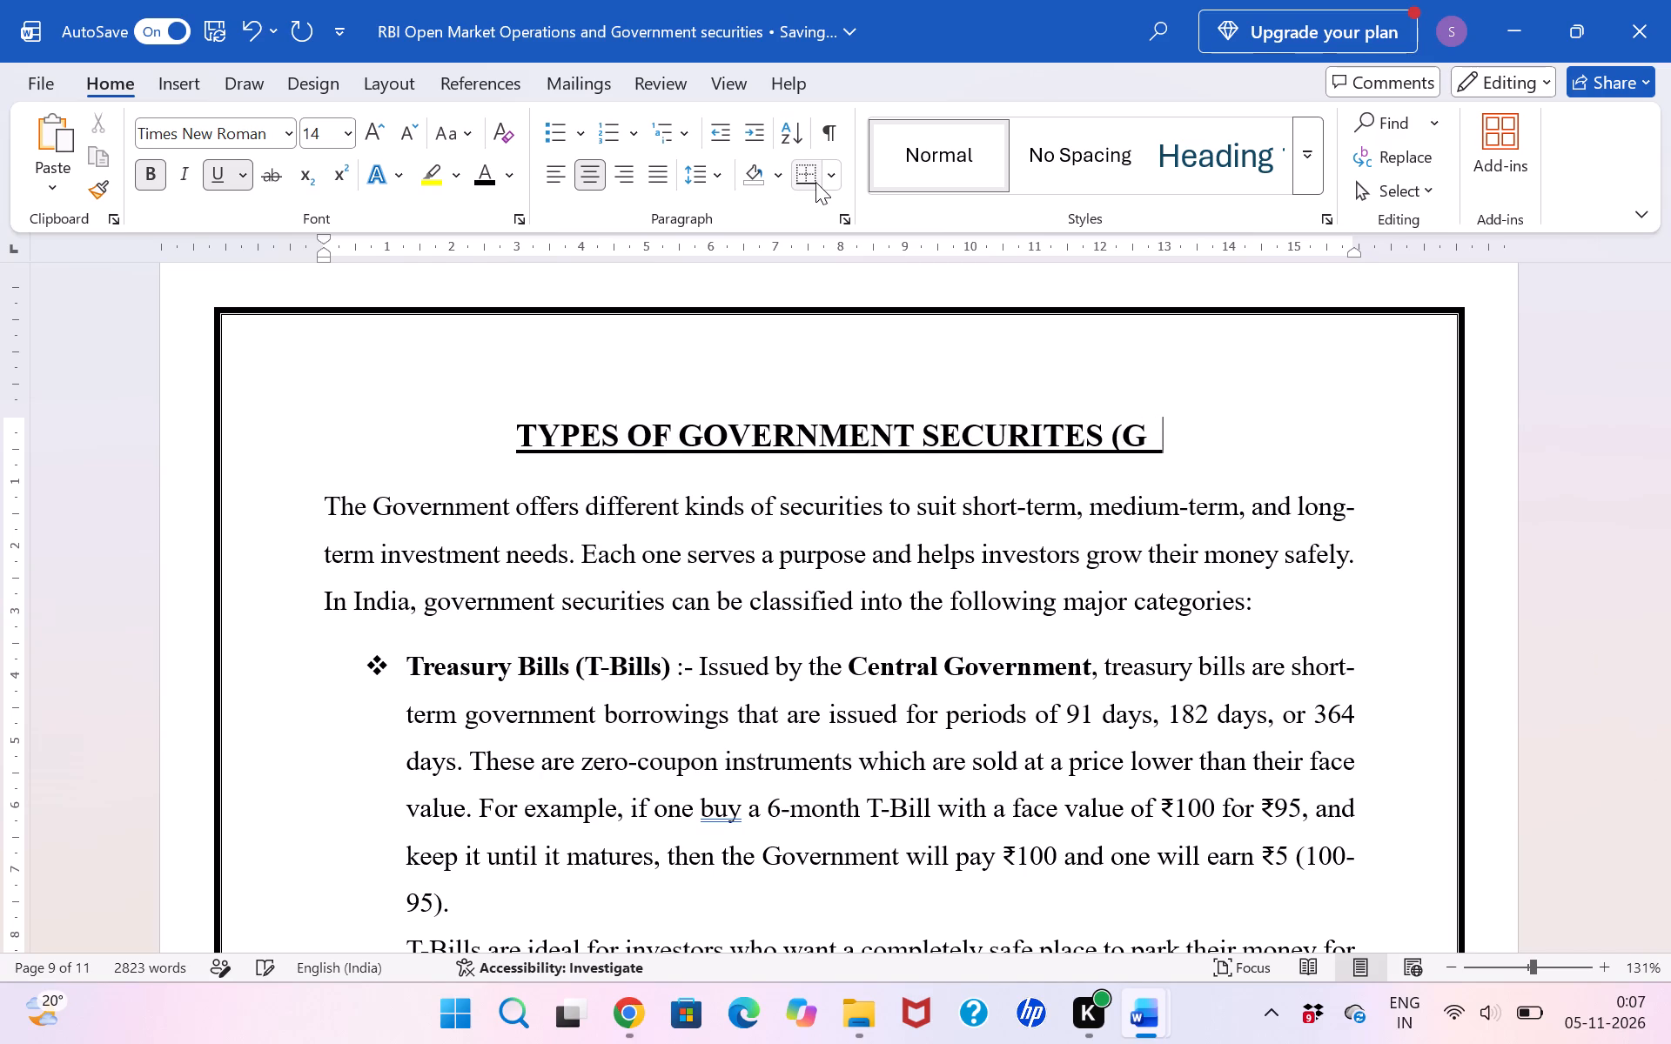
key(BackSpace)
text(-SECS_)
key(shift+BackSpace)
key(shift+parenright)
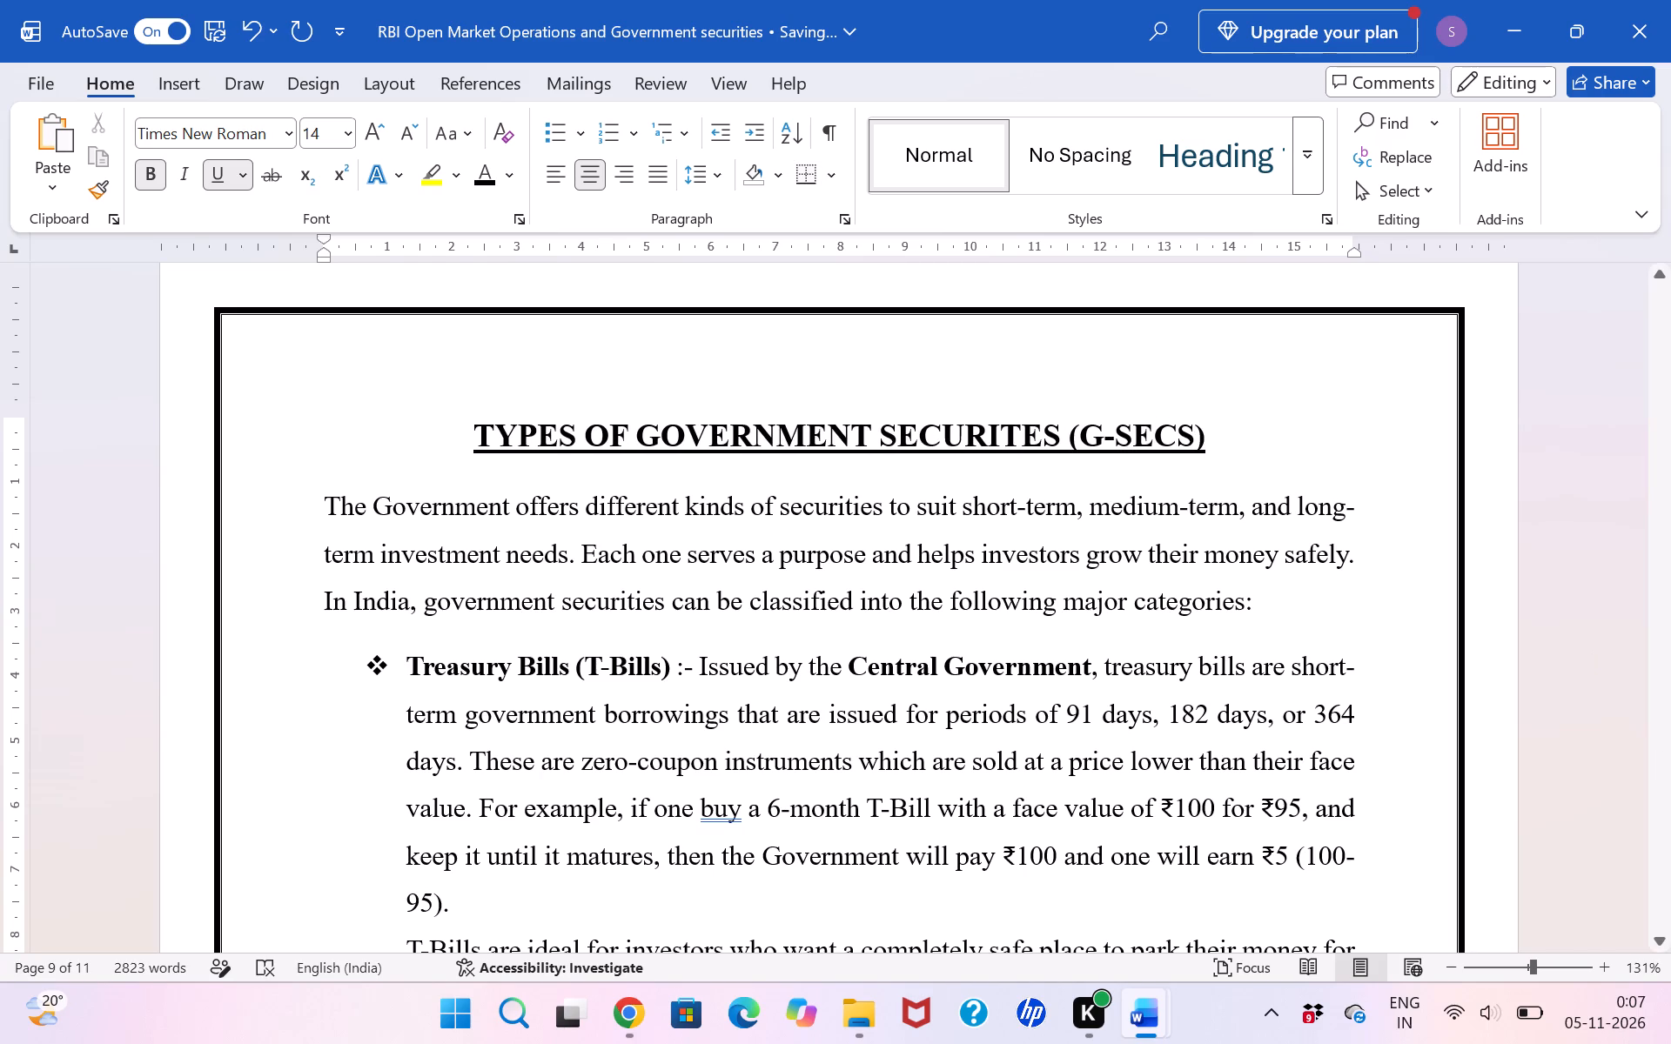
Replace the topic in row 6 of the index table with "Types of Government Securities (G-SECS)".
triple_click(1670, 449)
triple_click(1670, 449)
triple_click(1670, 449)
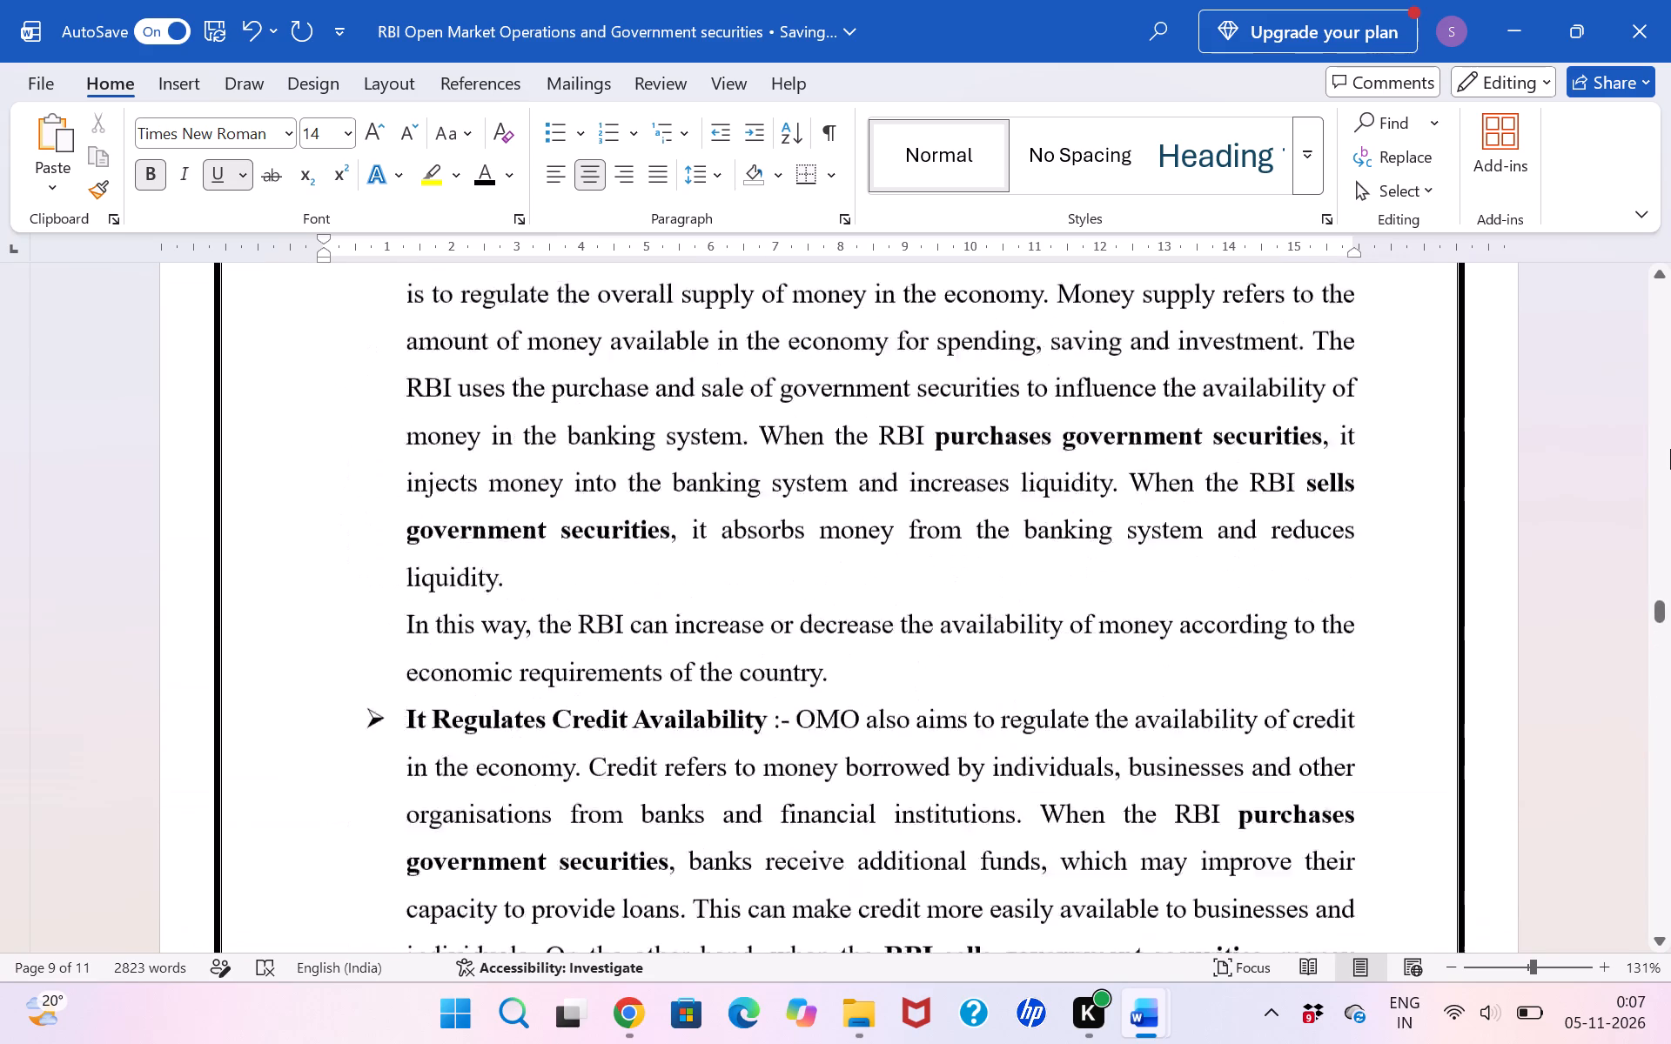
click(1670, 449)
double_click(1670, 449)
click(1670, 449)
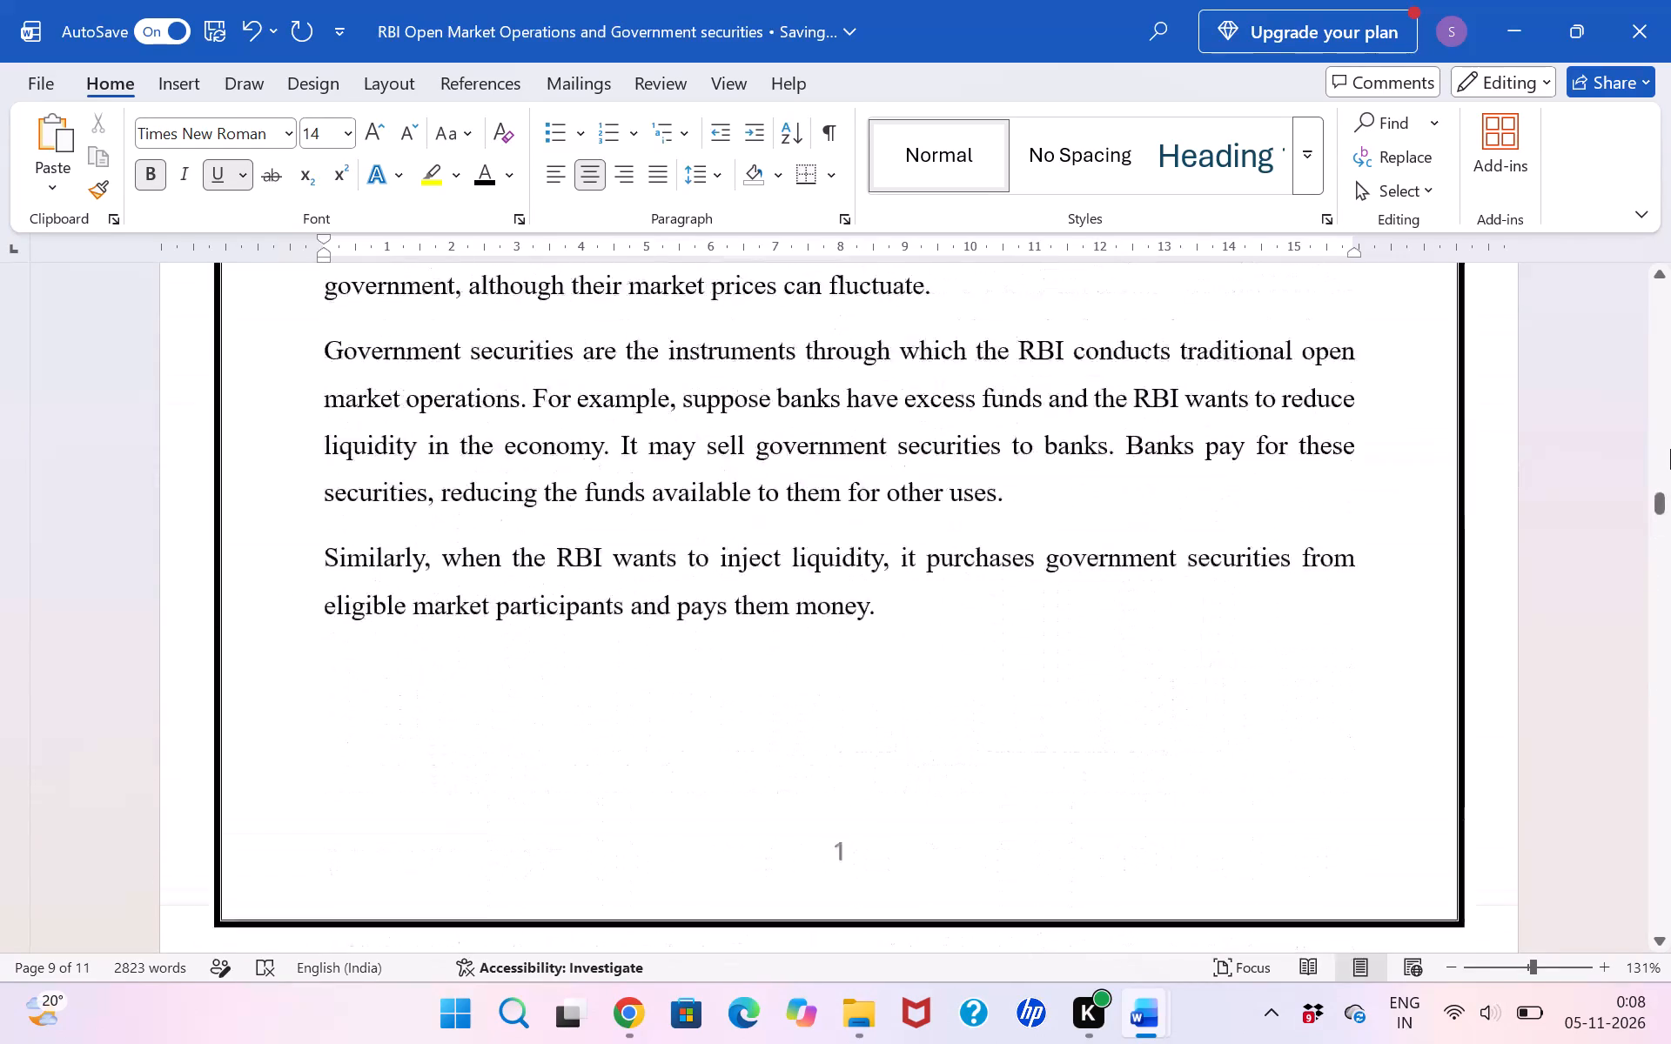
triple_click(1670, 449)
click(1670, 449)
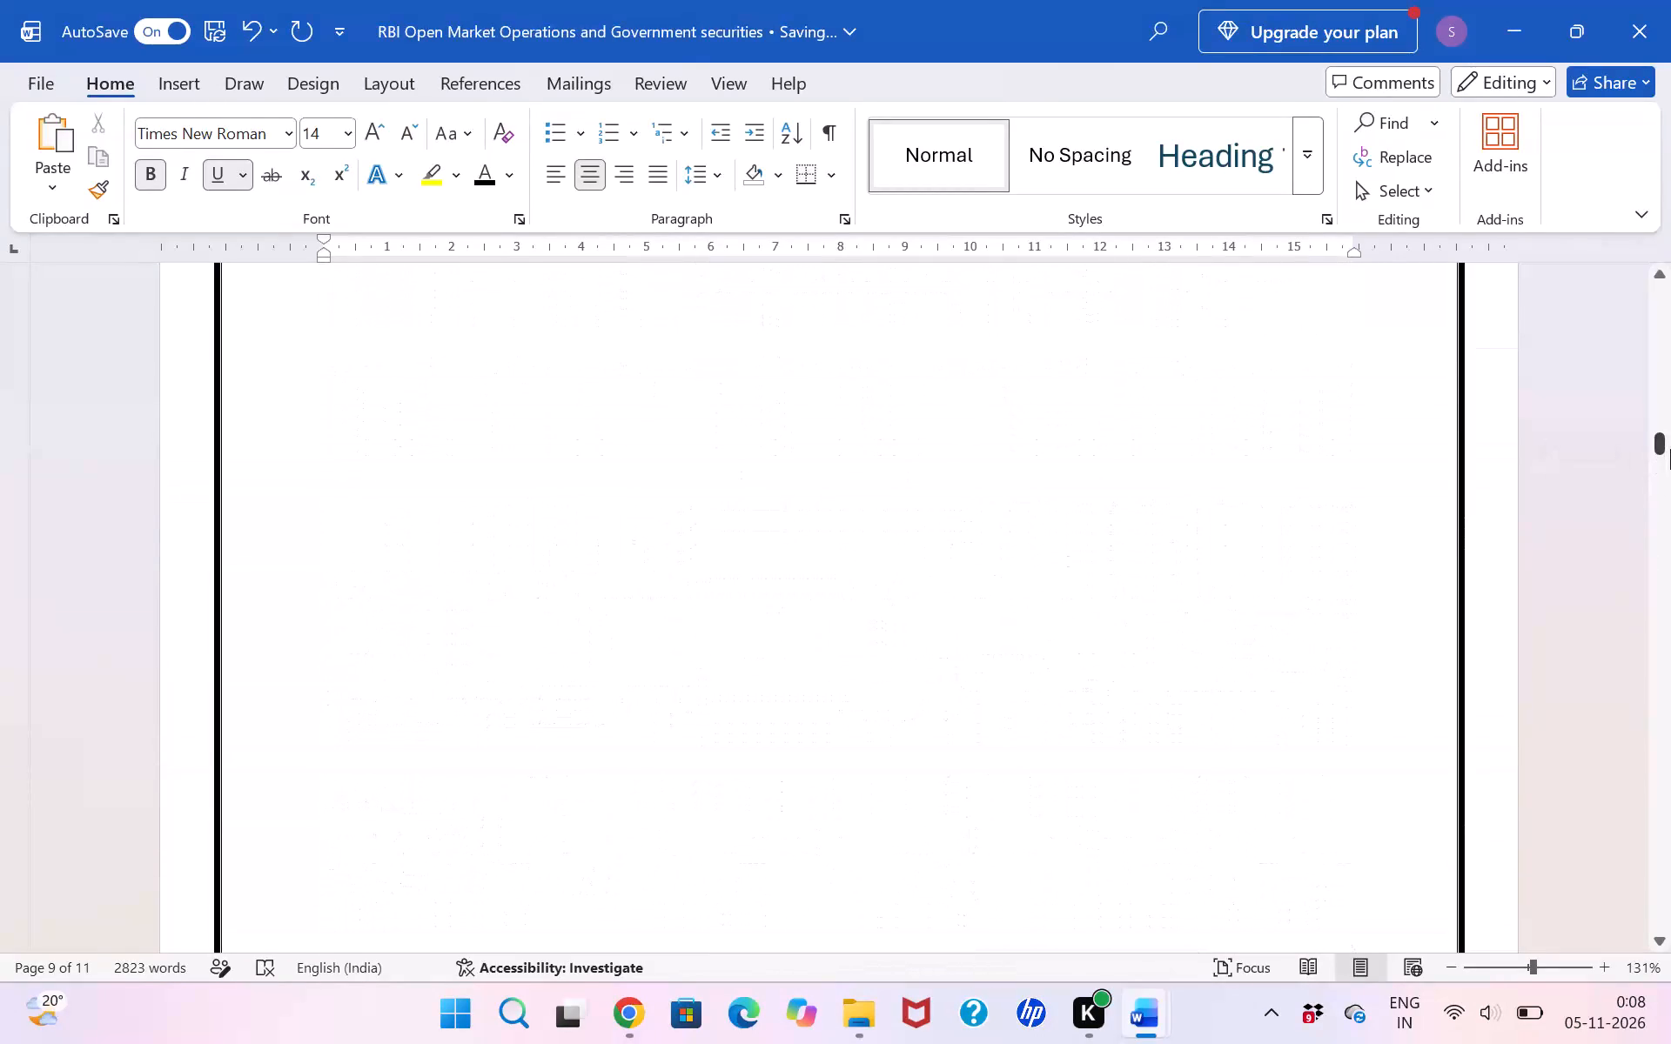
click(1670, 399)
double_click(1670, 769)
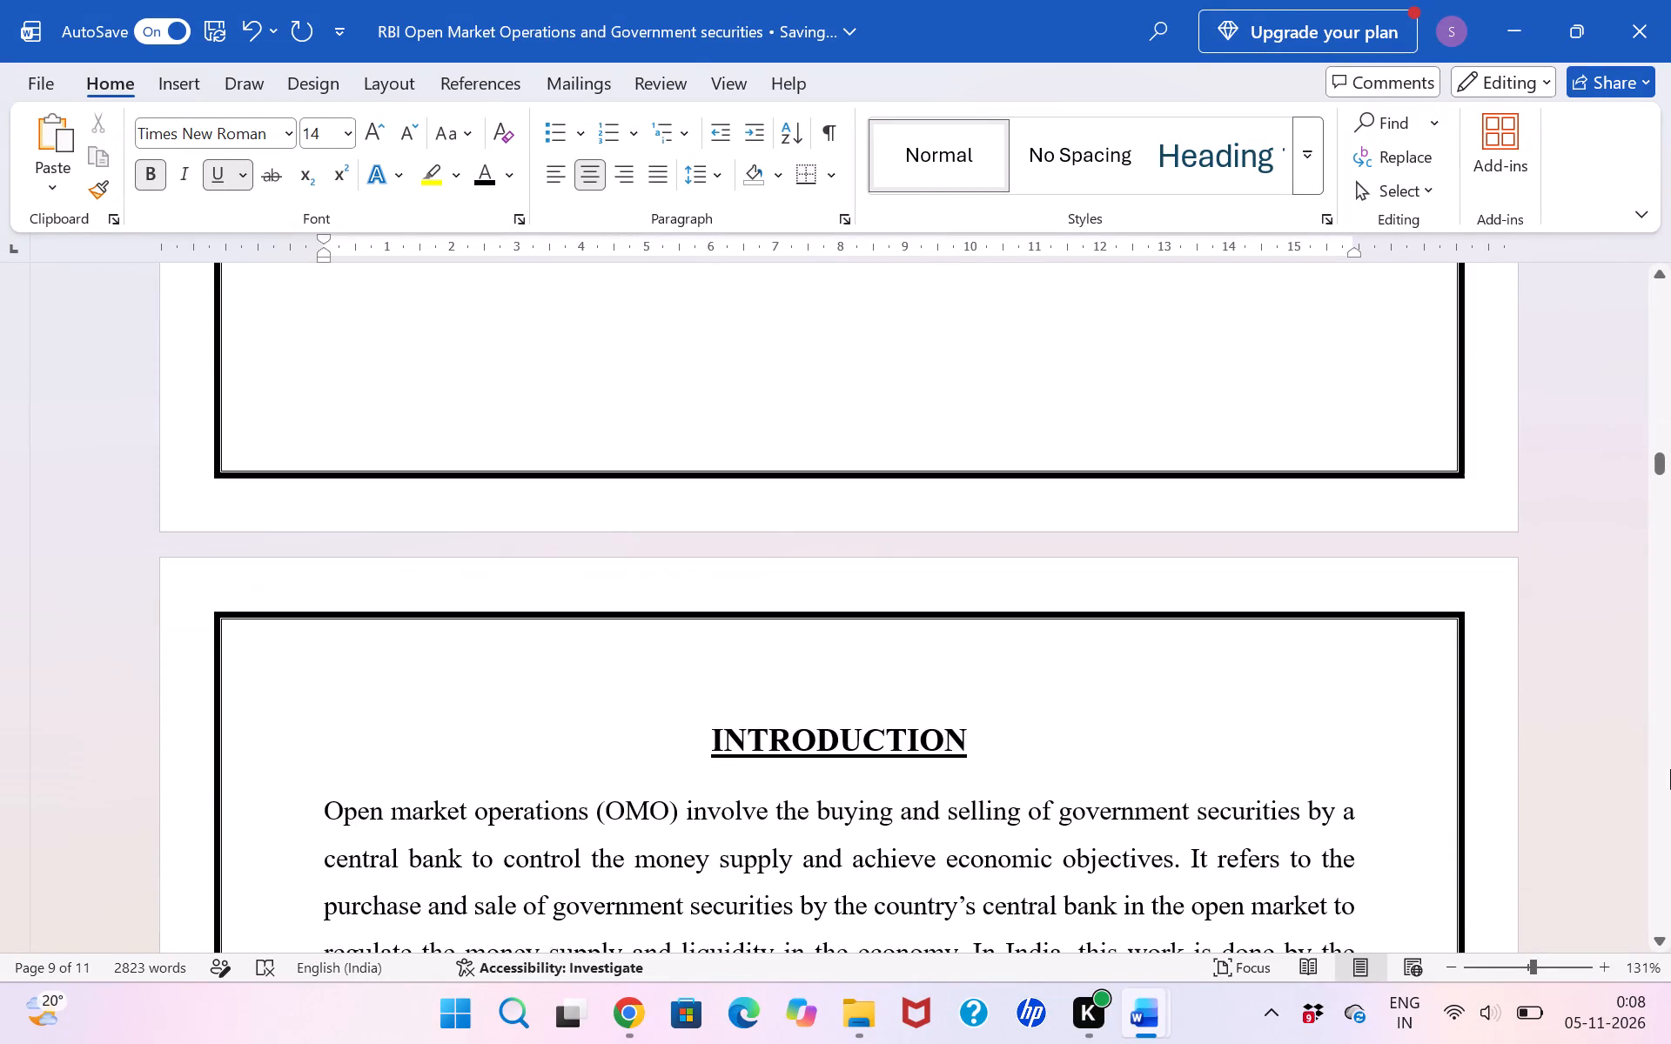
click(1661, 399)
click(1661, 399)
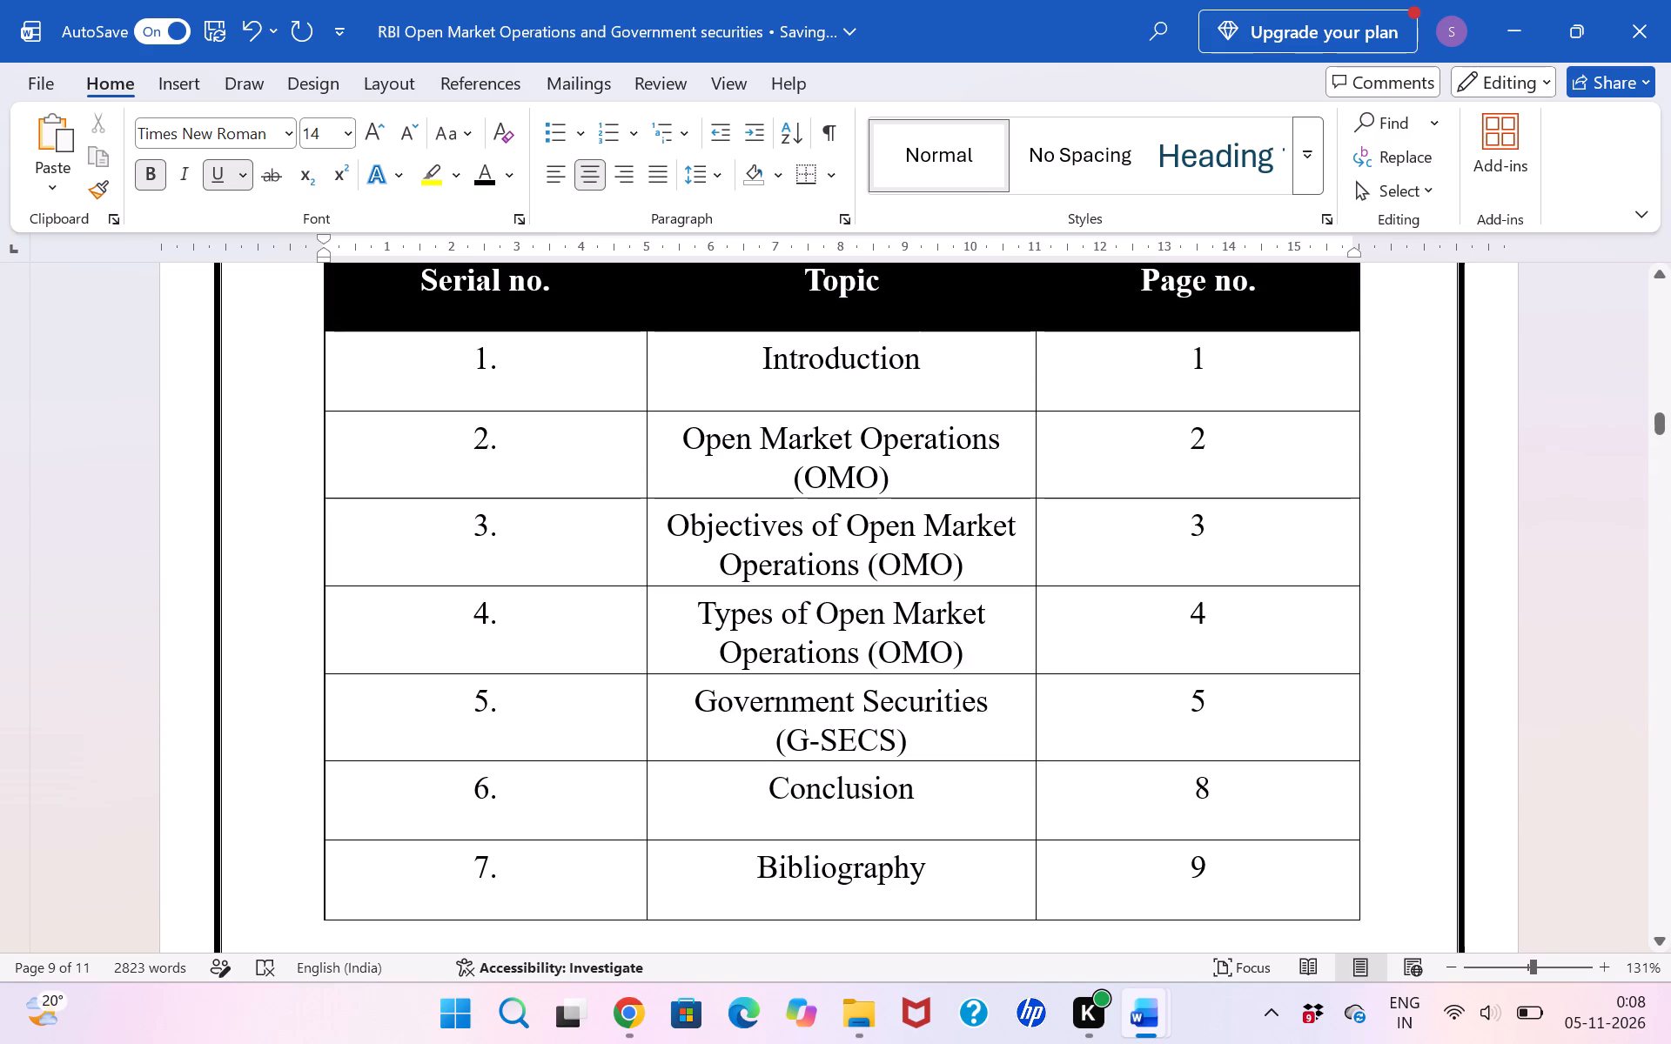
click(919, 800)
key(BackSpace)
key(BackSpace)
key(BackSpace)
key(BackSpace)
key(BackSpace)
key(BackSpace)
key(BackSpace)
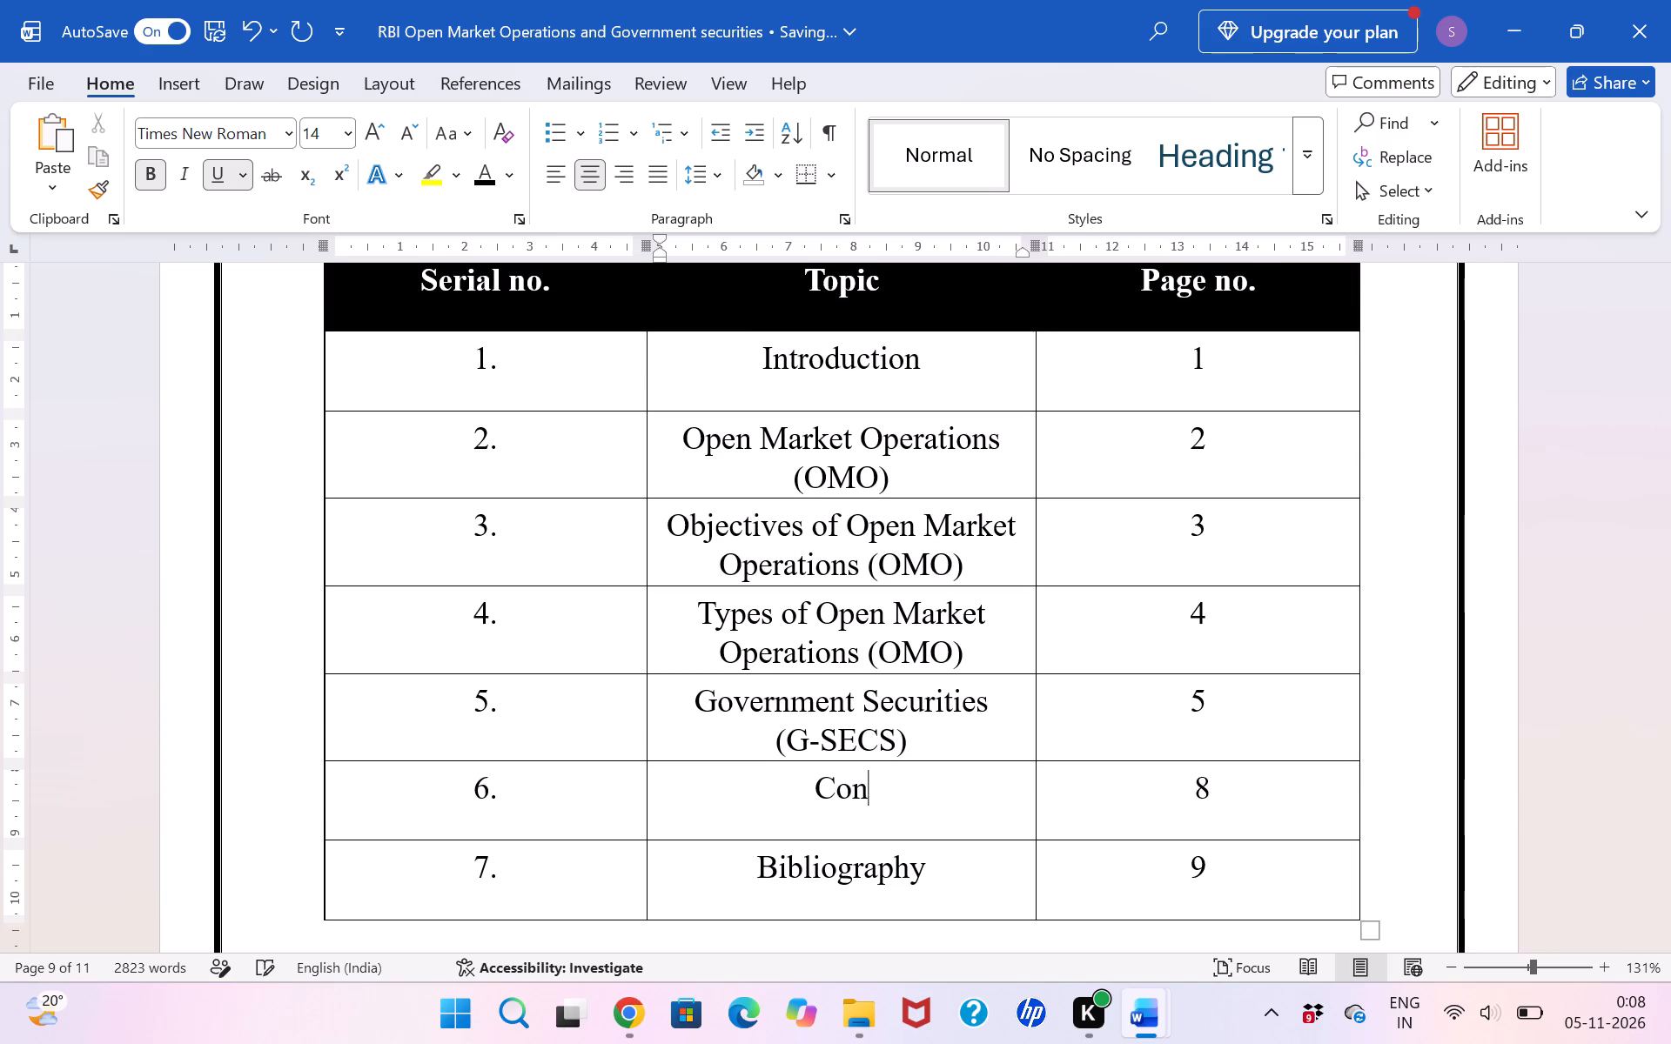
key(BackSpace)
key(BackSpace)
key(BackSpace)
text(Types of Goi)
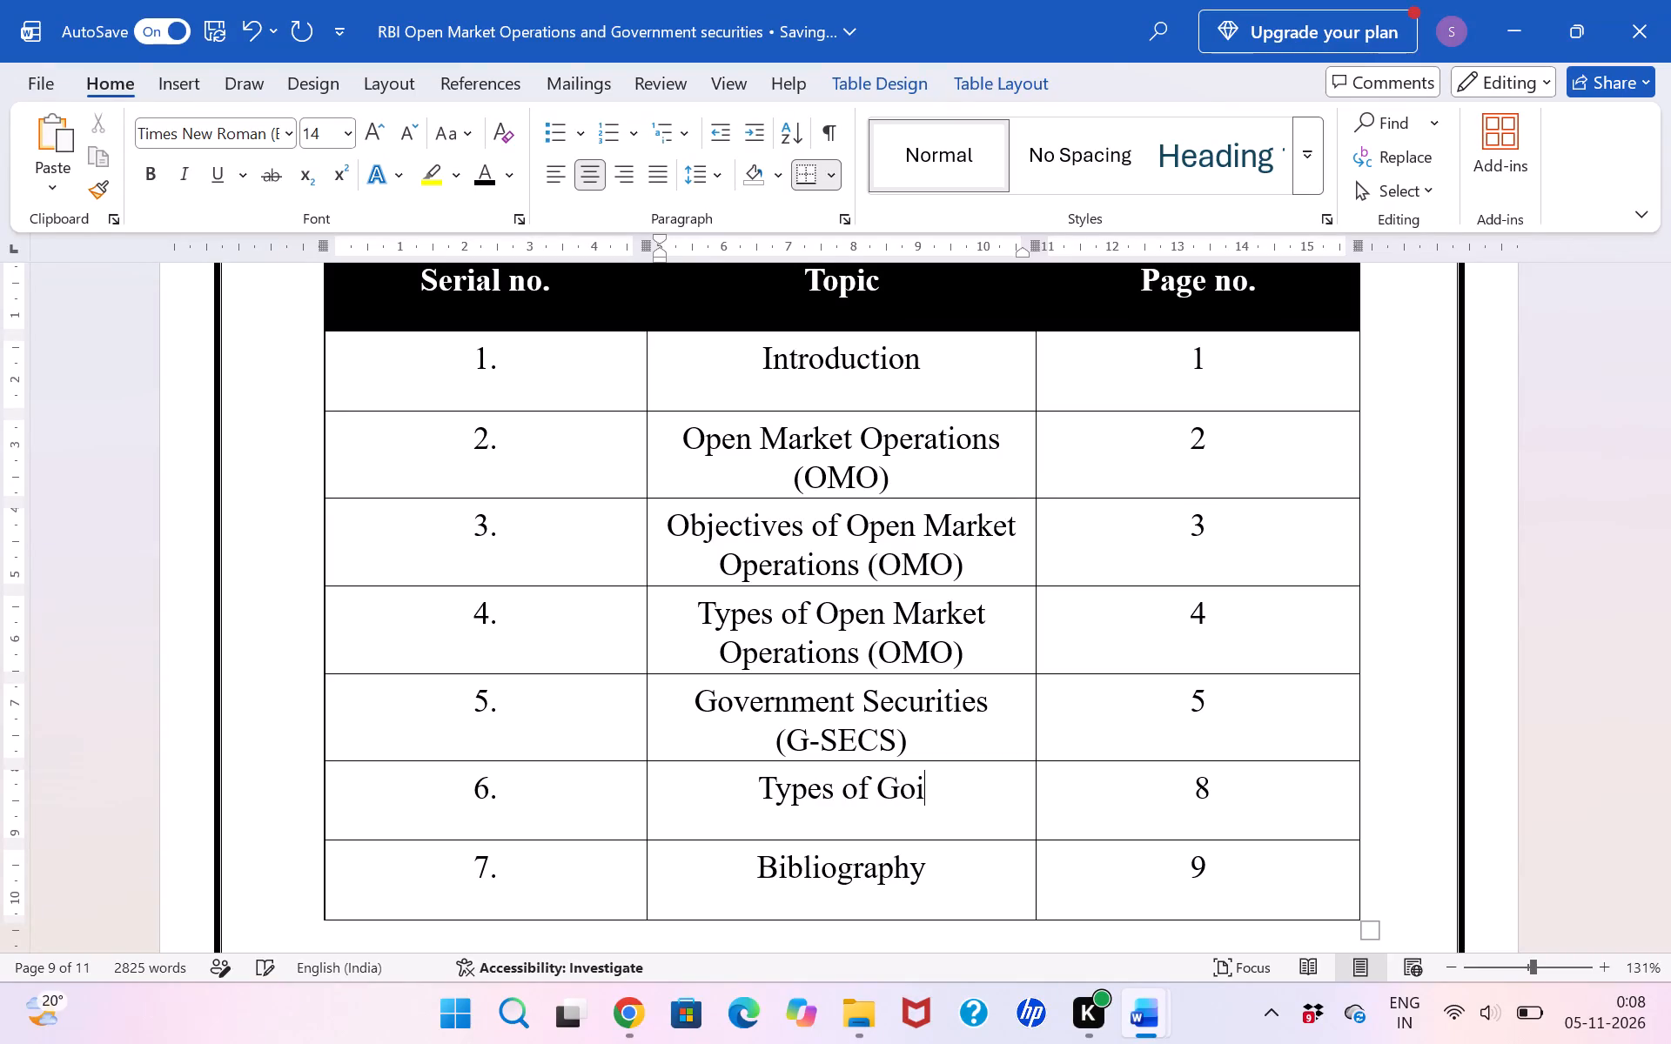
key(BackSpace)
text(vernment)
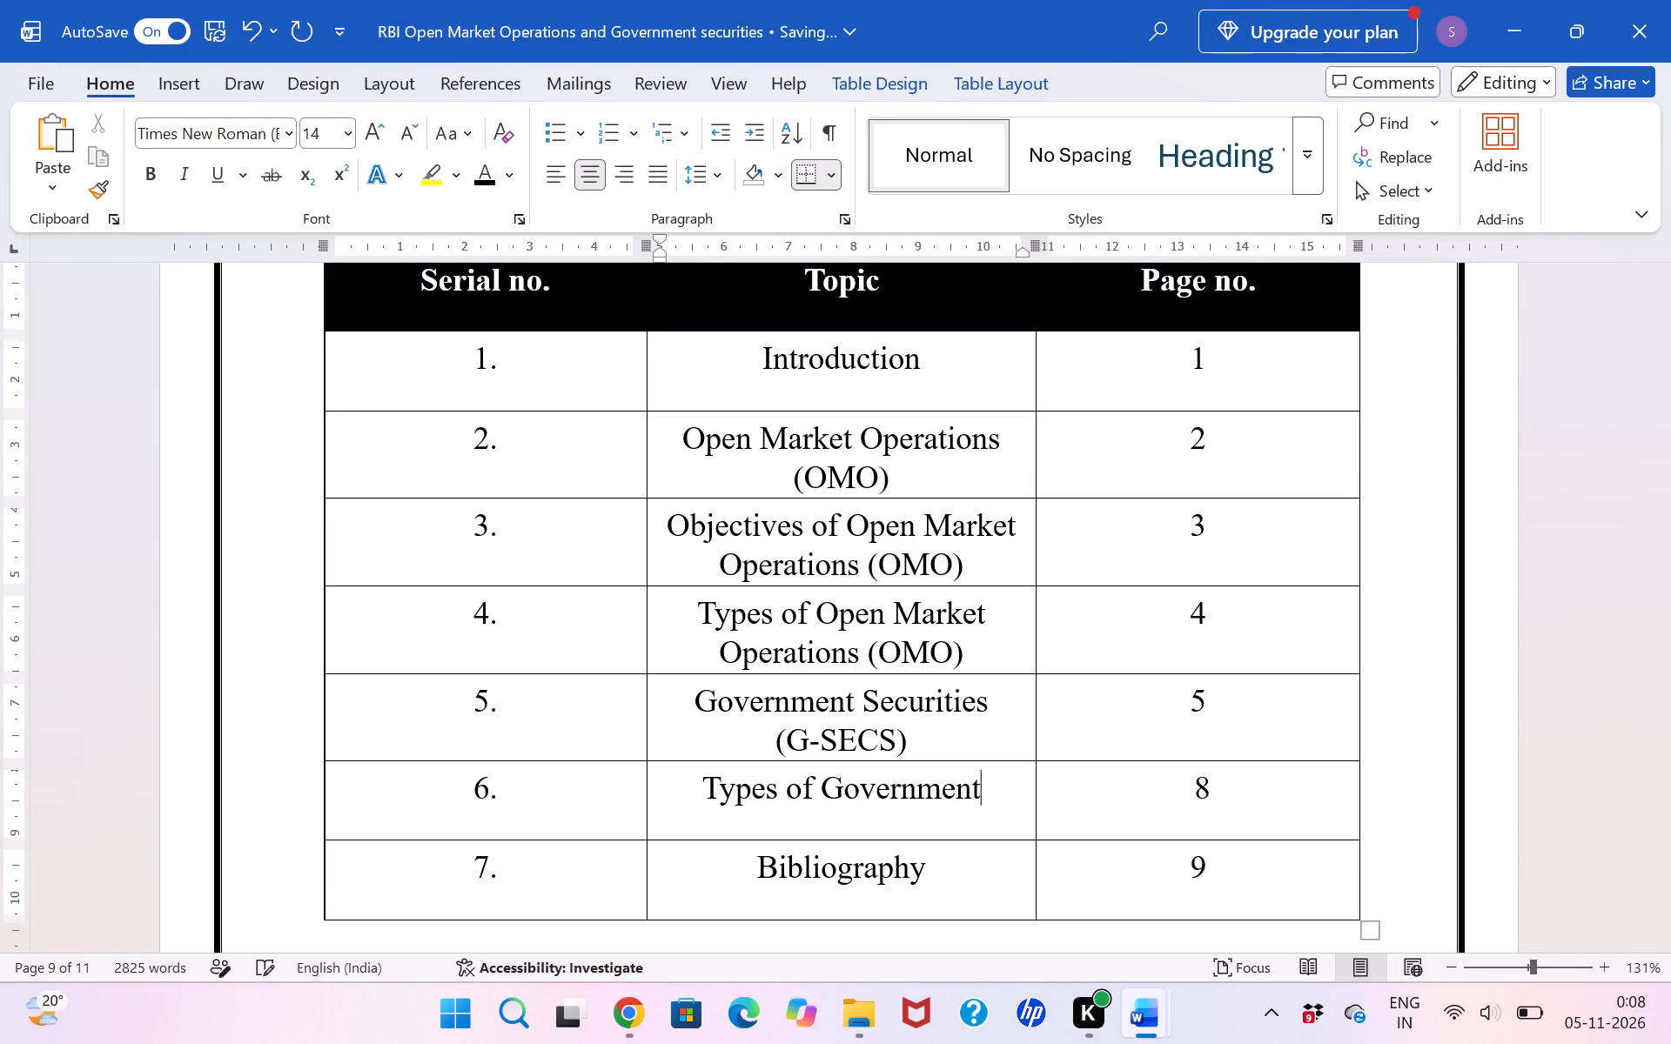
key(space)
text(Securities ()
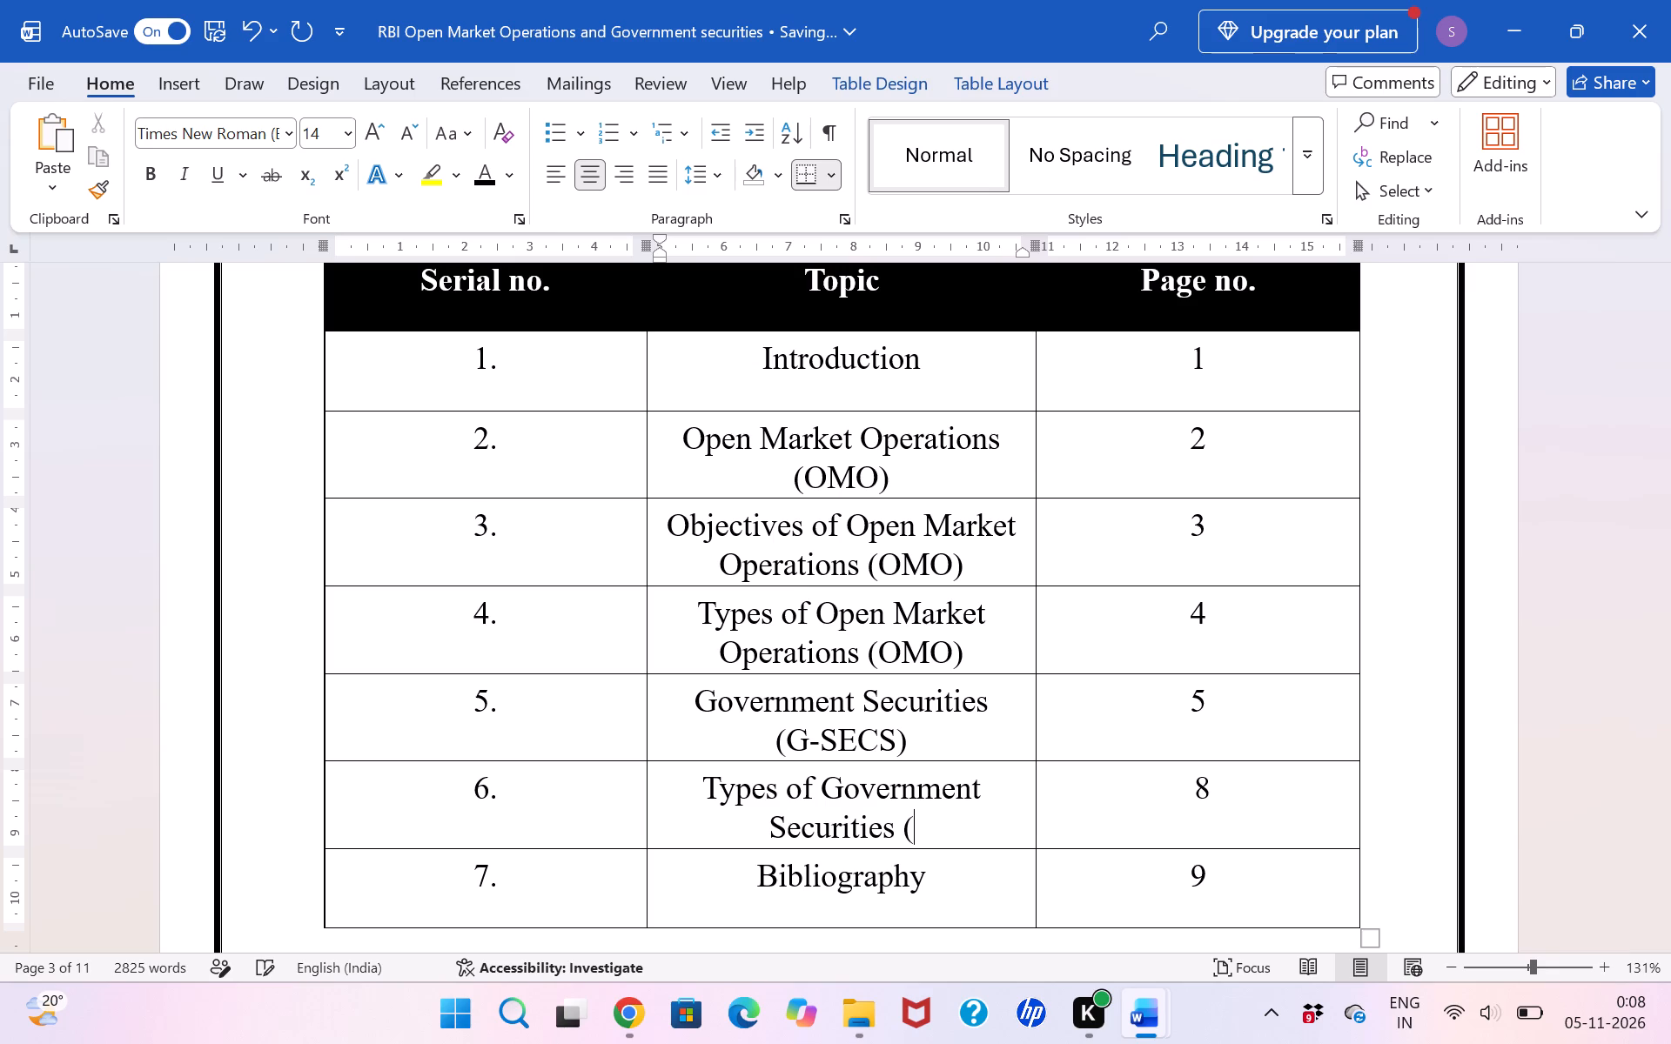
text(G0)
key(BackSpace)
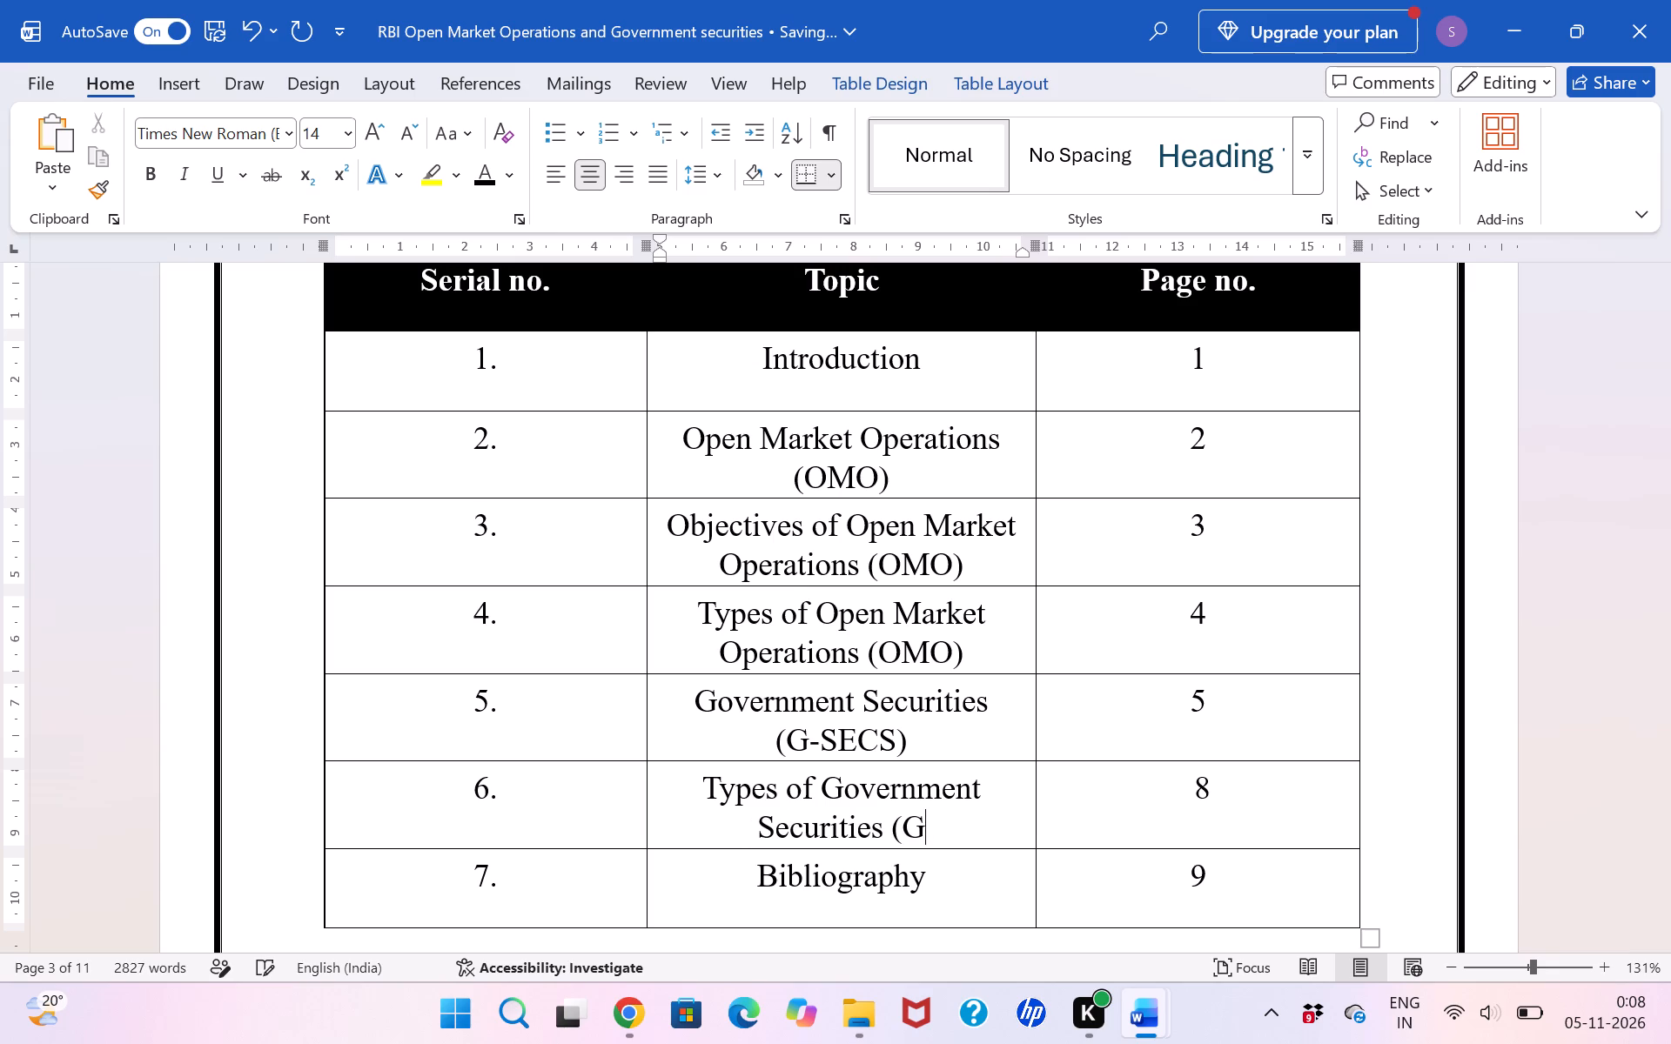
text(-SECS))
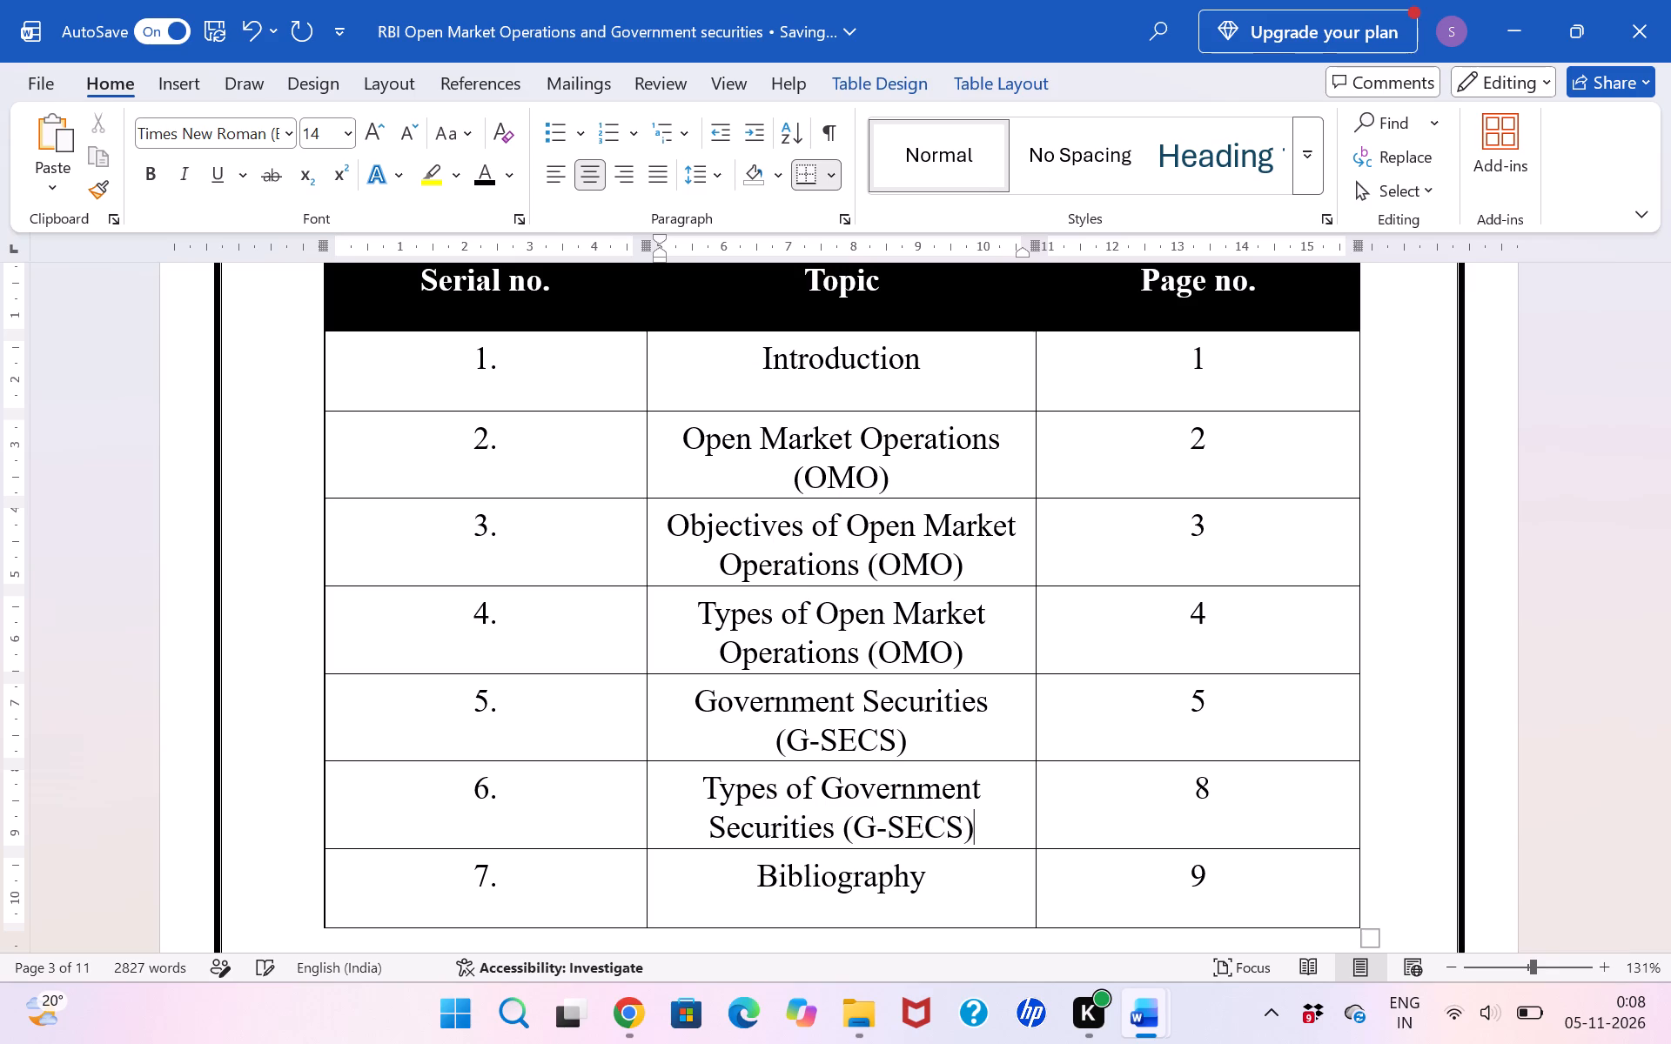
Replace the topic in row 7 of the index table with "Conclusion".
click(925, 900)
key(BackSpace)
key(BackSpace)
key(BackSpace)
key(BackSpace)
key(BackSpace)
key(BackSpace)
key(BackSpace)
key(BackSpace)
key(BackSpace)
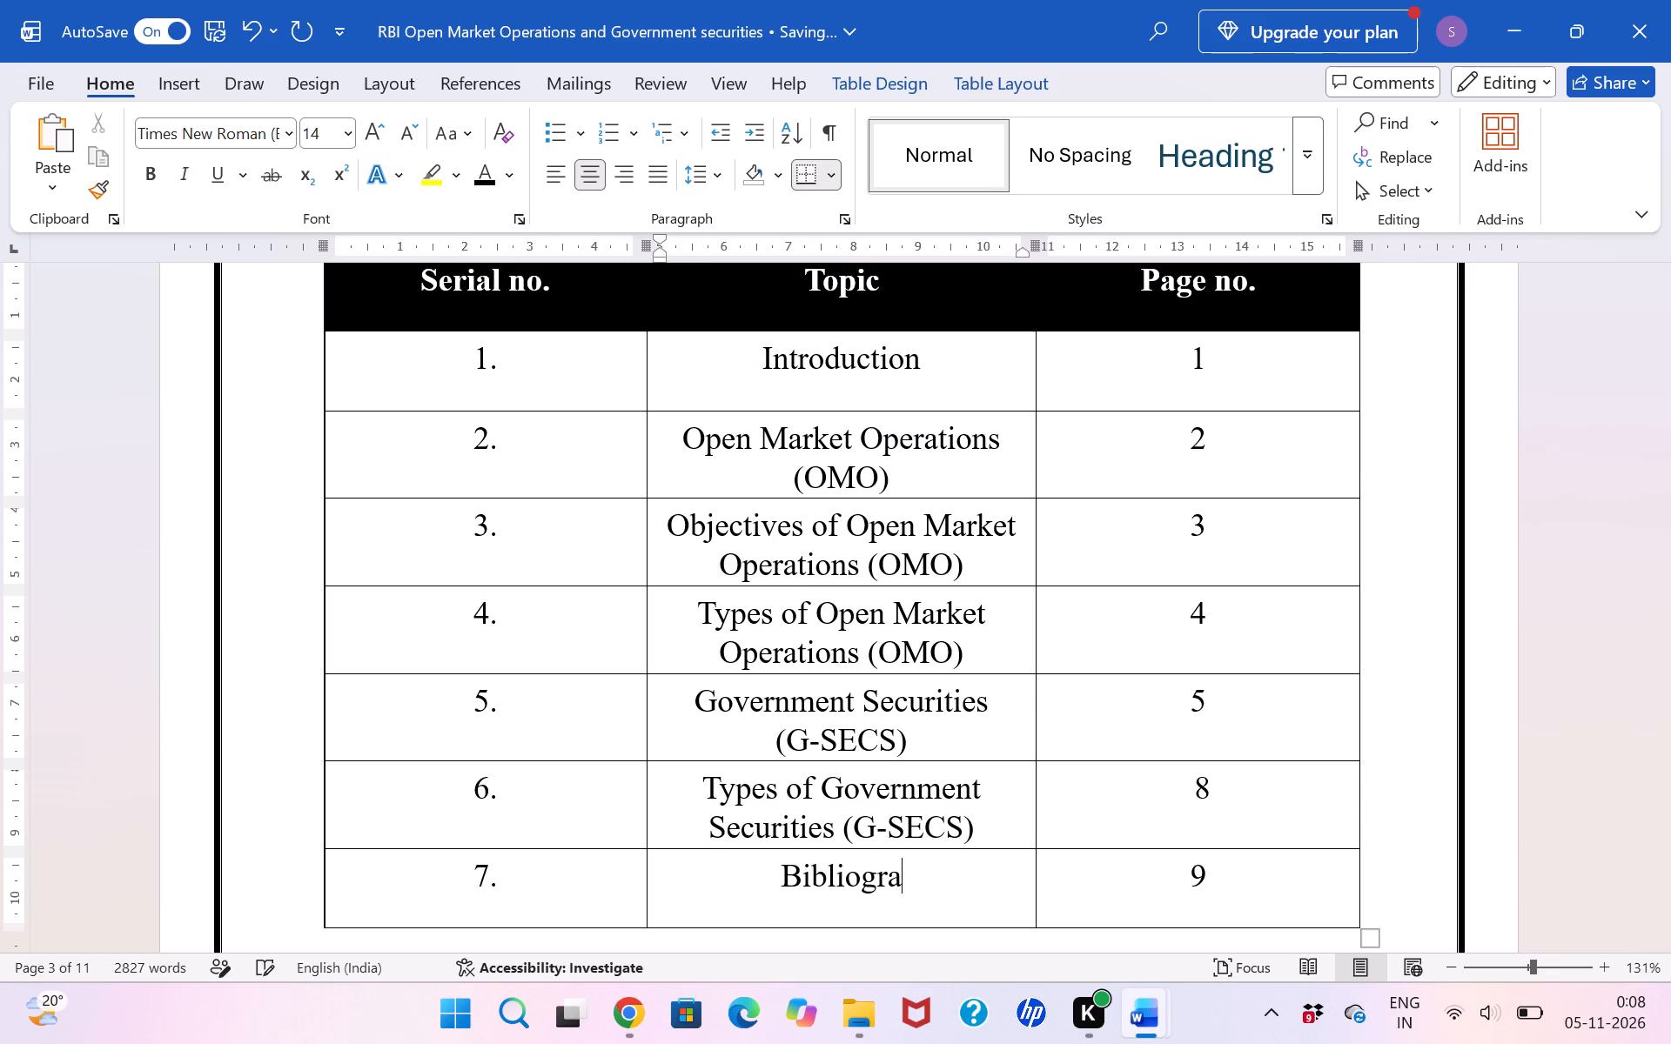
key(BackSpace)
key(BackSpace)
key(BackSpace)
text(Conclusi)
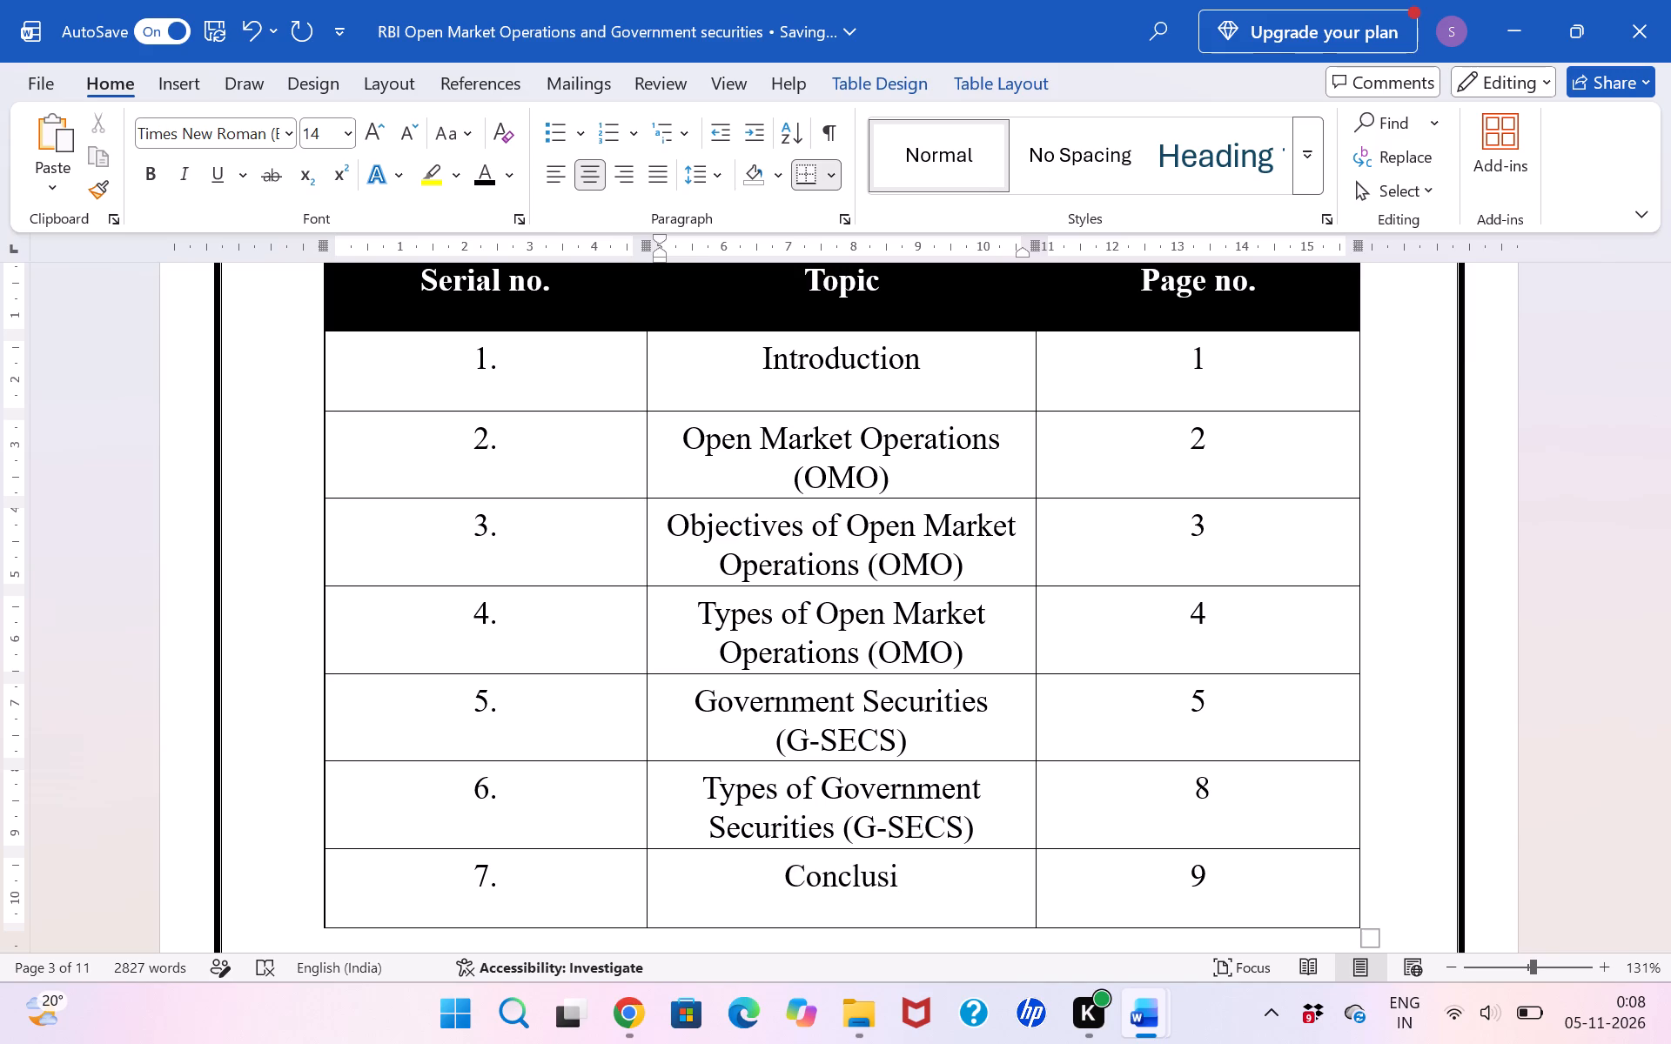
text(on)
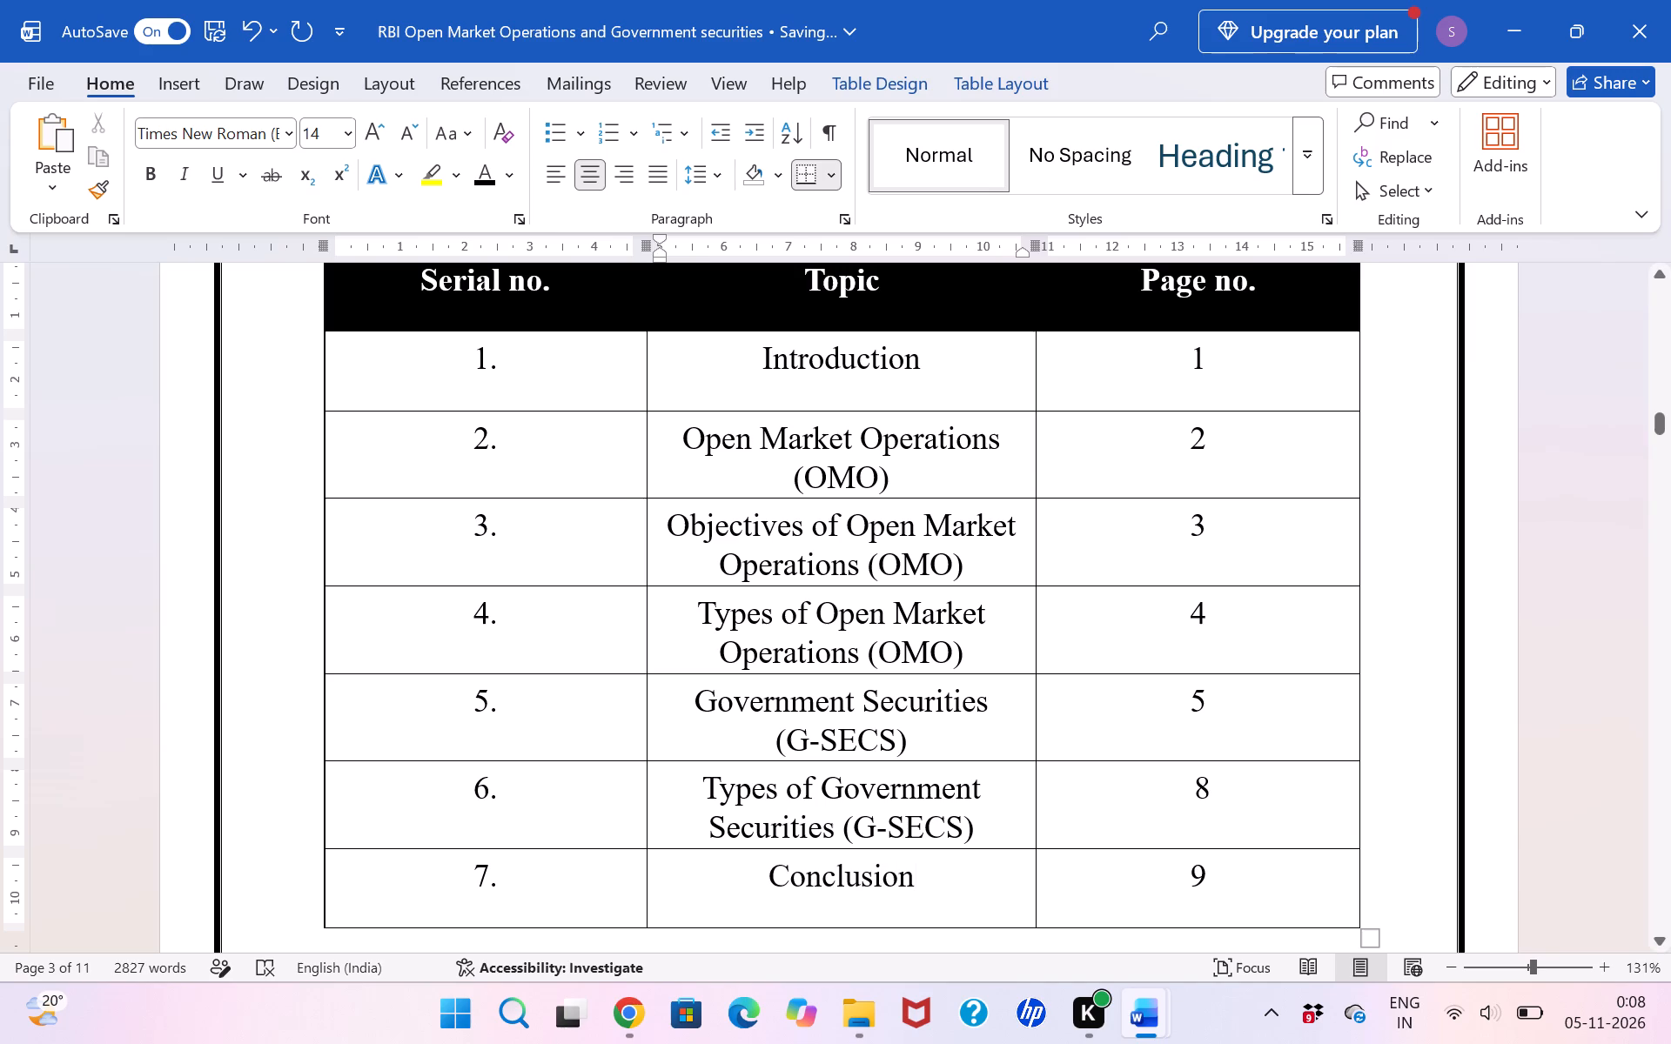
Set the page number in row 6 of the index table to 6.
click(1242, 818)
key(BackSpace)
key(6)
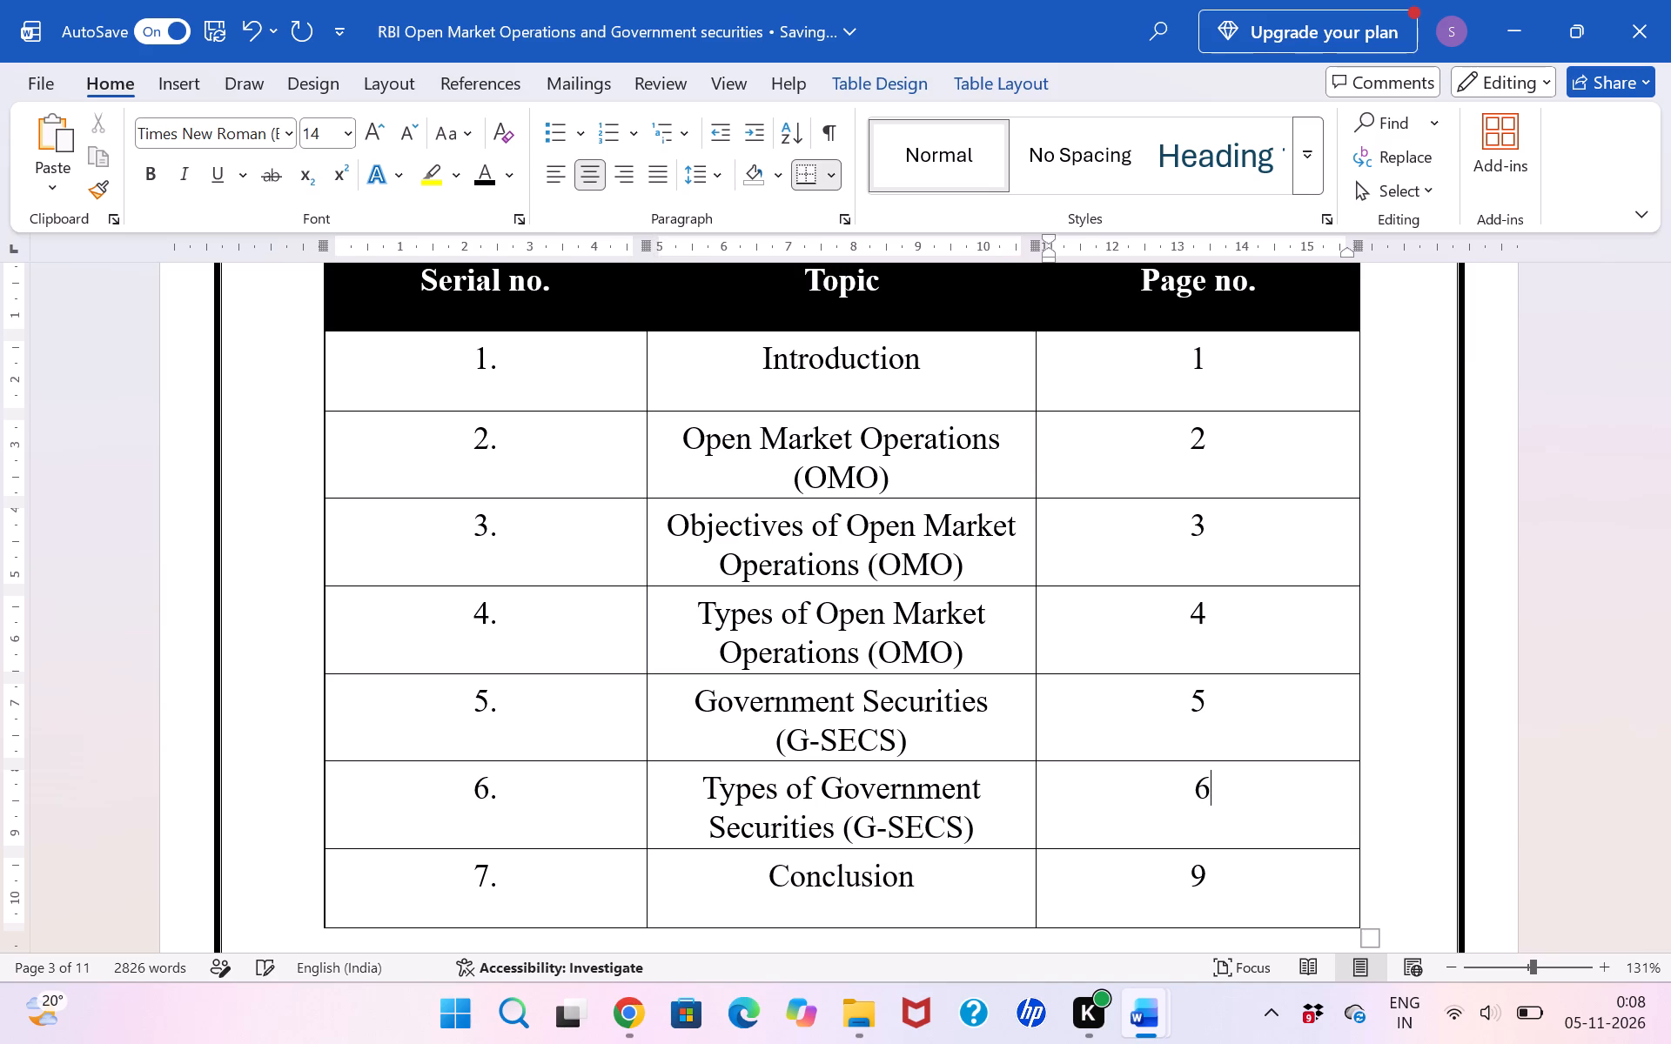
Set the page number in row 7 of the index table to 7.
click(1239, 883)
key(BackSpace)
key(7)
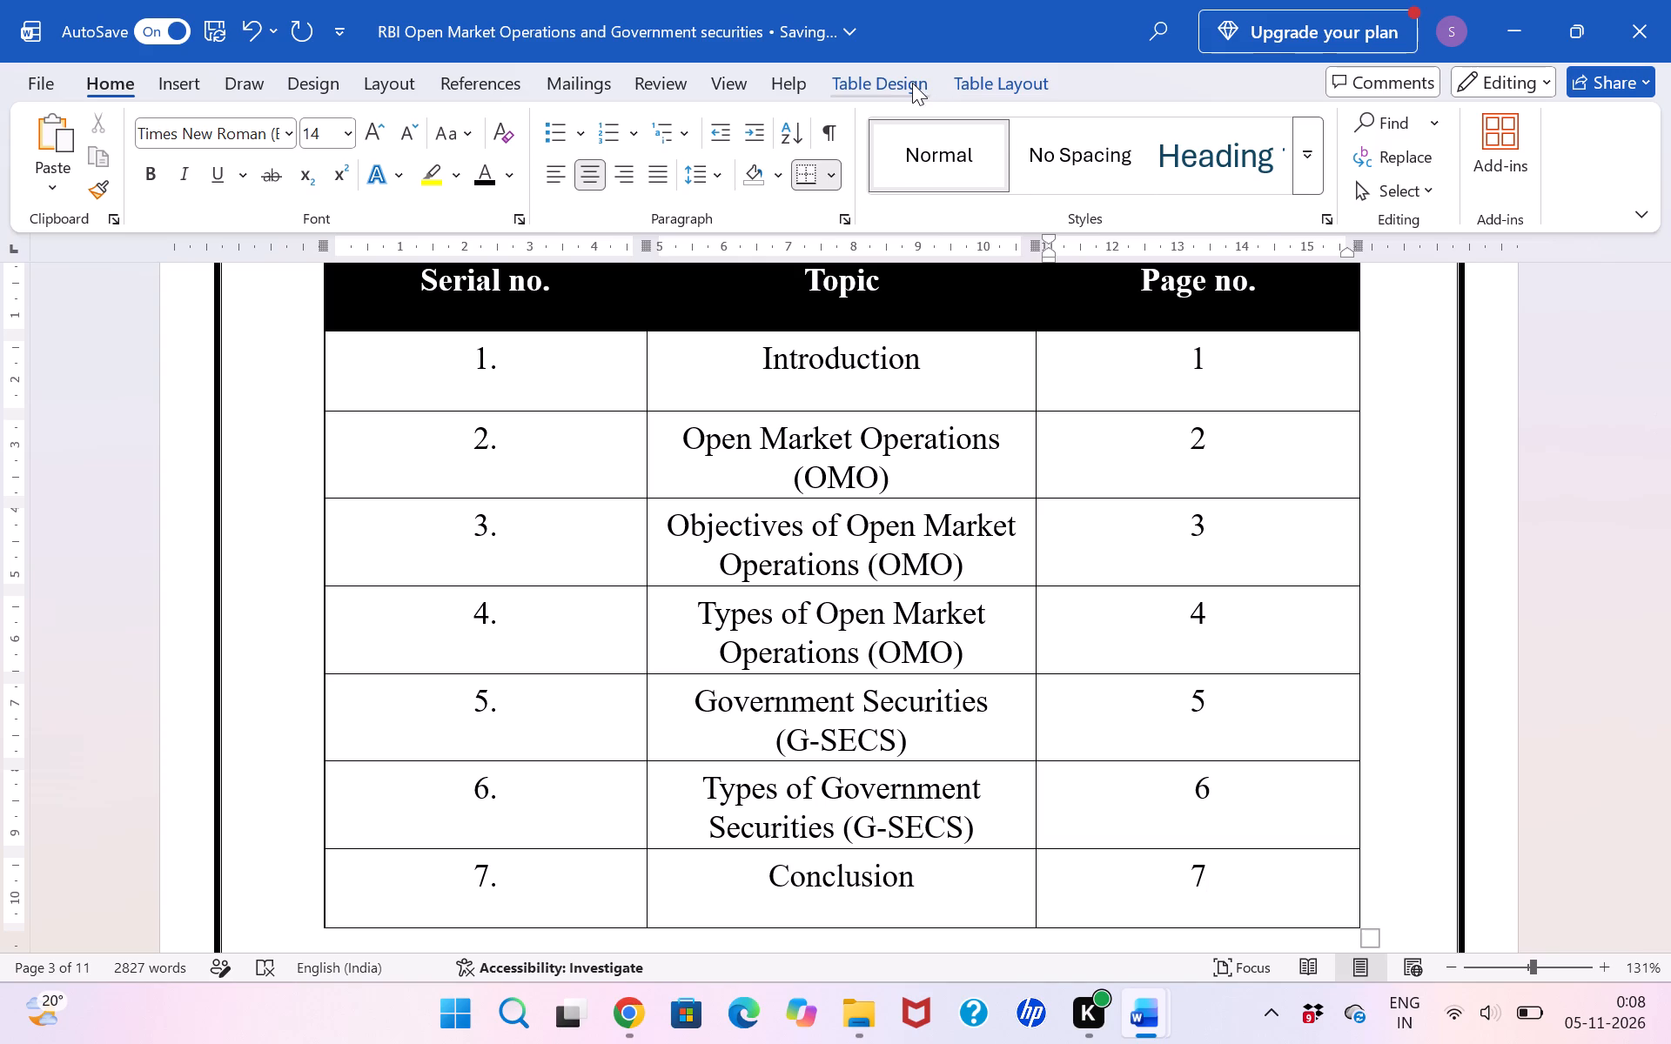
Add a row at the end of the index table with serial number "8.", topic "Bibliography" and page number 8.
click(912, 83)
click(974, 81)
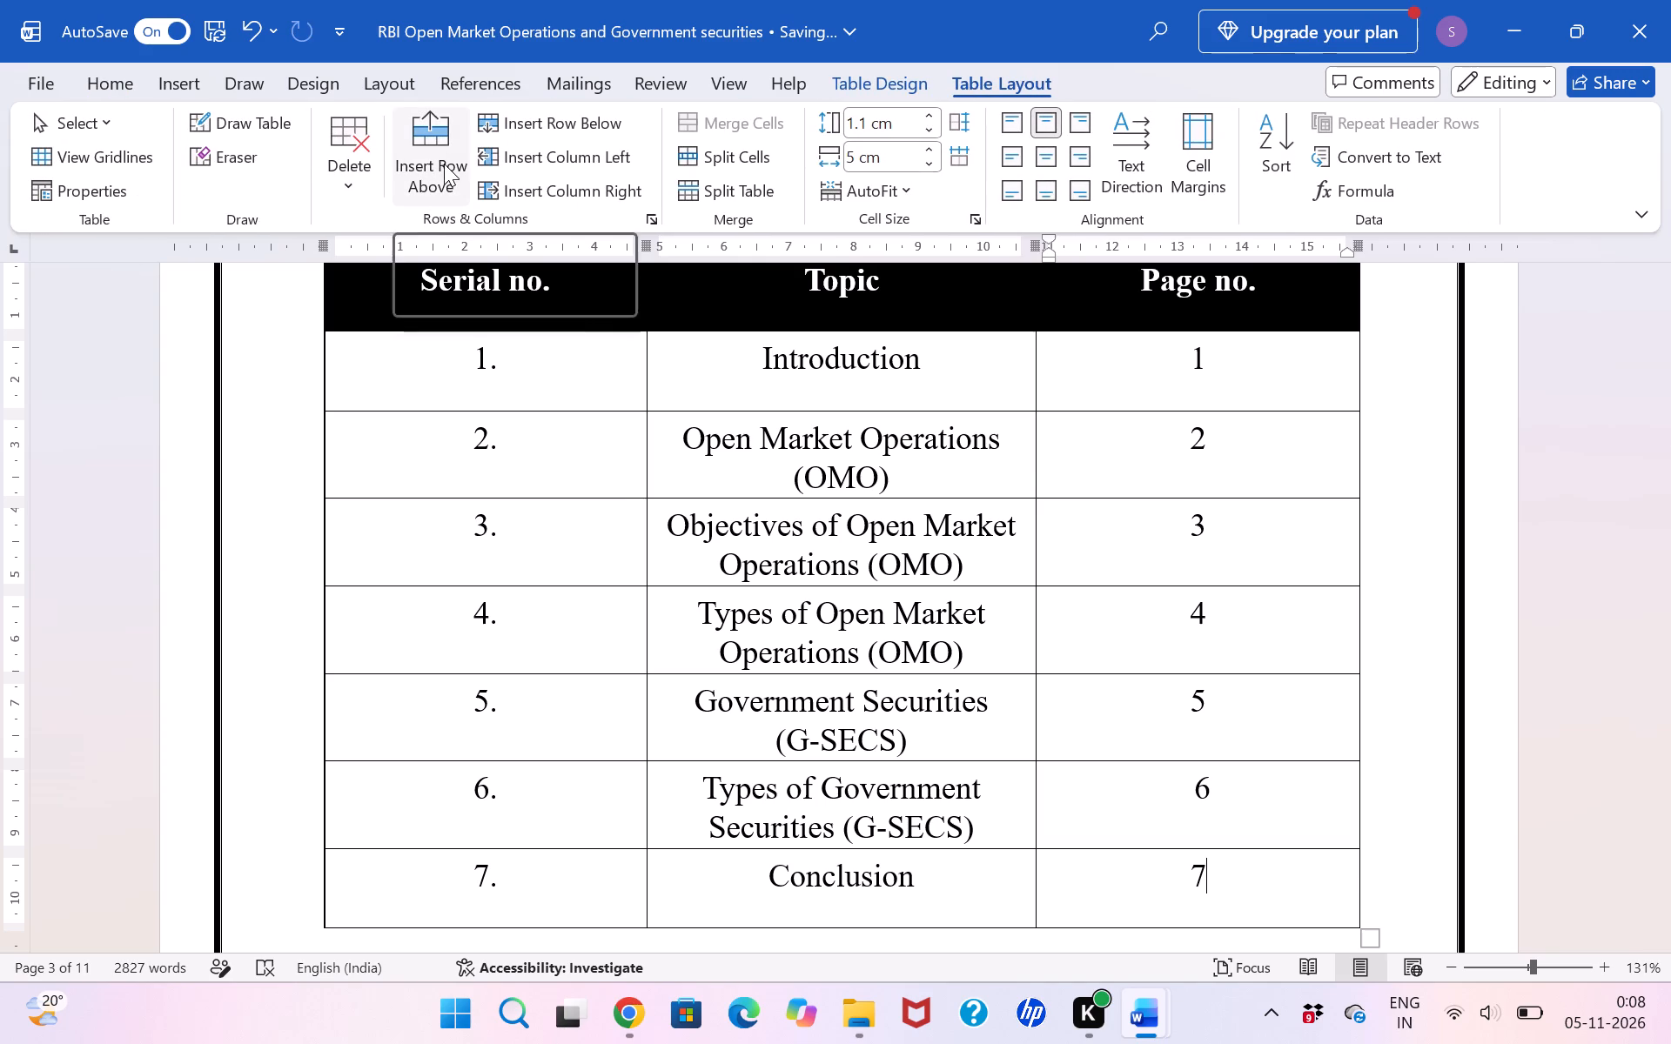
click(531, 137)
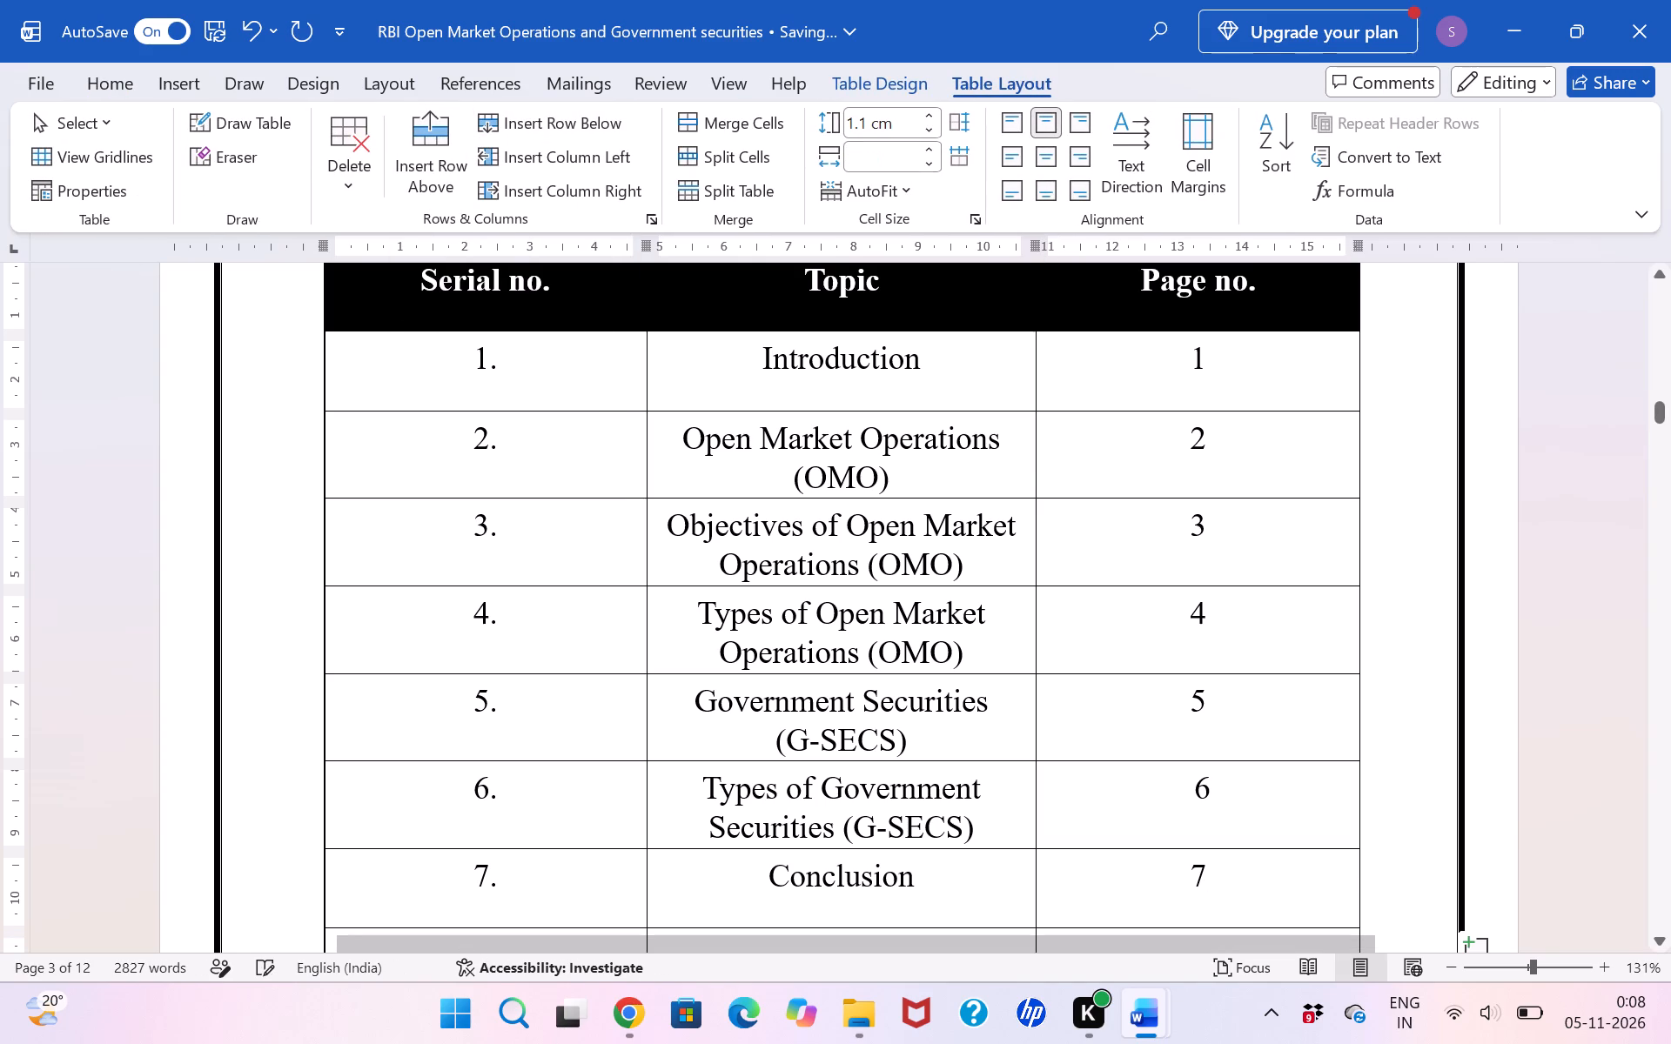
triple_click(1660, 947)
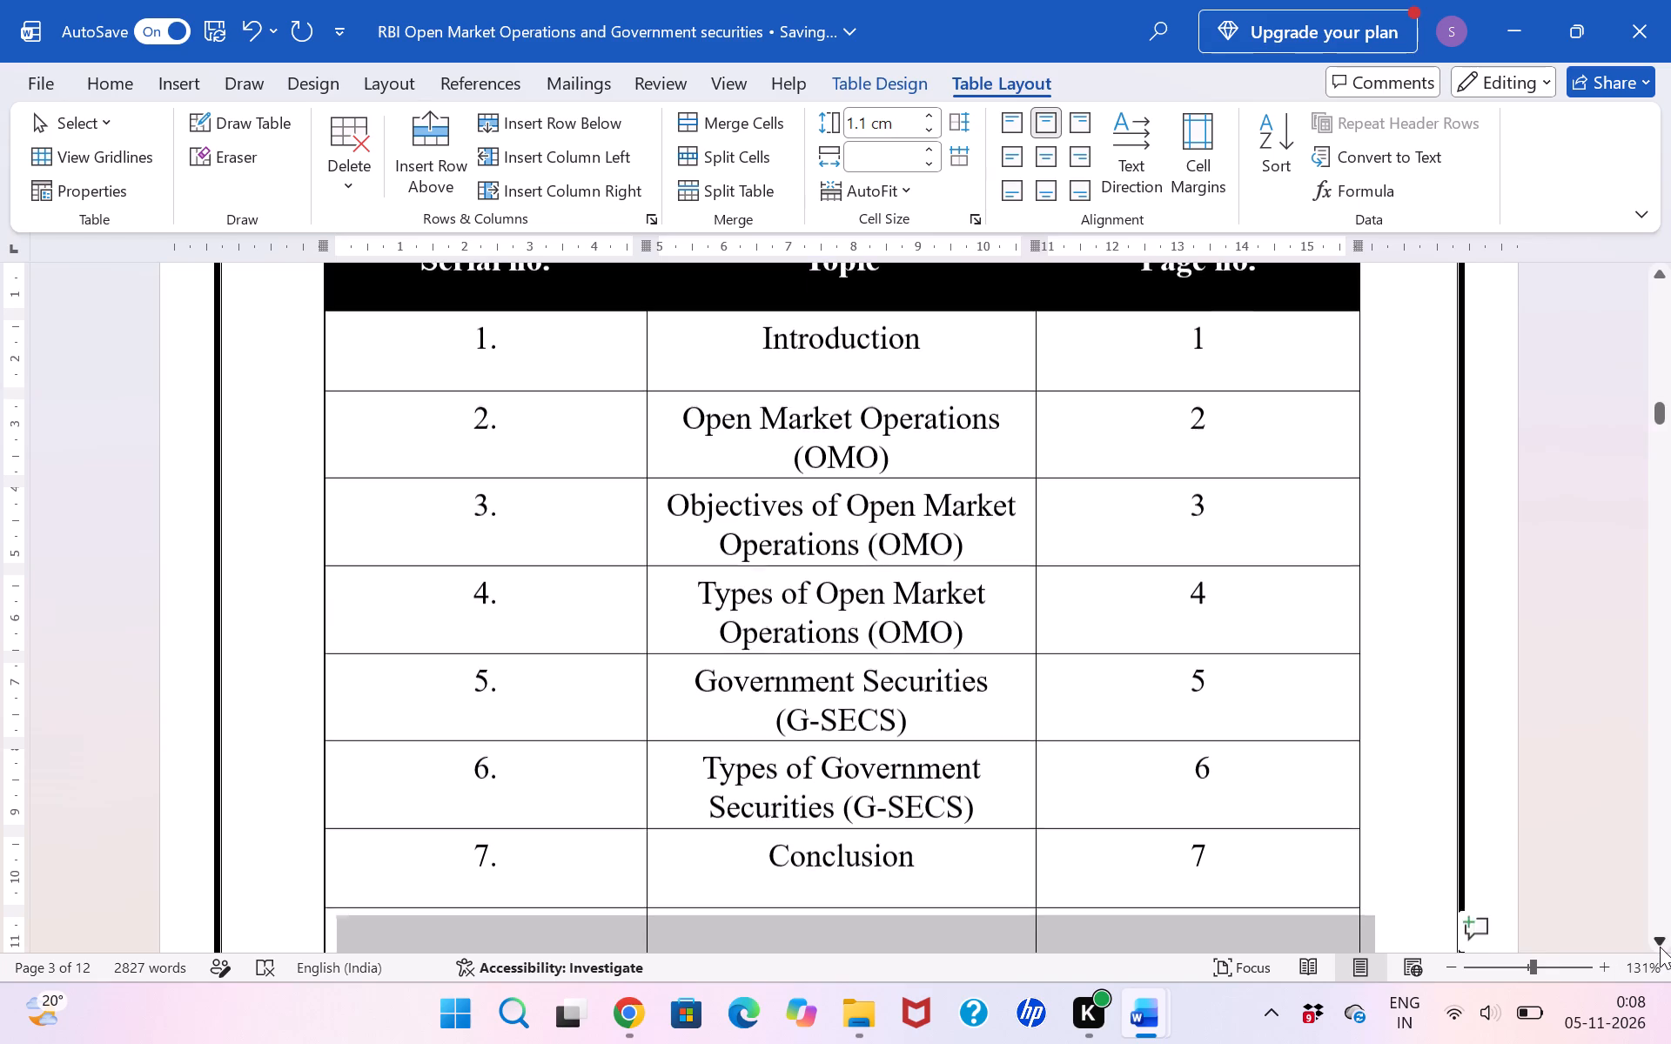
triple_click(1660, 947)
click(502, 843)
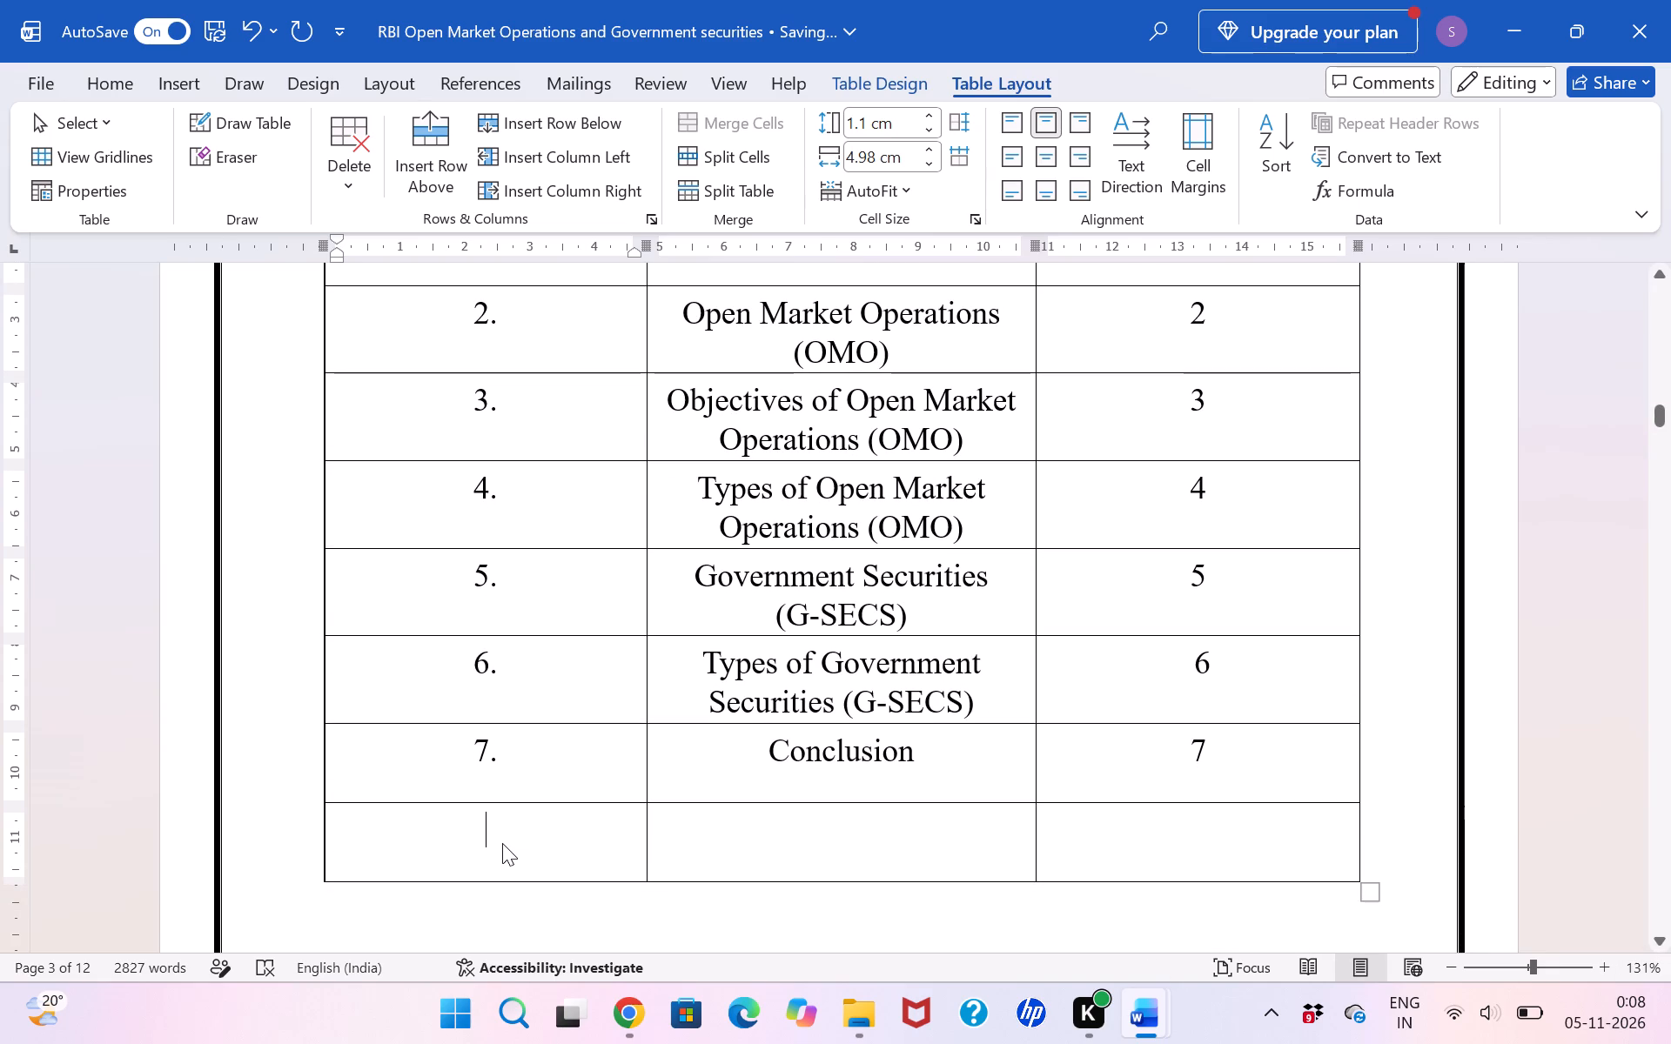
text(8.)
click(789, 833)
text(Bibliography)
click(1136, 840)
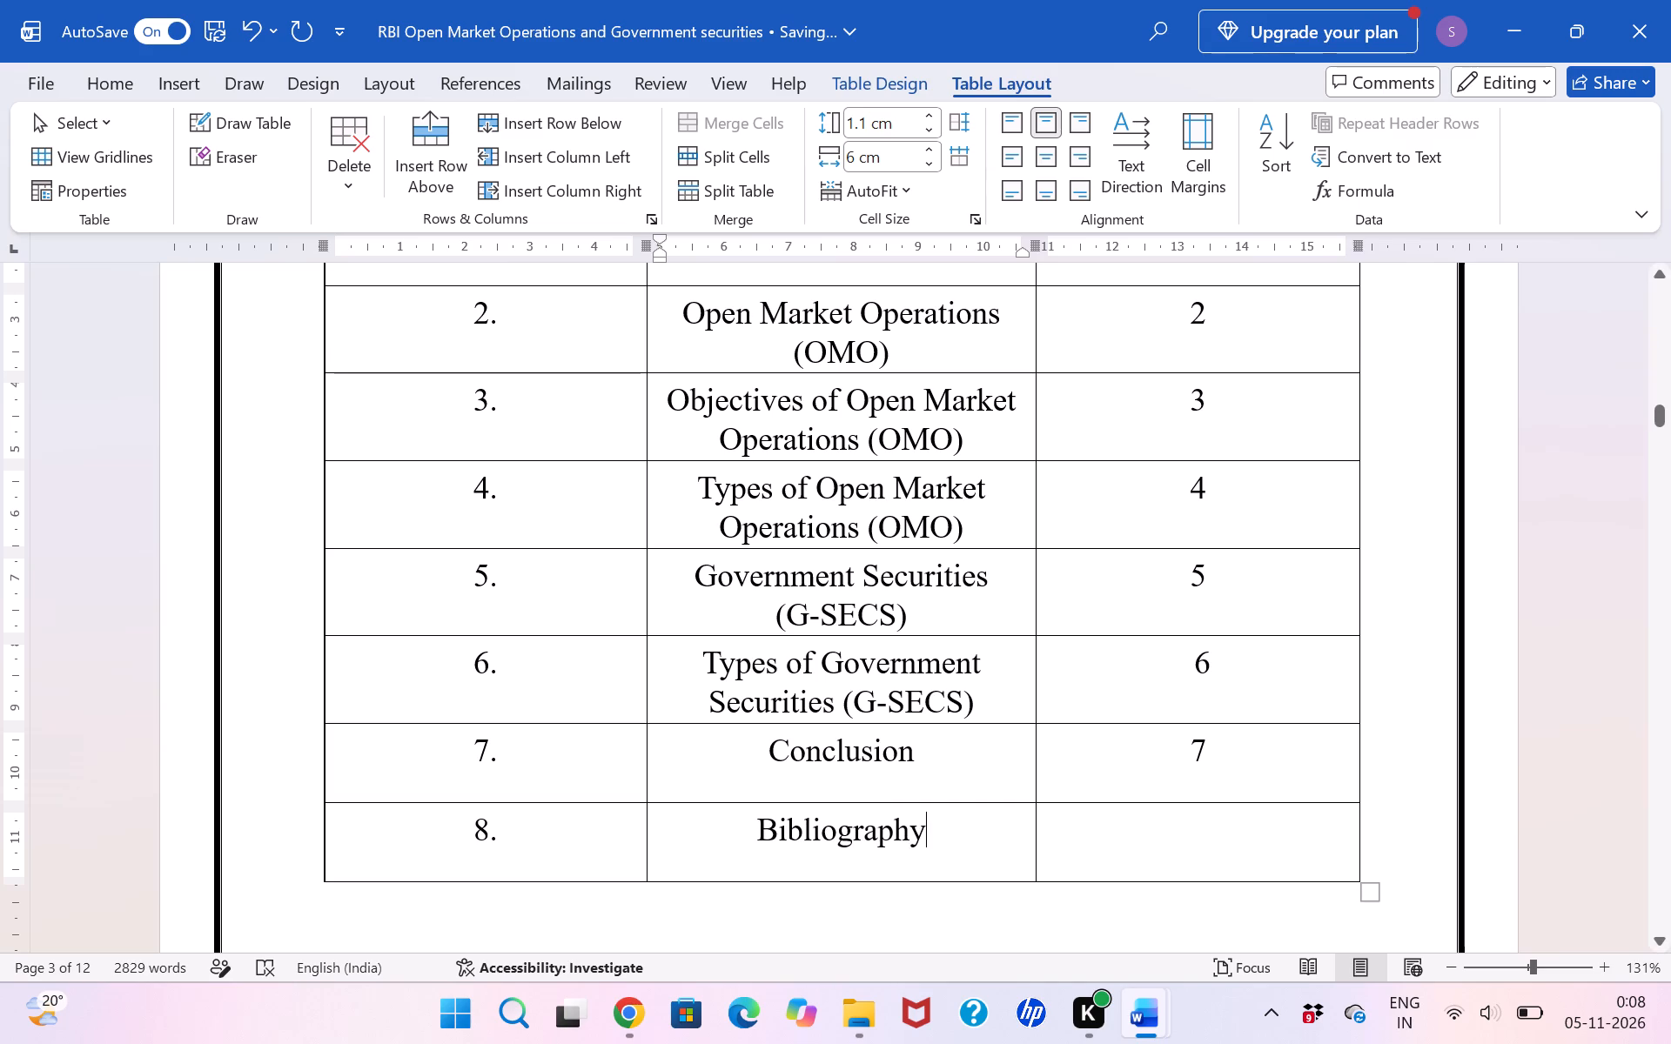
key(8)
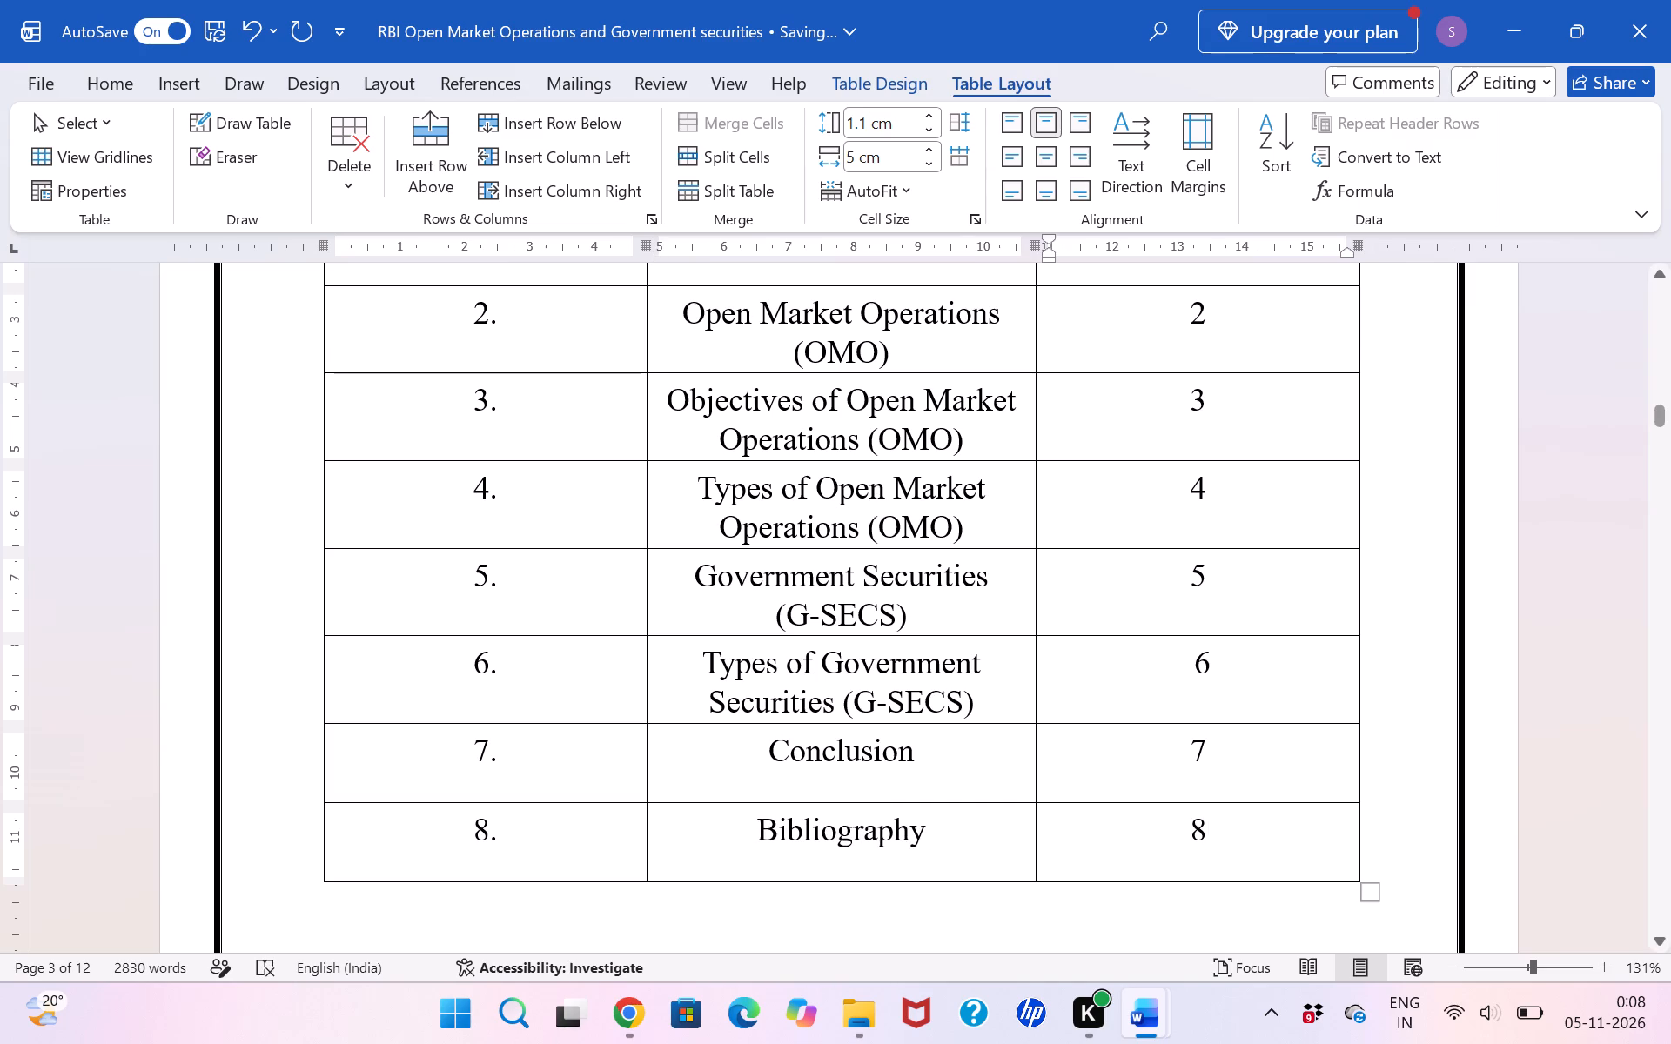
Remove the blank page between the index page and the Introduction section.
triple_click(1669, 358)
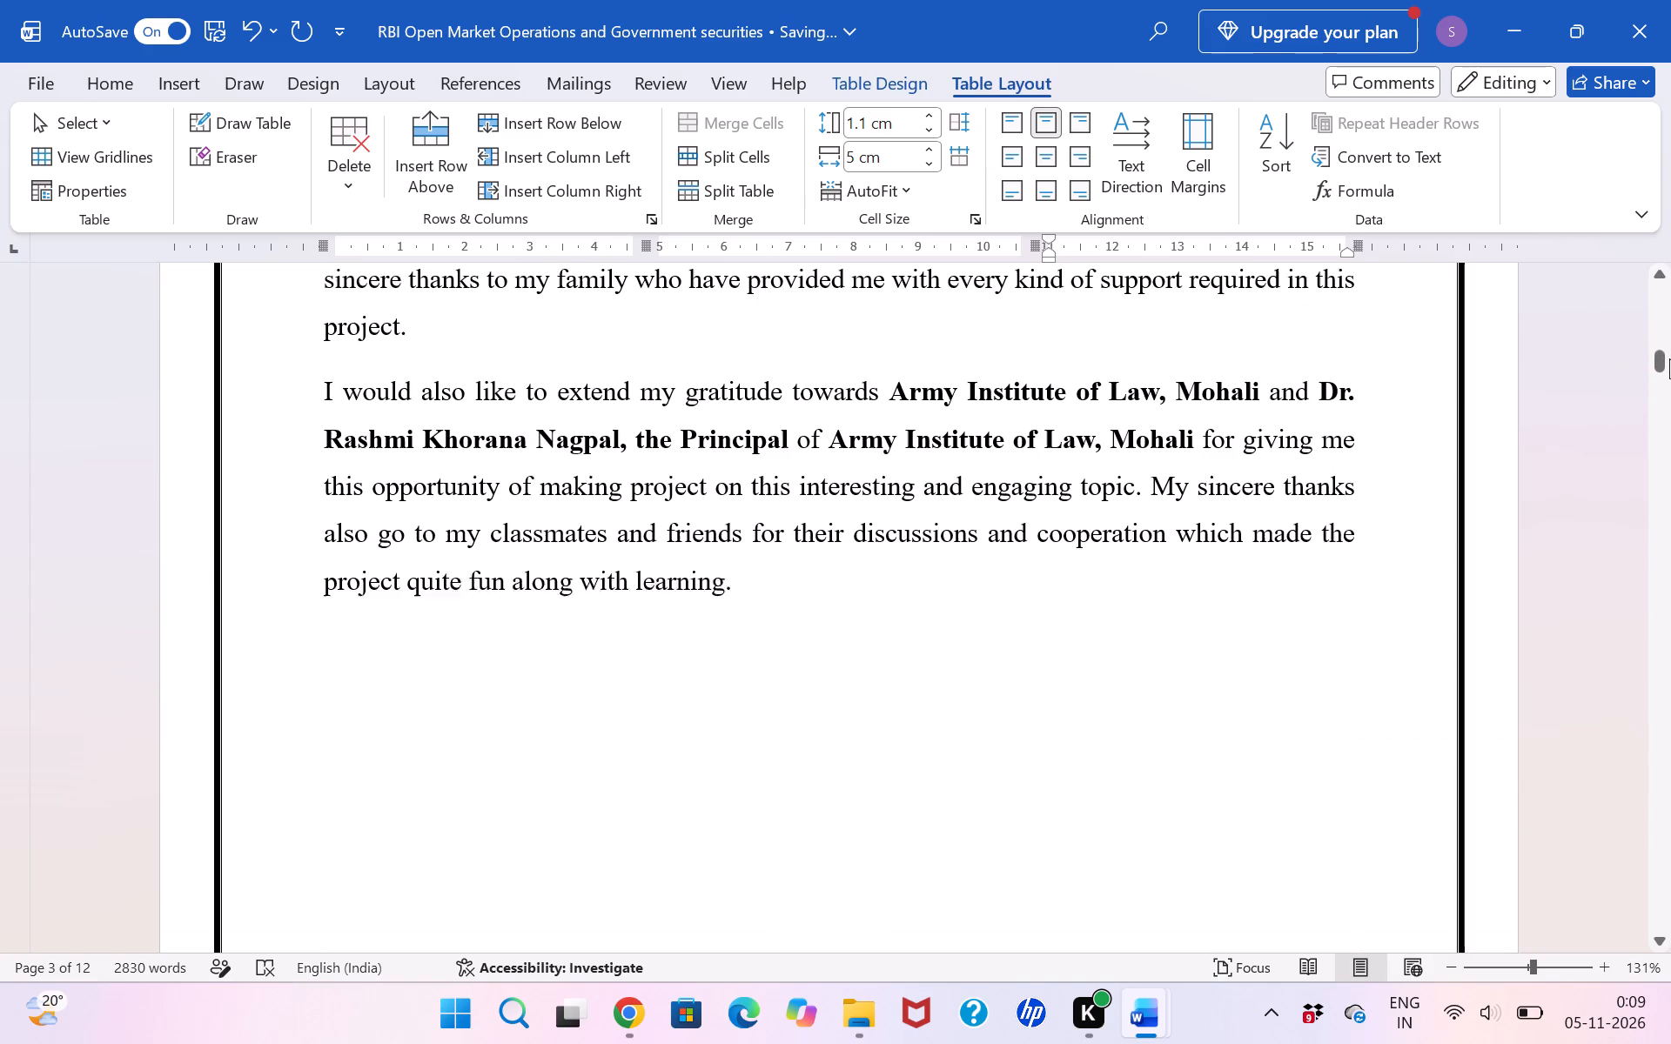
click(1669, 358)
triple_click(1662, 312)
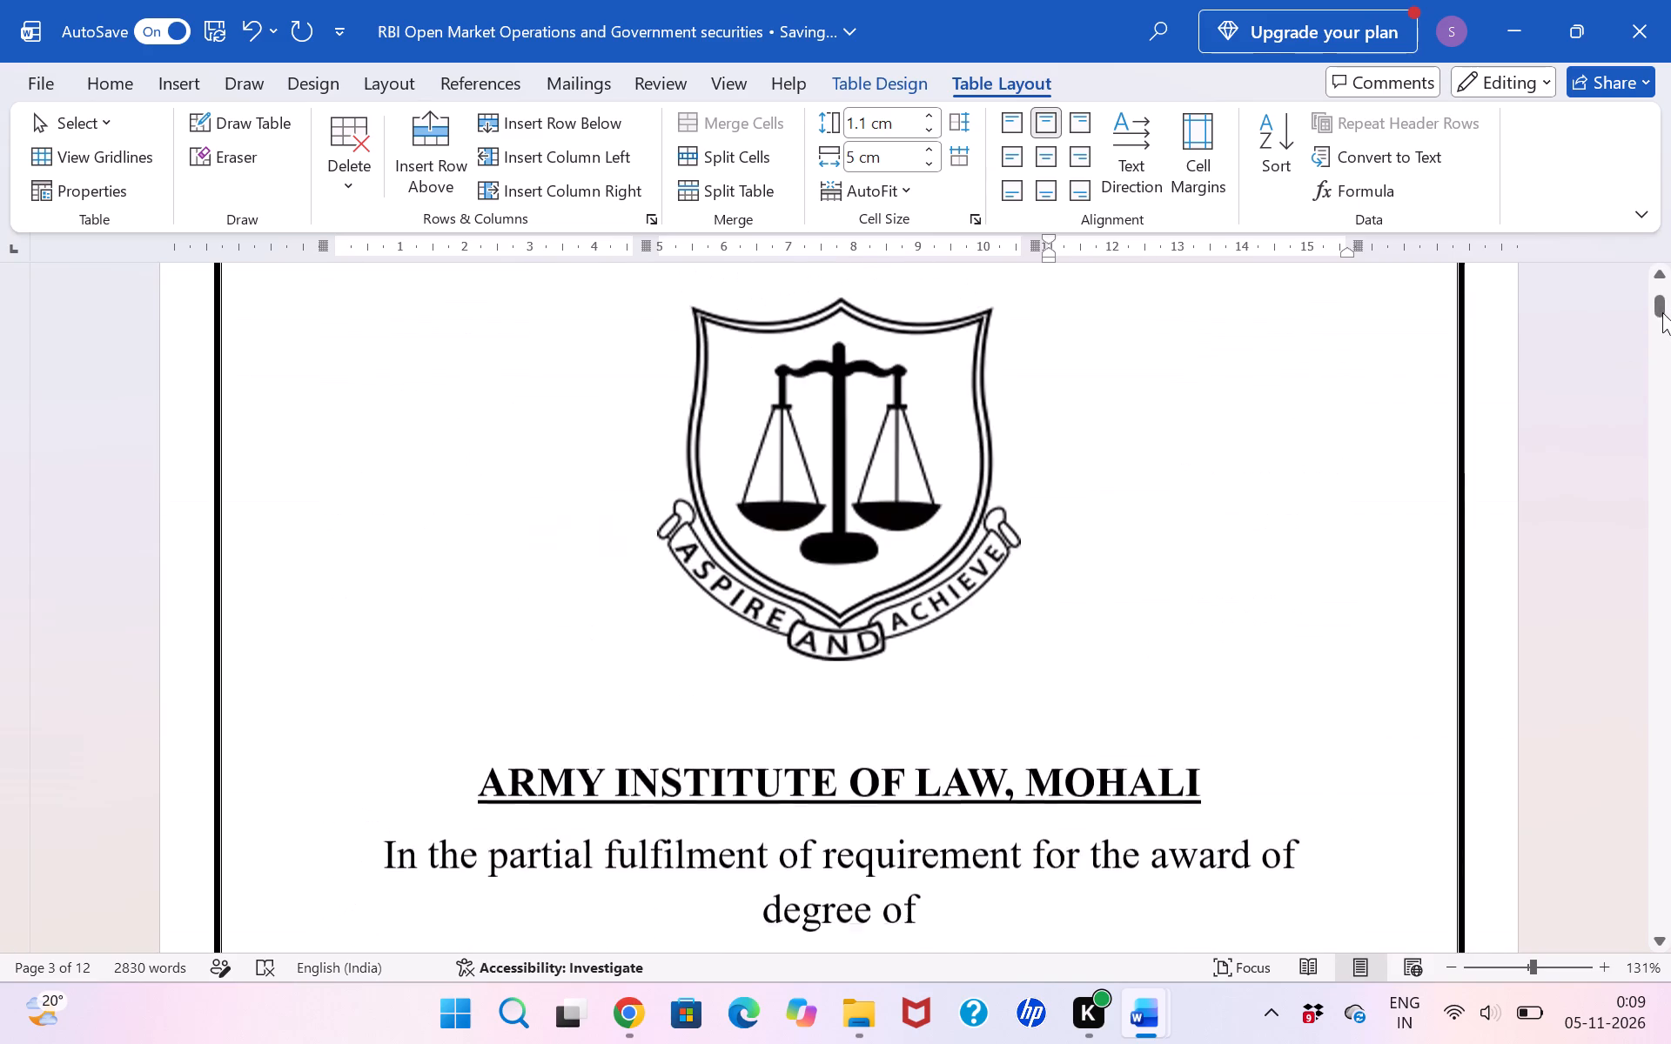
drag(1662, 312, 1670, 457)
click(1670, 457)
click(1670, 365)
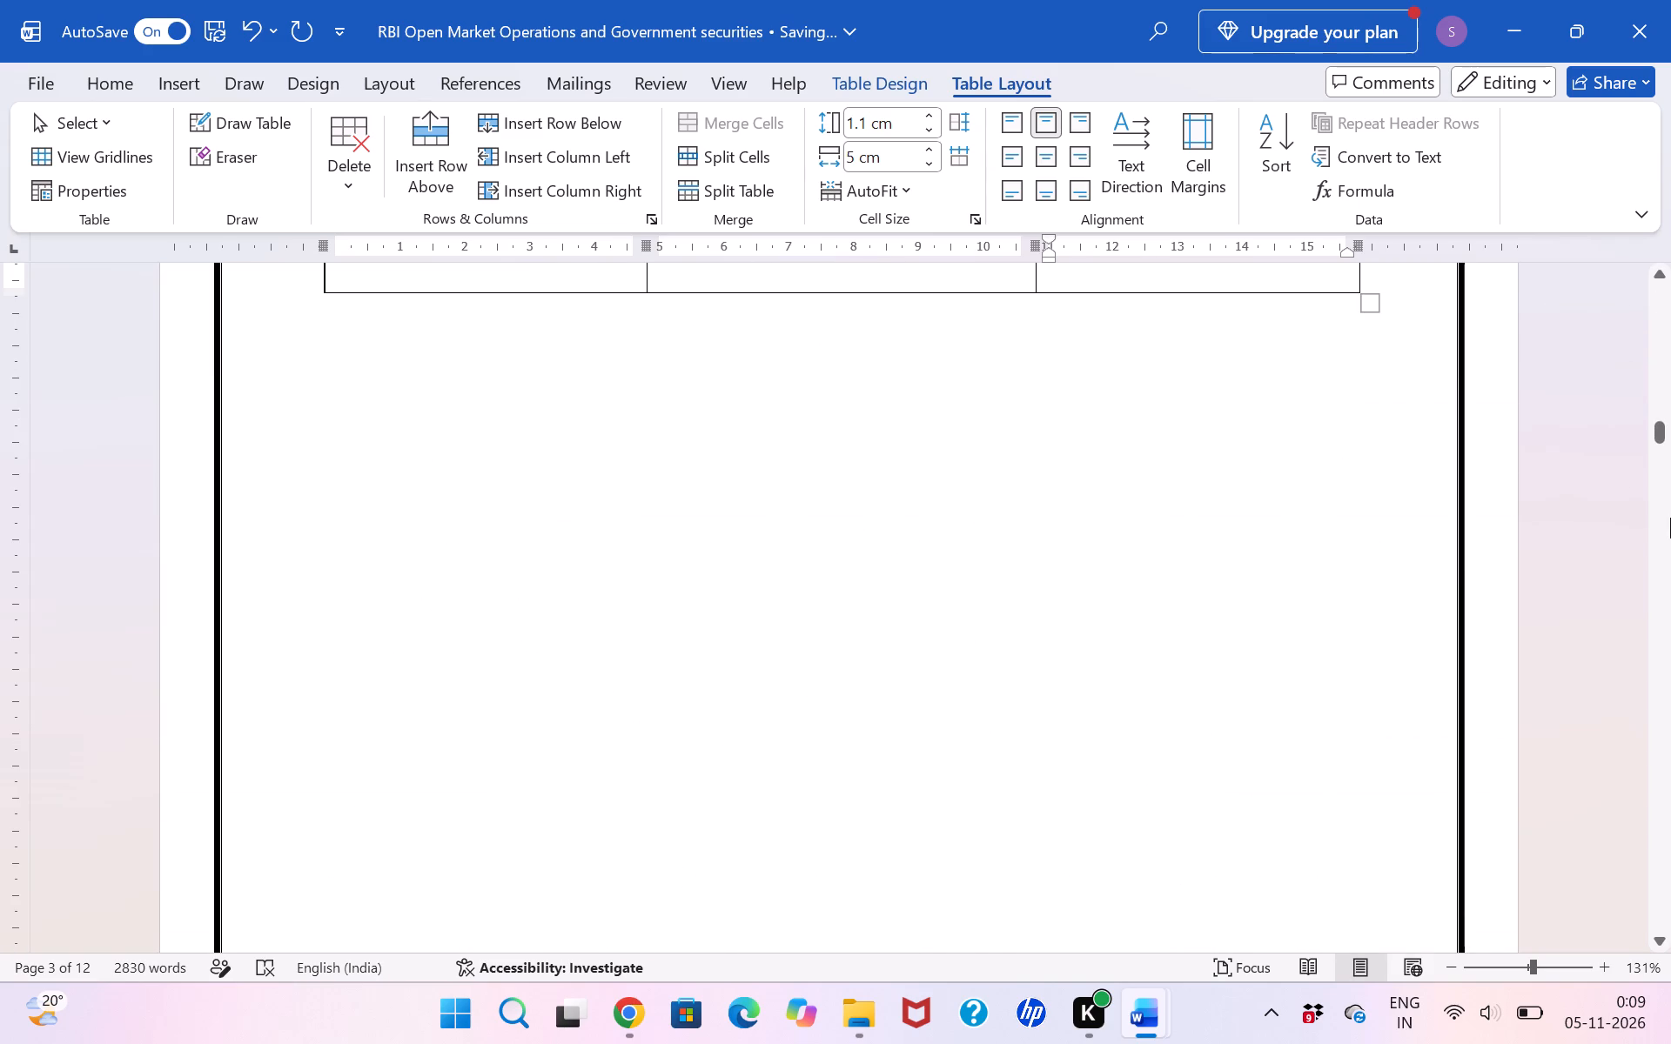
click(1670, 518)
click(1670, 518)
double_click(1670, 518)
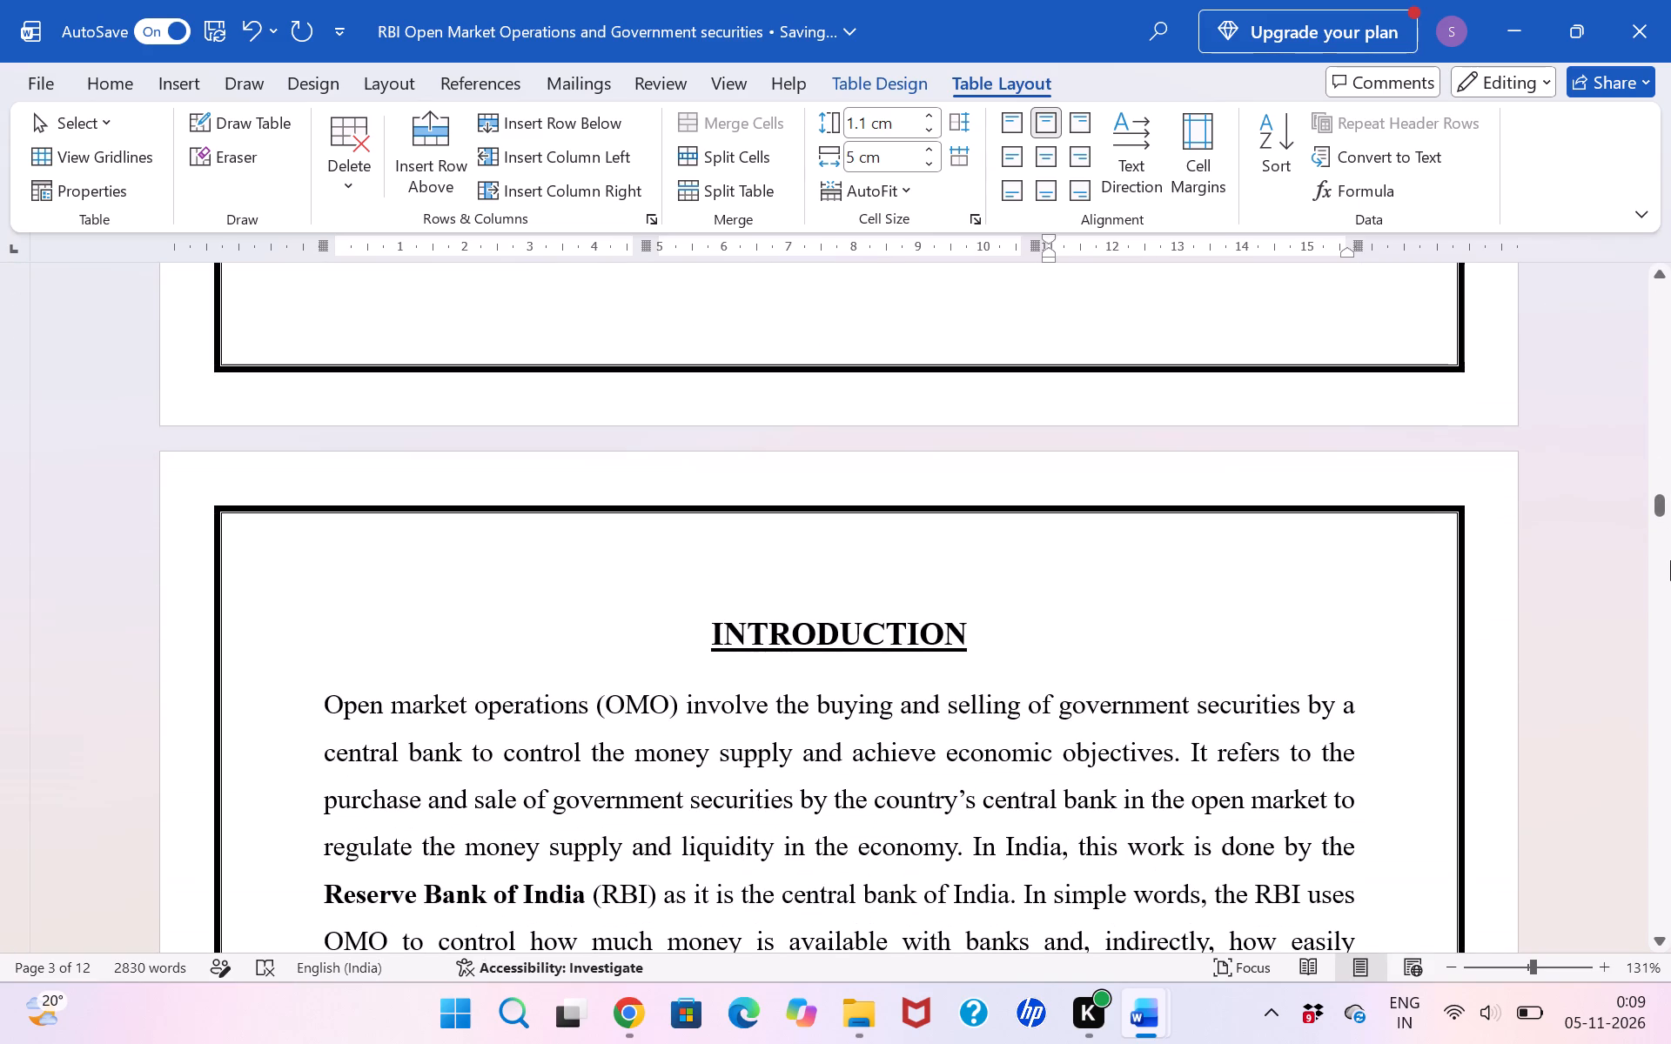
double_click(1670, 438)
click(1670, 438)
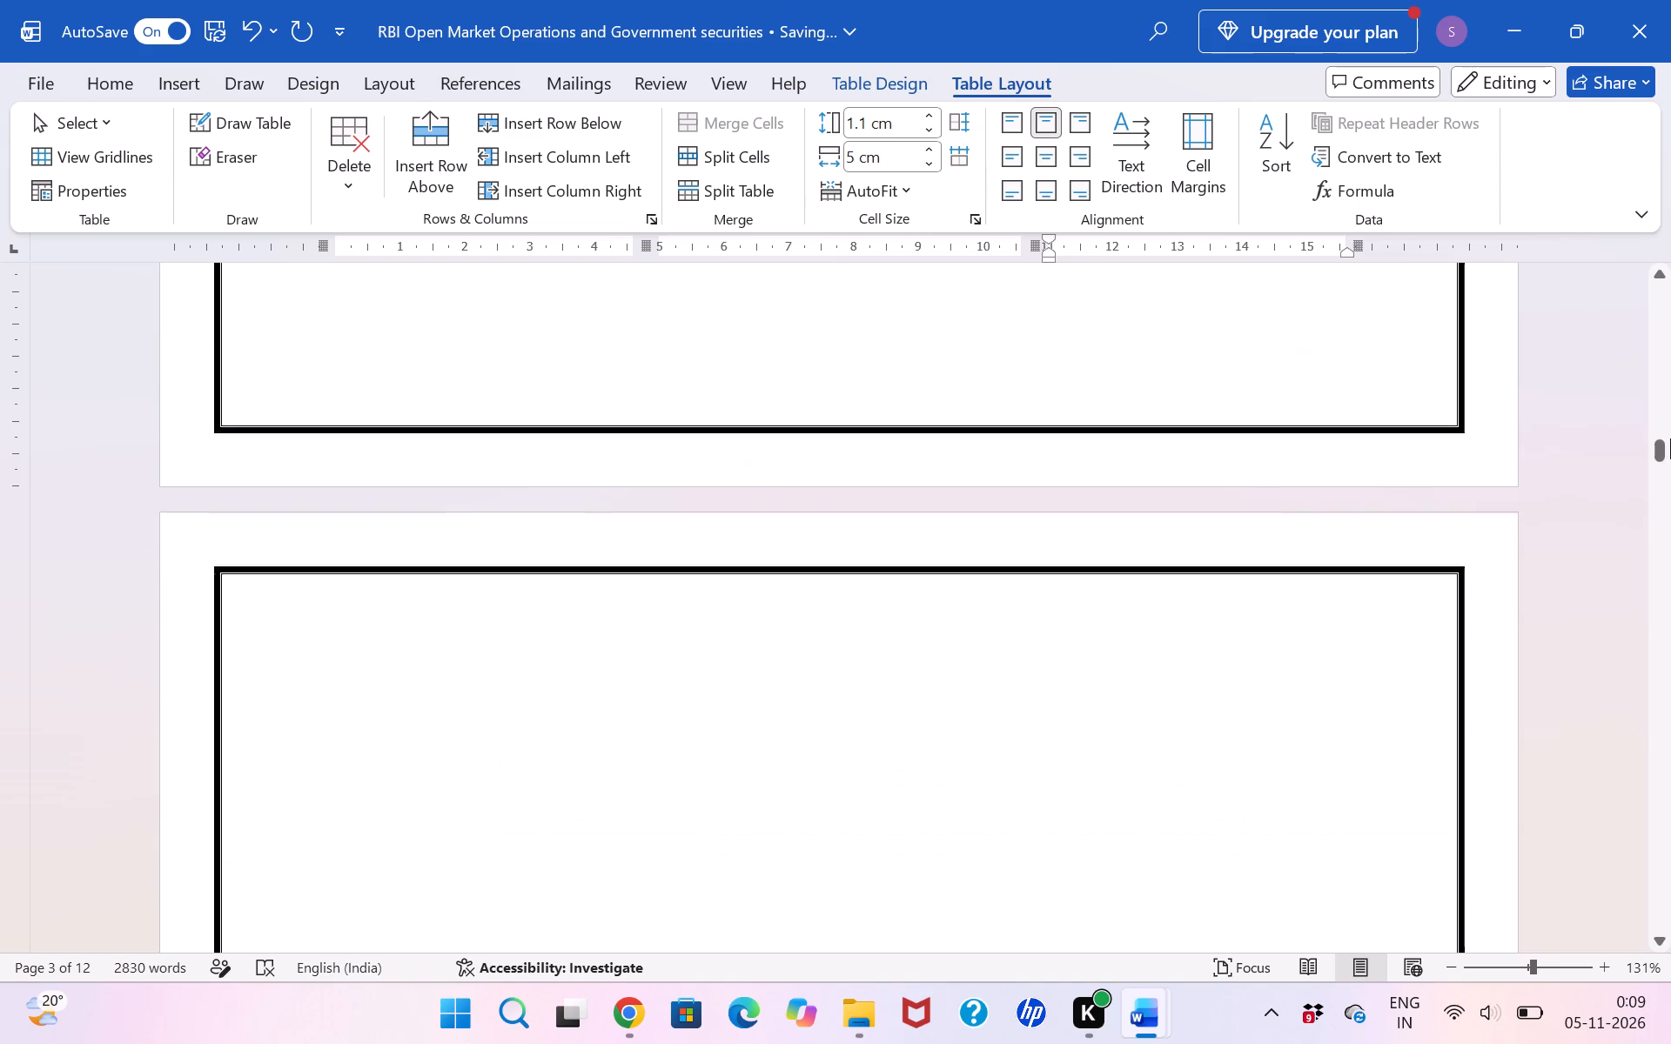
double_click(1670, 438)
click(1670, 355)
click(1670, 355)
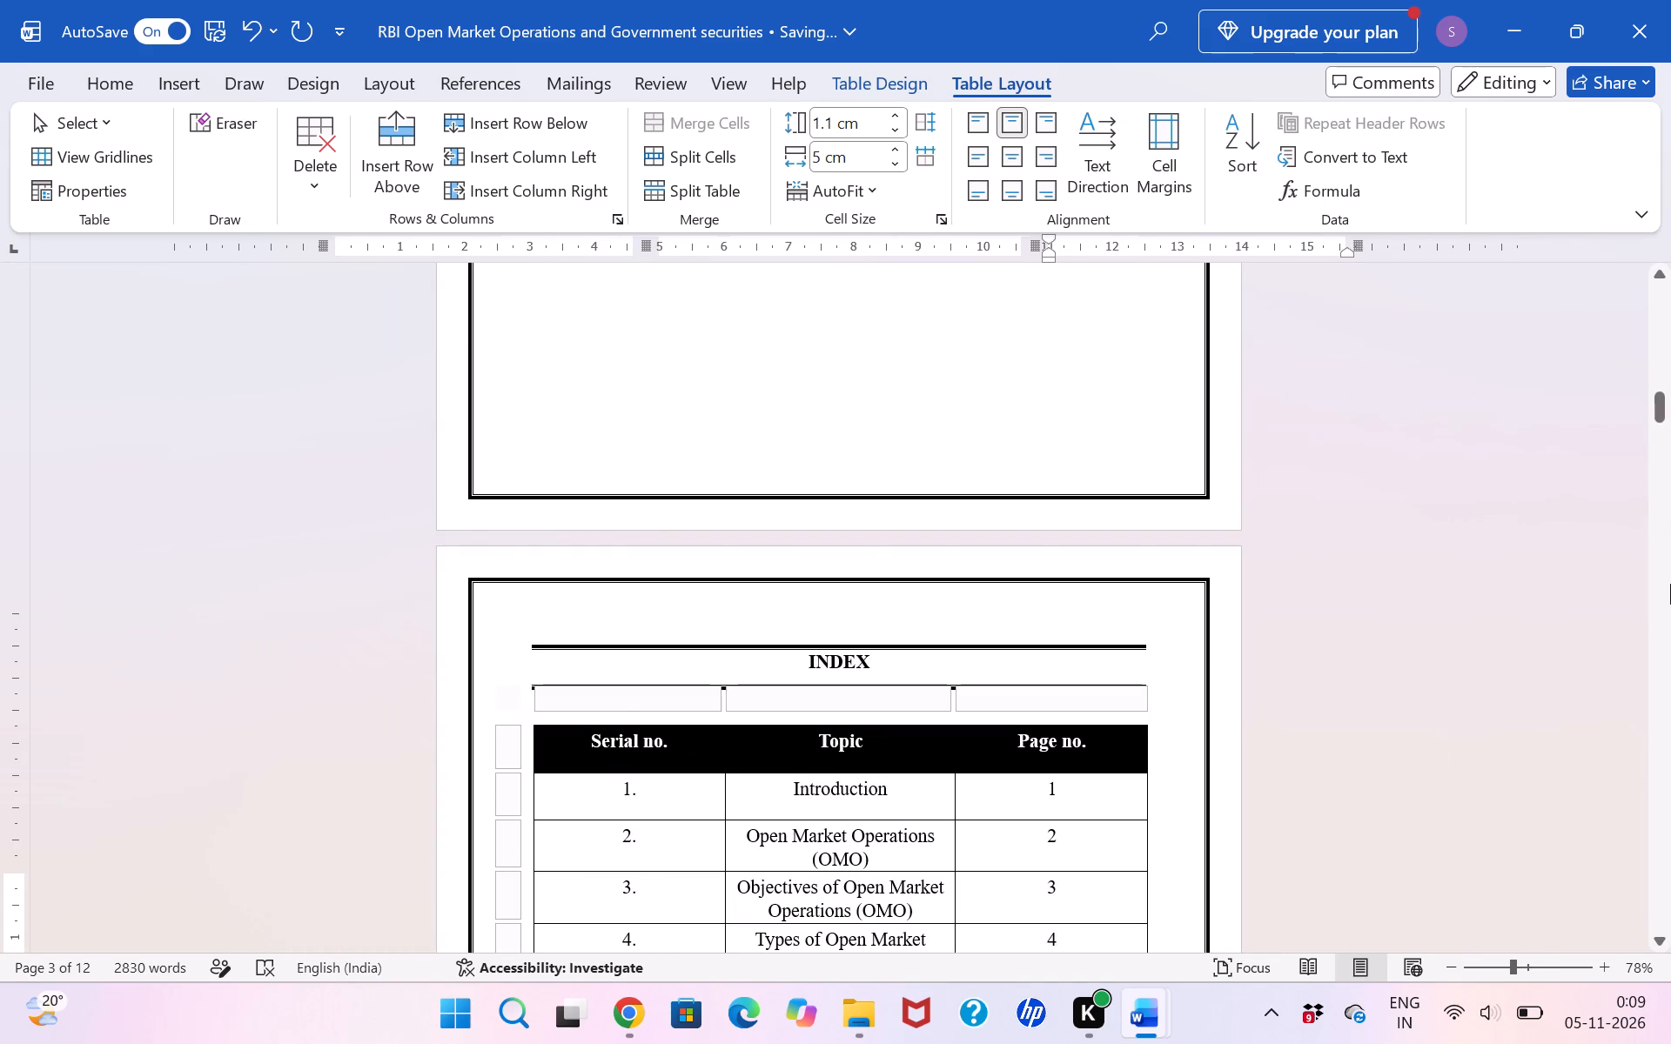
double_click(1670, 584)
click(1670, 584)
click(1670, 584)
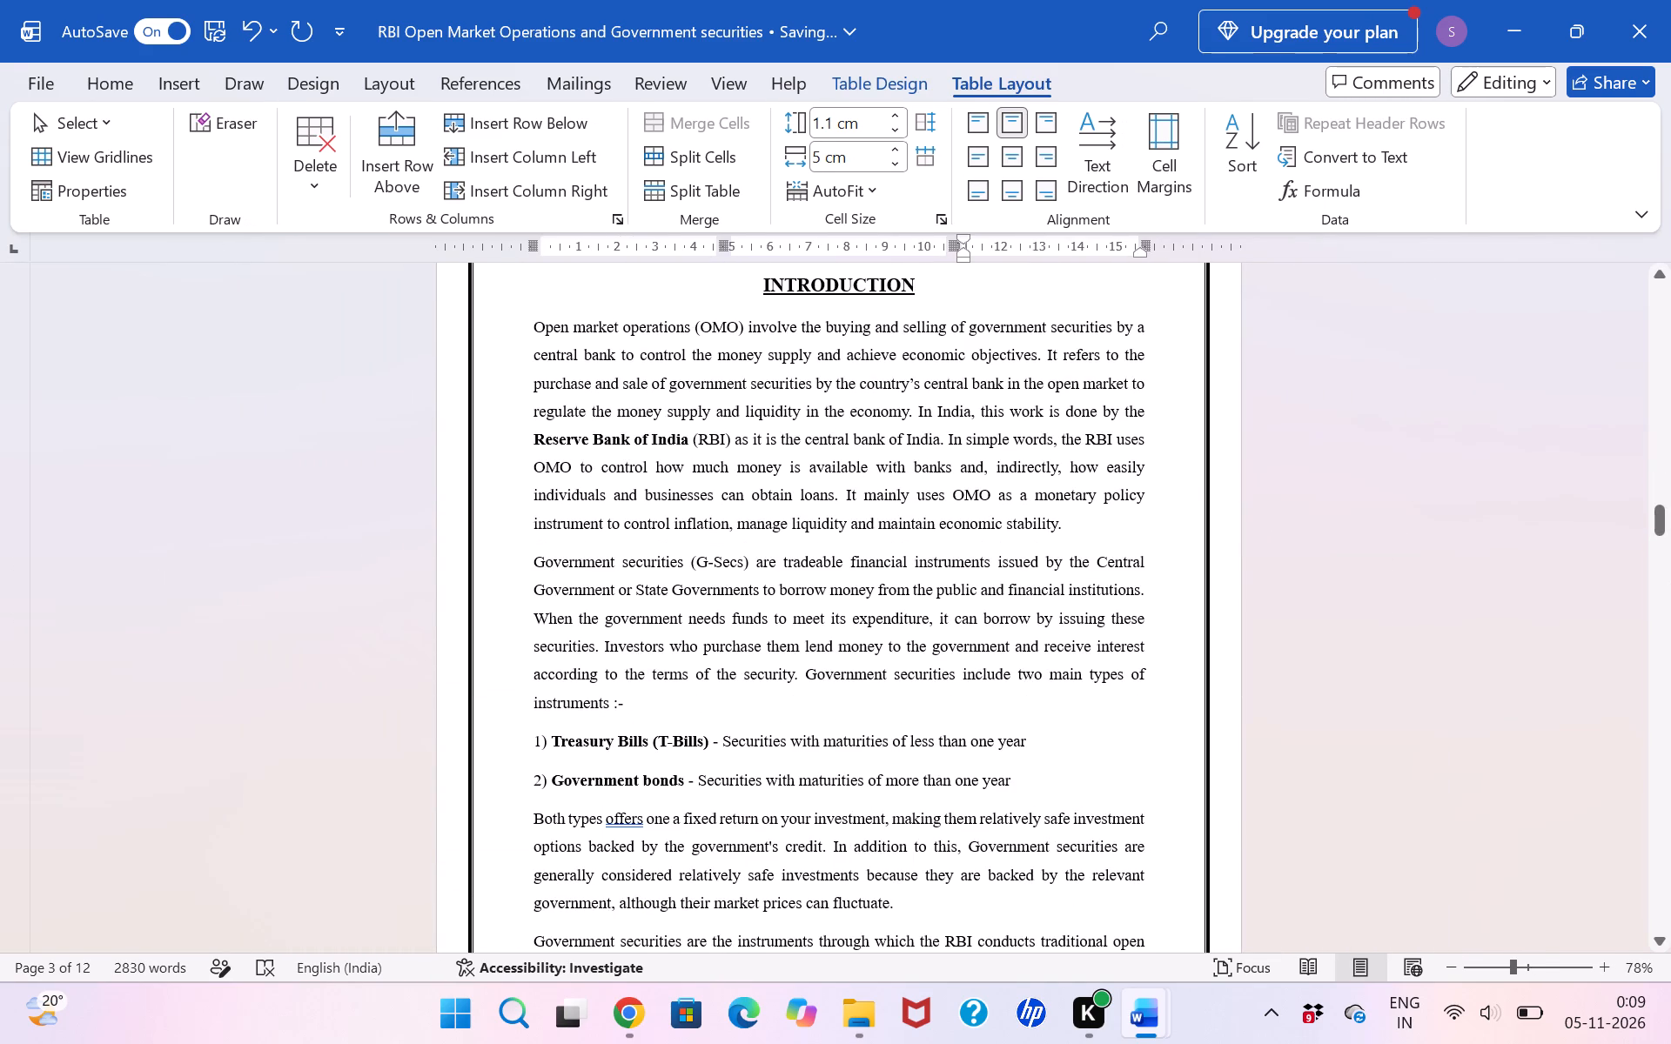
click(755, 284)
key(BackSpace)
key(BackSpace)
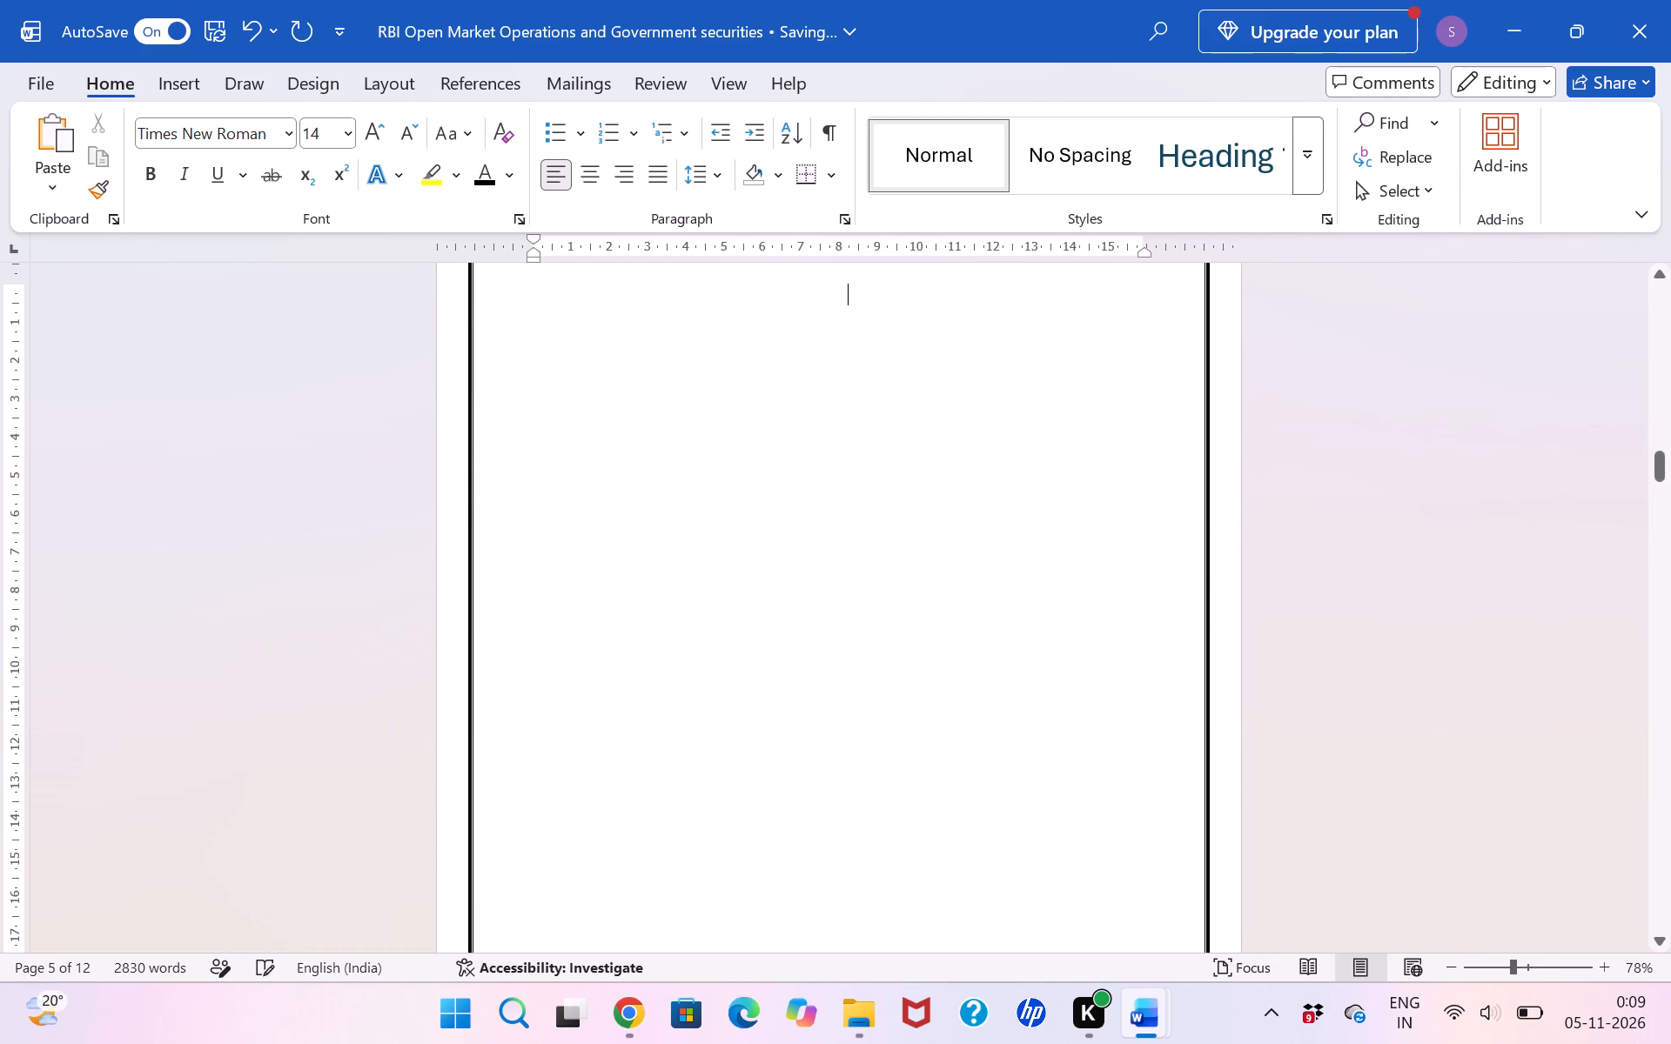
key(BackSpace)
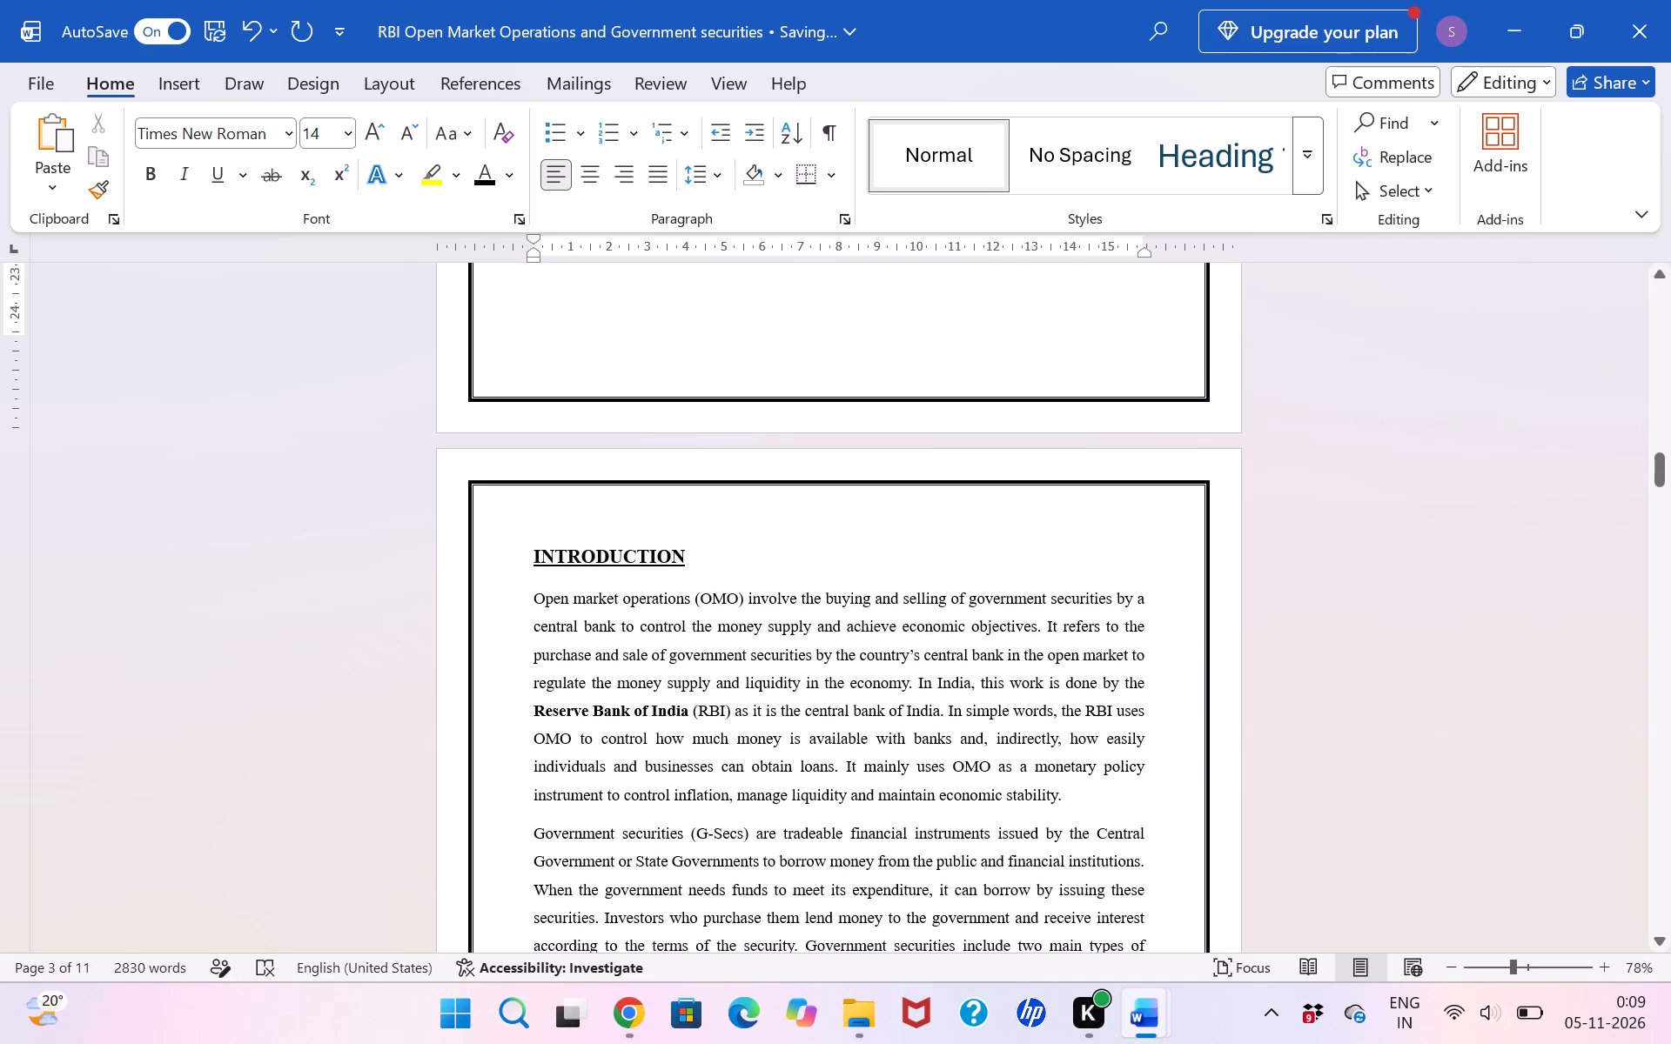
Center the "INTRODUCTION" heading.
click(688, 546)
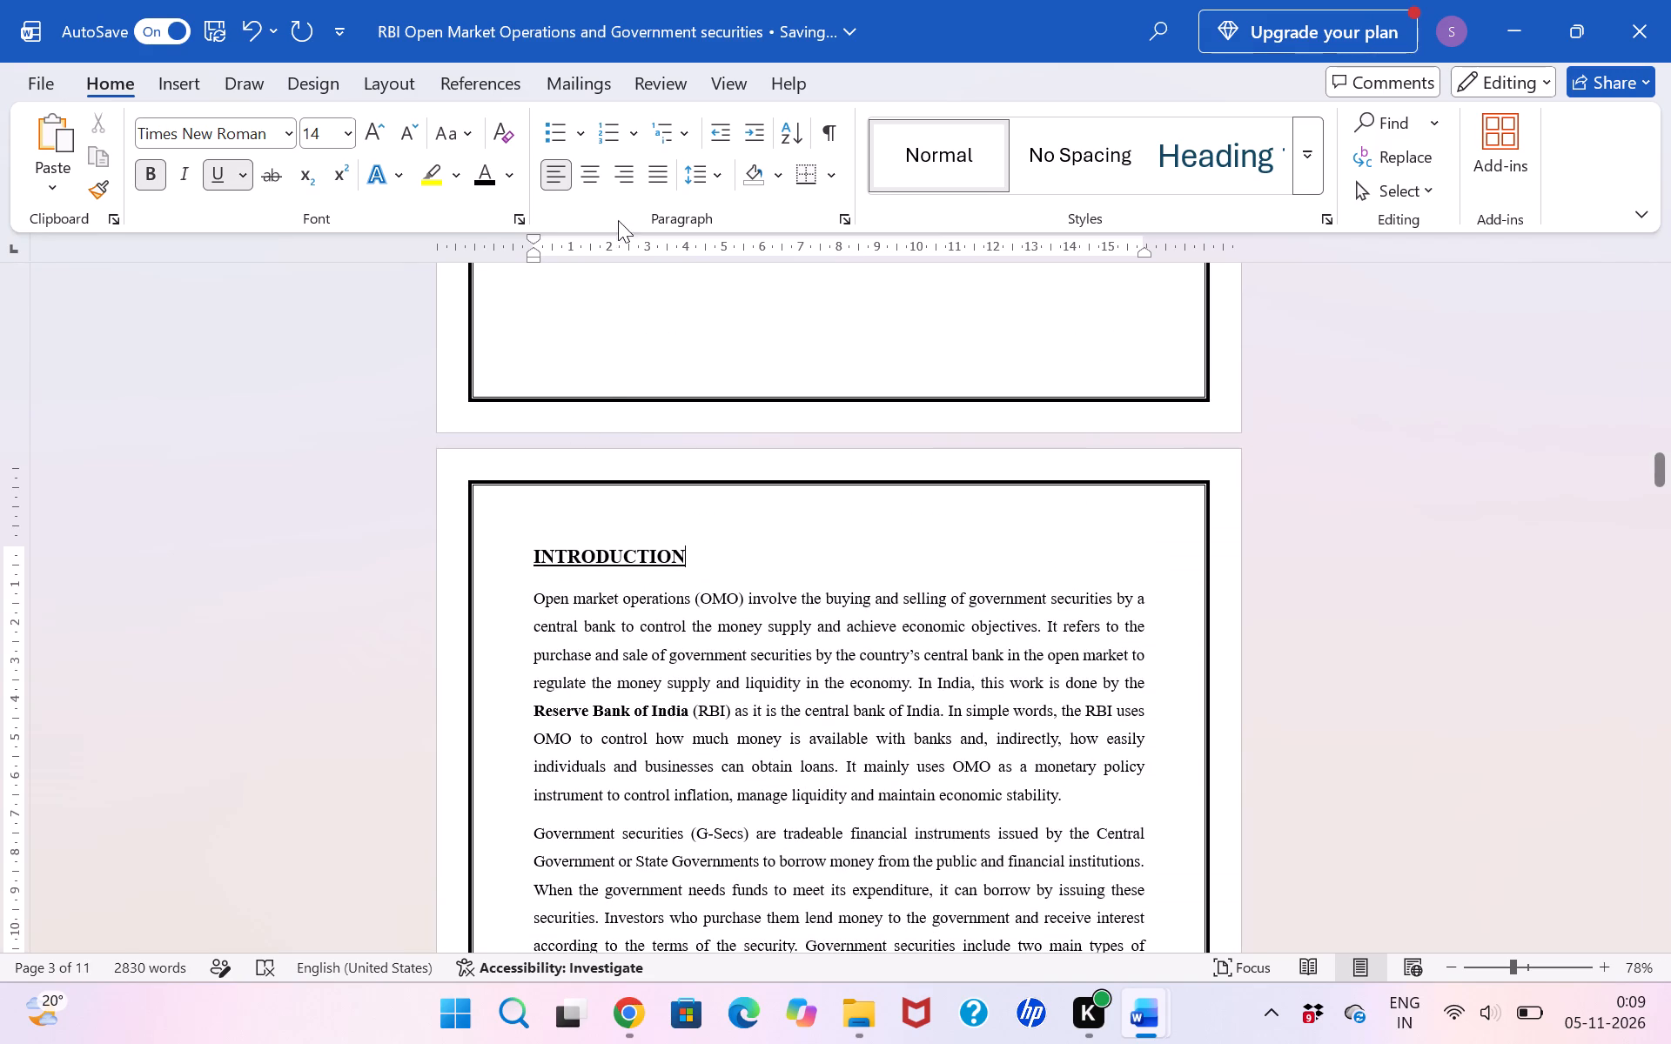
click(599, 179)
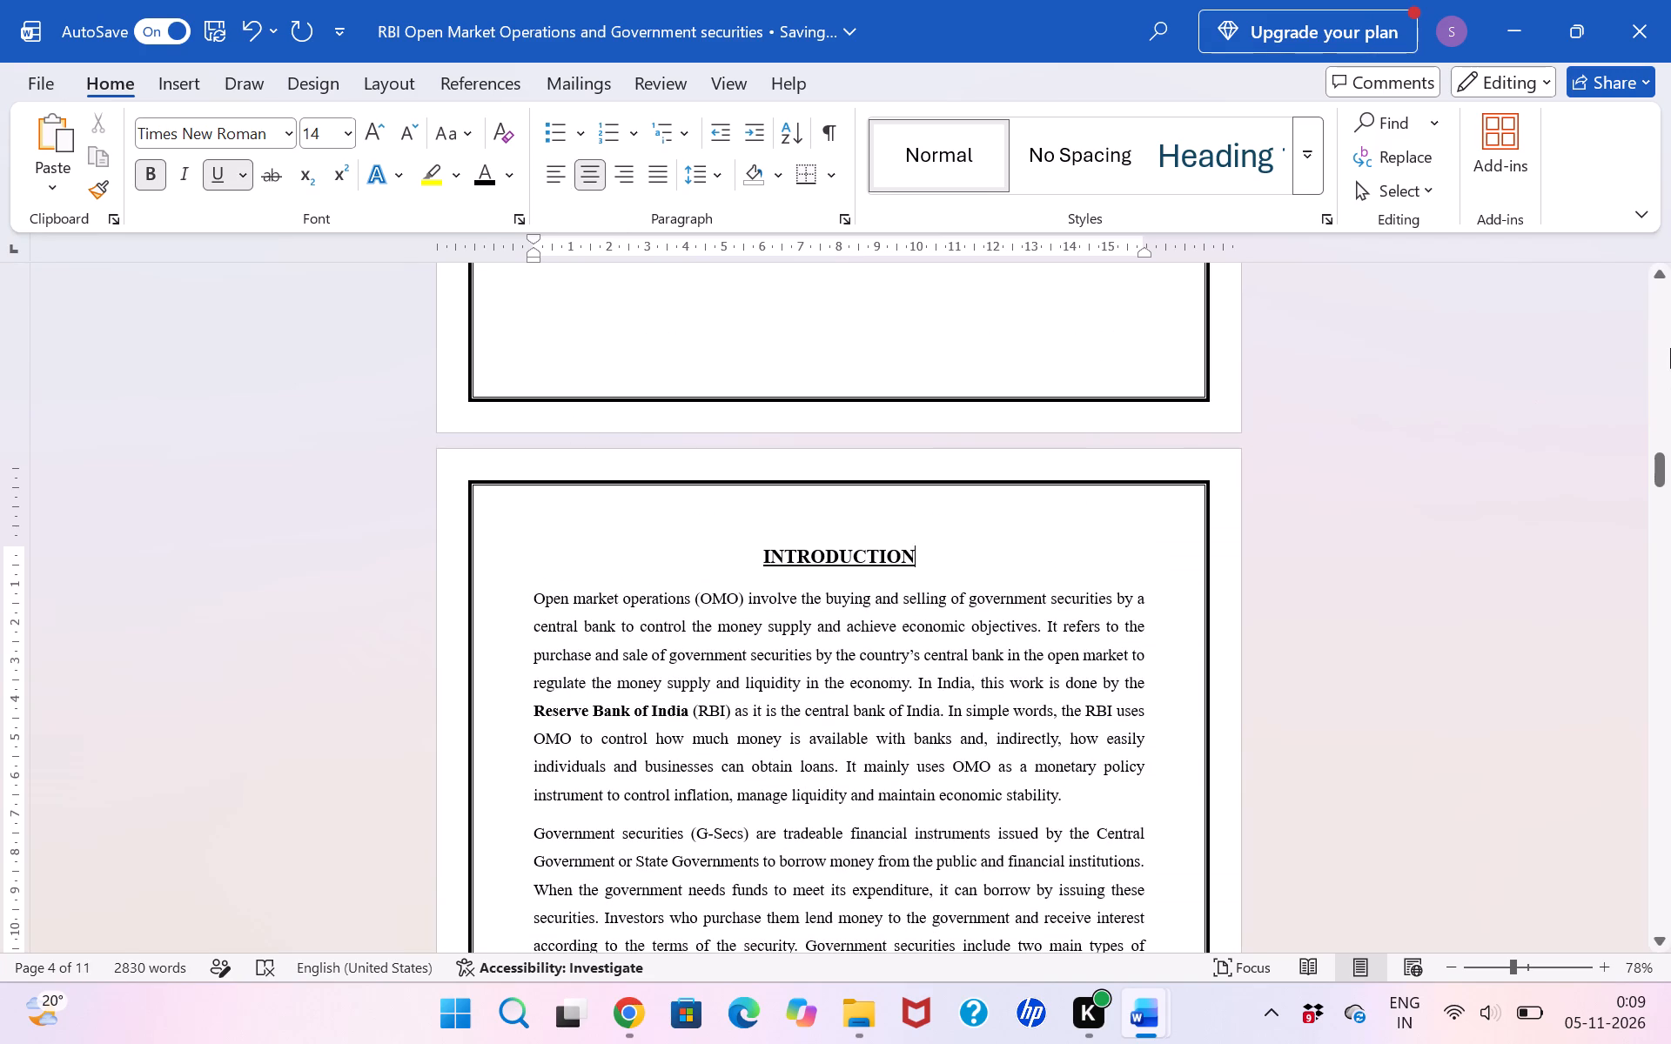
Review the whole report from the cover page through to the bibliography, checking page layout, headings and the index.
click(1670, 348)
click(1670, 348)
click(1670, 348)
click(1659, 299)
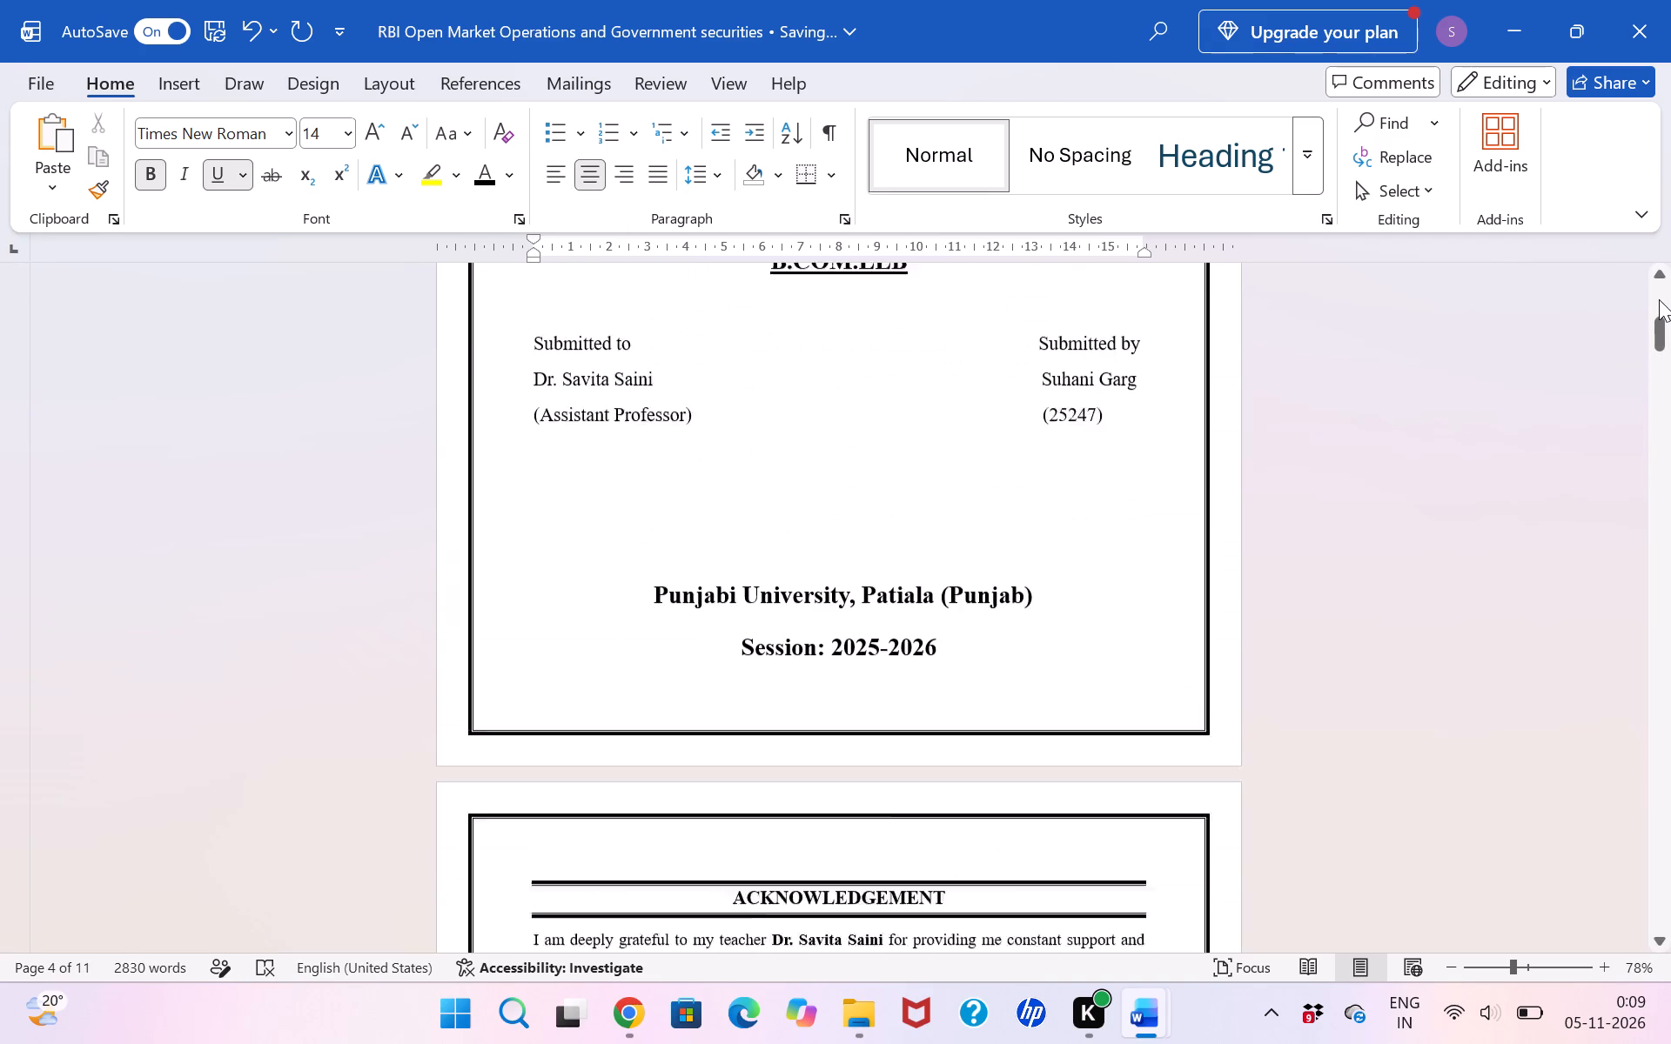
click(1659, 299)
triple_click(1670, 678)
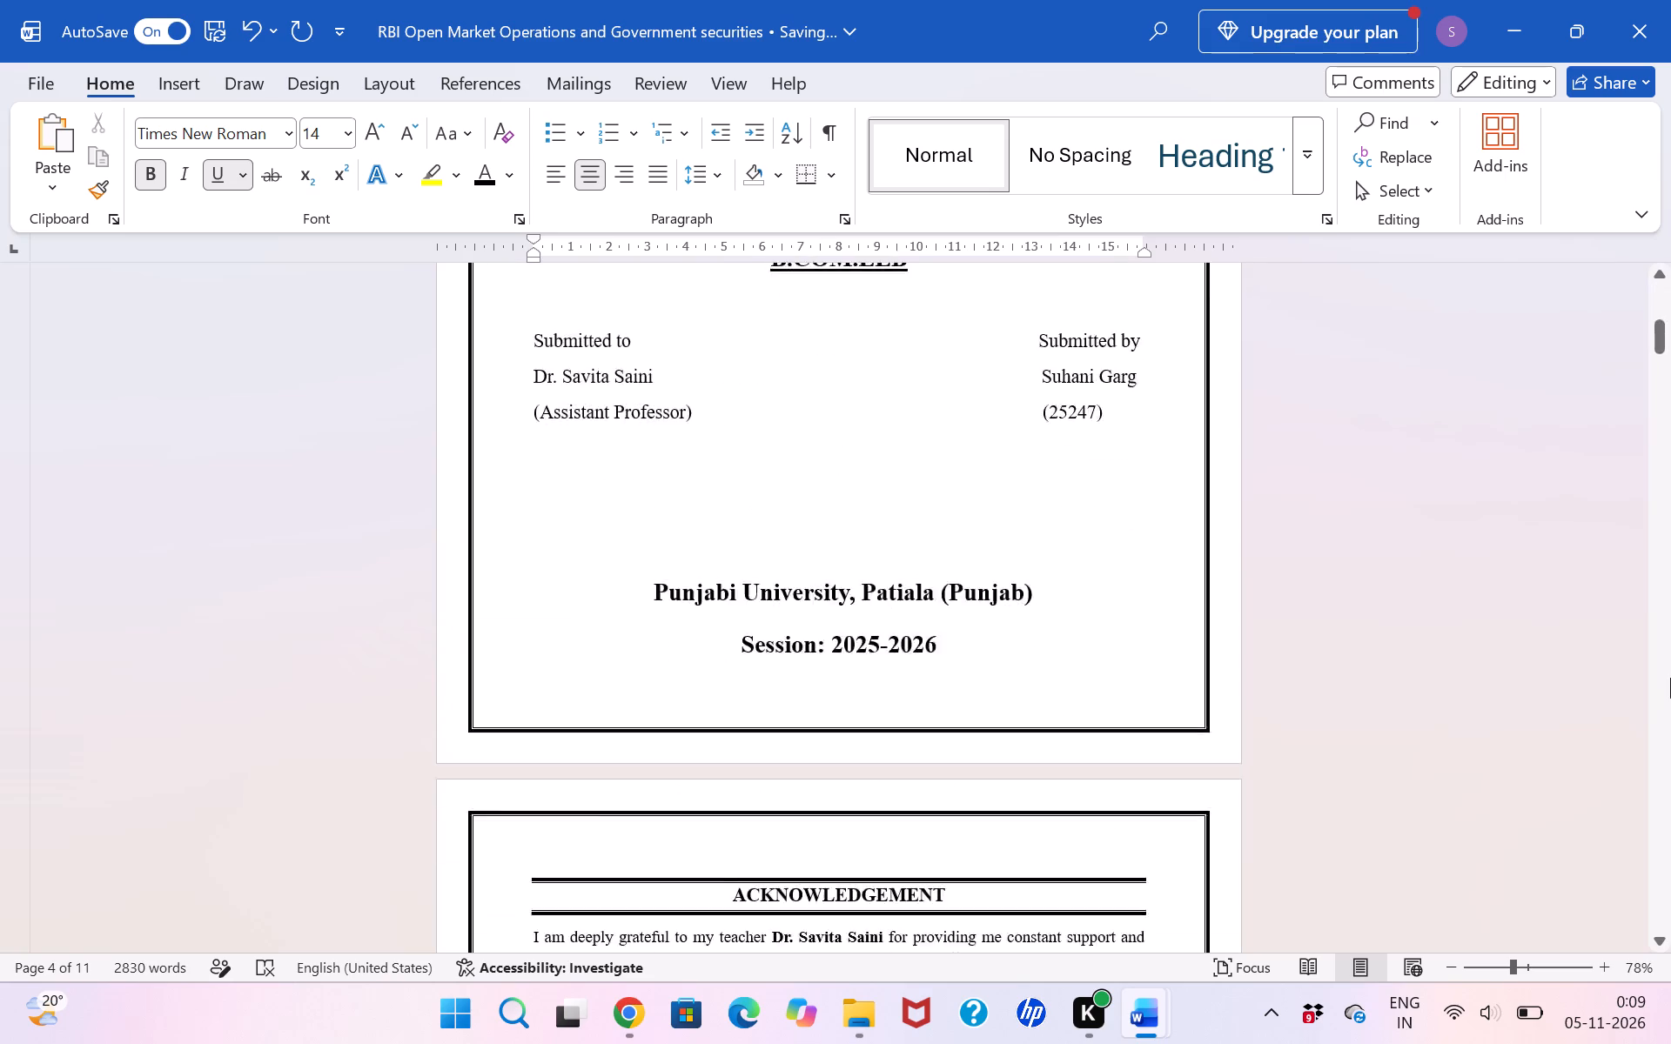
triple_click(1670, 678)
triple_click(1670, 678)
triple_click(1670, 678)
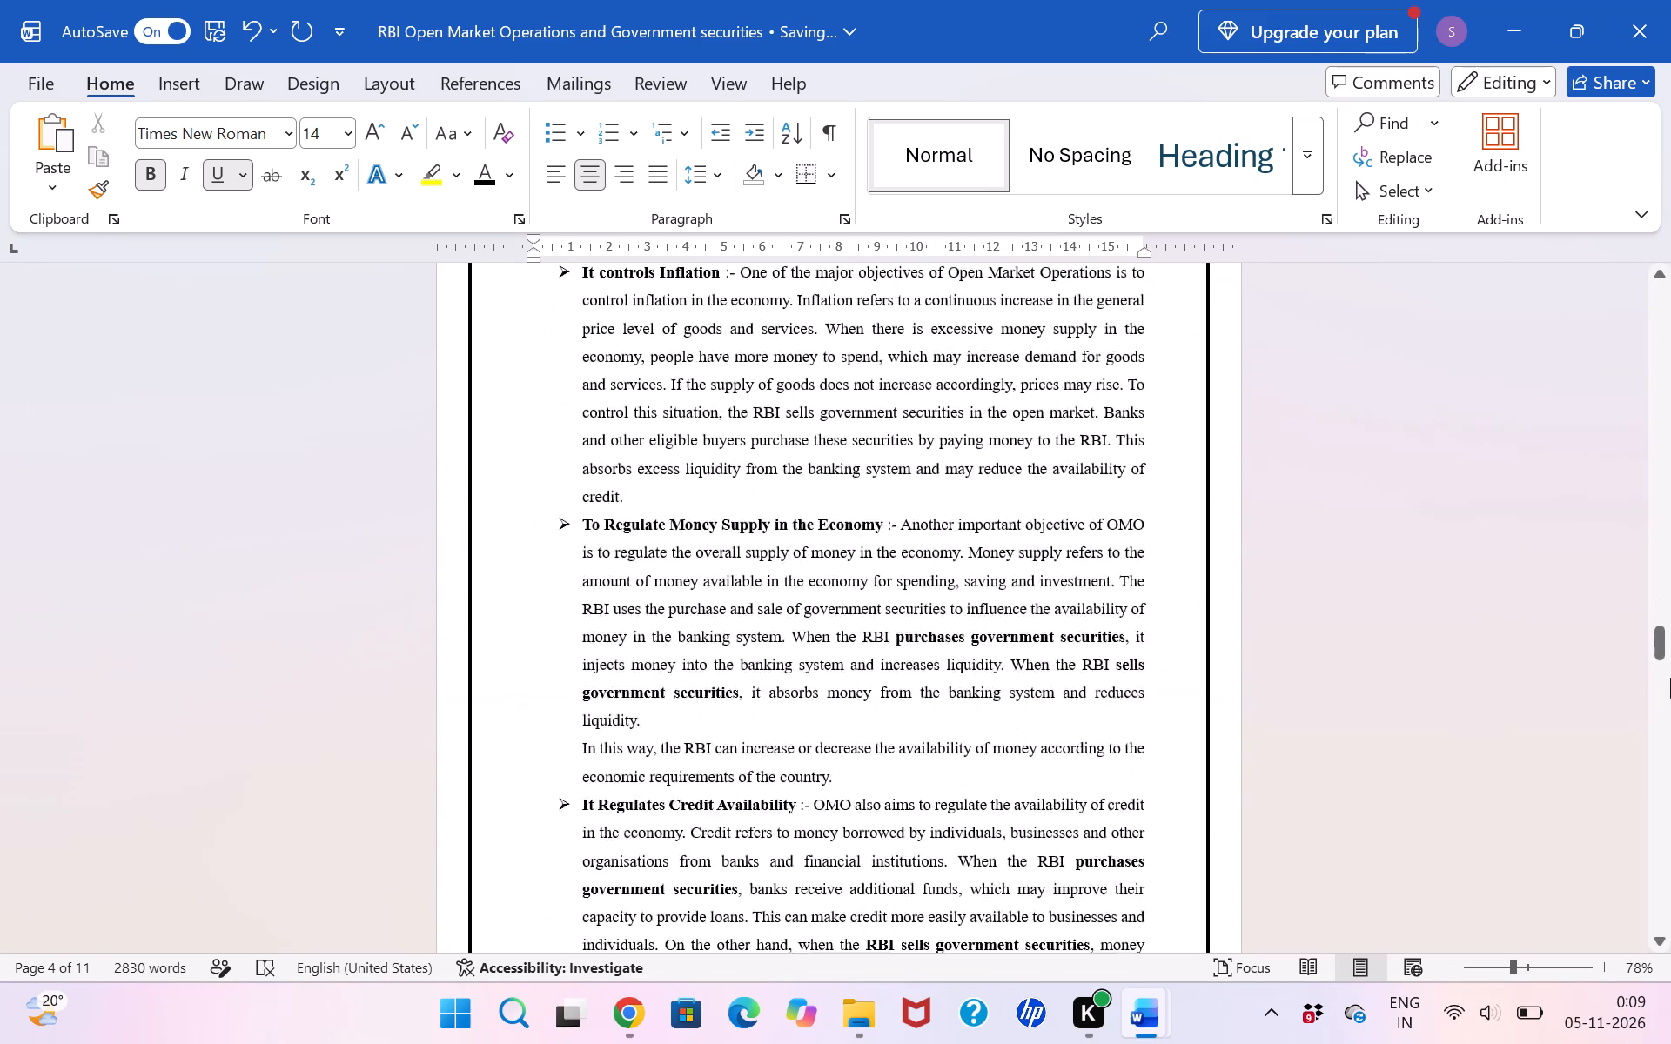
click(1670, 678)
drag(1670, 678, 1670, 764)
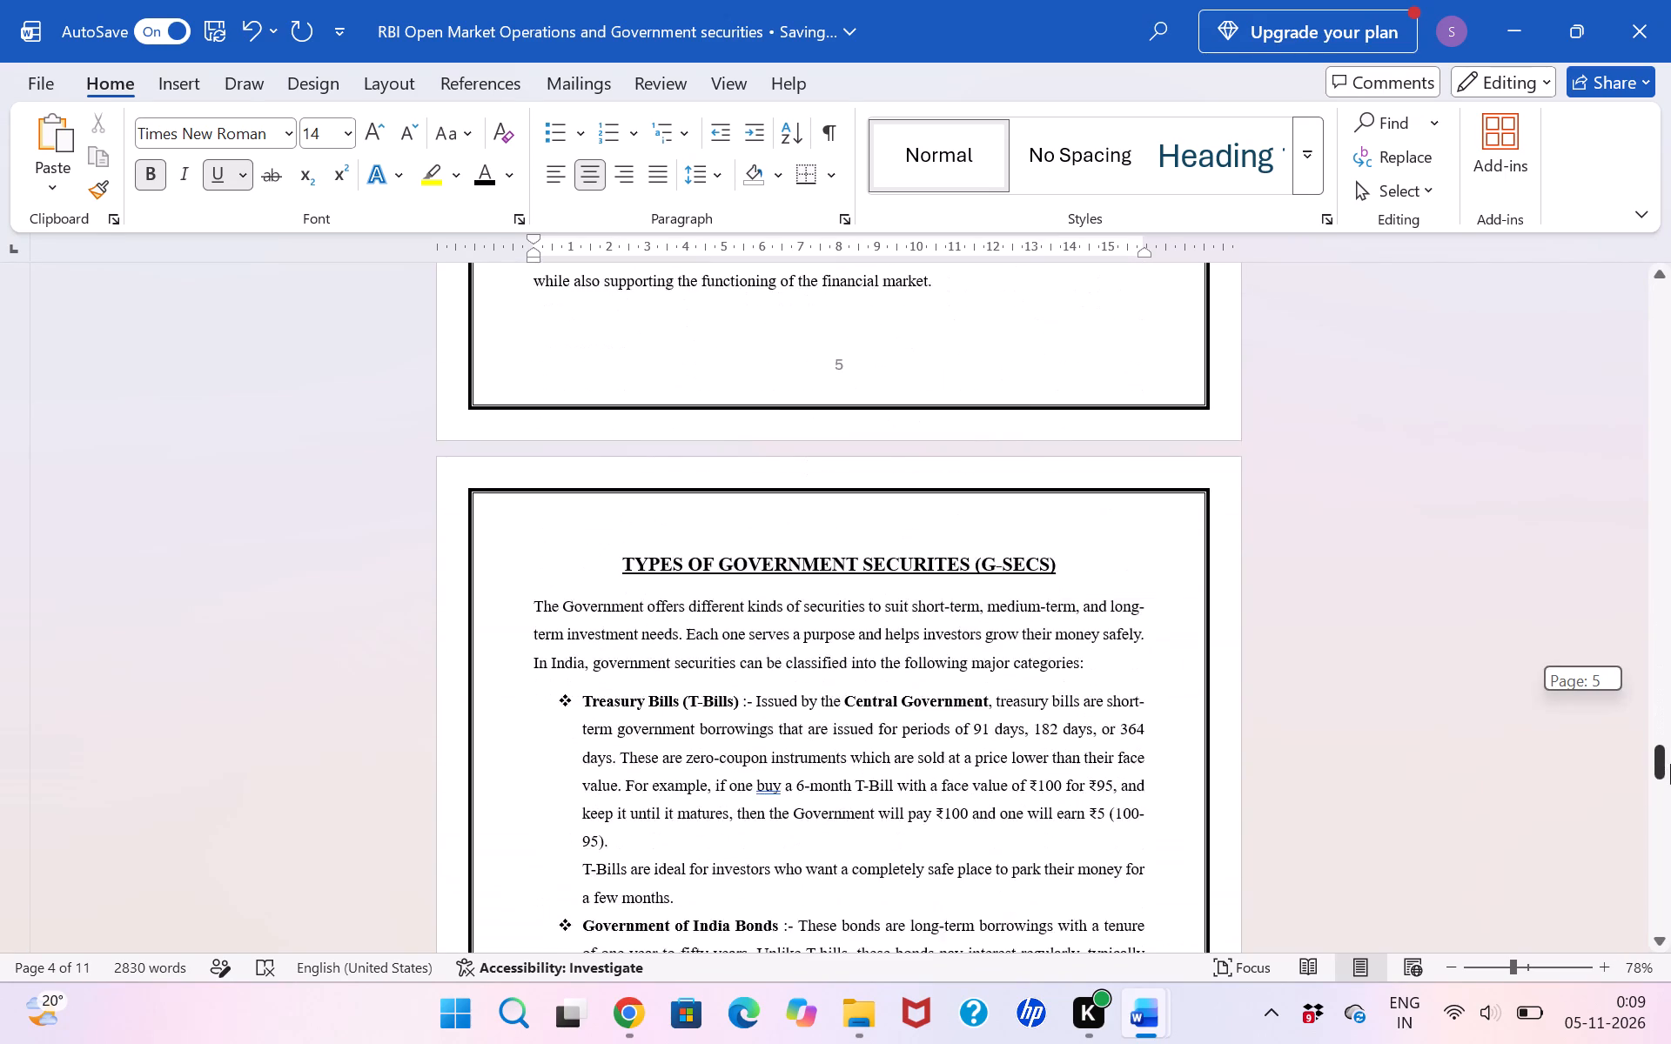
drag(1670, 764, 1664, 893)
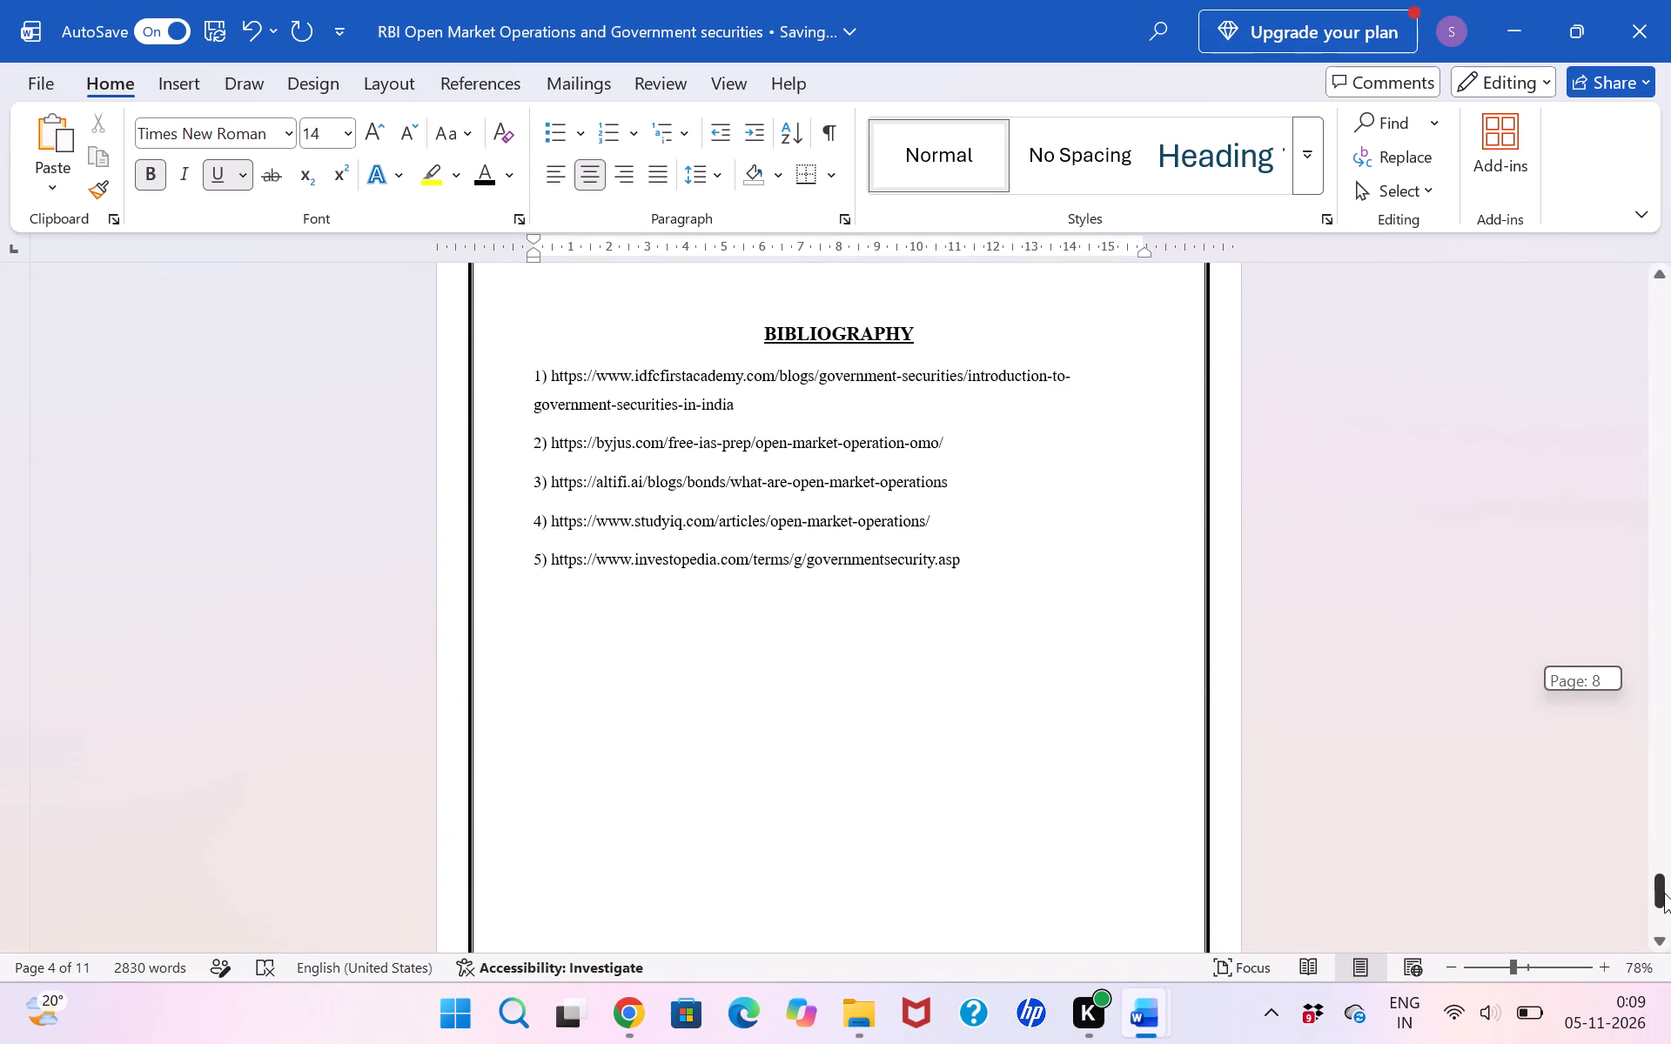
drag(1664, 893, 1594, 412)
scroll(1670, 782, down, 1)
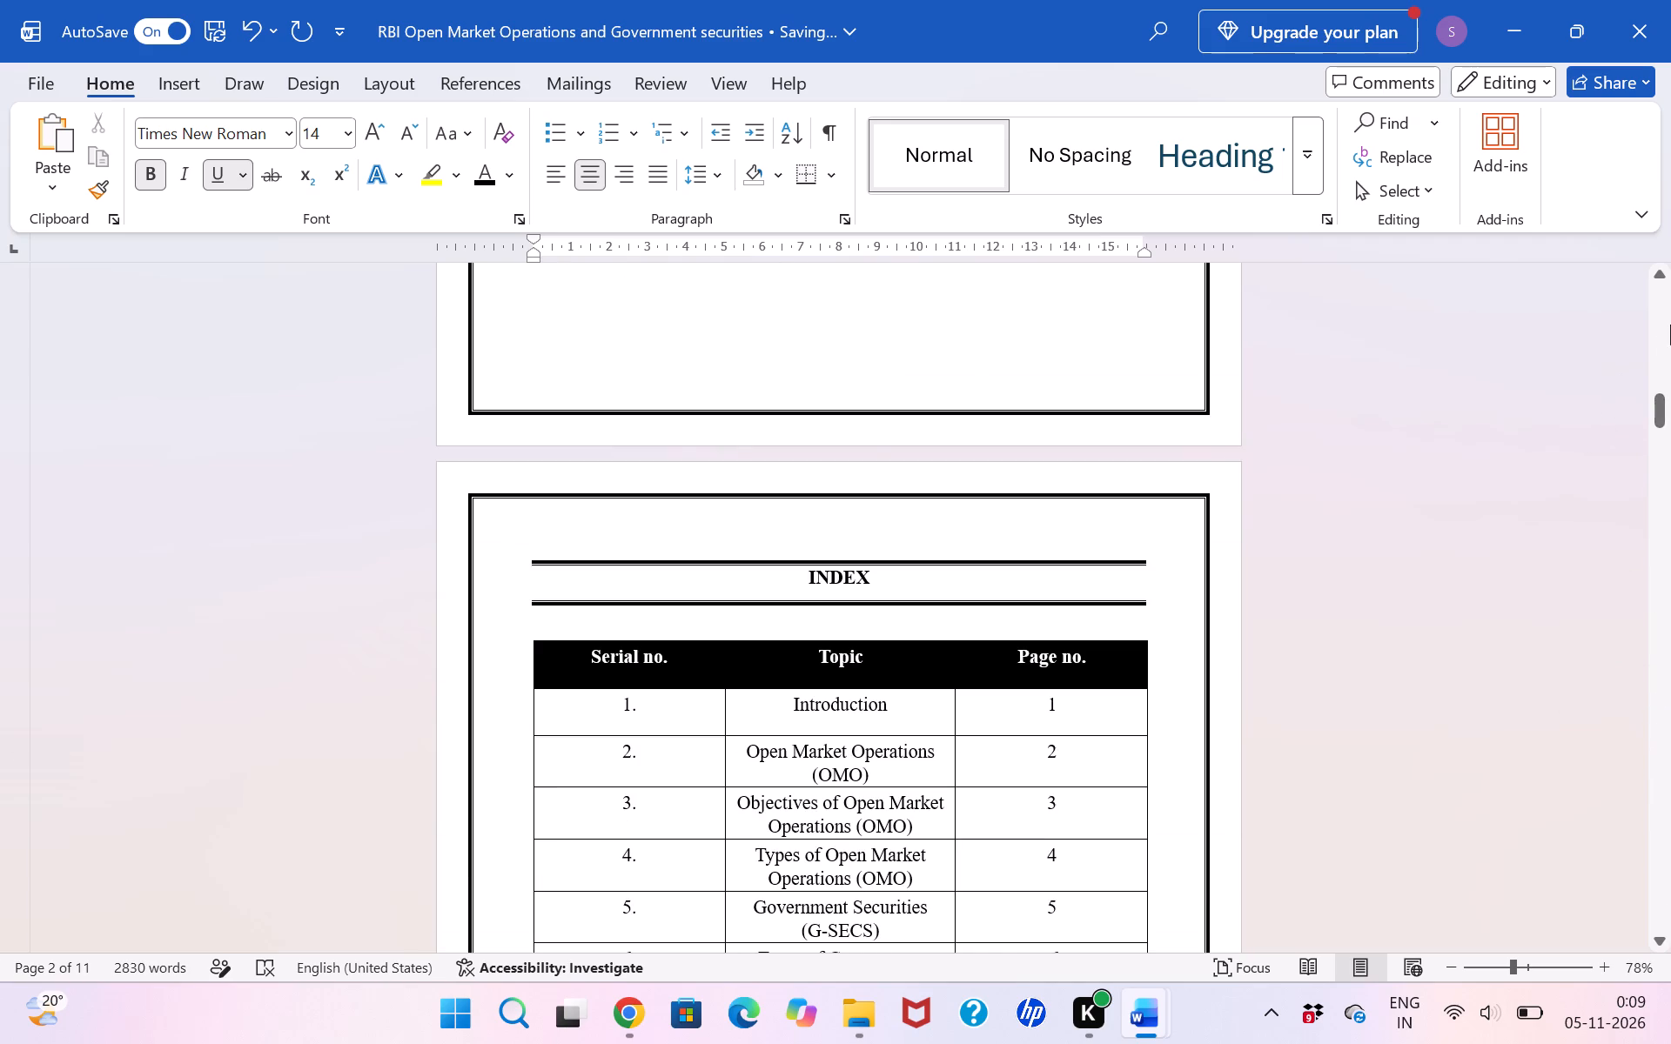
triple_click(1670, 325)
drag(1670, 325, 1663, 285)
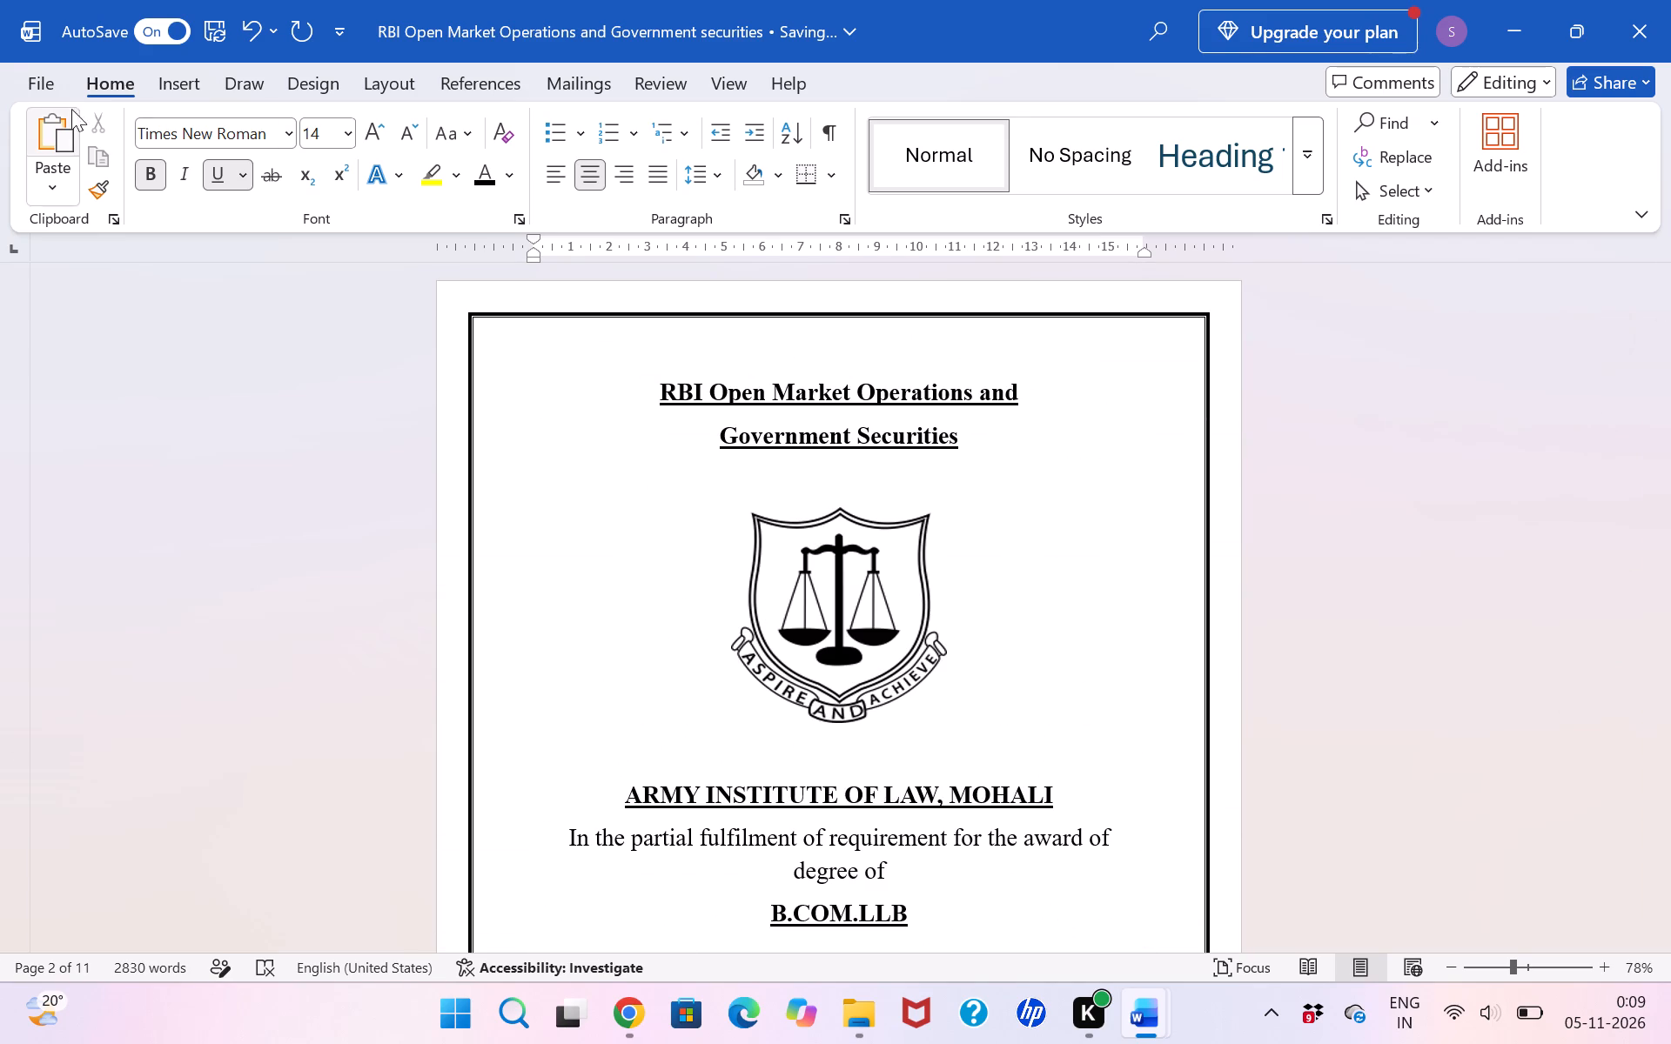
Print the whole report with Microsoft Print to PDF, choosing the Downloads folder as the save location.
click(37, 80)
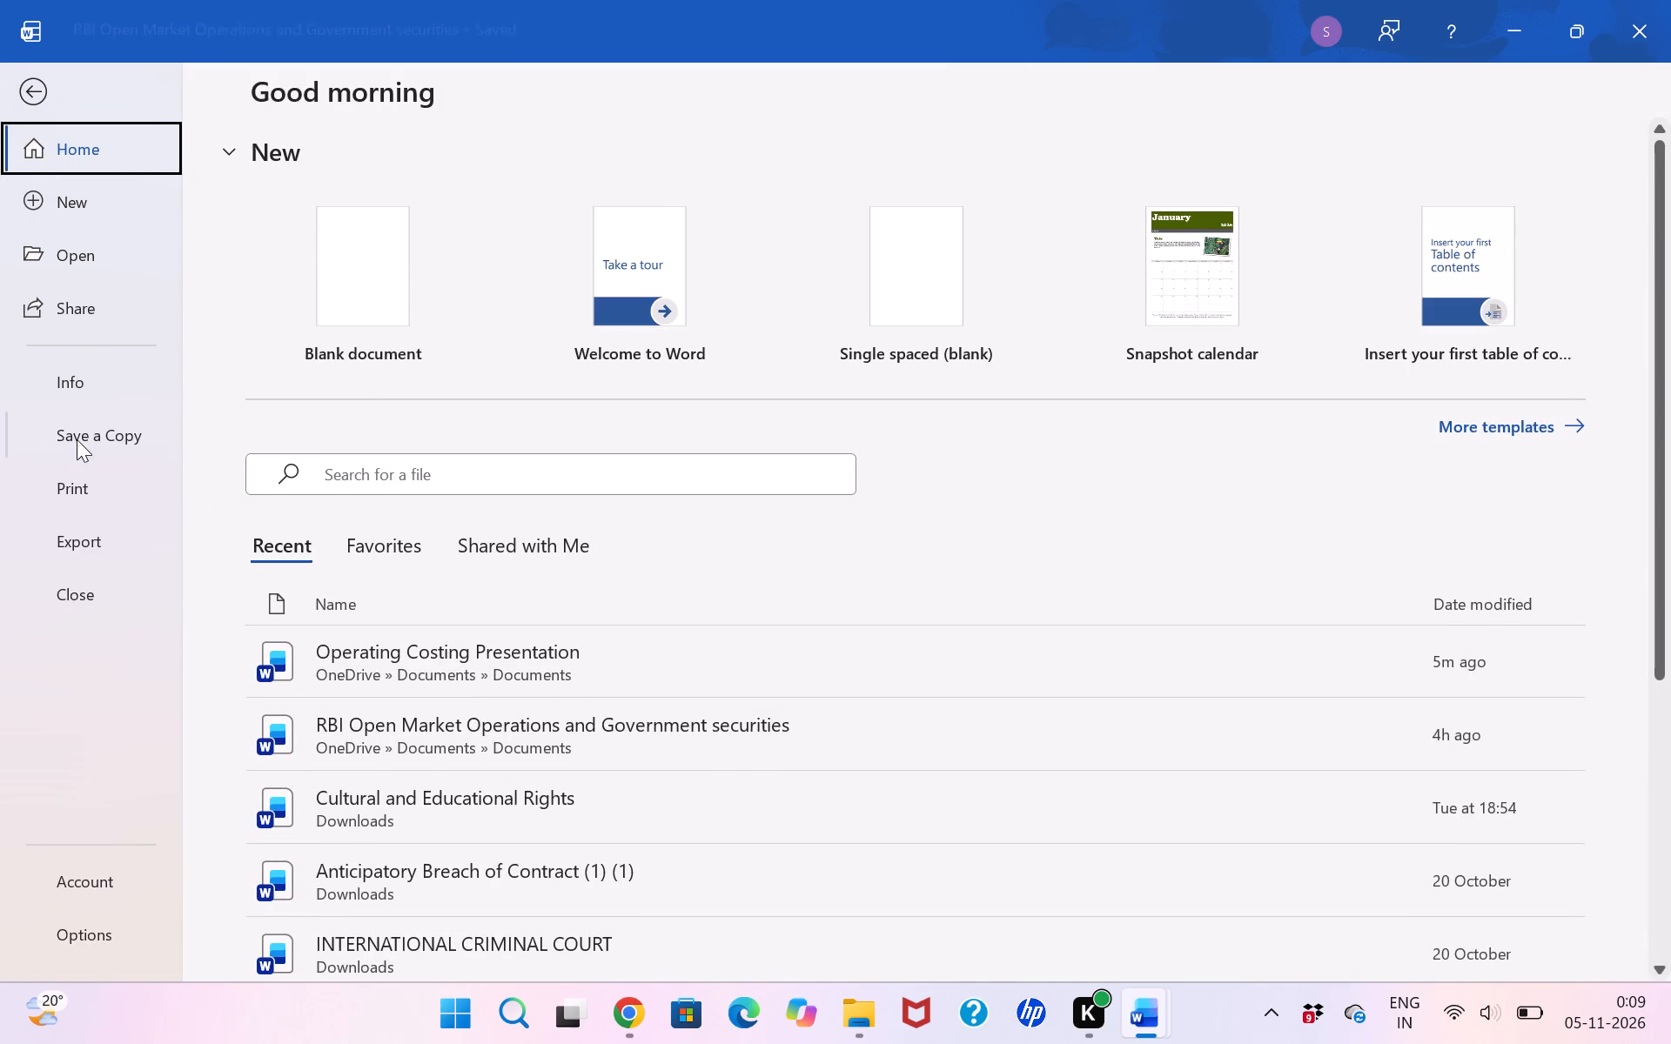
click(89, 493)
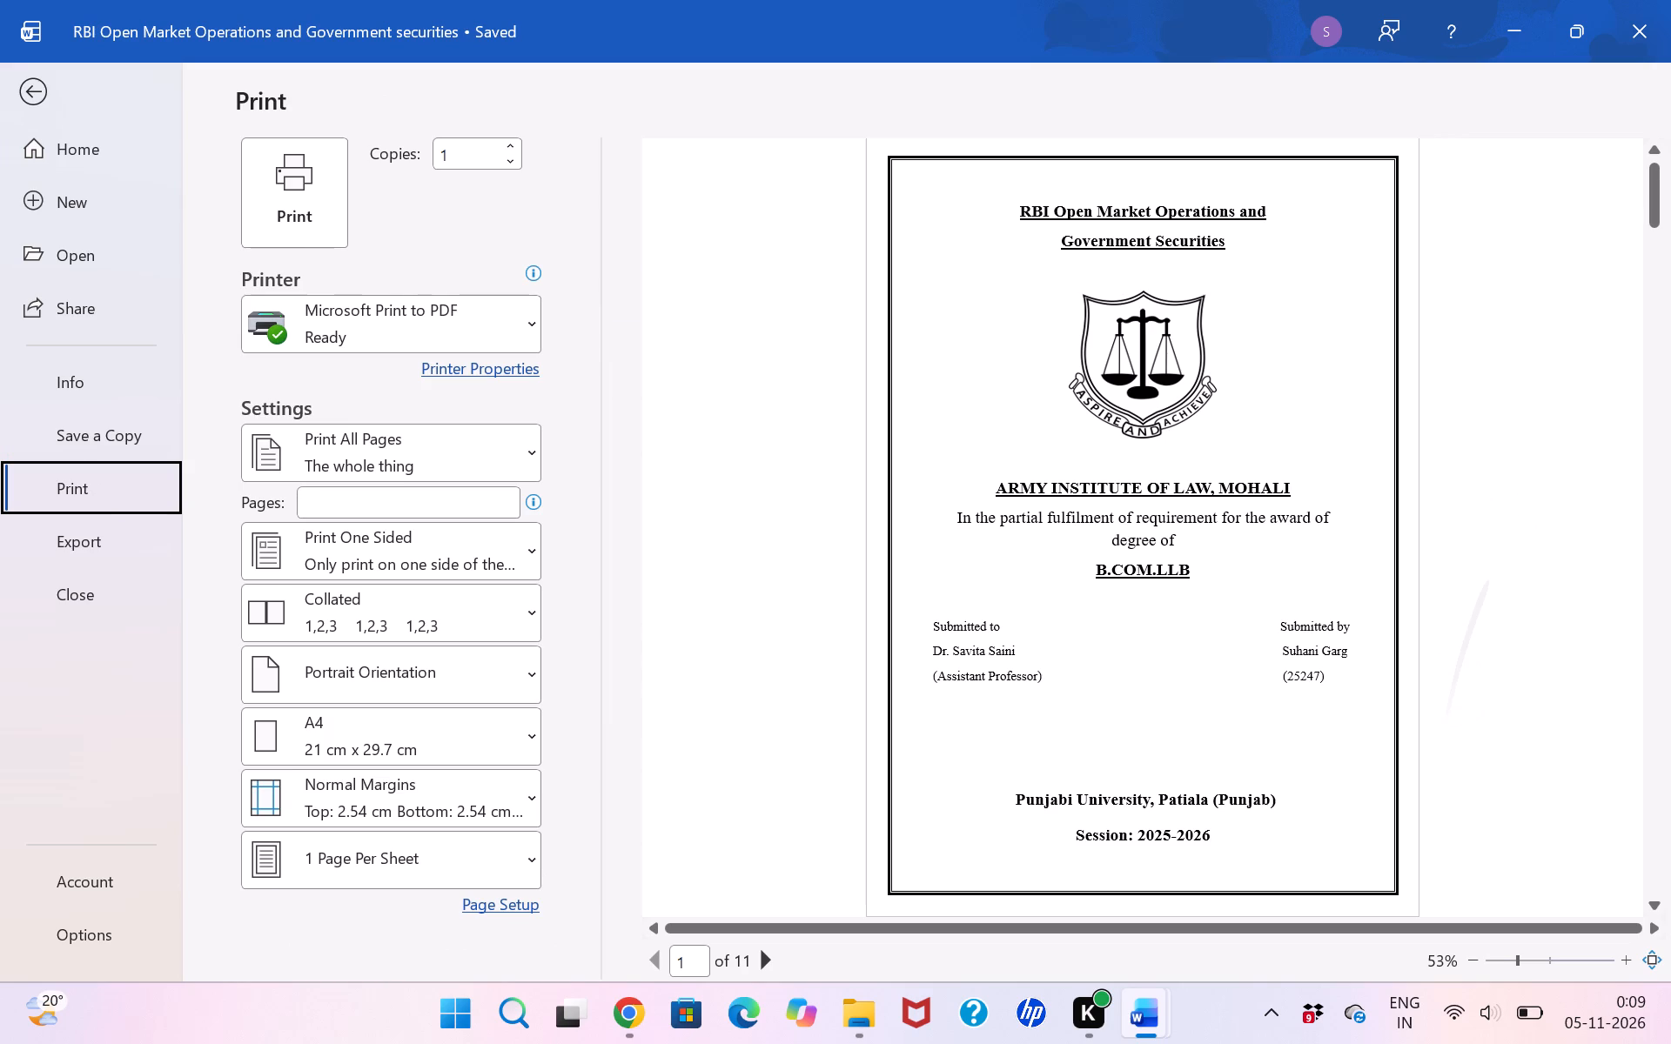
click(312, 203)
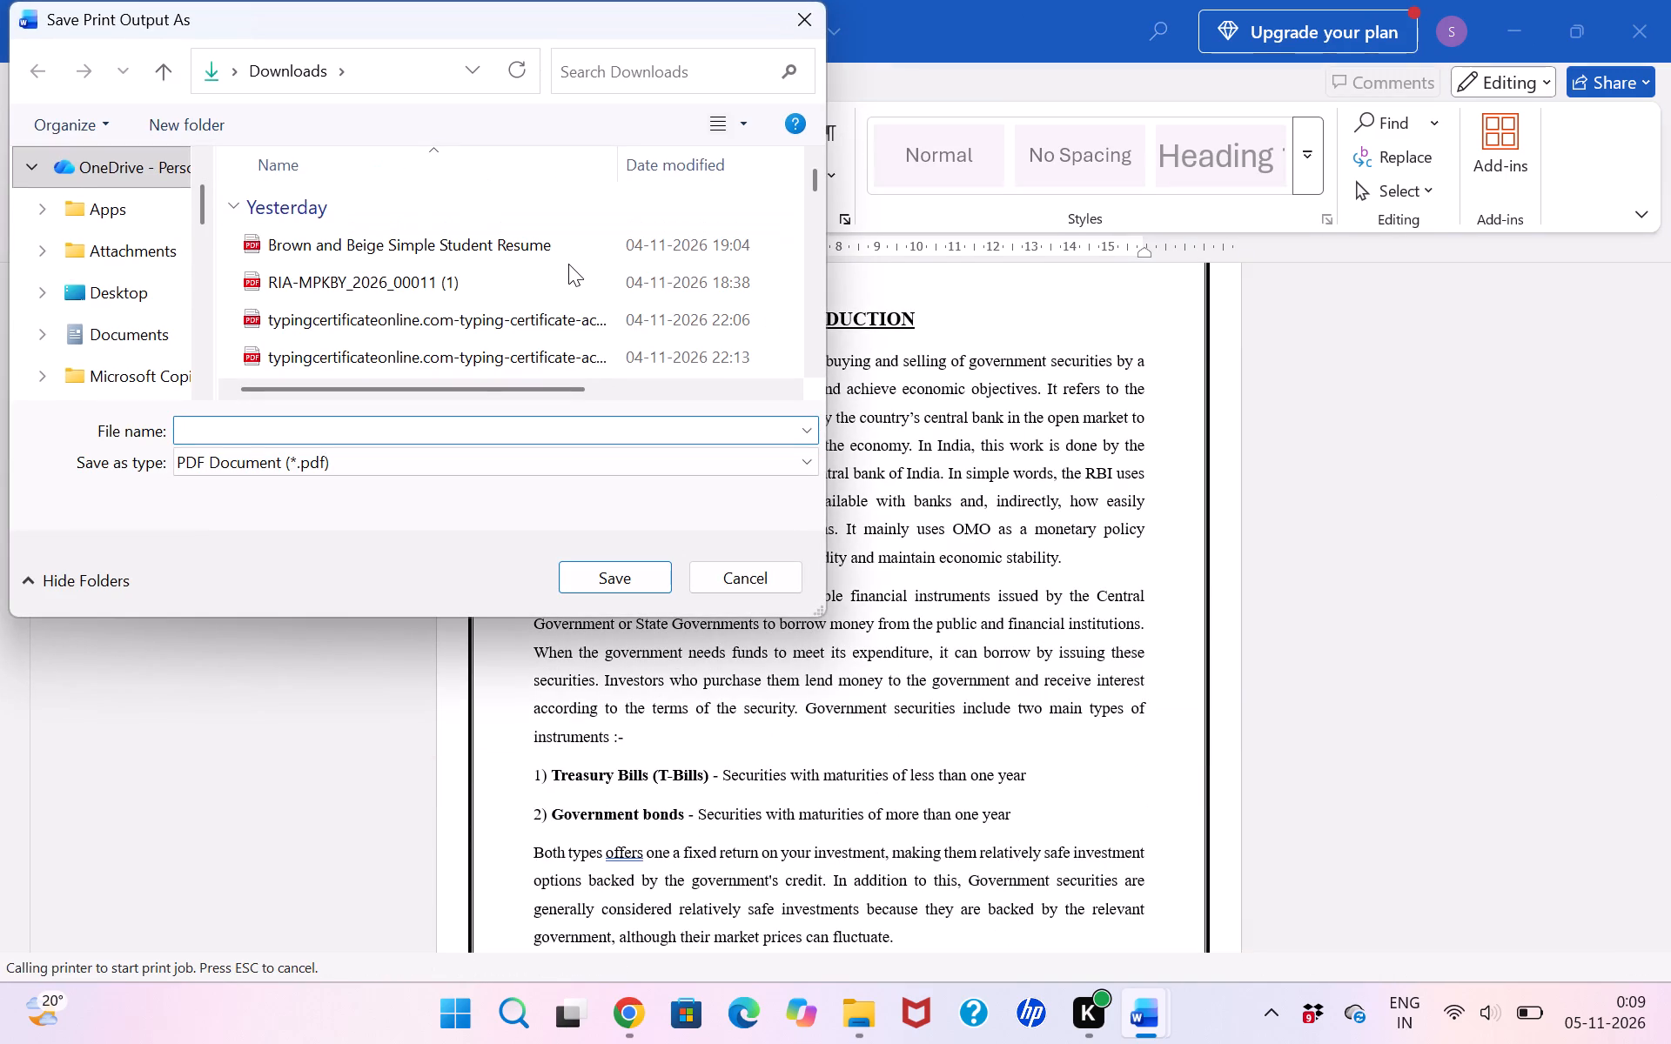
click(210, 334)
click(210, 334)
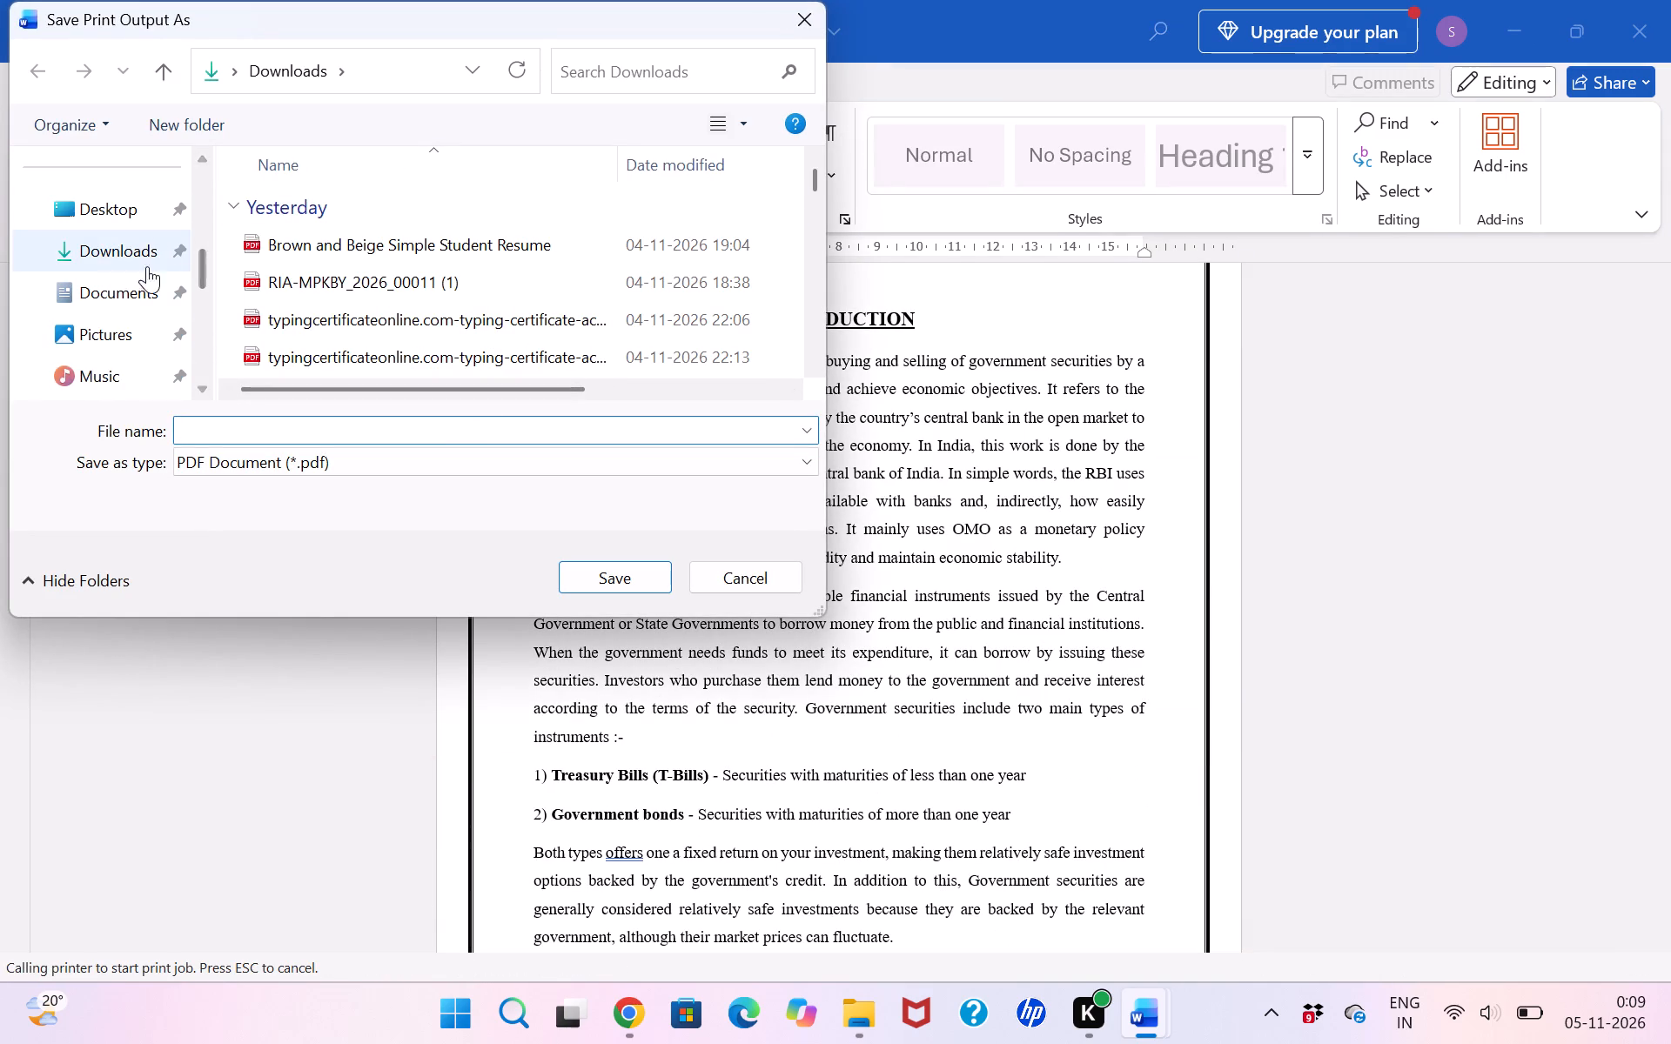
click(144, 260)
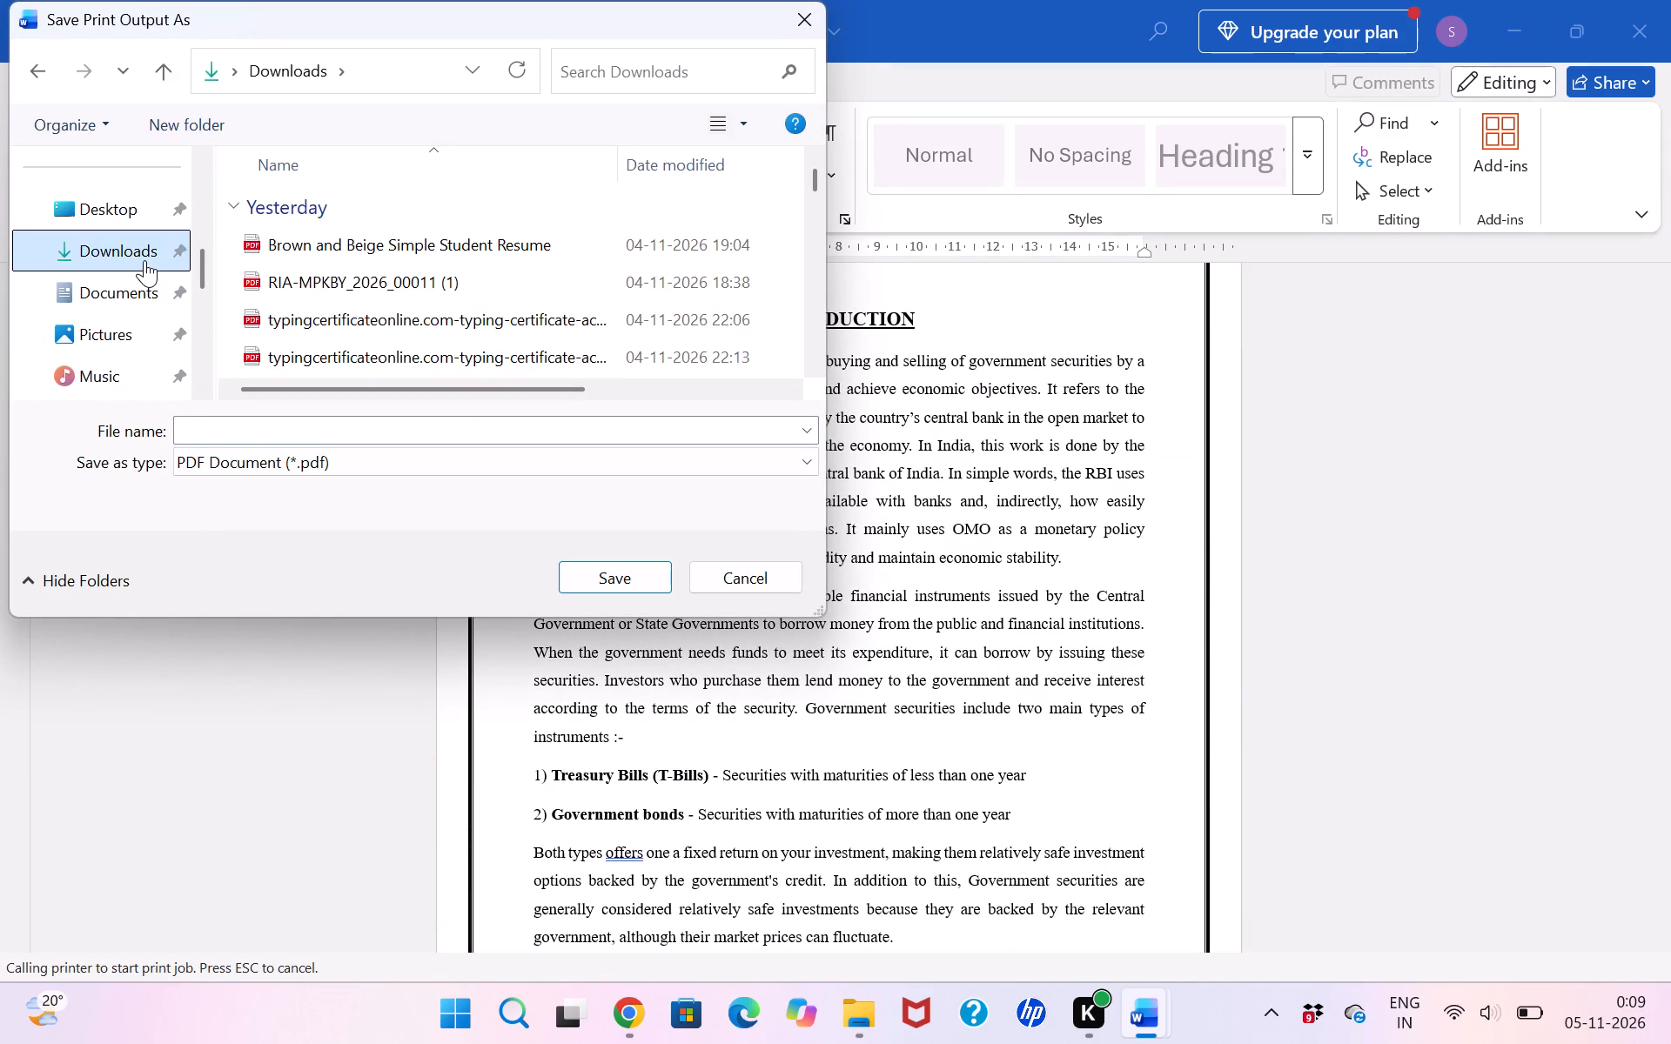
Name the PDF "RBI OMO operations and Government Securities" and save it.
click(225, 419)
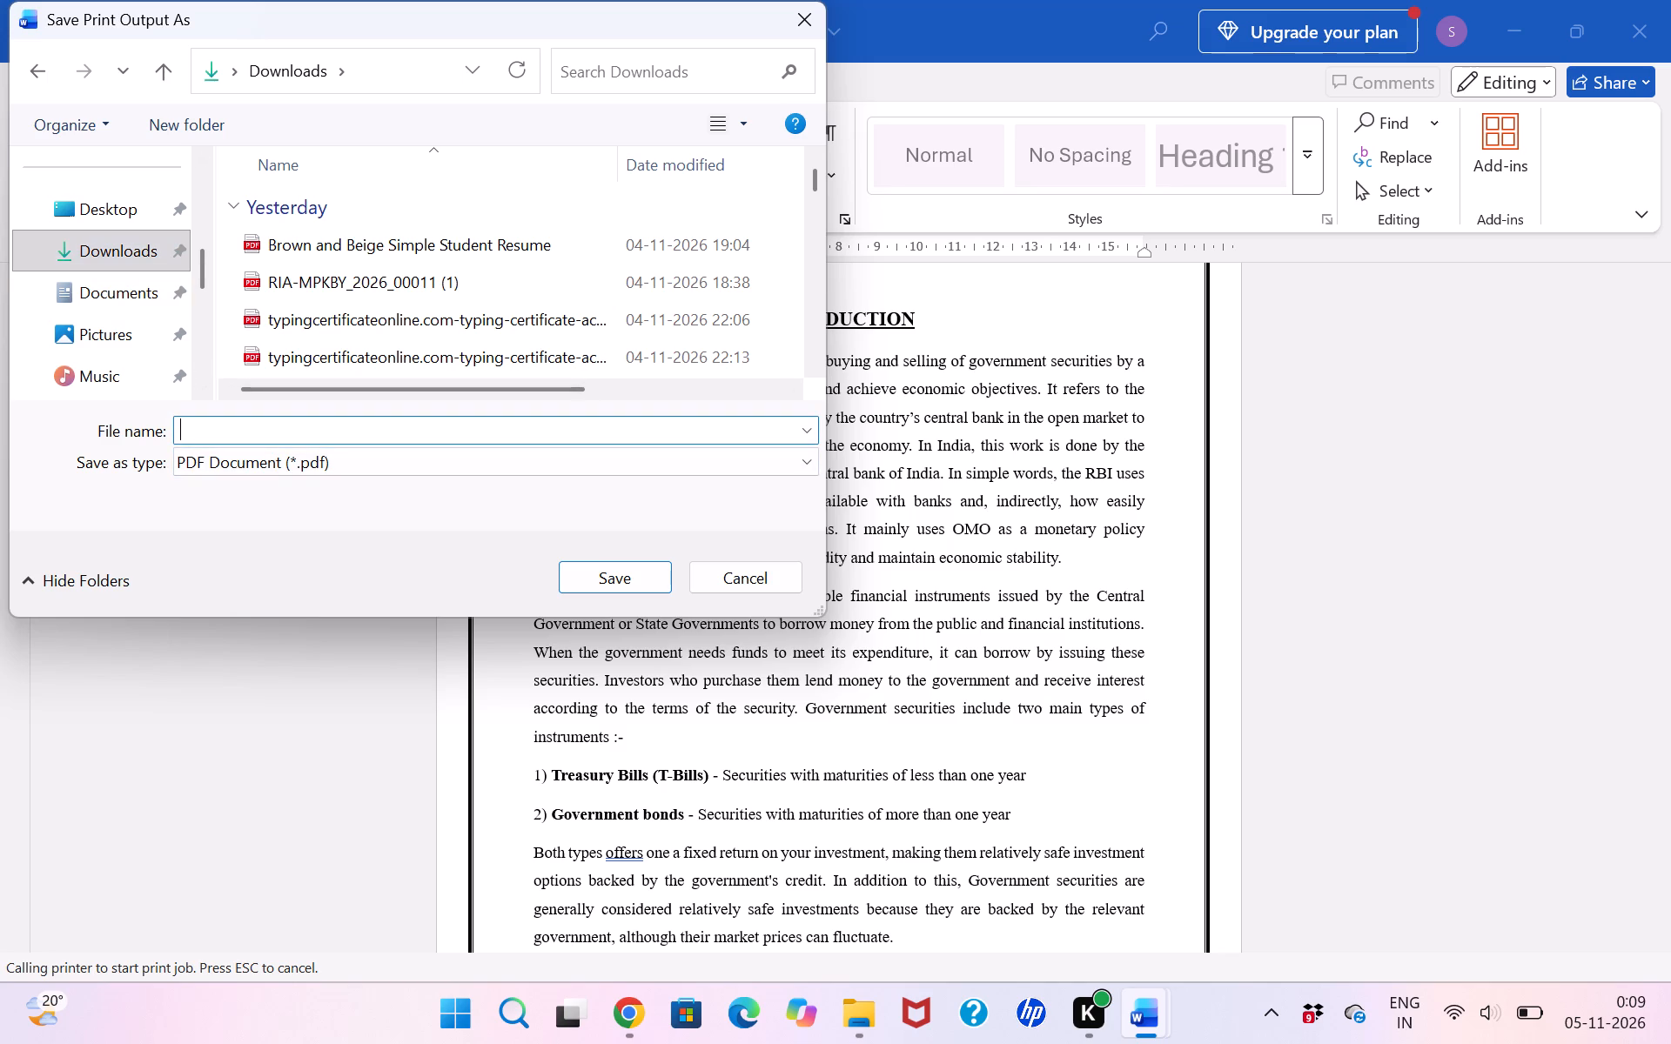
text(Mon)
key(BackSpace)
key(BackSpace)
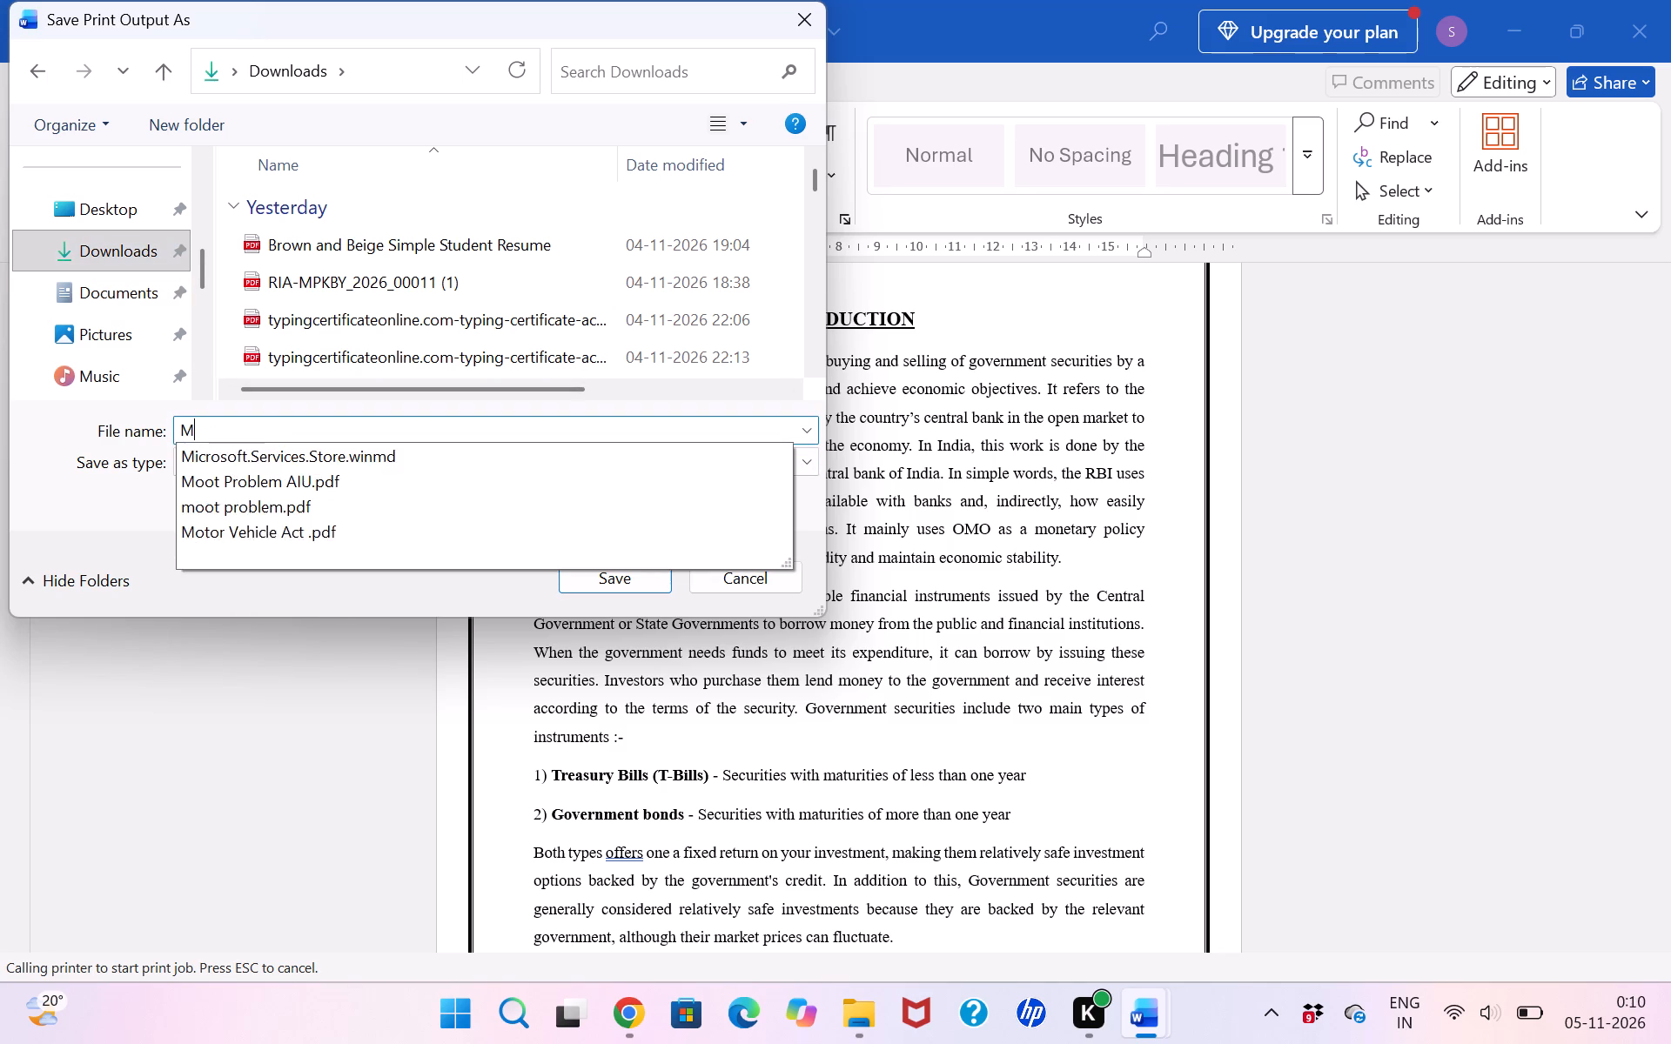
key(BackSpace)
key(shift+r)
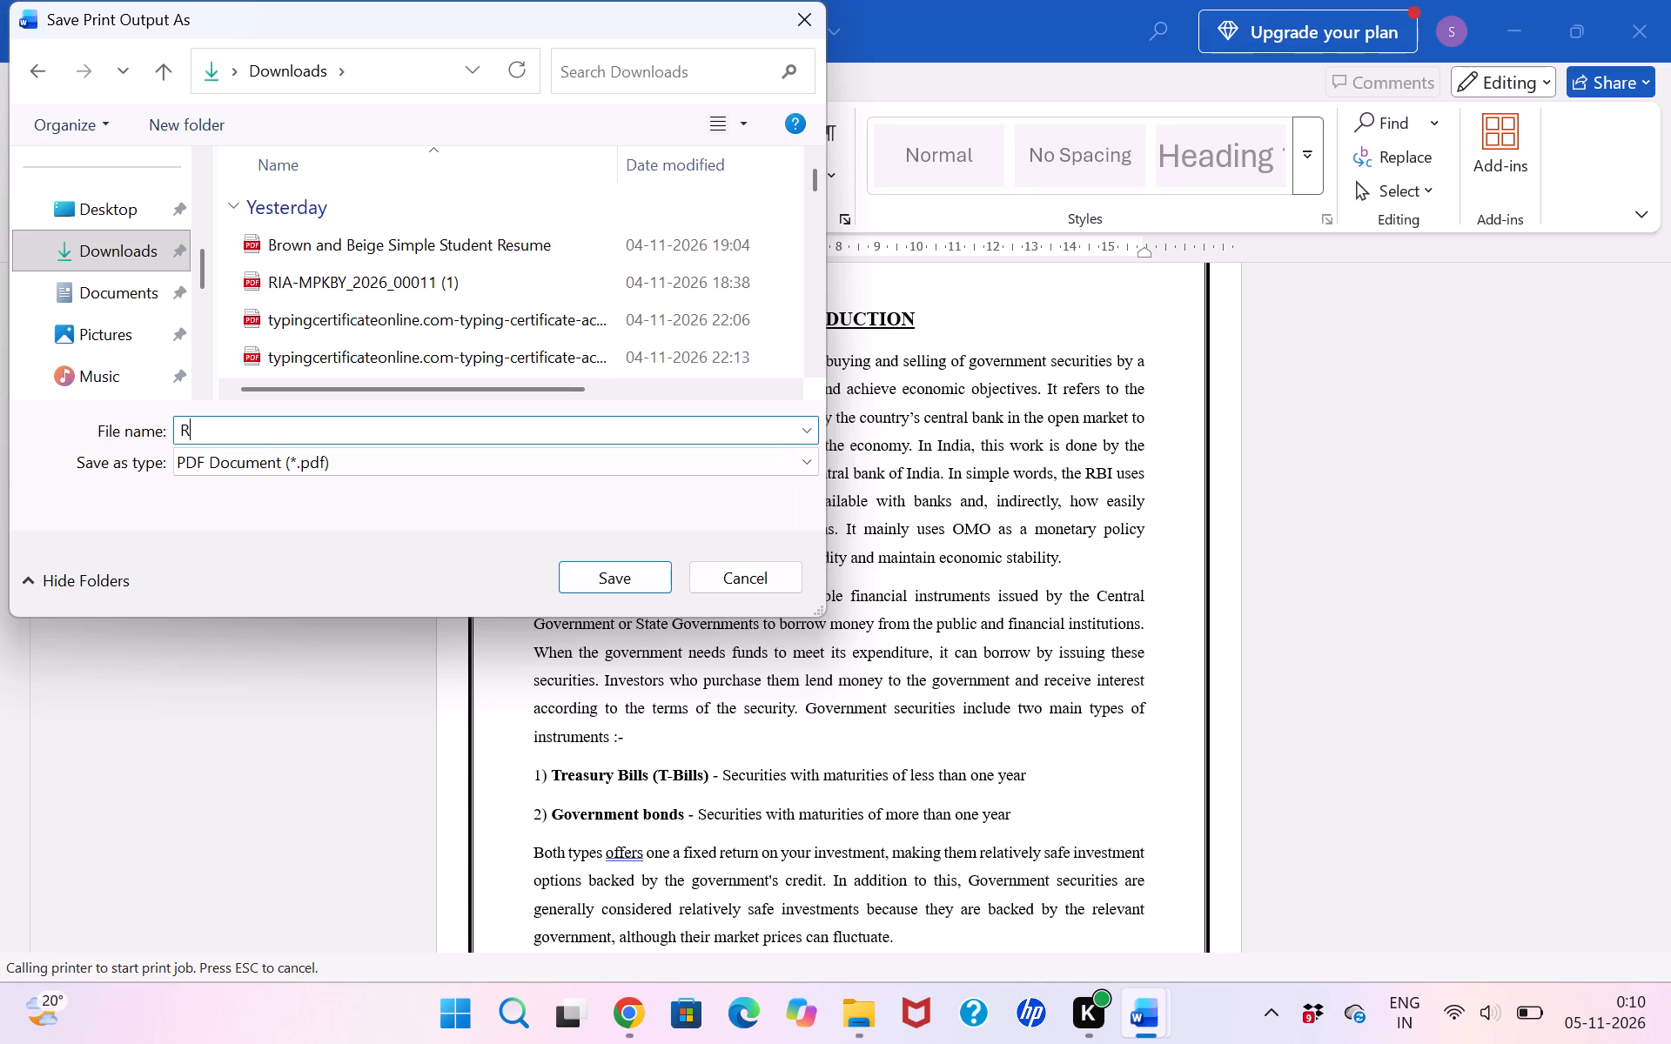
key(BackSpace)
key(shift+r)
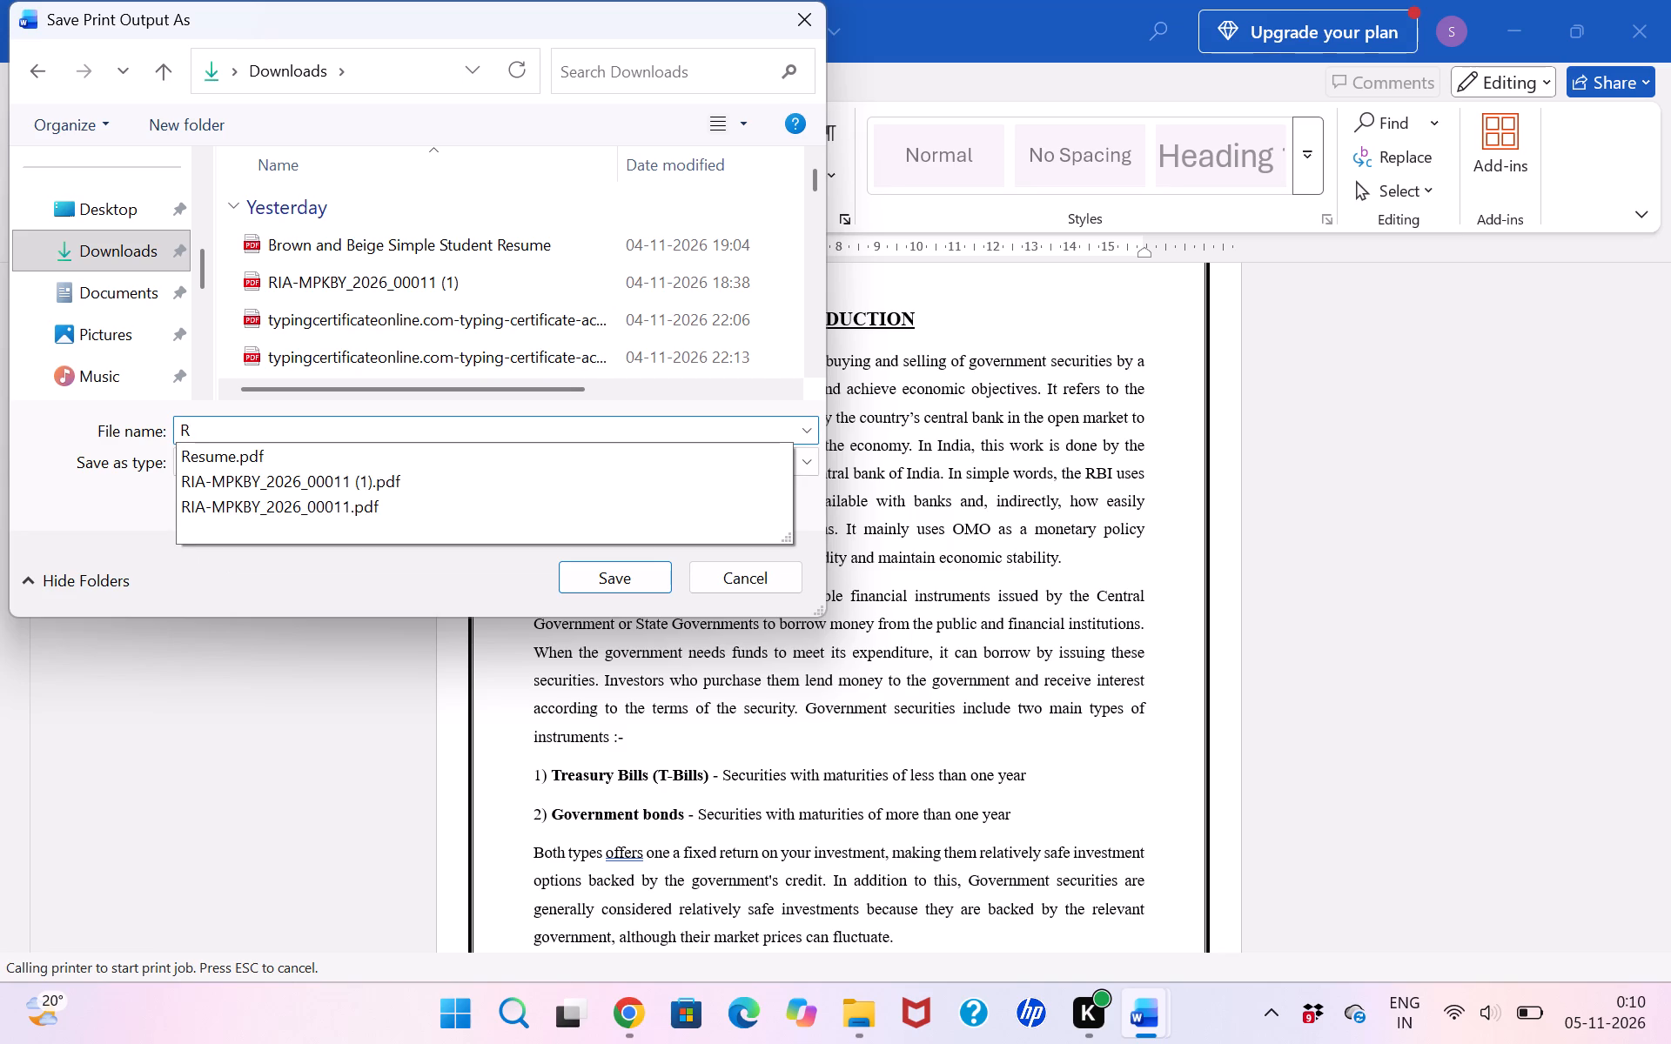
text(BI omo)
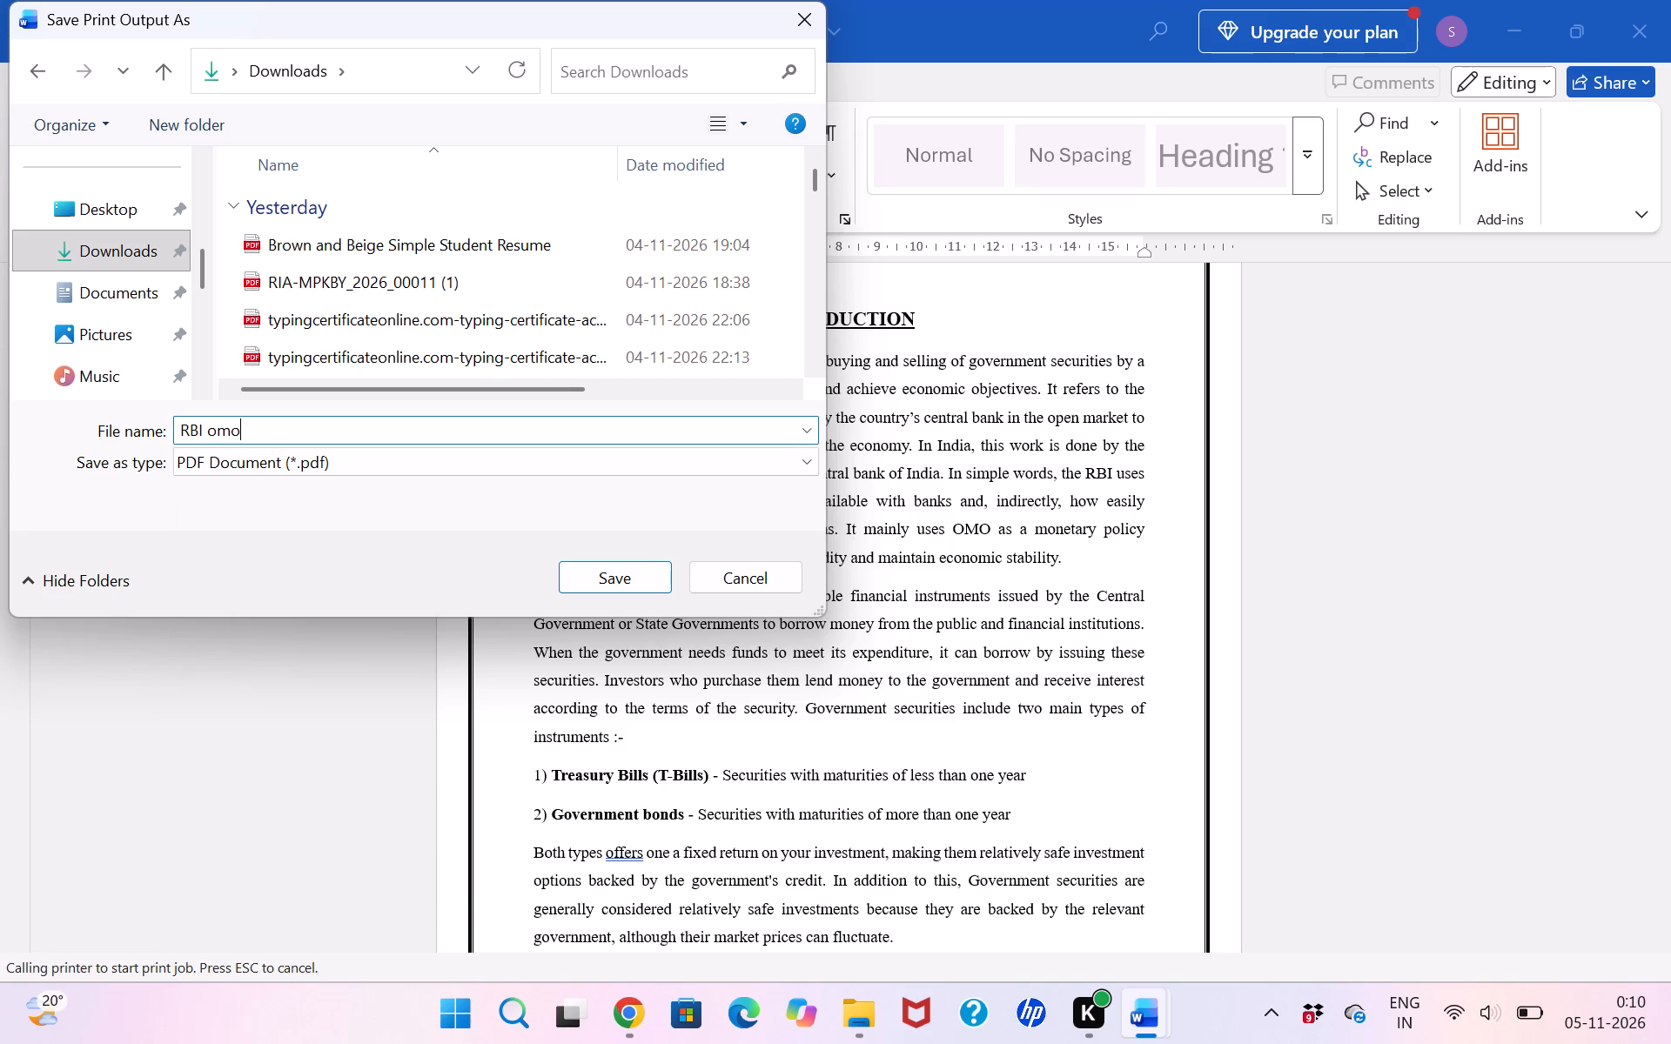
key(space)
key(BackSpace)
key(BackSpace)
key(BackSpace)
key(BackSpace)
text(OMO operations ans)
key(space)
key(BackSpace)
key(BackSpace)
text(g)
key(space)
key(BackSpace)
key(BackSpace)
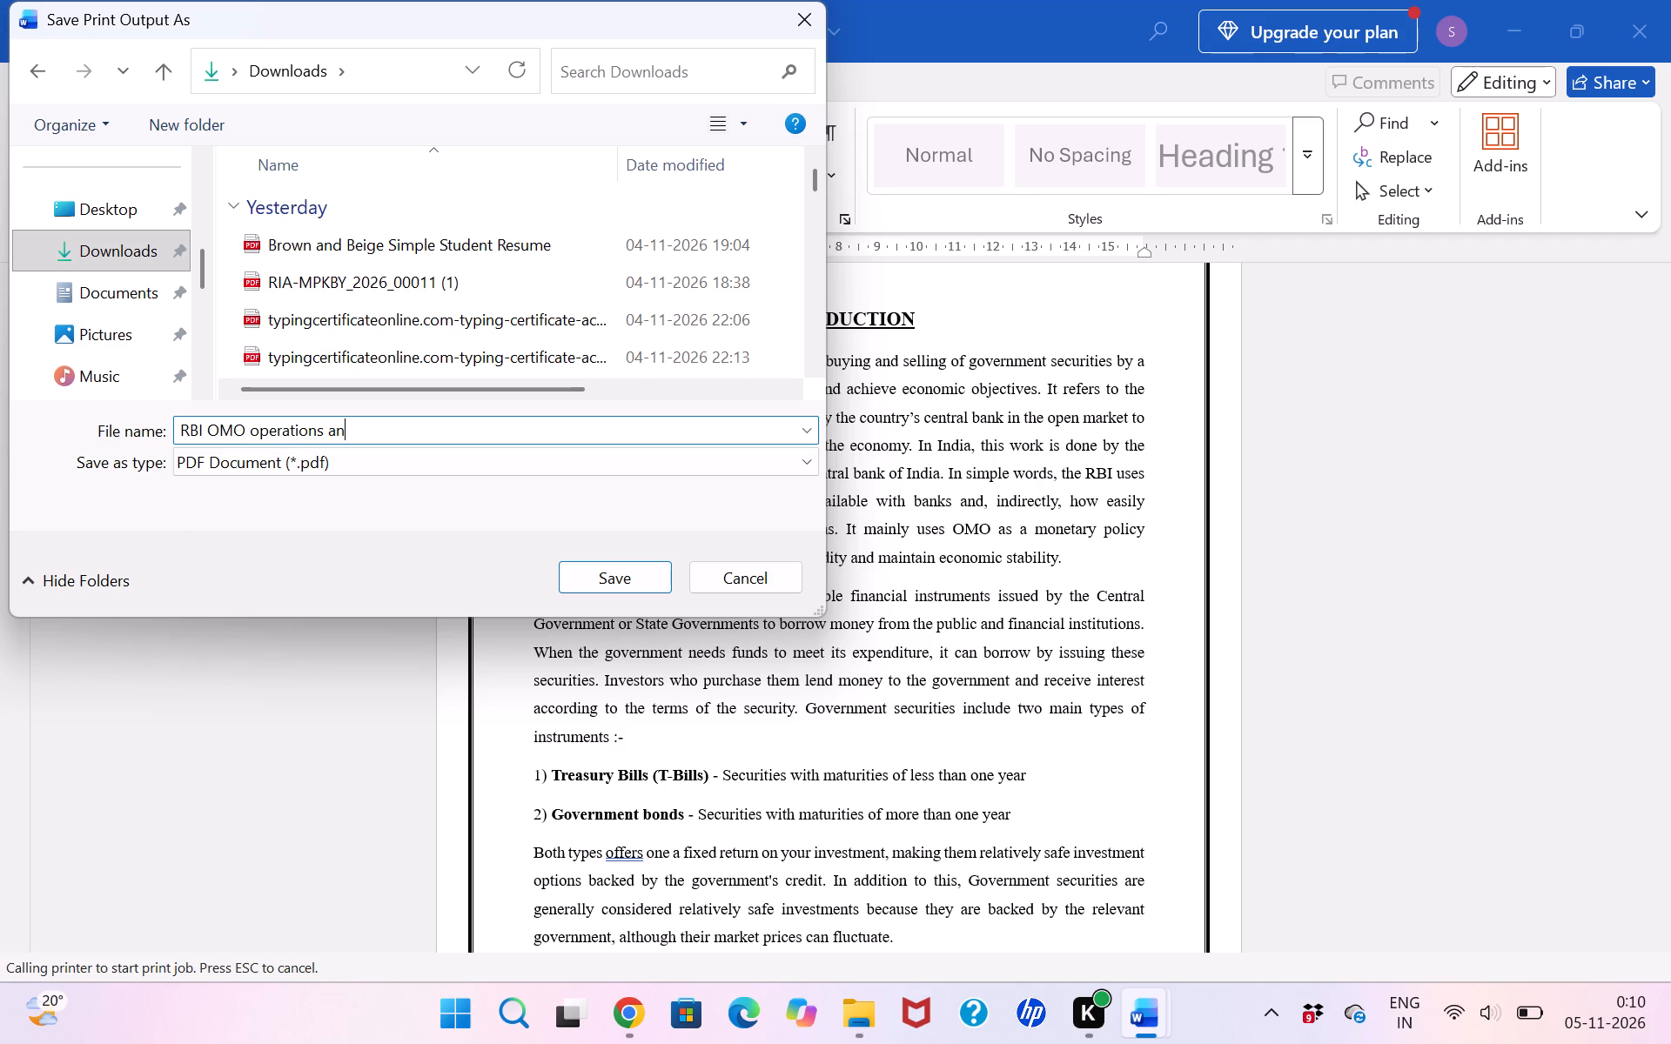
text(d Government Securities)
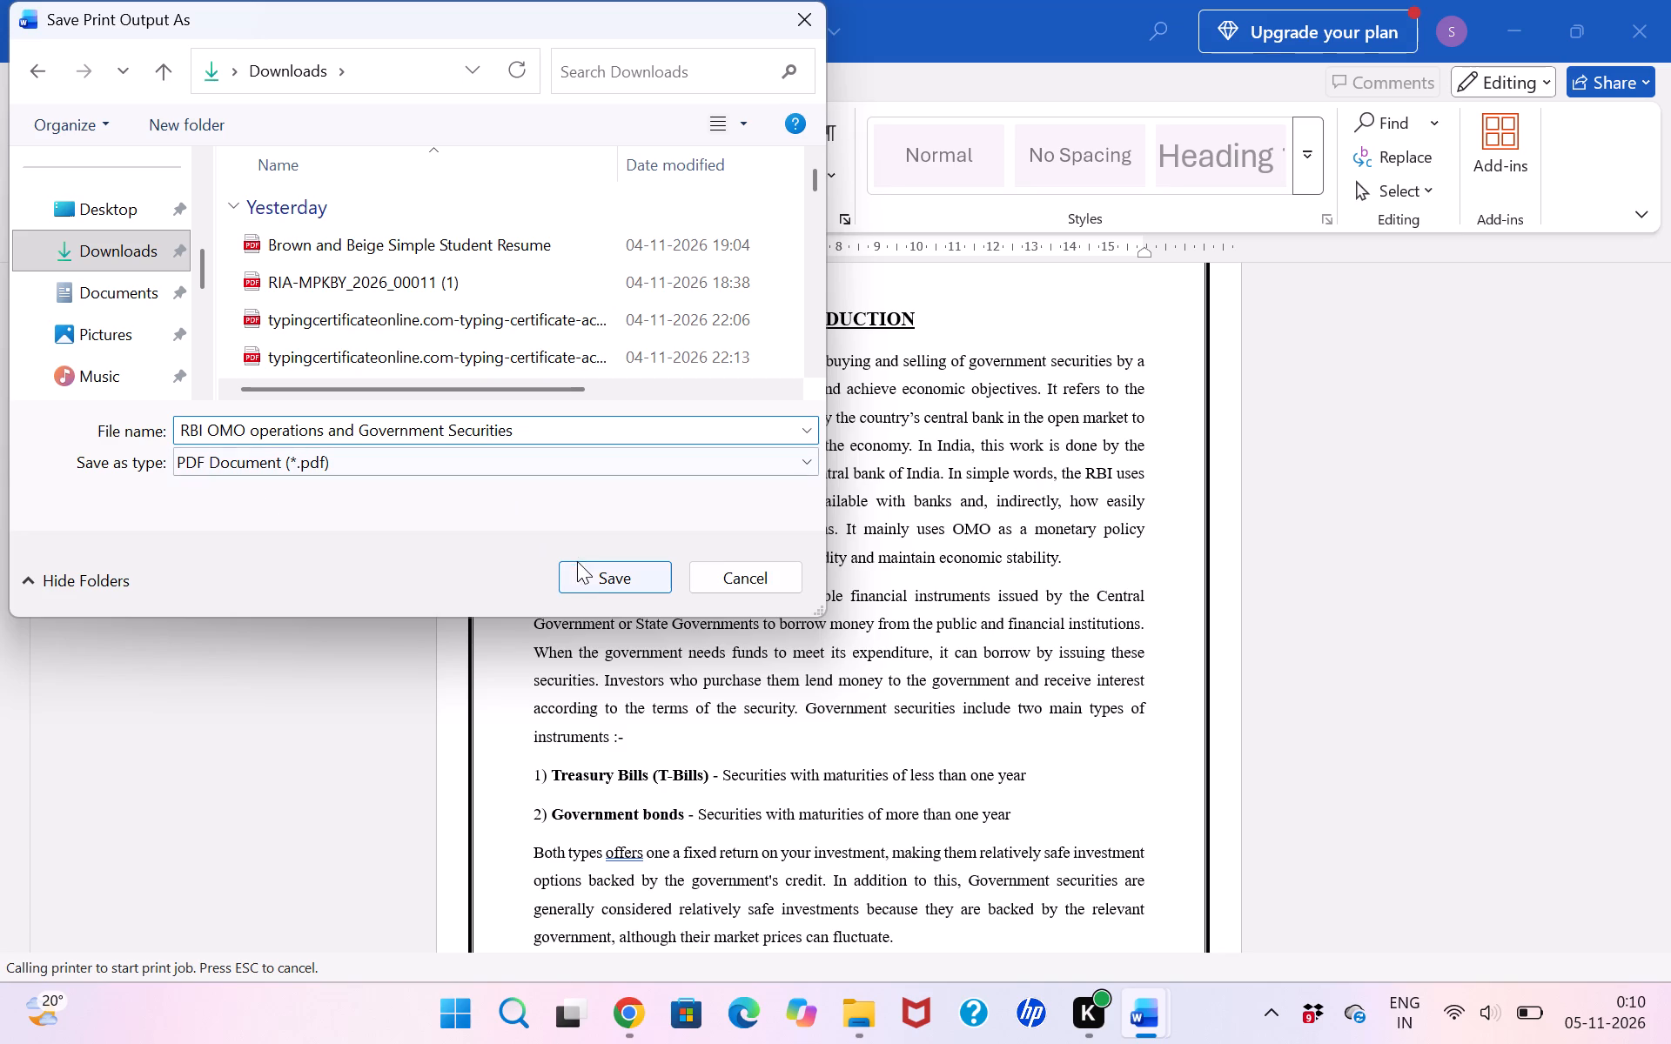
click(592, 572)
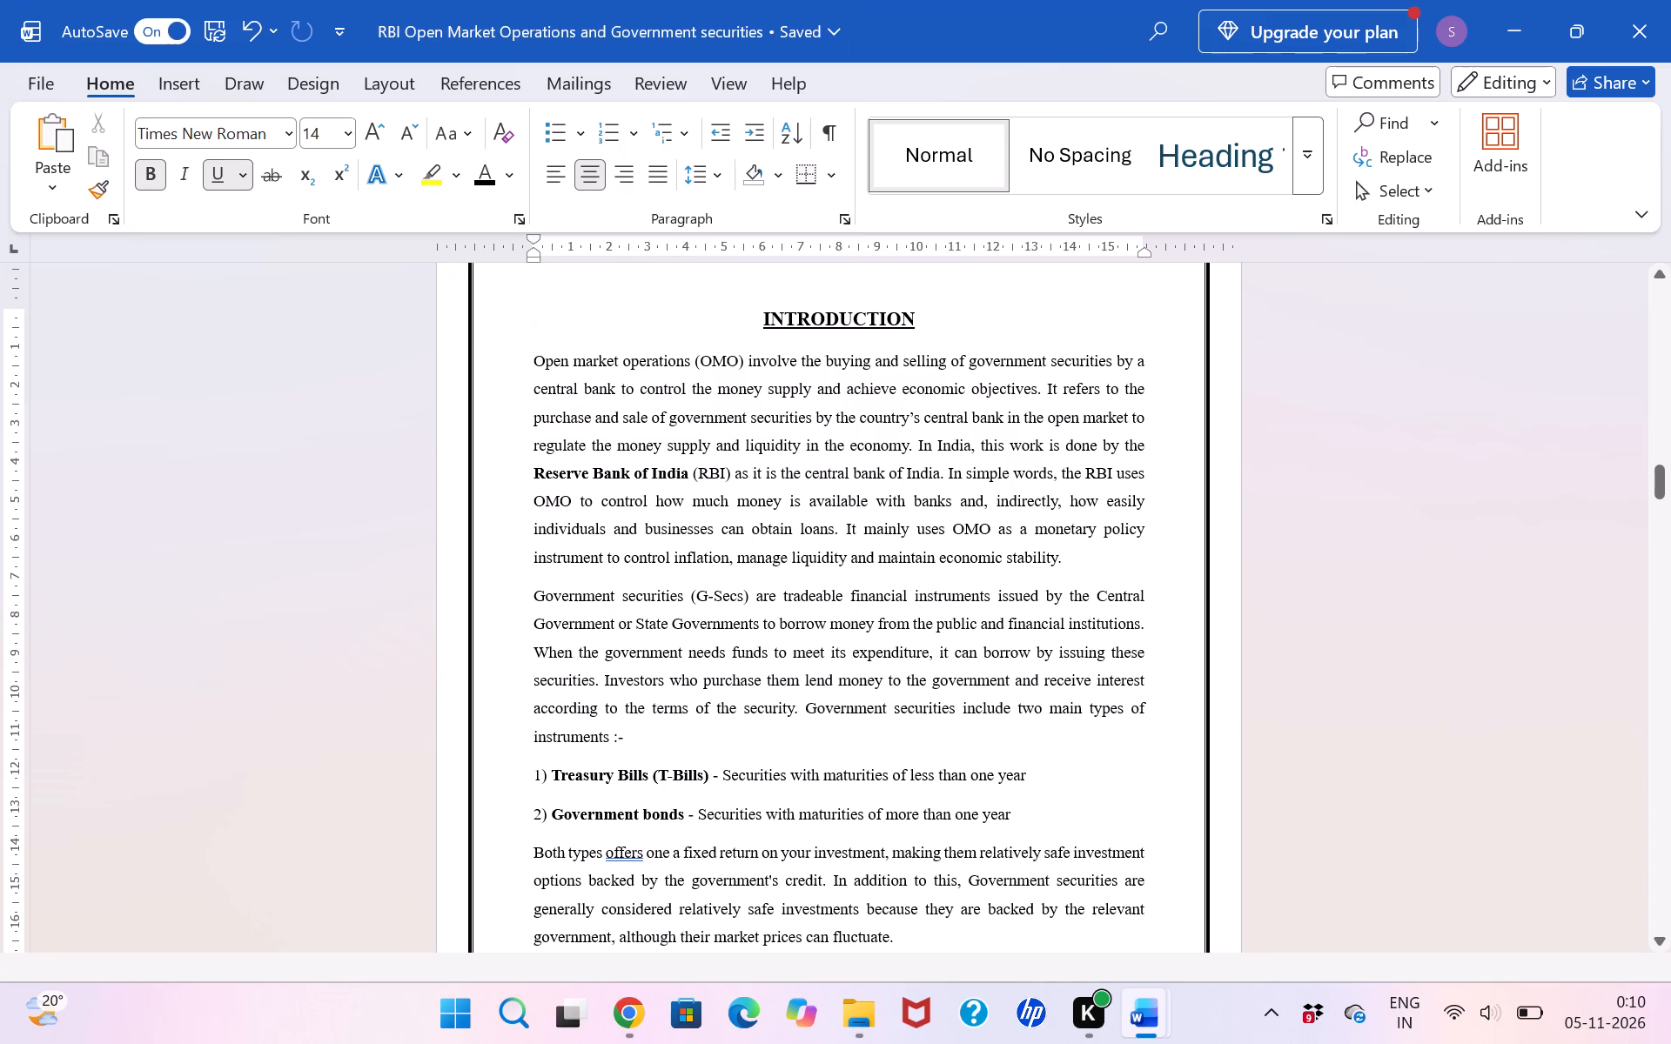
Switch to File Explorer and open the Downloads folder.
click(44, 88)
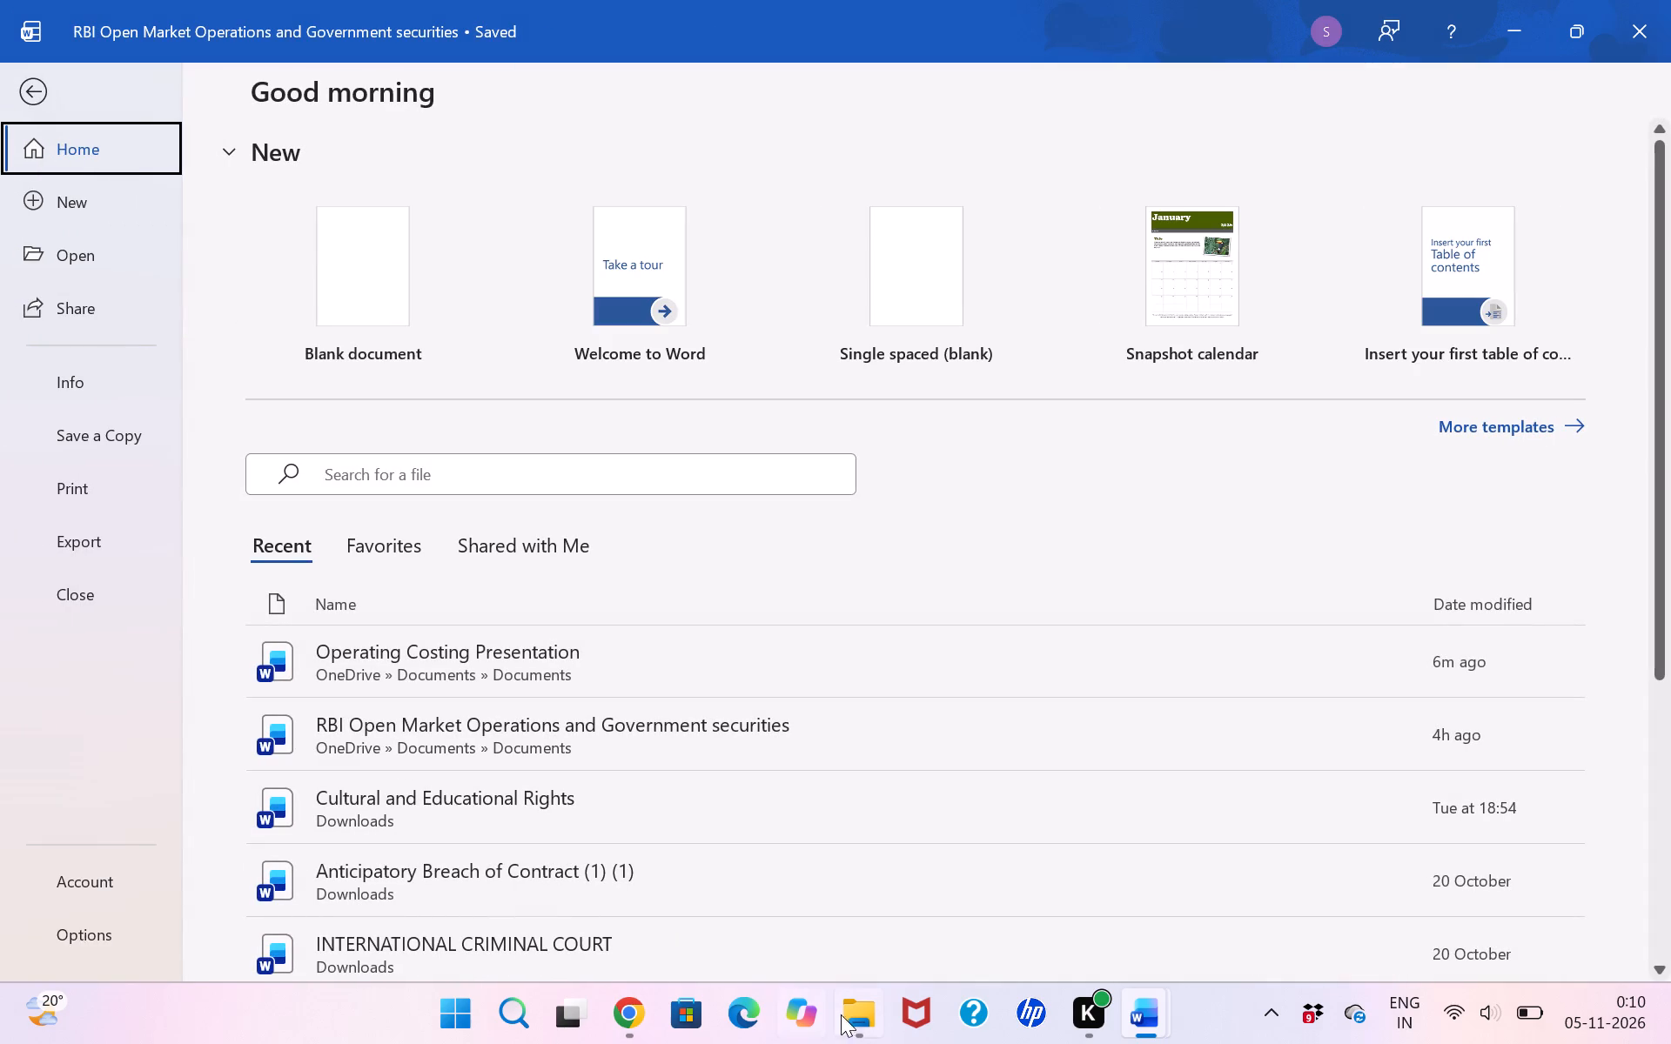
click(850, 1018)
click(118, 702)
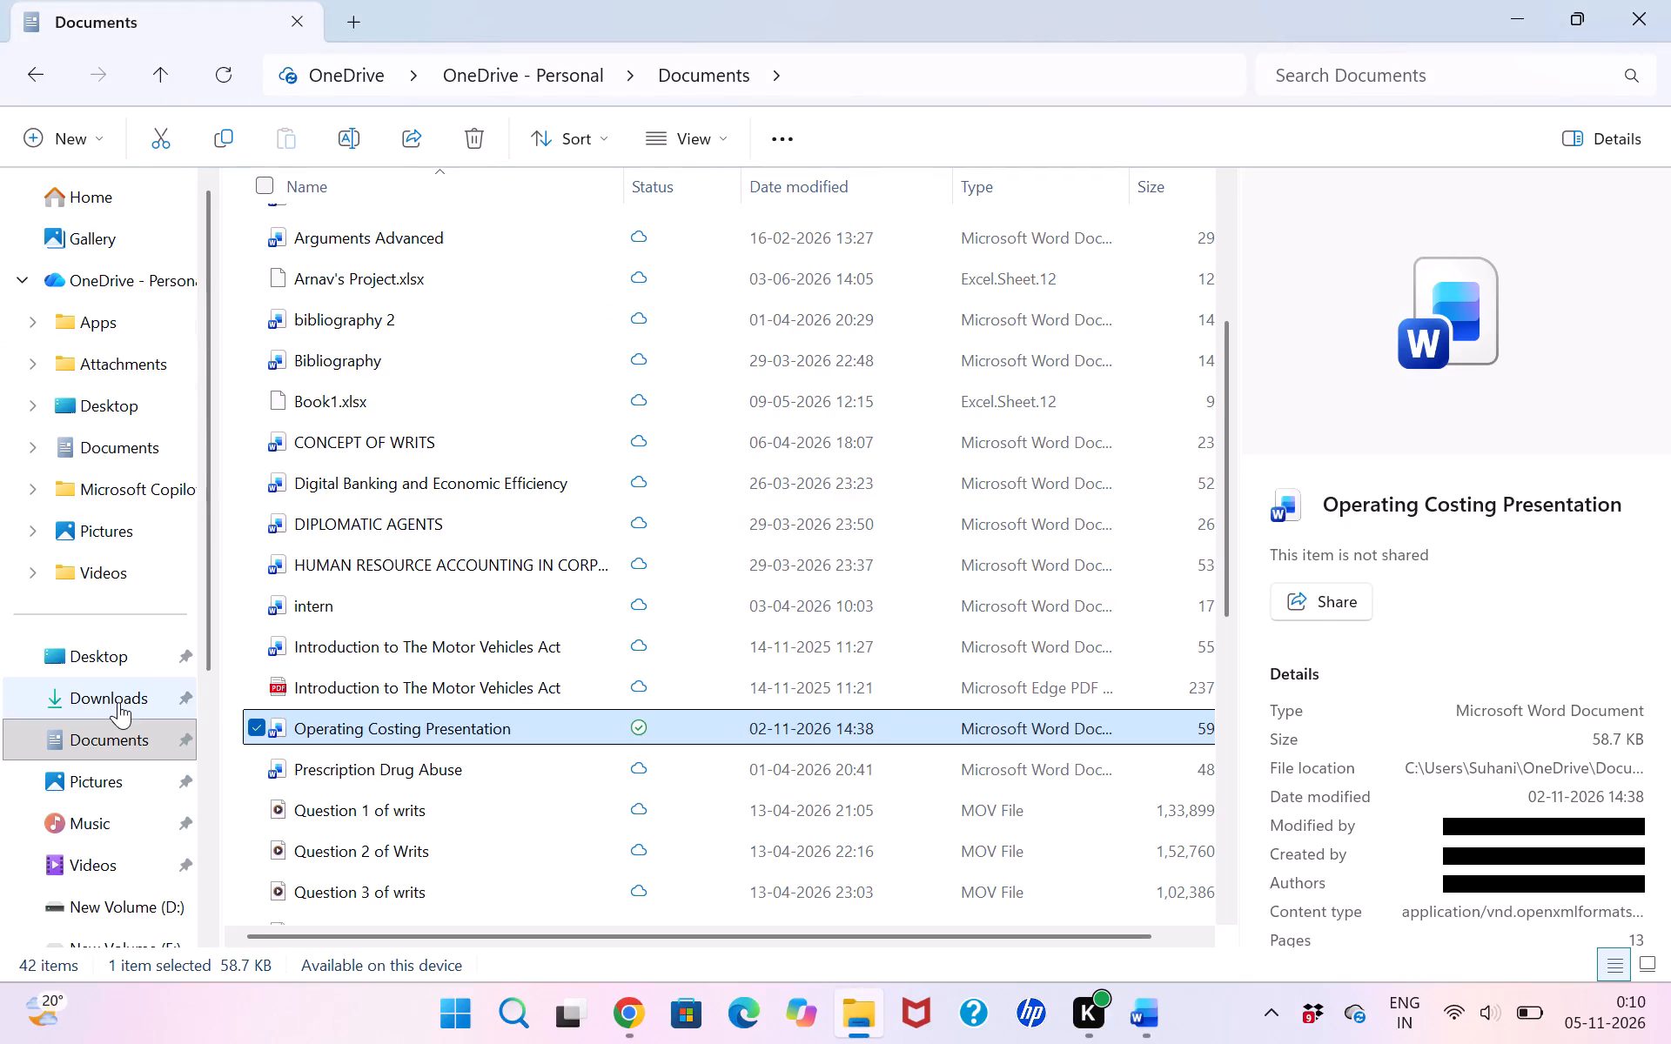
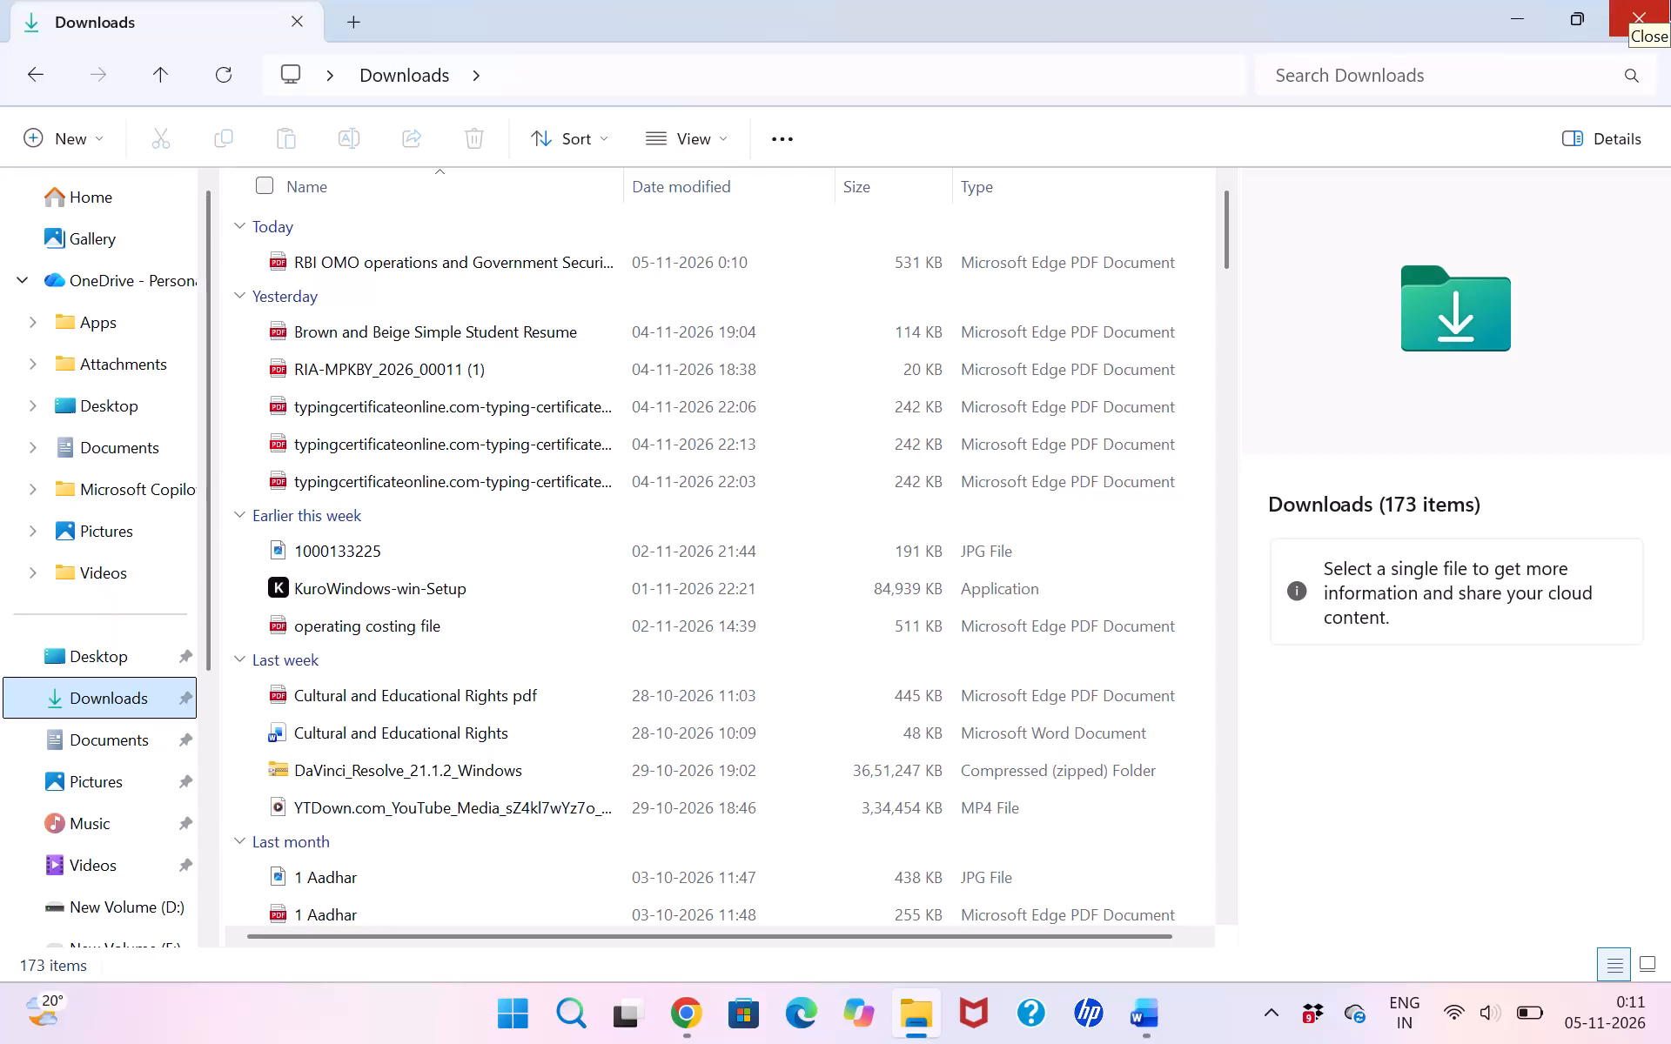
Close all open windows: File Explorer, both Word documents and the Chrome browser, leaving only the desktop.
click(1670, 0)
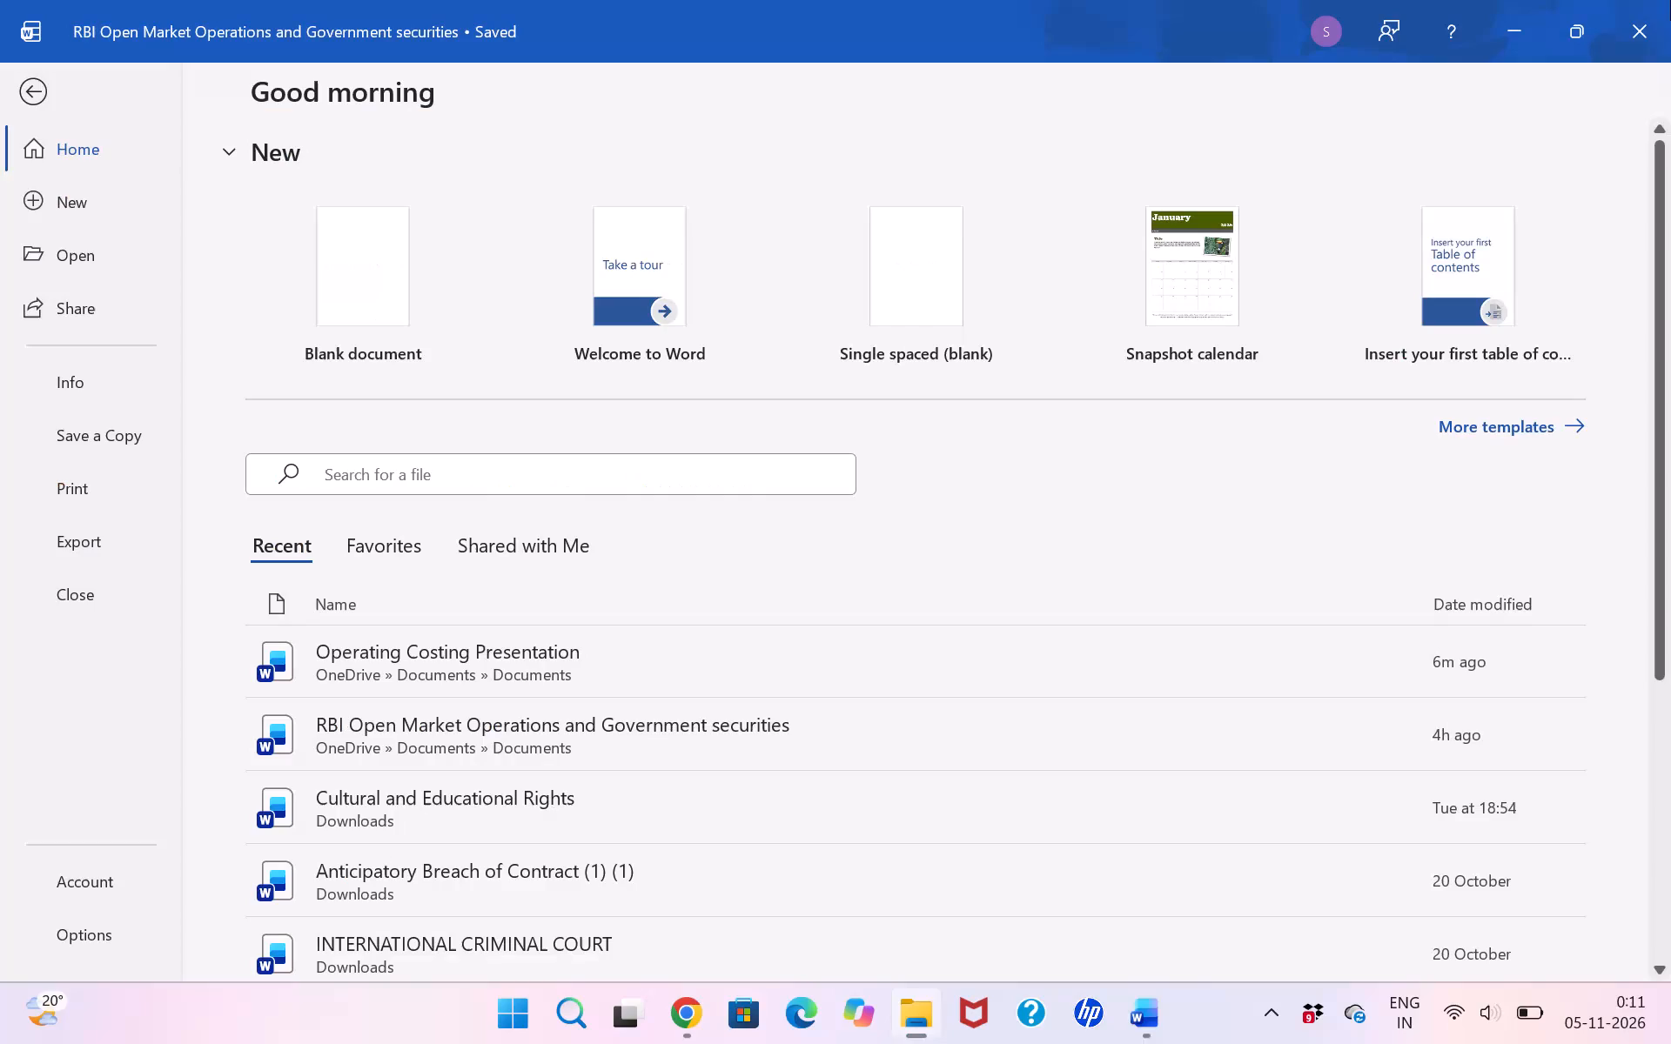
click(1670, 0)
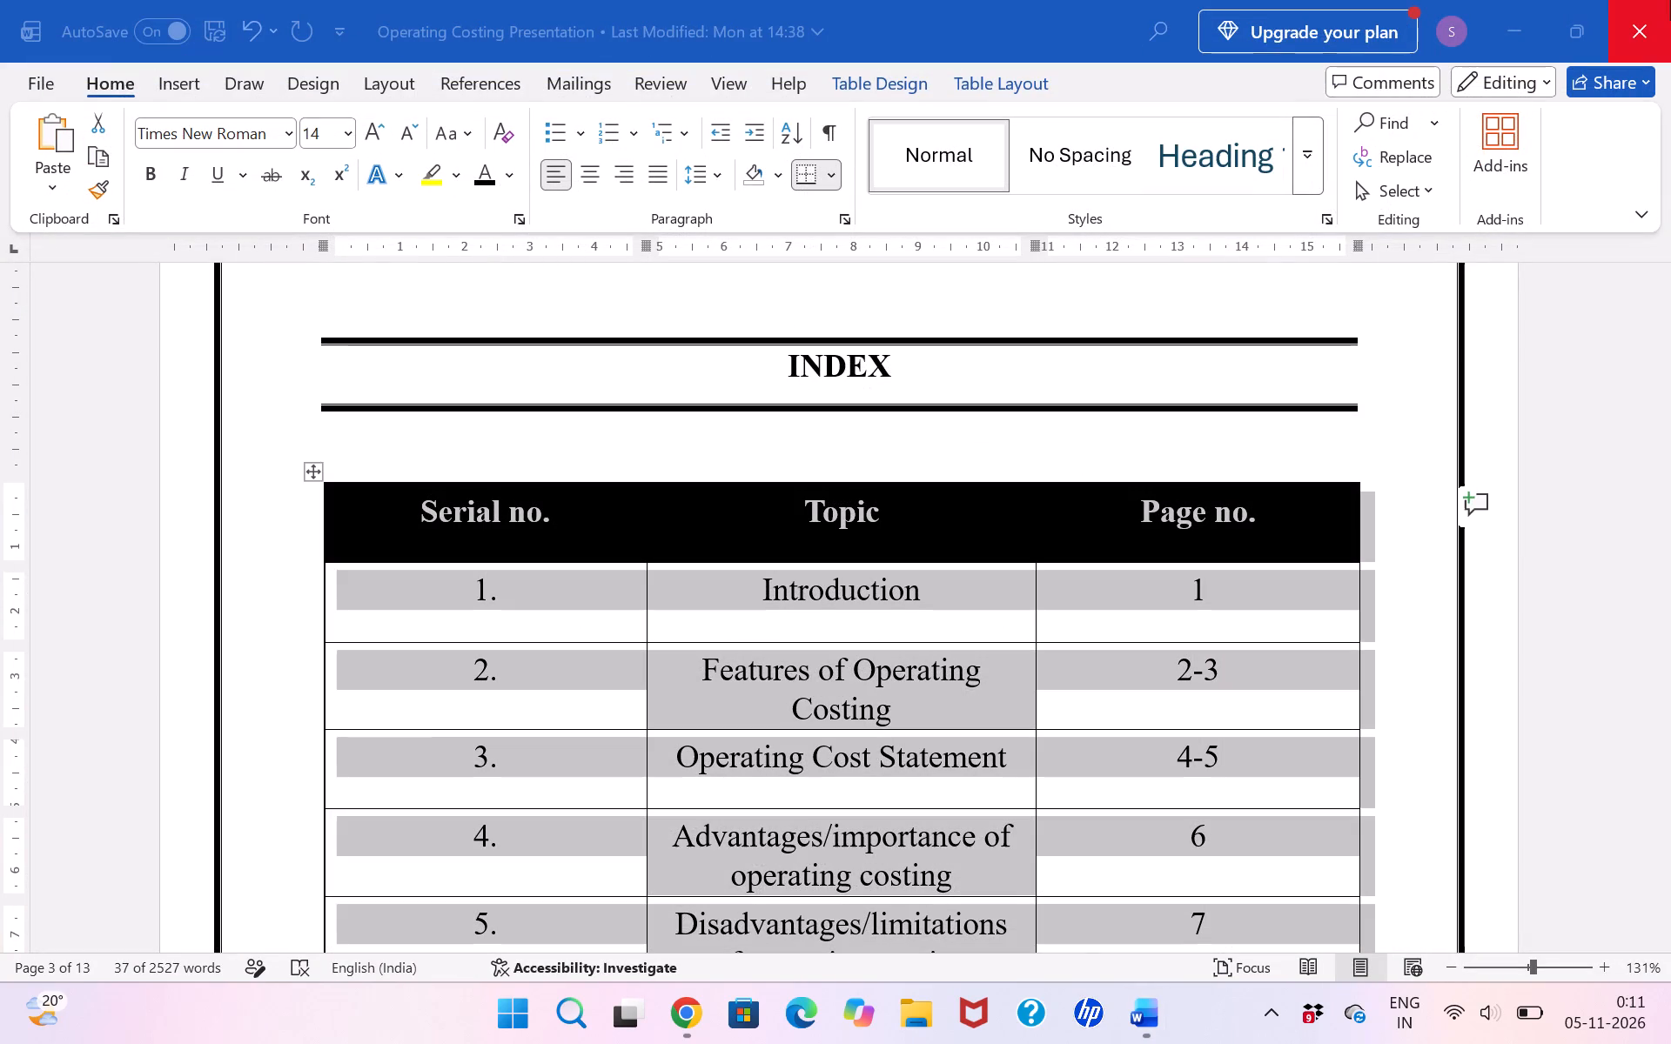
click(1670, 0)
click(1670, 0)
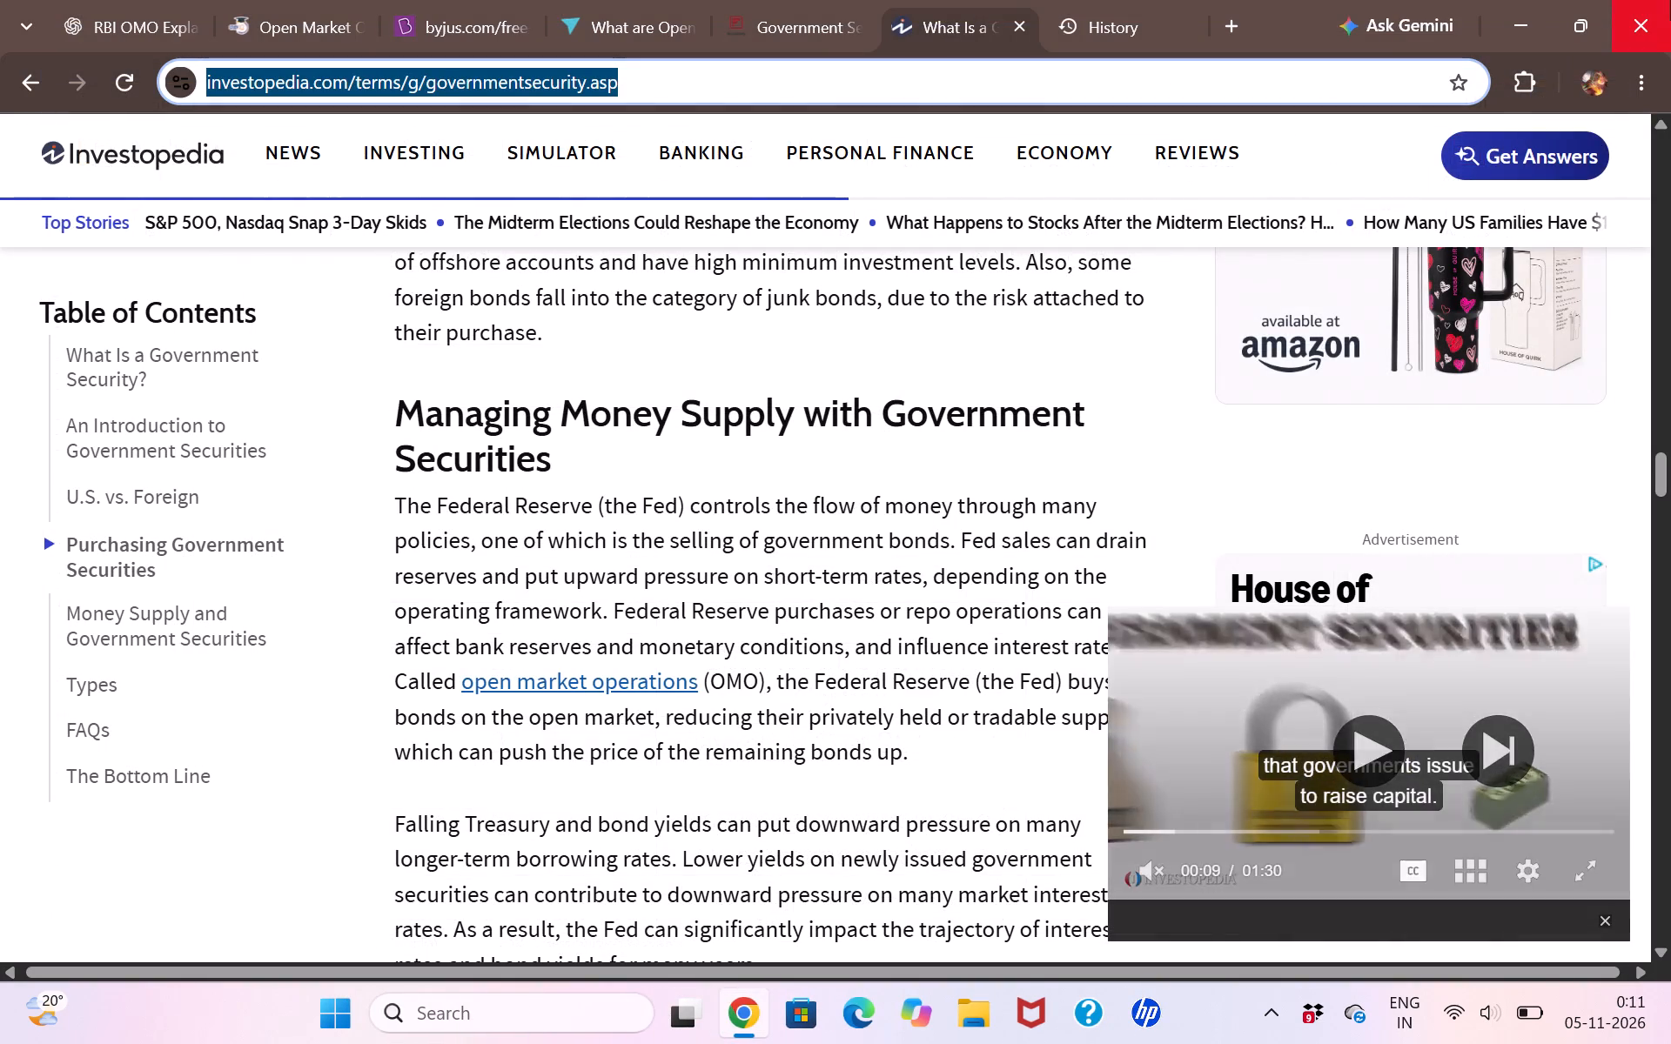
double_click(1670, 0)
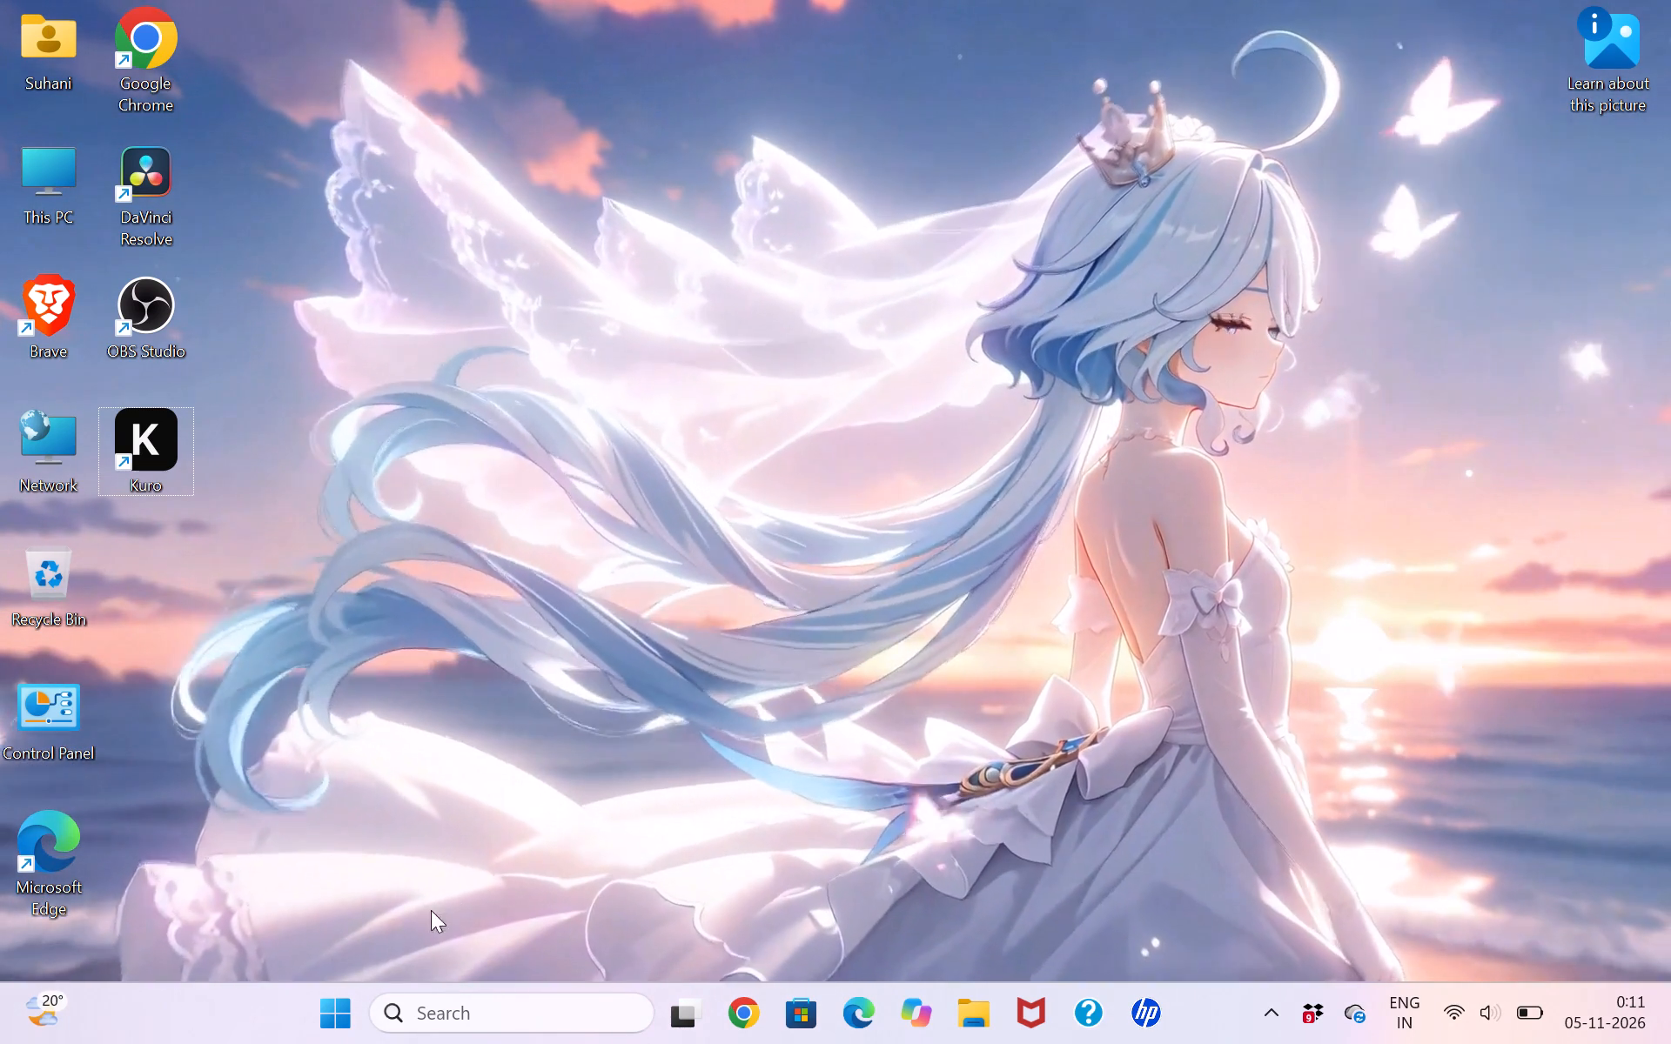
Shut down the computer.
click(312, 1034)
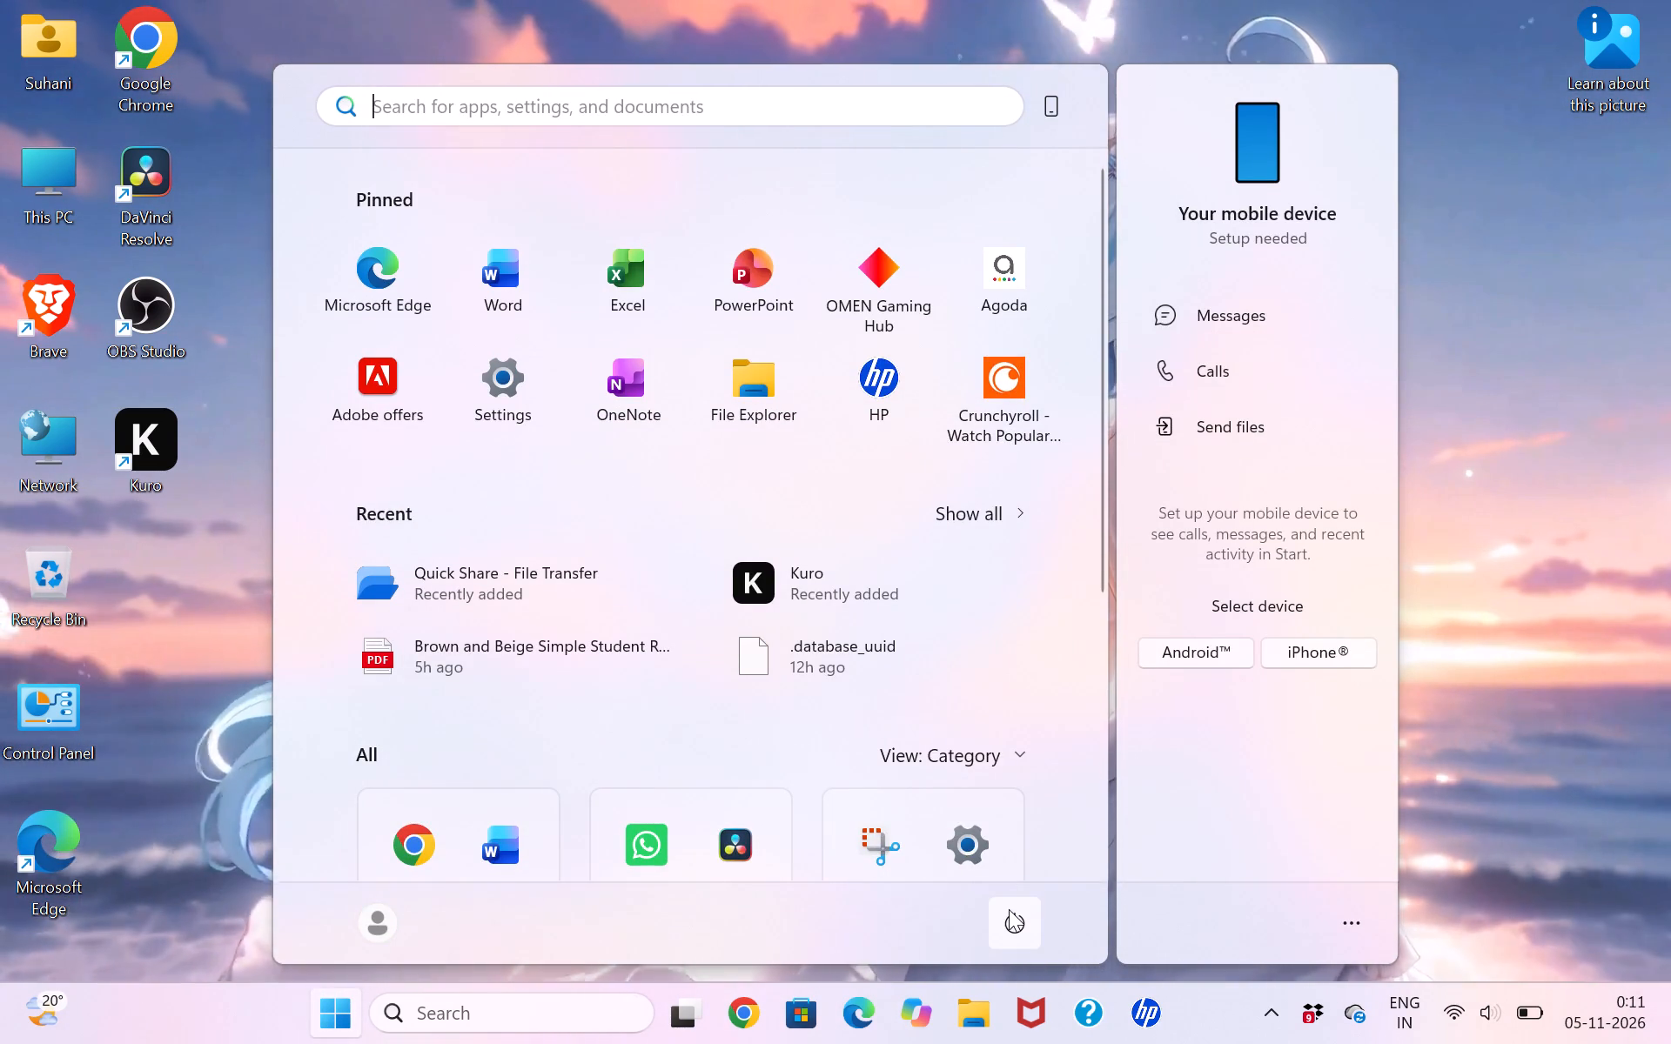
click(1010, 911)
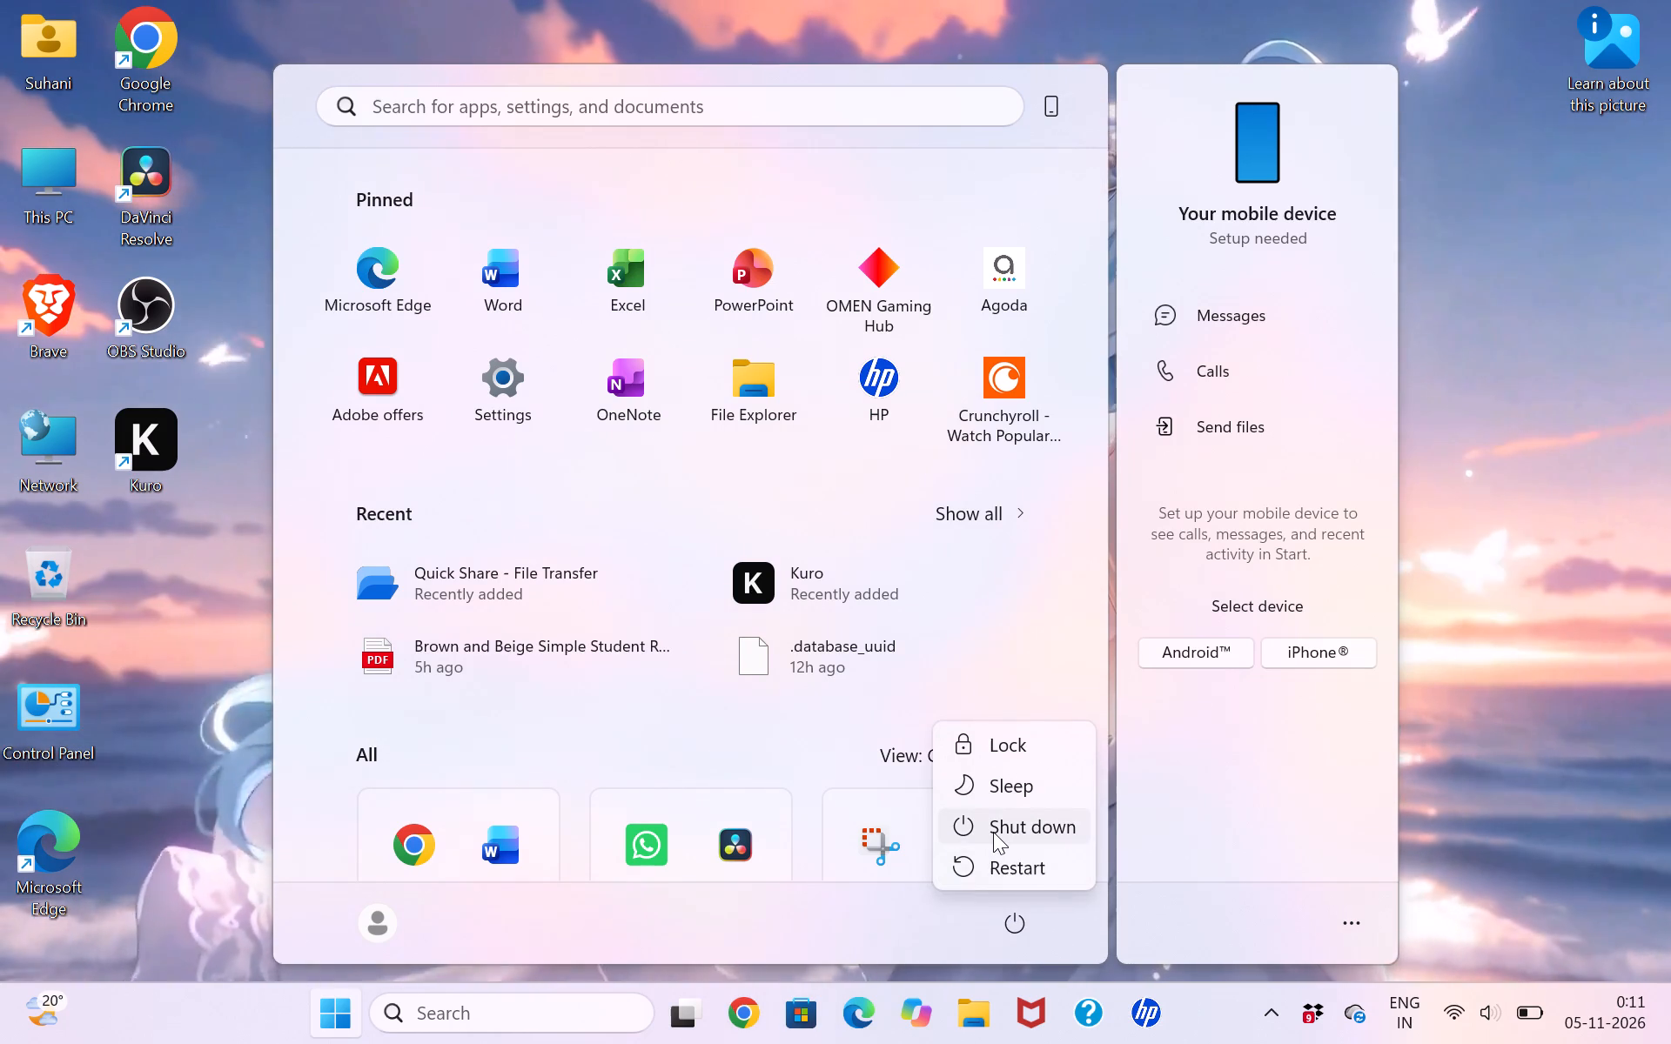
click(993, 832)
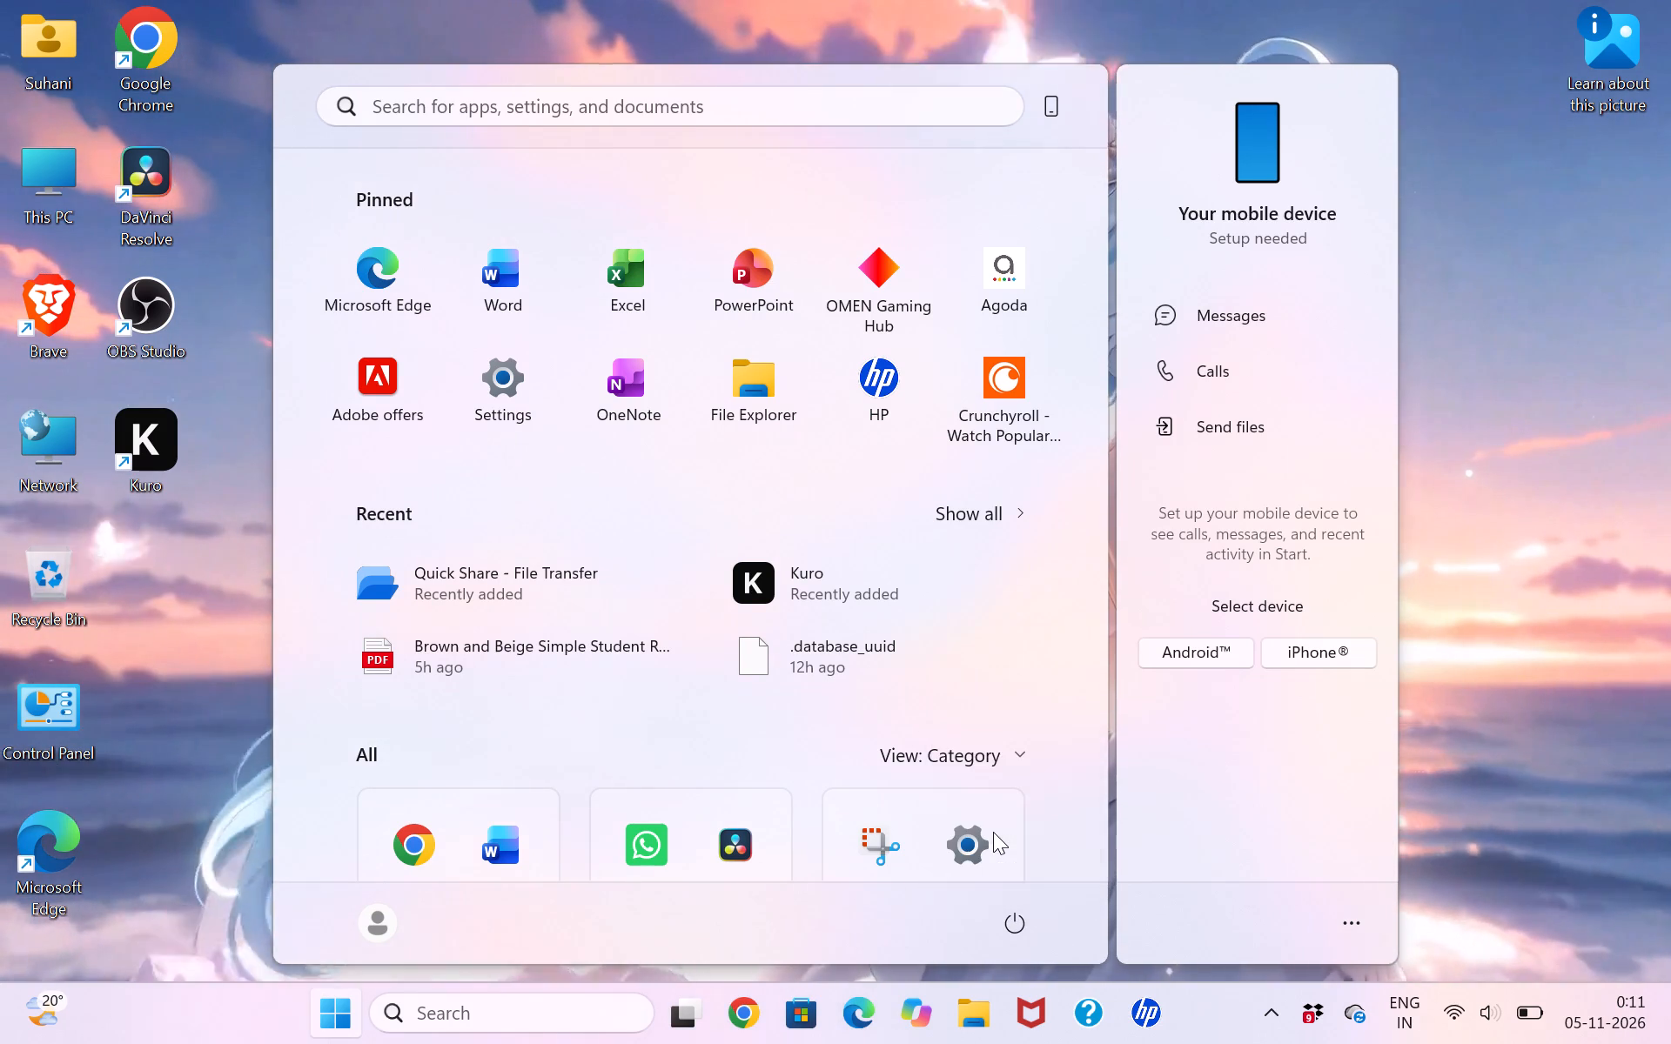